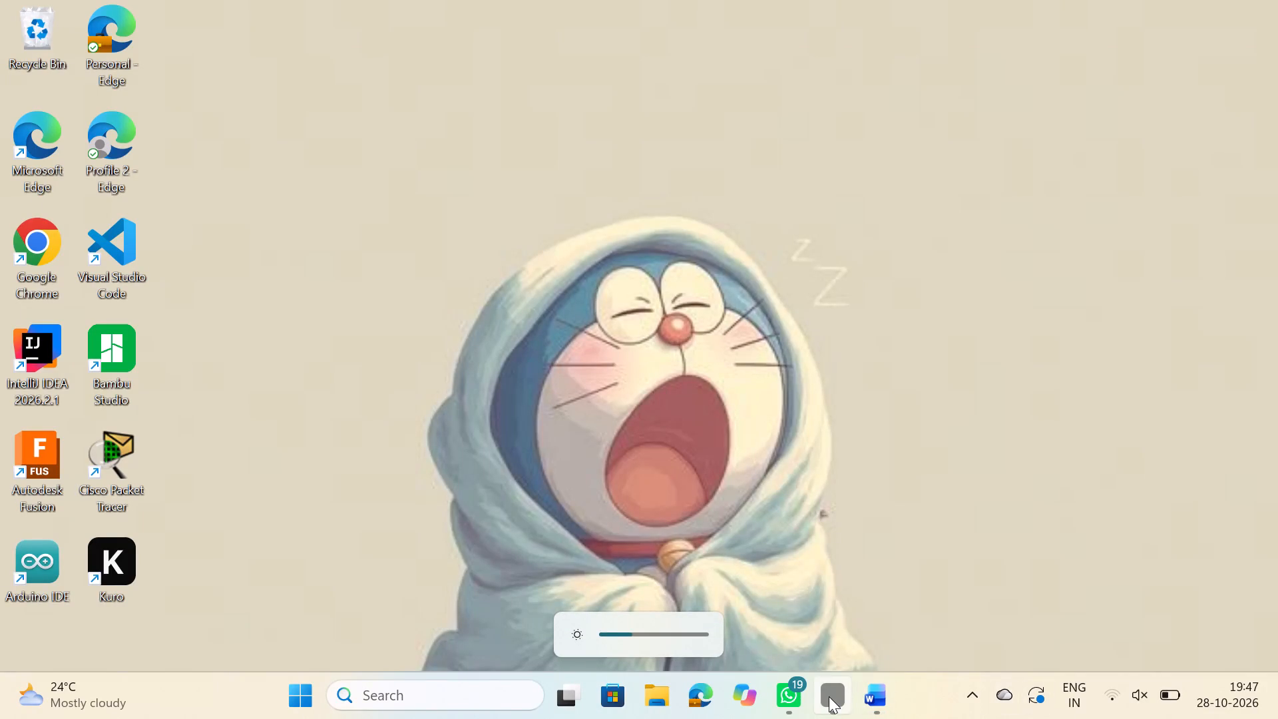
Switch to the HackerRank Java template in Word and delete the code placeholder text under 14. Java String Tokens.
{"action": "left_click", "coordinate": [867, 705]}
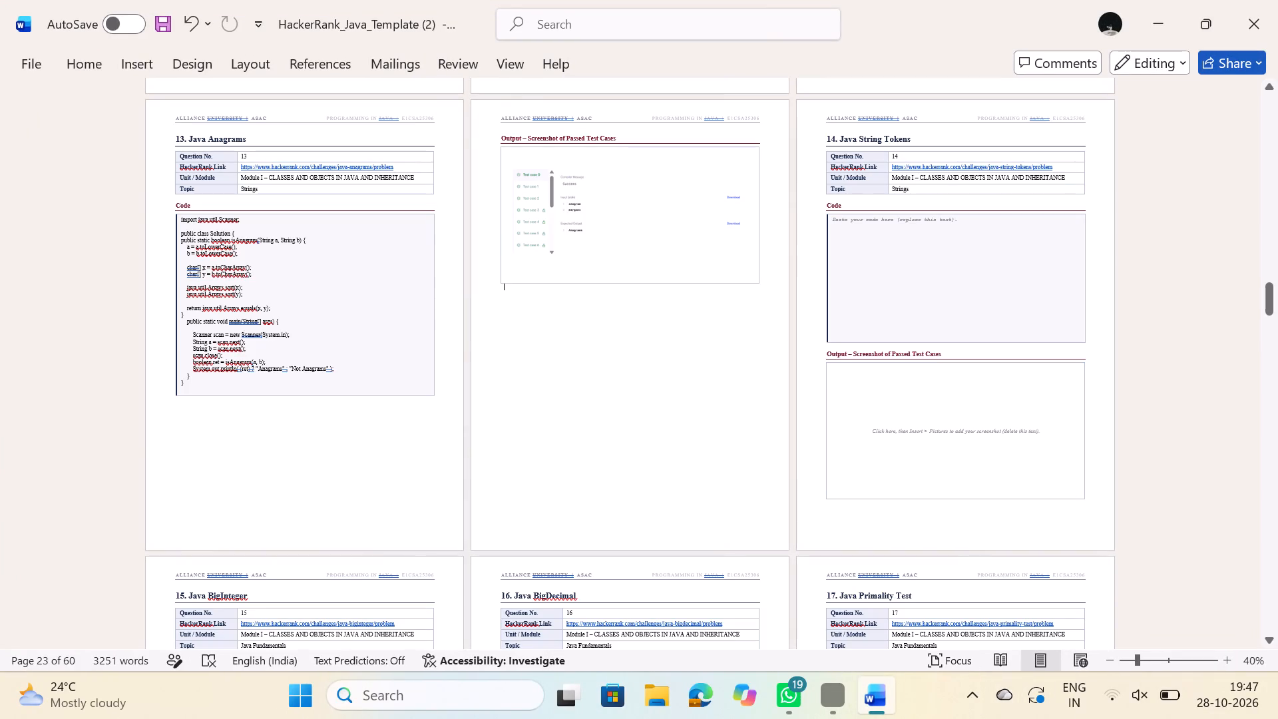
{"action": "scroll", "coordinate": [668, 417], "scroll_direction": "up", "scroll_amount": 3, "text": "ctrl"}
{"action": "scroll", "coordinate": [668, 417], "scroll_direction": "up", "scroll_amount": 2}
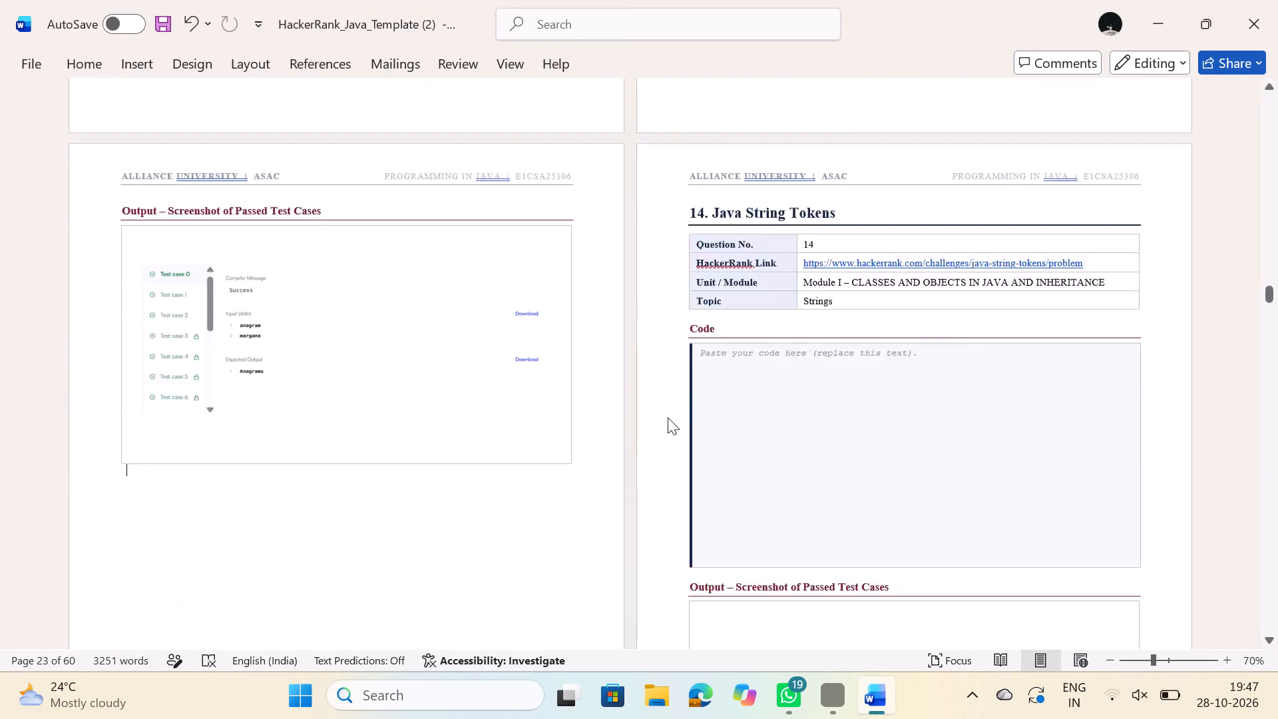
{"action": "scroll", "coordinate": [668, 417], "scroll_direction": "up", "scroll_amount": 1}
{"action": "scroll", "coordinate": [668, 417], "scroll_direction": "down", "scroll_amount": 1}
{"action": "scroll", "coordinate": [668, 417], "scroll_direction": "up", "scroll_amount": 1, "text": "ctrl"}
{"action": "scroll", "coordinate": [668, 417], "scroll_direction": "down", "scroll_amount": 1, "text": "ctrl"}
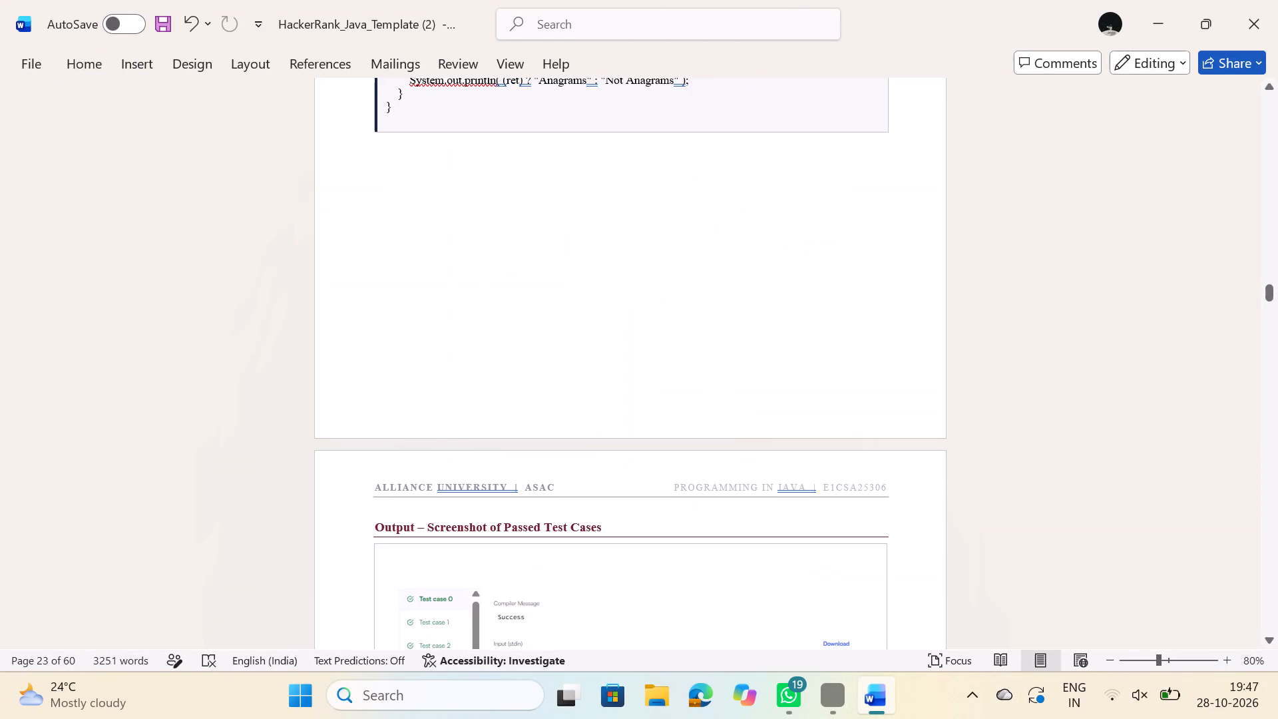
{"action": "scroll", "coordinate": [668, 417], "scroll_direction": "up", "scroll_amount": 4}
{"action": "scroll", "coordinate": [668, 417], "scroll_direction": "down", "scroll_amount": 1}
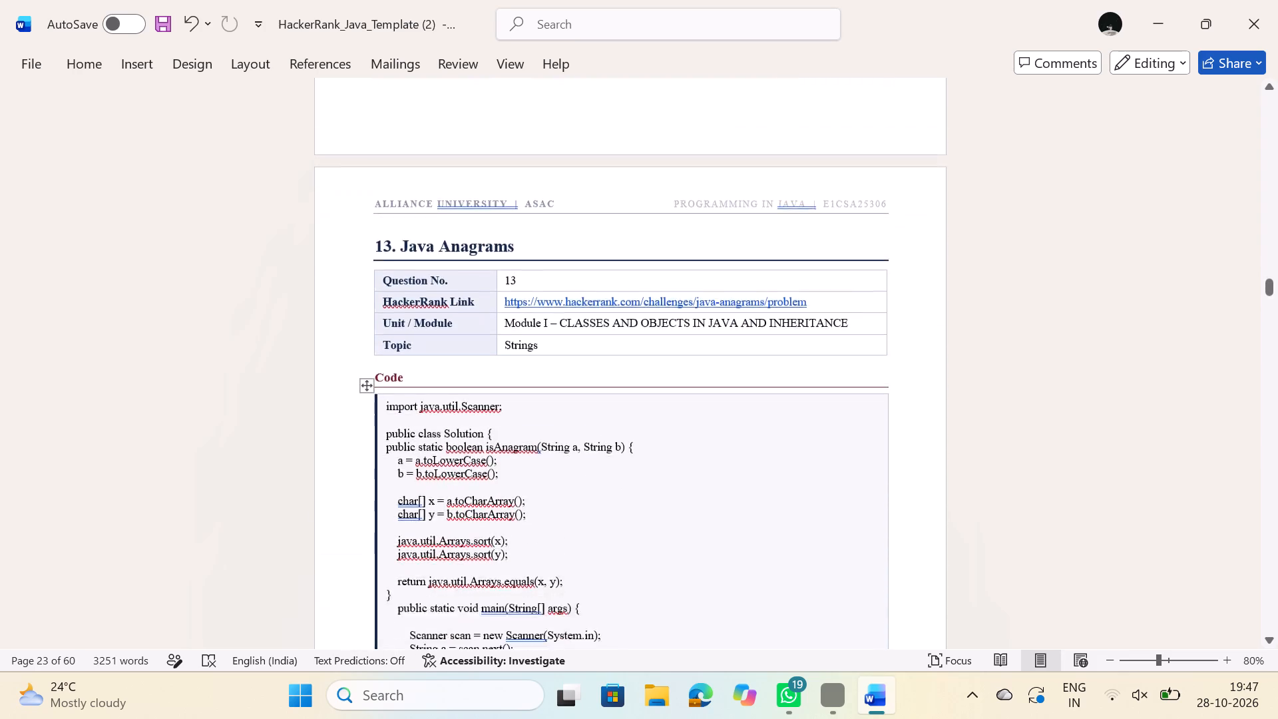
{"action": "scroll", "coordinate": [668, 417], "scroll_direction": "down", "scroll_amount": 6}
{"action": "scroll", "coordinate": [668, 417], "scroll_direction": "up", "scroll_amount": 1}
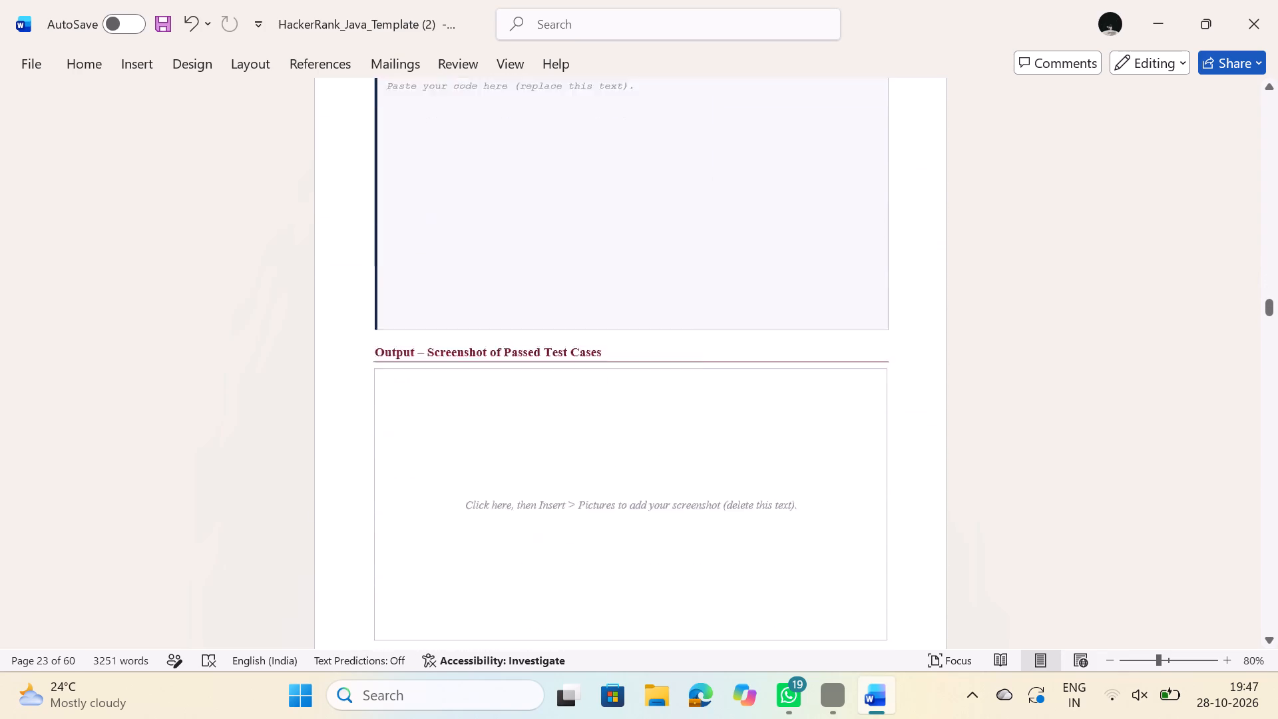
{"action": "scroll", "coordinate": [668, 417], "scroll_direction": "up", "scroll_amount": 1}
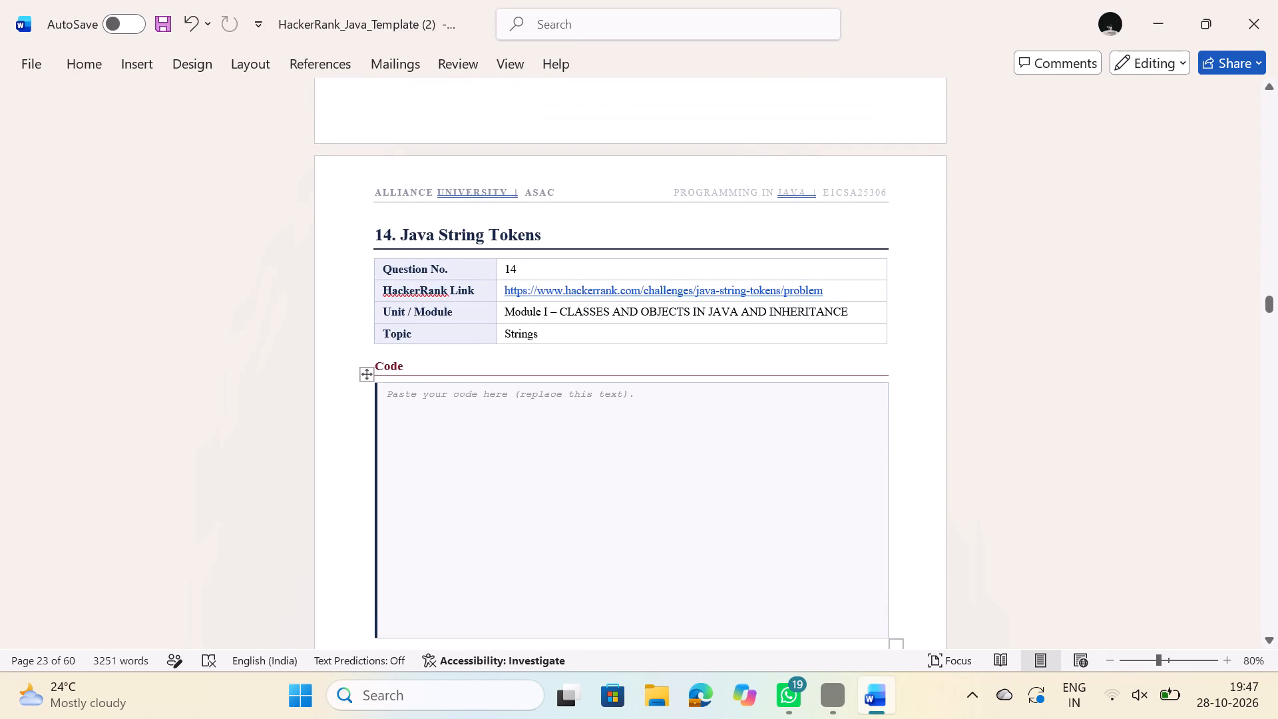
{"action": "left_click_drag", "start_coordinate": [642, 413], "coordinate": [504, 397]}
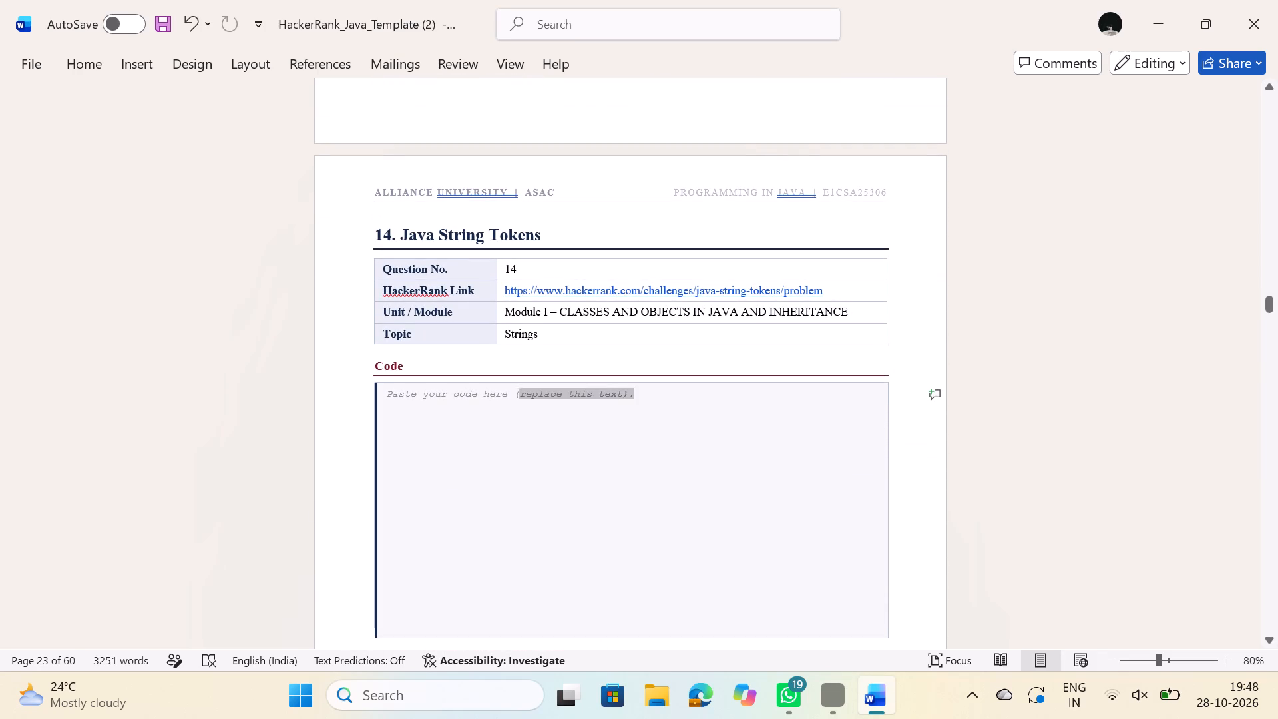
{"action": "left_click_drag", "start_coordinate": [504, 397], "coordinate": [401, 406]}
{"action": "key", "text": "BackSpace"}
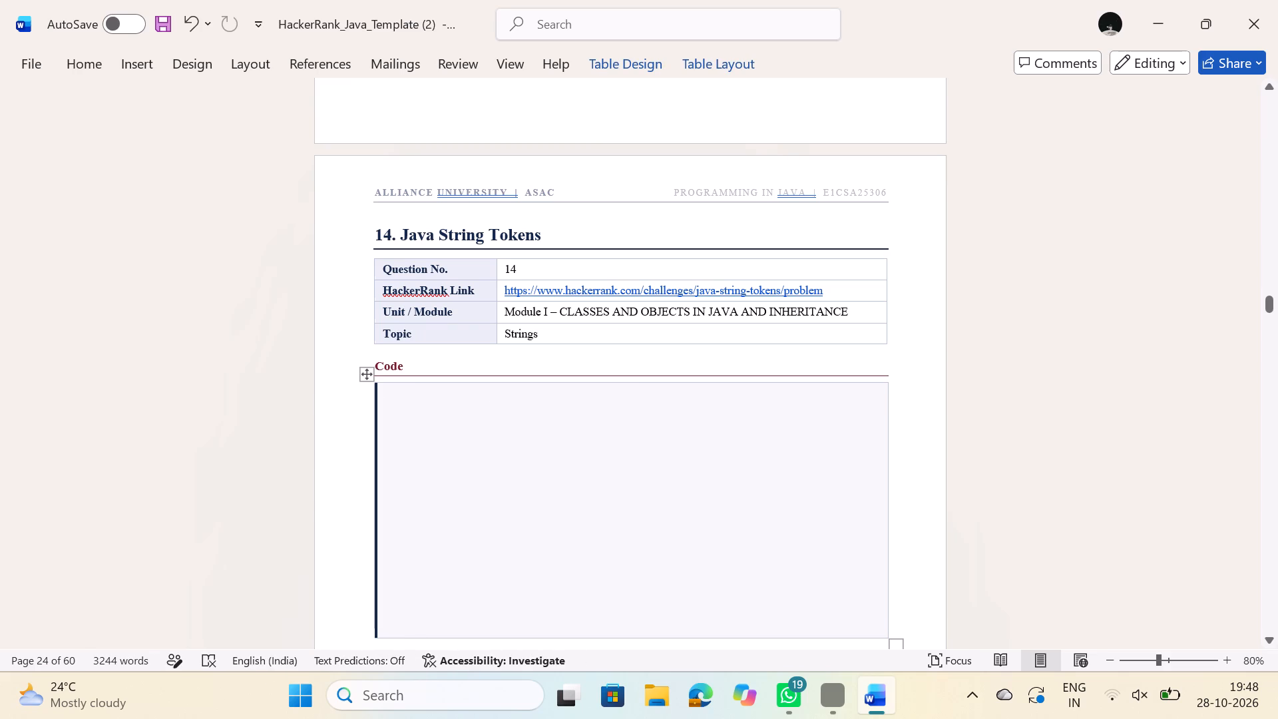
Switch to Chrome and return from the Java Anagrams submission to the list of solved Java challenges.
{"action": "left_click", "coordinate": [827, 718]}
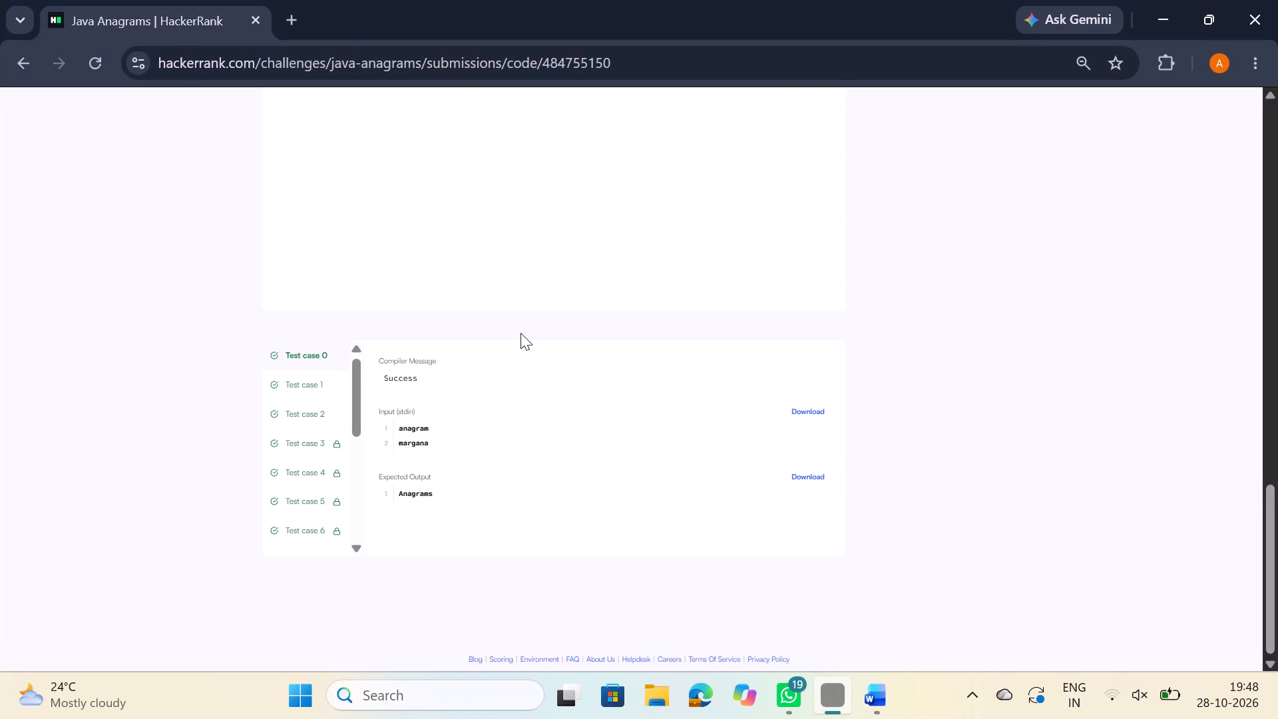
{"action": "scroll", "coordinate": [521, 333], "scroll_direction": "down", "scroll_amount": 2}
{"action": "scroll", "coordinate": [521, 333], "scroll_direction": "up", "scroll_amount": 14}
{"action": "scroll", "coordinate": [112, 312], "scroll_direction": "right", "scroll_amount": 15}
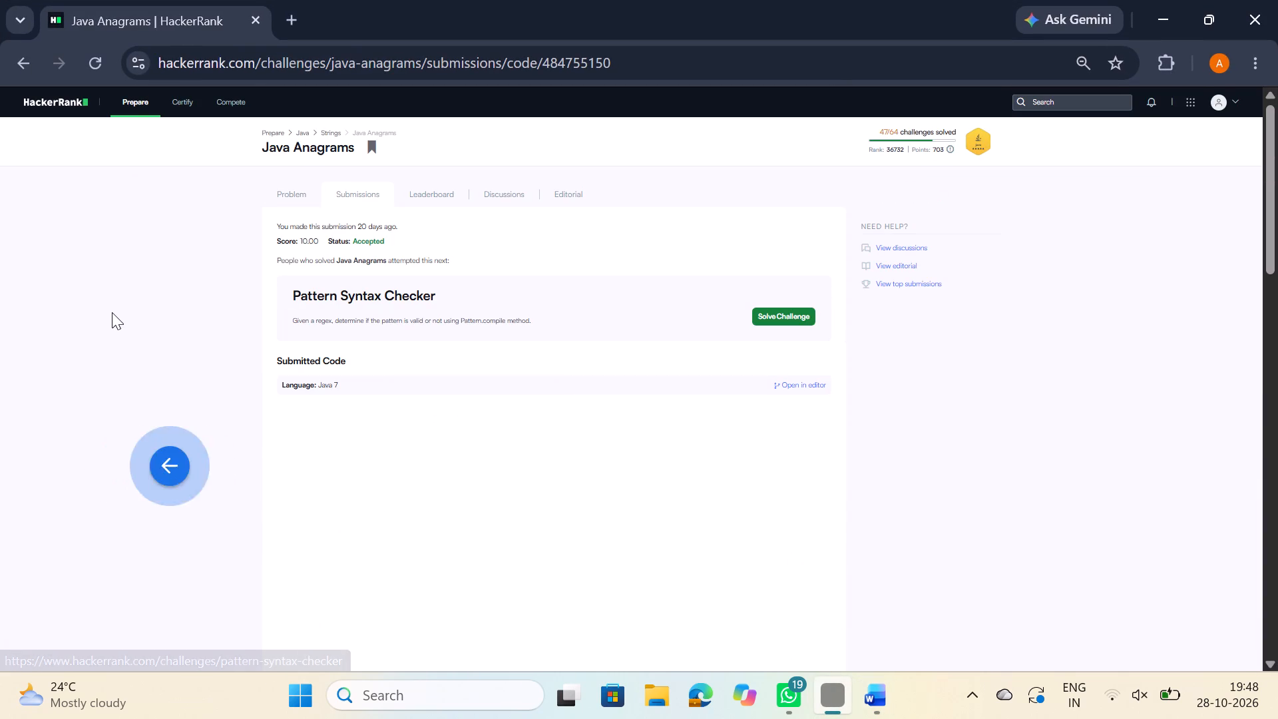
{"action": "scroll", "coordinate": [112, 312], "scroll_direction": "right", "scroll_amount": 4}
{"action": "scroll", "coordinate": [112, 312], "scroll_direction": "right", "scroll_amount": 19}
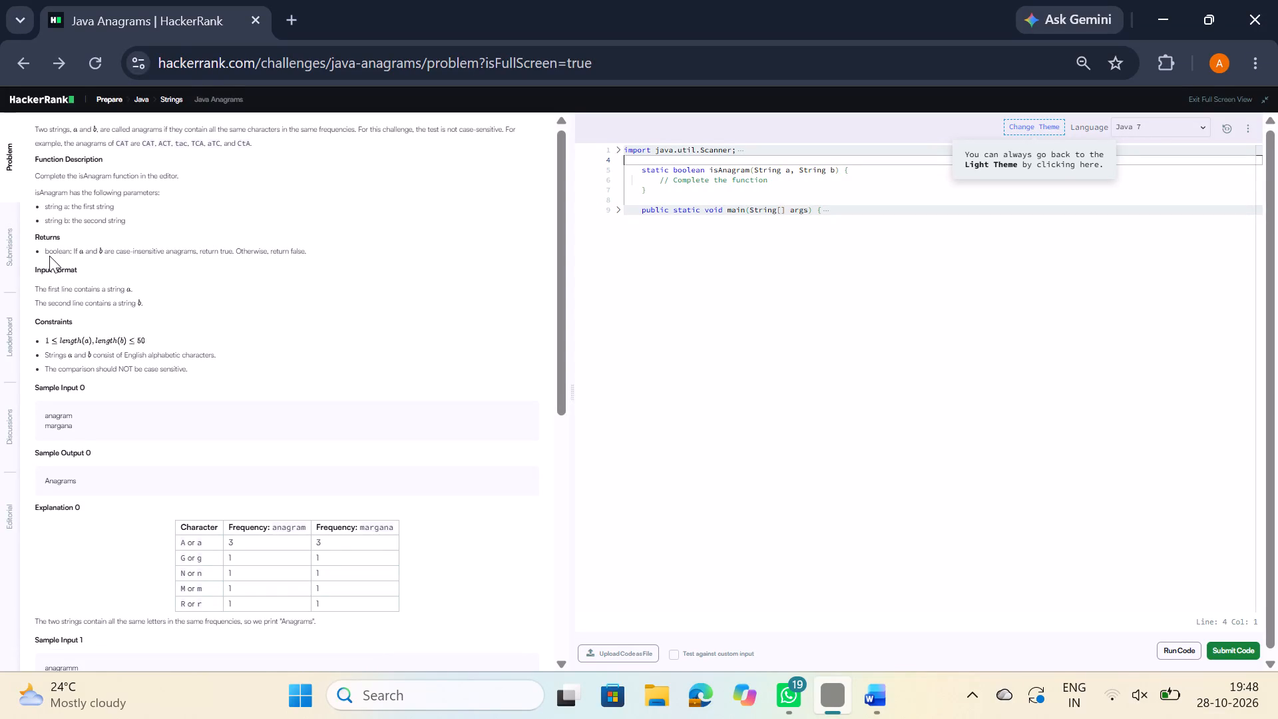
{"action": "key", "text": "ctrl+equal"}
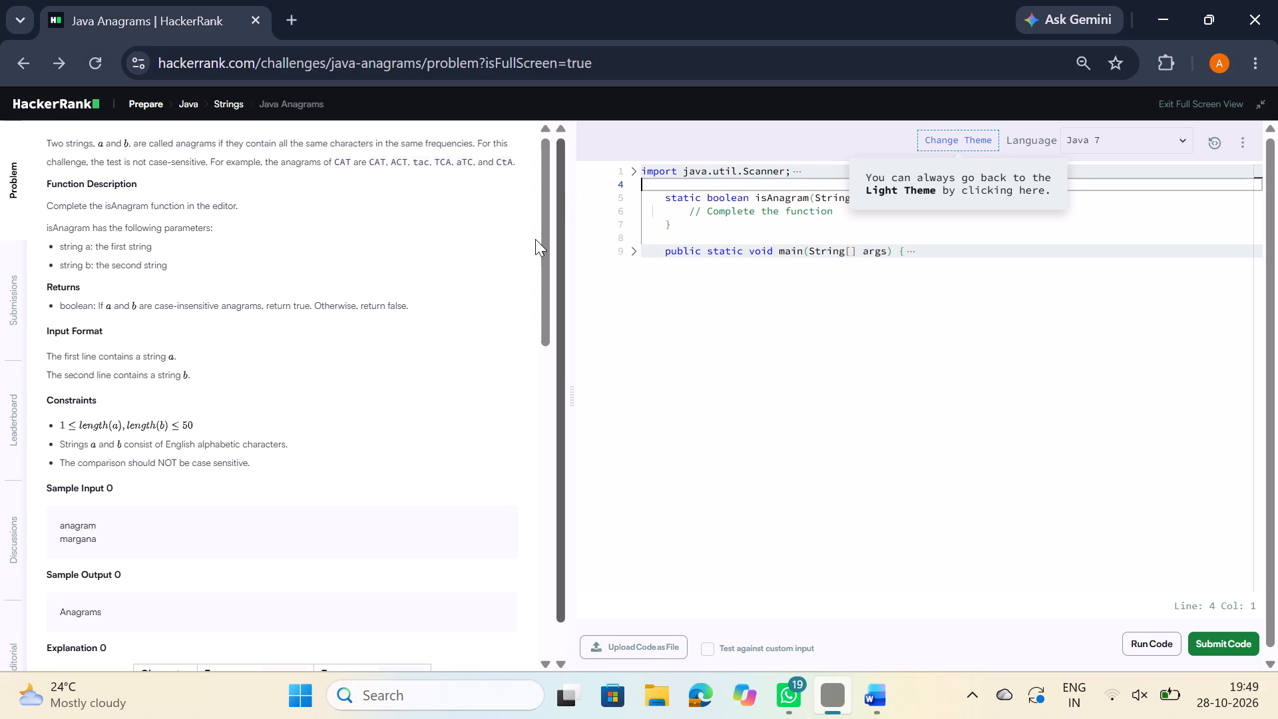
{"action": "left_click", "coordinate": [13, 302]}
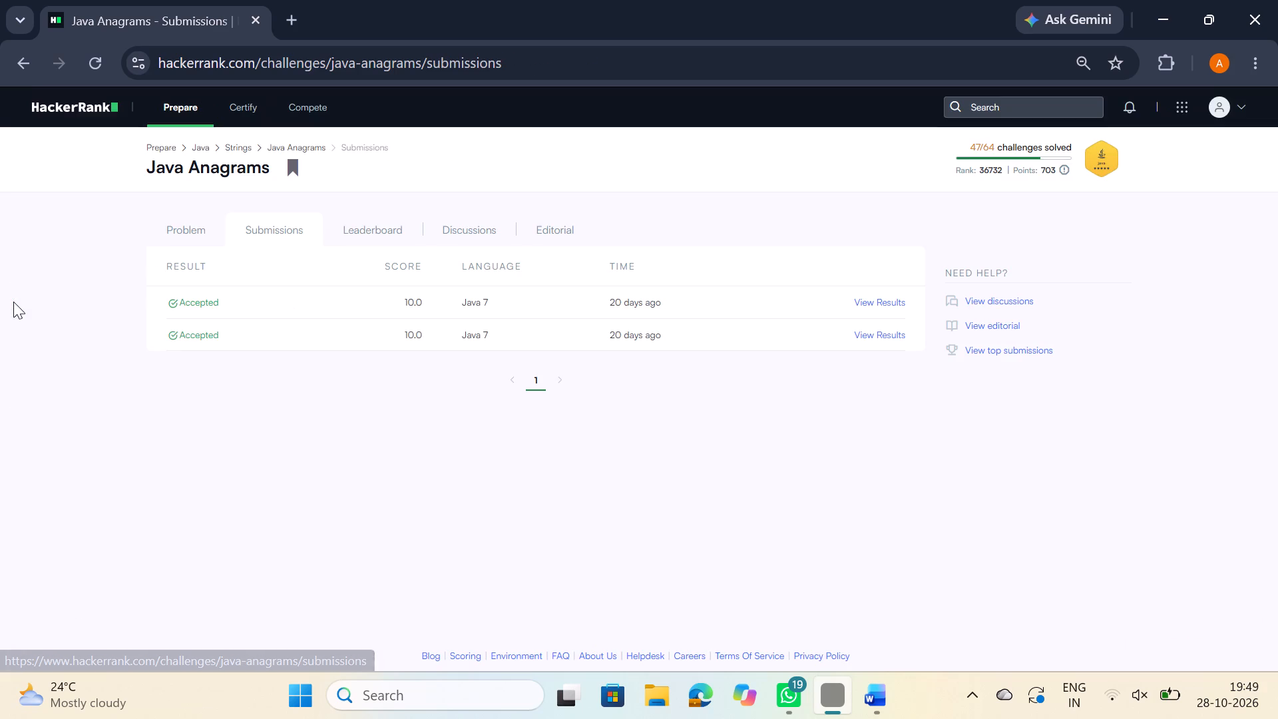
{"action": "scroll", "coordinate": [162, 443], "scroll_direction": "right", "scroll_amount": 11}
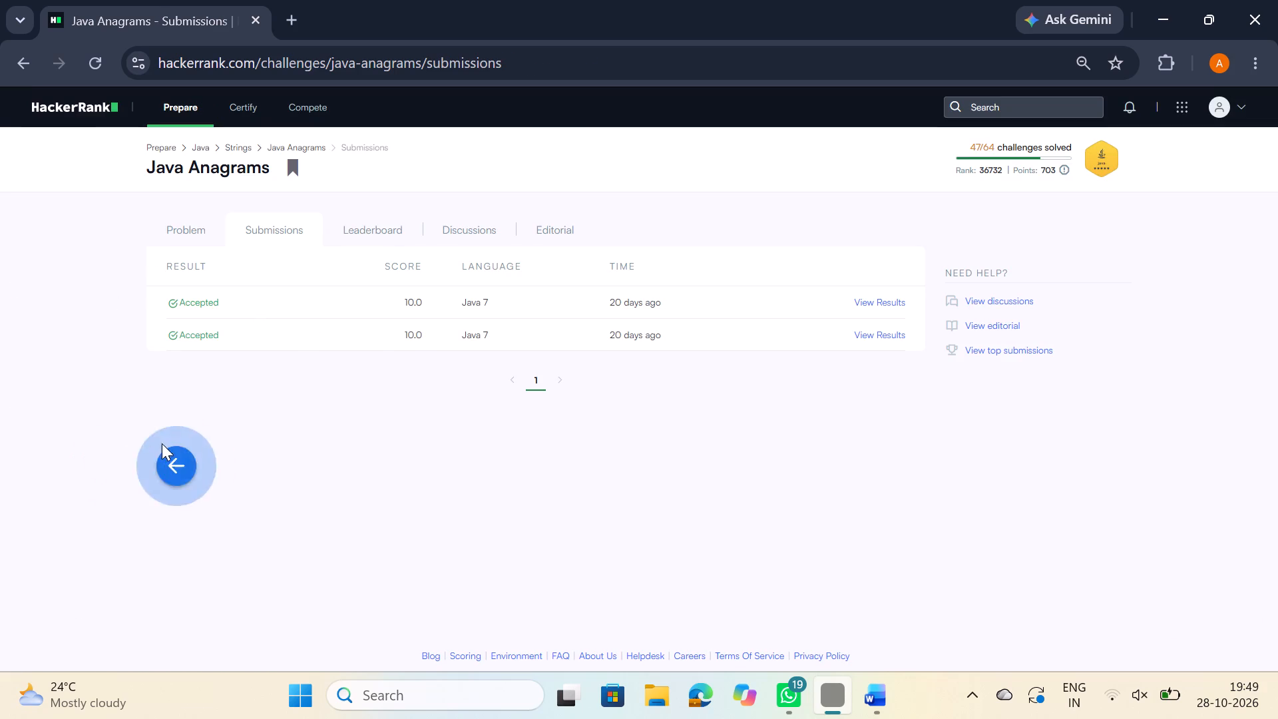
{"action": "scroll", "coordinate": [162, 443], "scroll_direction": "right", "scroll_amount": 2}
{"action": "scroll", "coordinate": [161, 443], "scroll_direction": "right", "scroll_amount": 20}
{"action": "scroll", "coordinate": [161, 443], "scroll_direction": "right", "scroll_amount": 1}
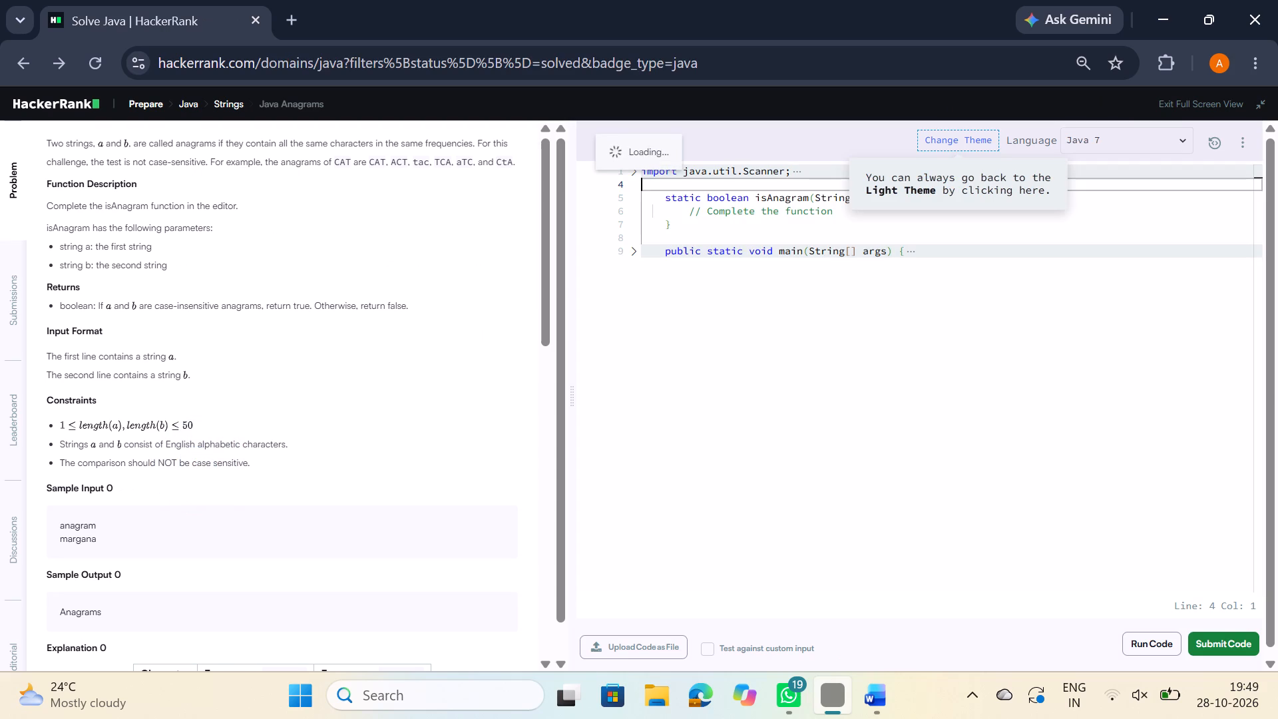
Find Java String Tokens among the solved challenges and open the results of its accepted submission.
{"action": "scroll", "coordinate": [483, 432], "scroll_direction": "down", "scroll_amount": 2}
{"action": "left_click", "coordinate": [881, 695]}
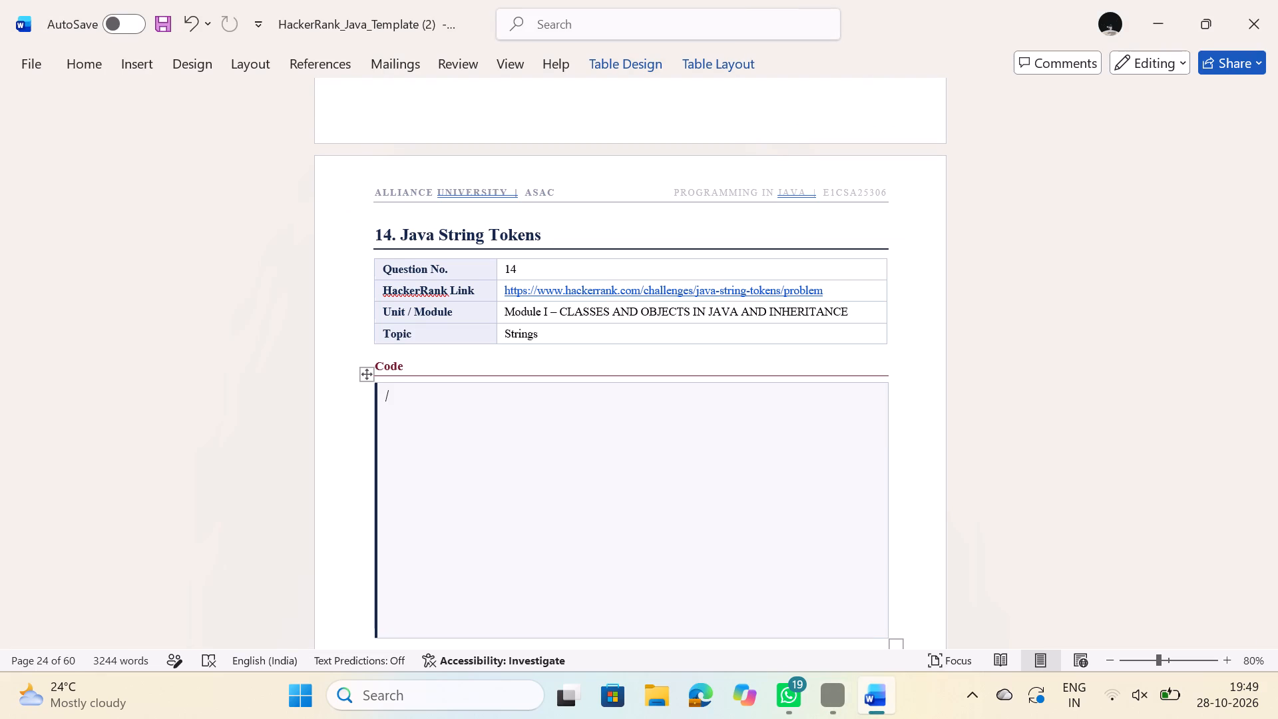
{"action": "scroll", "coordinate": [704, 493], "scroll_direction": "down", "scroll_amount": 1}
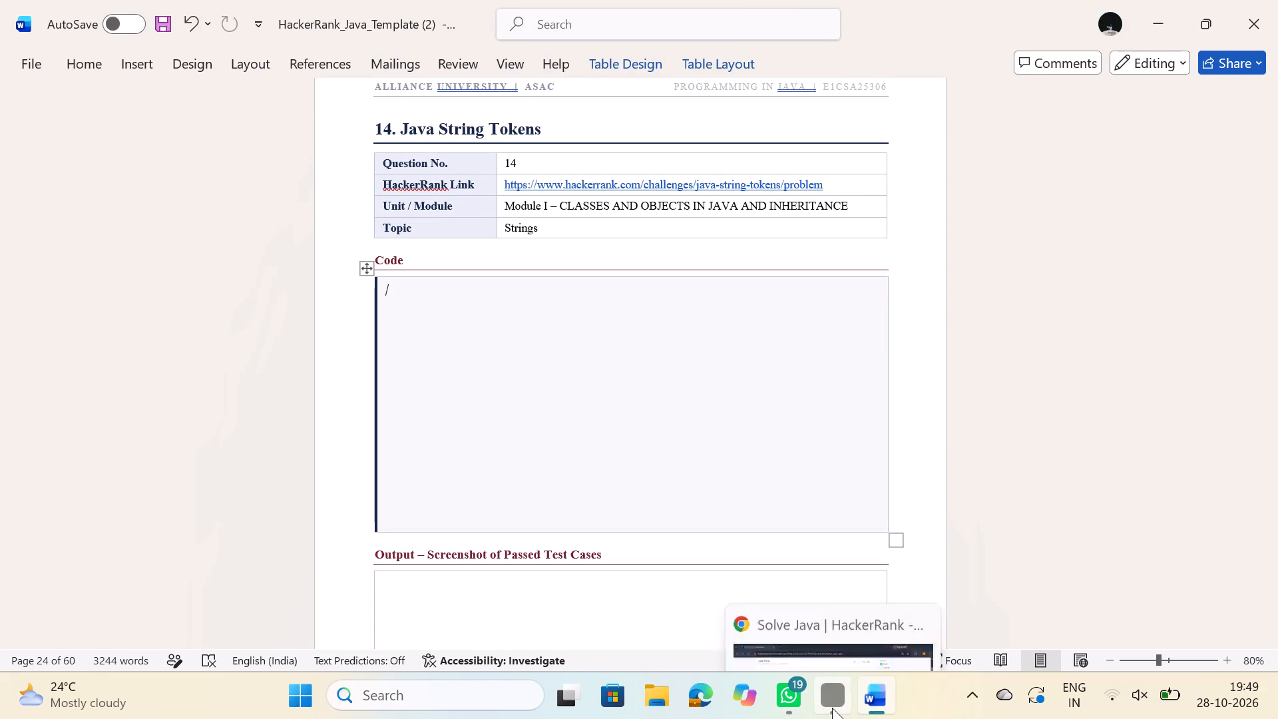
{"action": "left_click", "coordinate": [832, 708]}
{"action": "scroll", "coordinate": [510, 589], "scroll_direction": "down", "scroll_amount": 2}
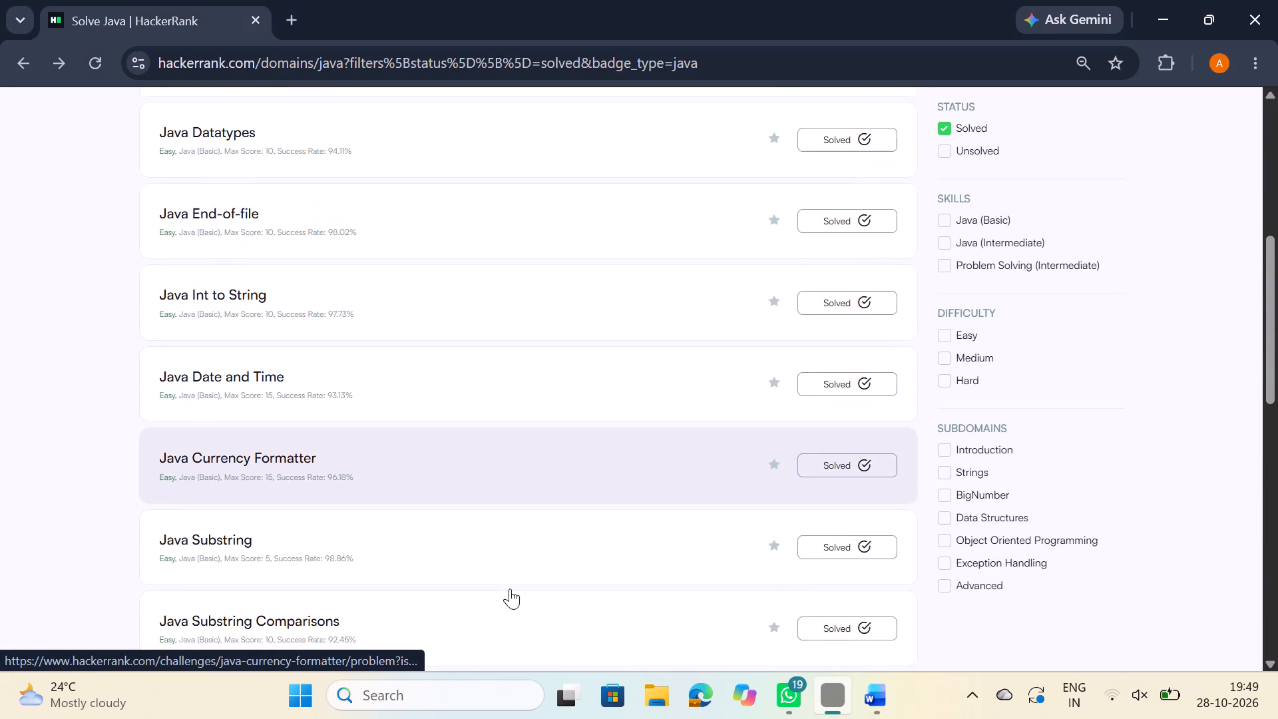
{"action": "scroll", "coordinate": [510, 589], "scroll_direction": "down", "scroll_amount": 3}
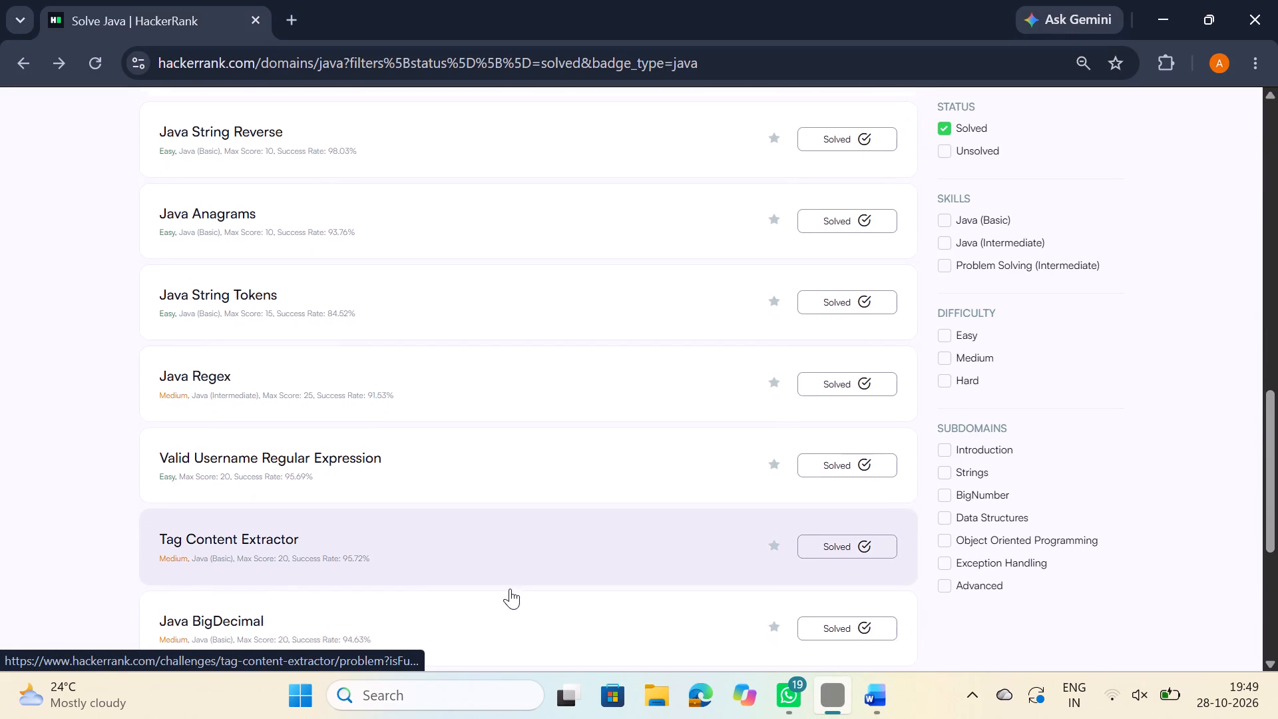
{"action": "scroll", "coordinate": [510, 589], "scroll_direction": "down", "scroll_amount": 2}
{"action": "scroll", "coordinate": [531, 411], "scroll_direction": "down", "scroll_amount": 1}
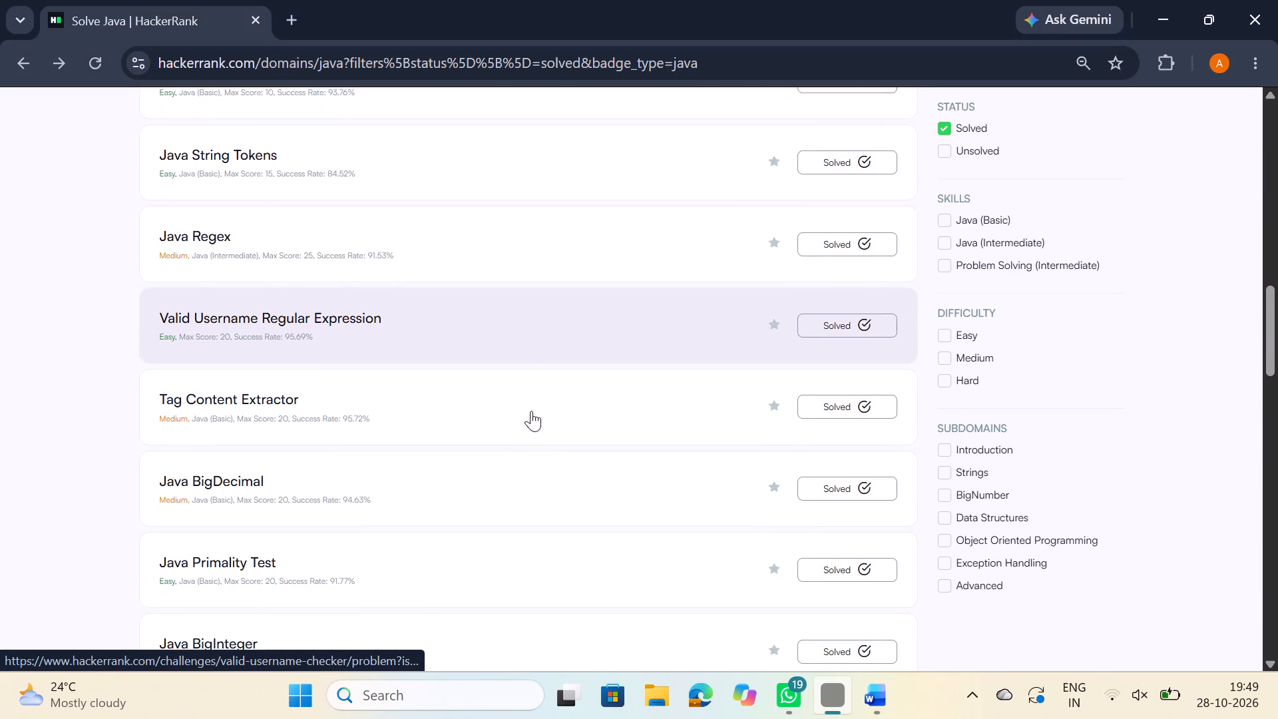
{"action": "scroll", "coordinate": [531, 411], "scroll_direction": "down", "scroll_amount": 1}
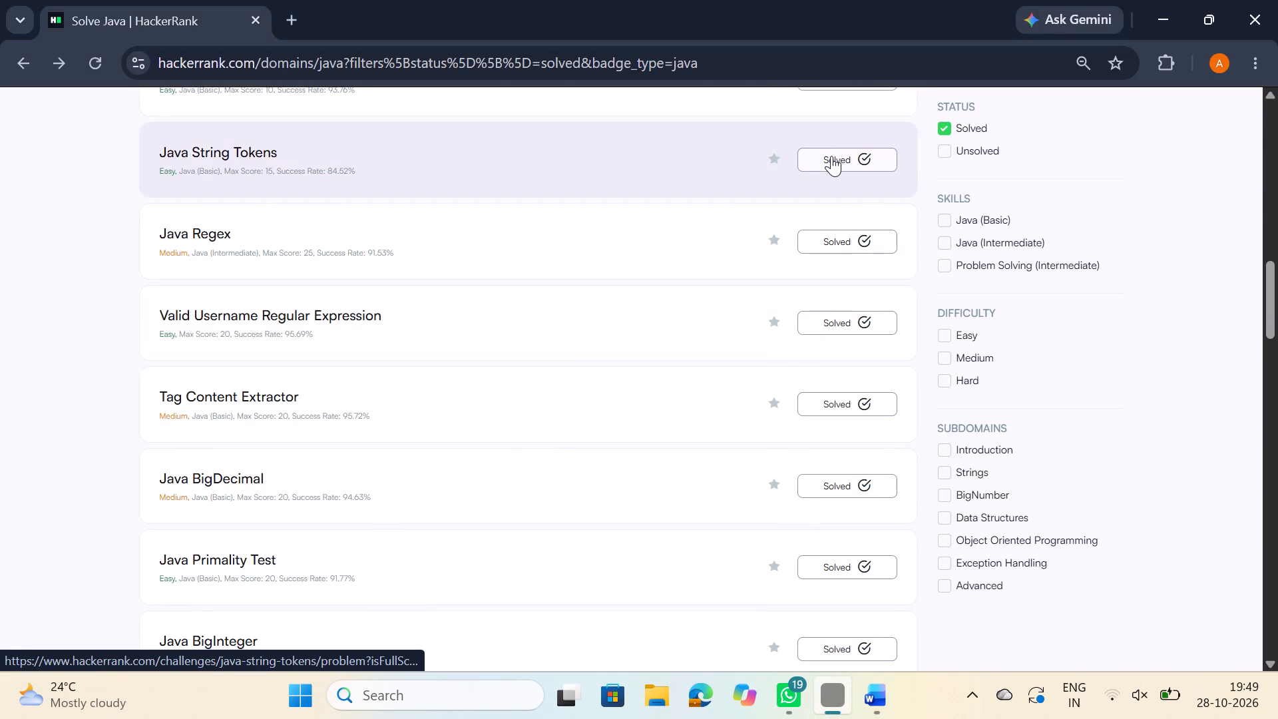
{"action": "left_click", "coordinate": [831, 156]}
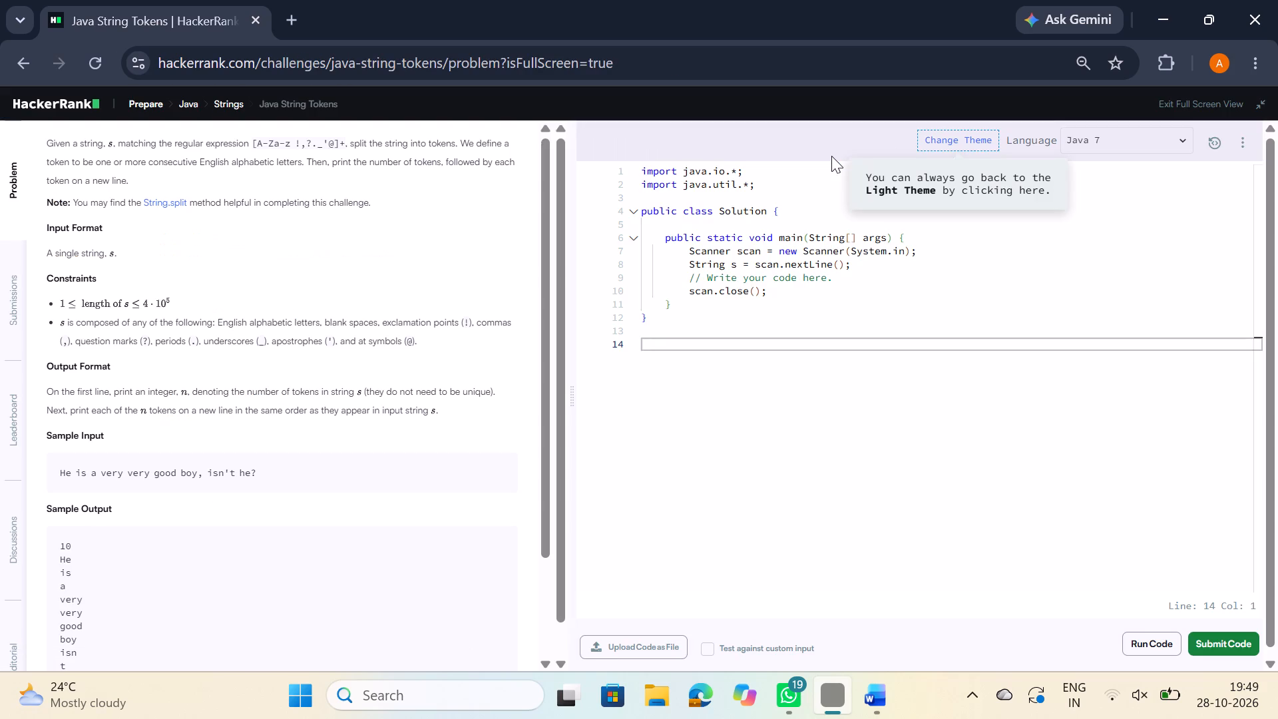
{"action": "left_click", "coordinate": [22, 300]}
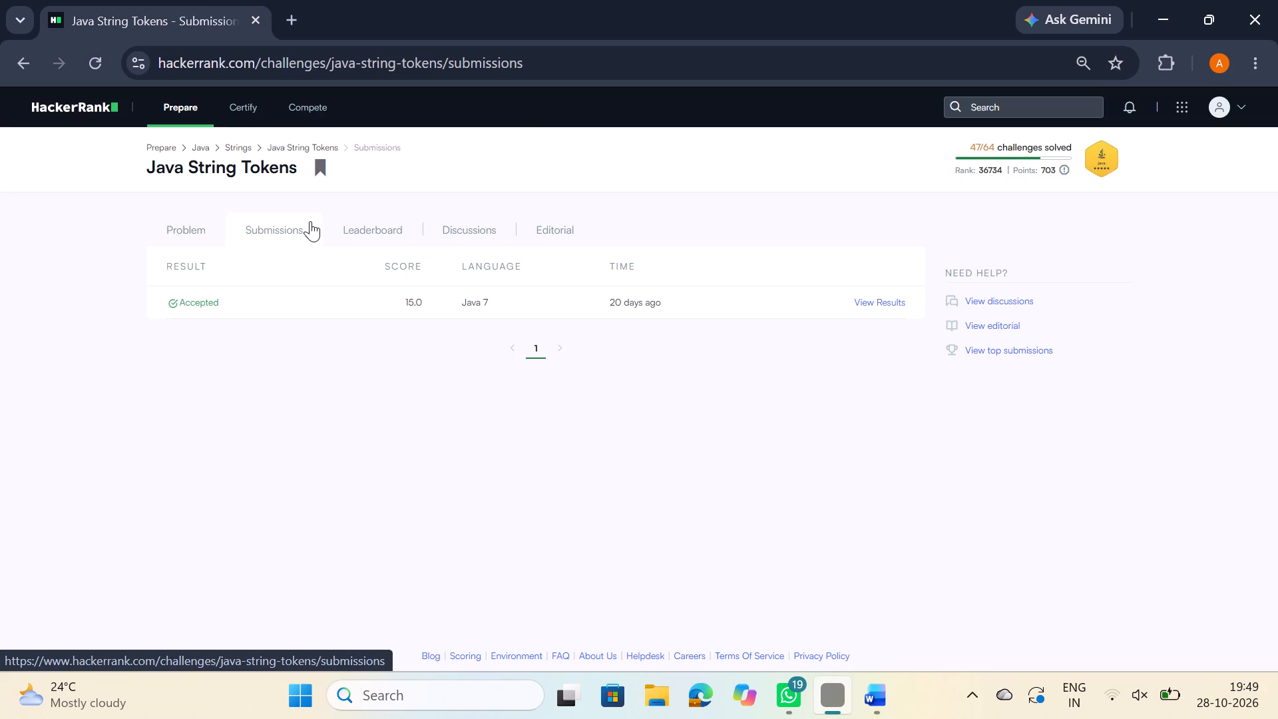
{"action": "left_click", "coordinate": [867, 306]}
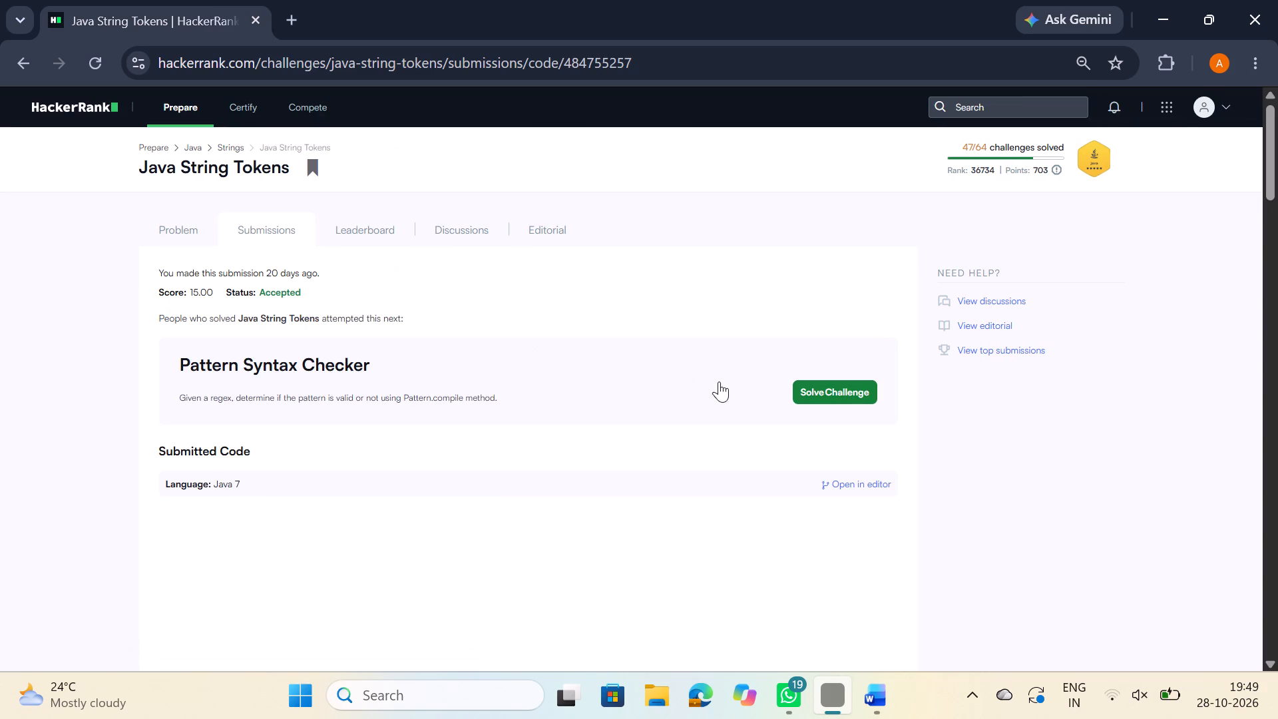
Capture a rectangular screenshot of the Java String Tokens test case results, covering the test case list, compiler message, input and expected output.
{"action": "scroll", "coordinate": [490, 565], "scroll_direction": "down", "scroll_amount": 13}
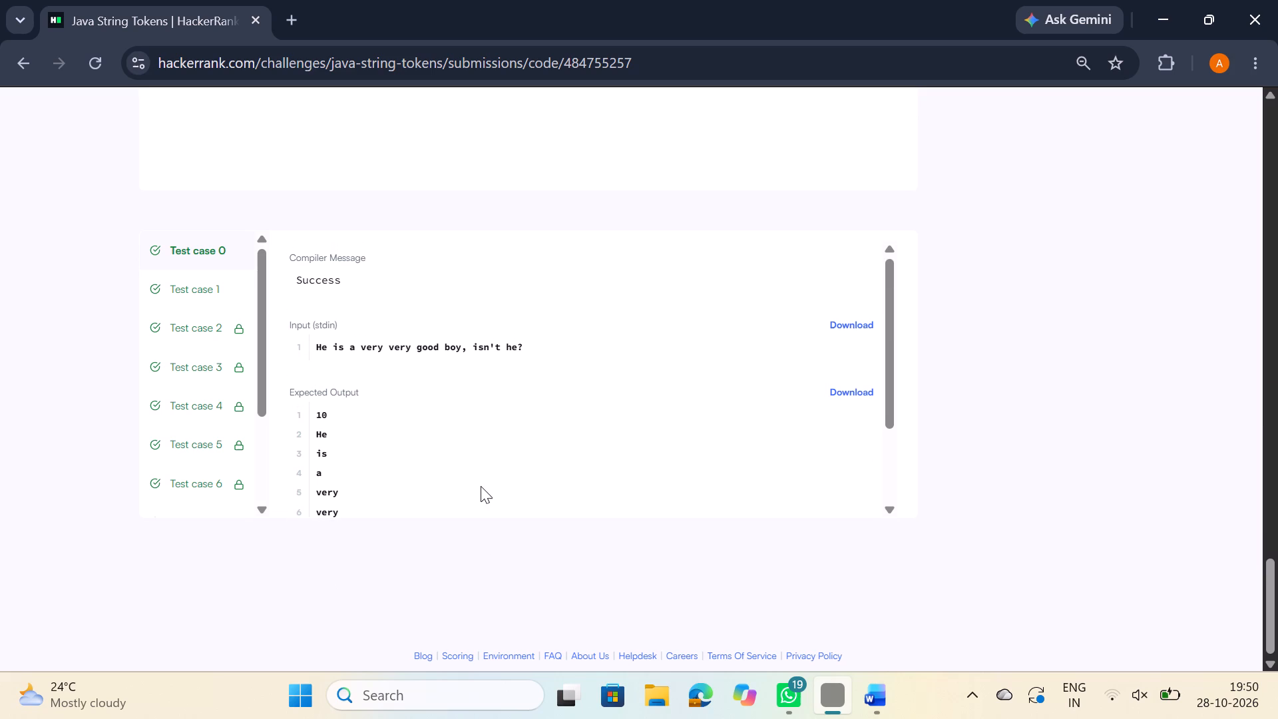
{"action": "key", "text": "Print"}
{"action": "left_click_drag", "start_coordinate": [481, 486], "coordinate": [204, 312]}
{"action": "key", "text": "Print"}
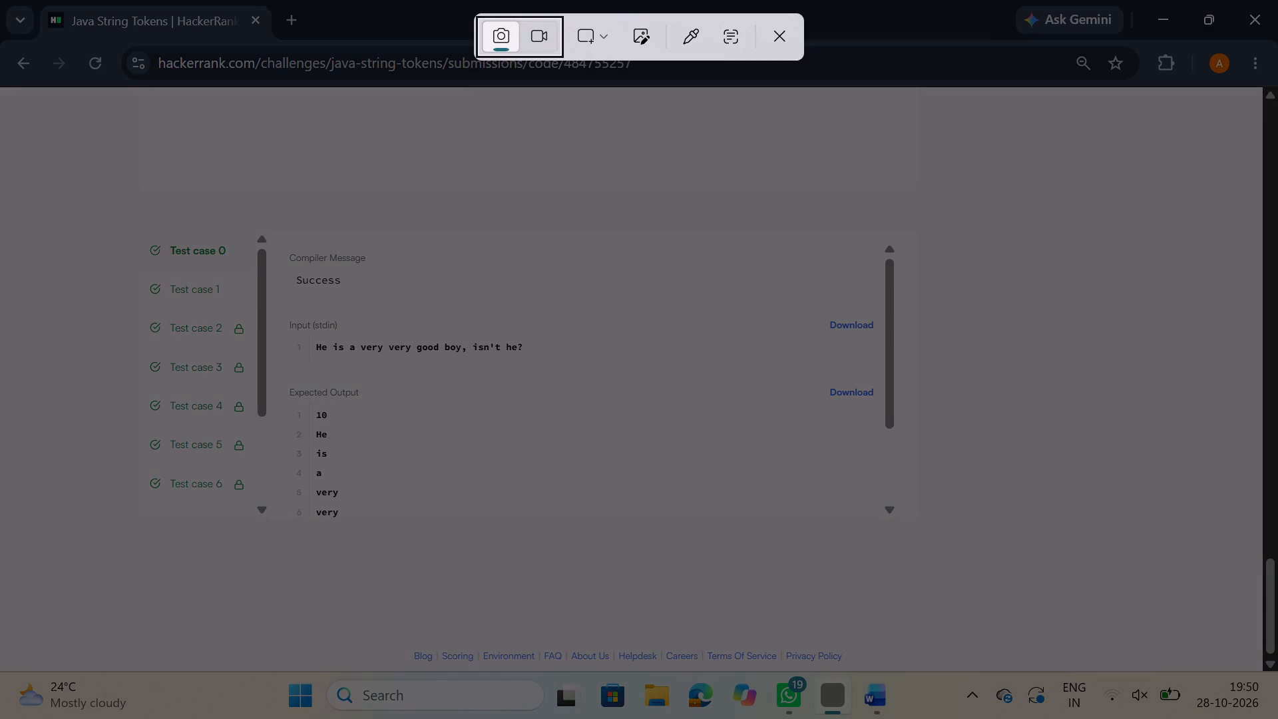
{"action": "left_click_drag", "start_coordinate": [134, 230], "coordinate": [429, 311]}
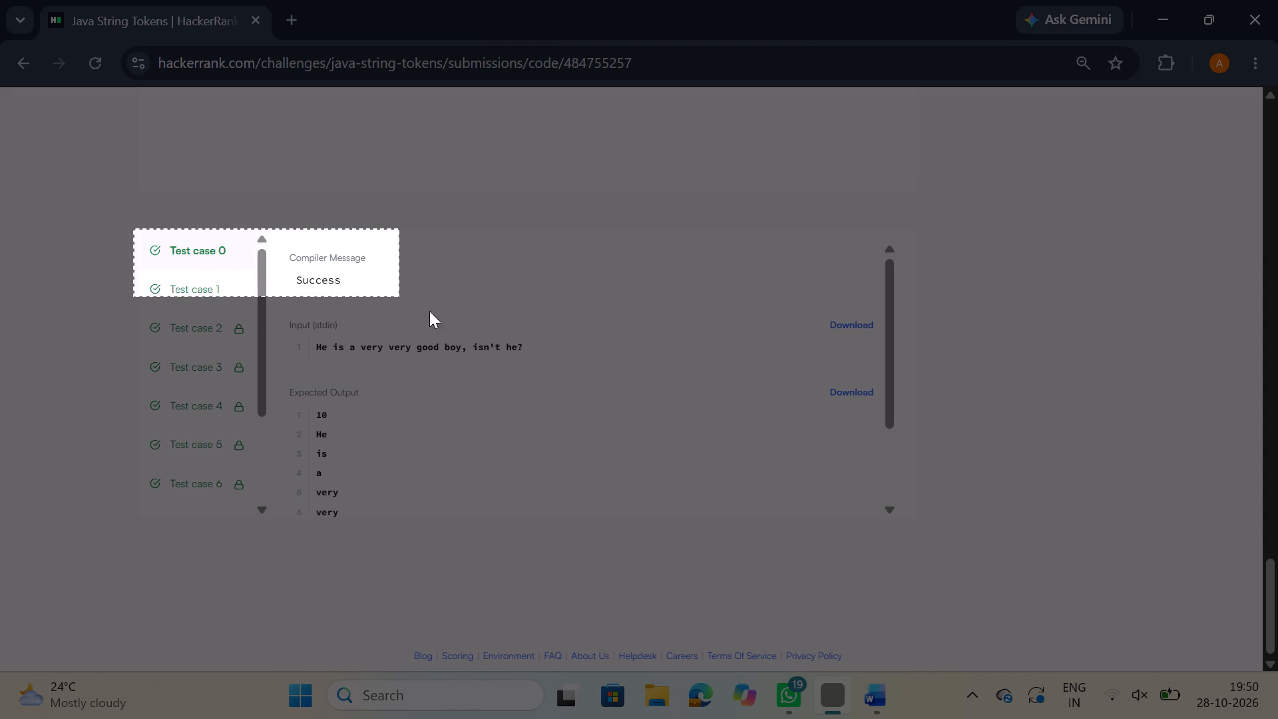
{"action": "left_click_drag", "start_coordinate": [429, 311], "coordinate": [916, 539]}
{"action": "scroll", "coordinate": [534, 334], "scroll_direction": "right", "scroll_amount": 1}
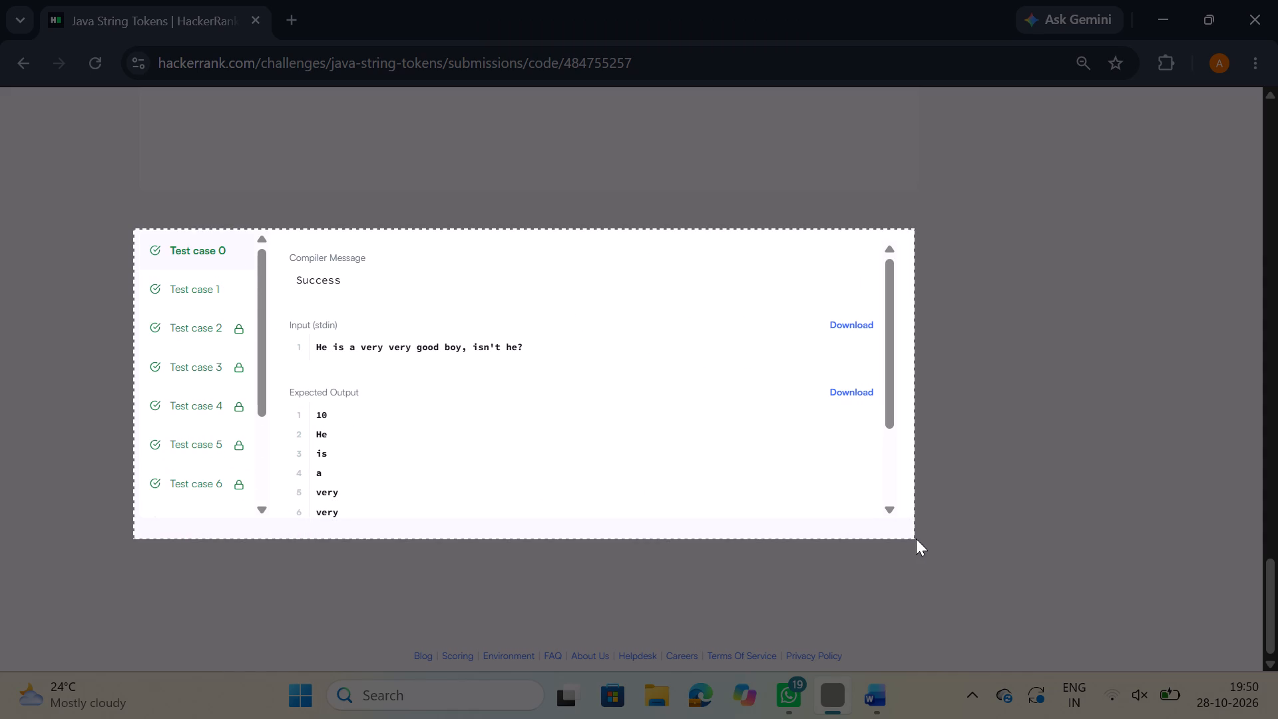
{"action": "left_click_drag", "start_coordinate": [916, 539], "coordinate": [925, 525]}
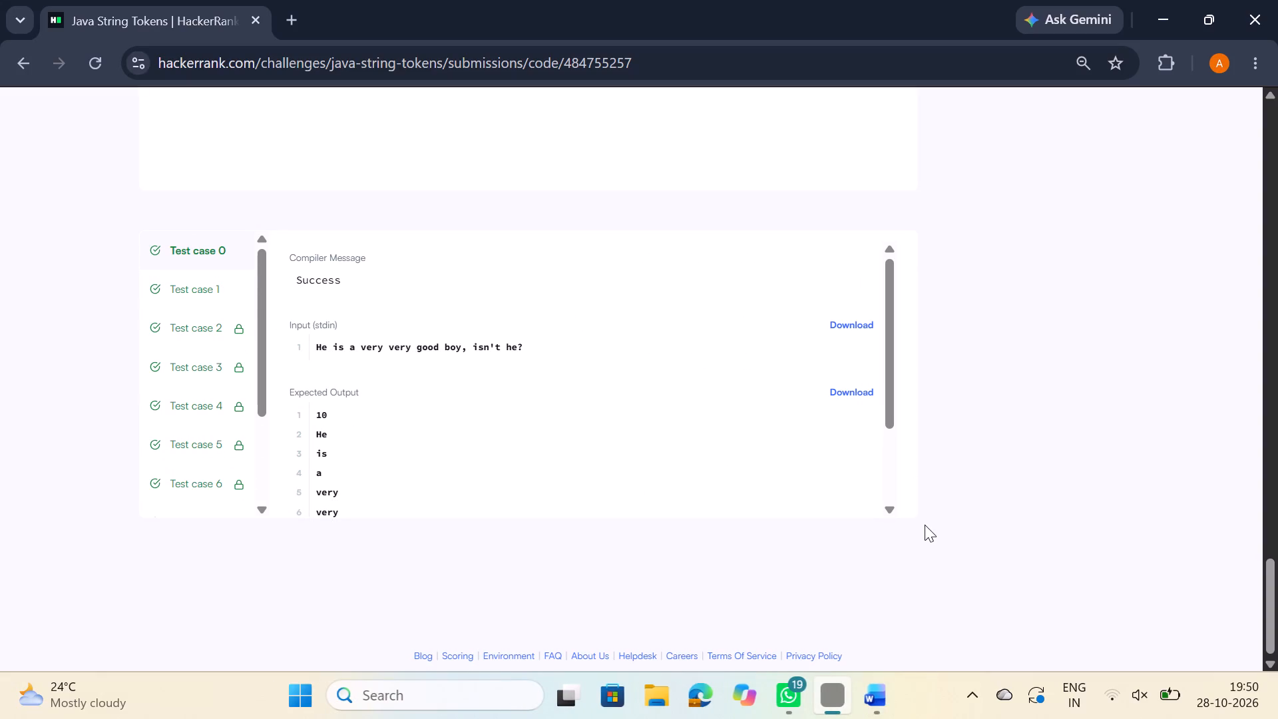
Switch back to Word and delete all the placeholder text in question 14's Output – Screenshot of Passed Test Cases box.
{"action": "left_click", "coordinate": [881, 711]}
{"action": "scroll", "coordinate": [750, 484], "scroll_direction": "down", "scroll_amount": 1}
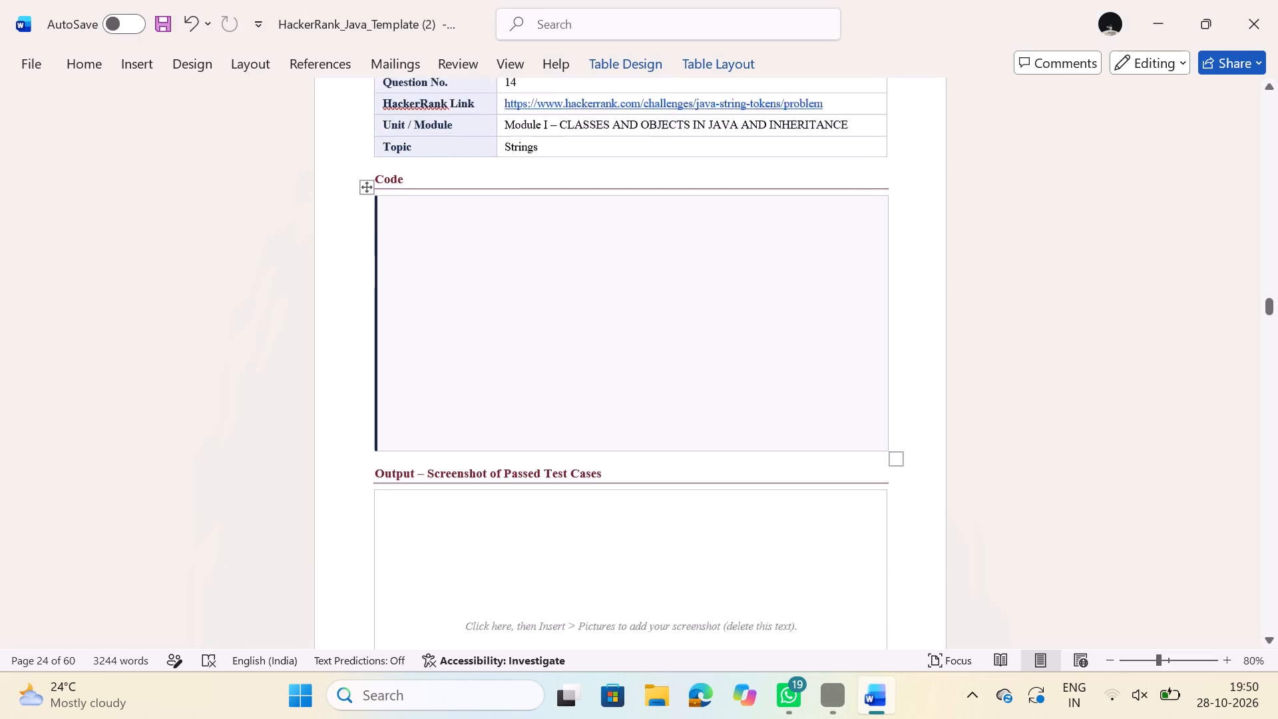
{"action": "scroll", "coordinate": [750, 484], "scroll_direction": "down", "scroll_amount": 1}
{"action": "left_click_drag", "start_coordinate": [797, 541], "coordinate": [507, 551]}
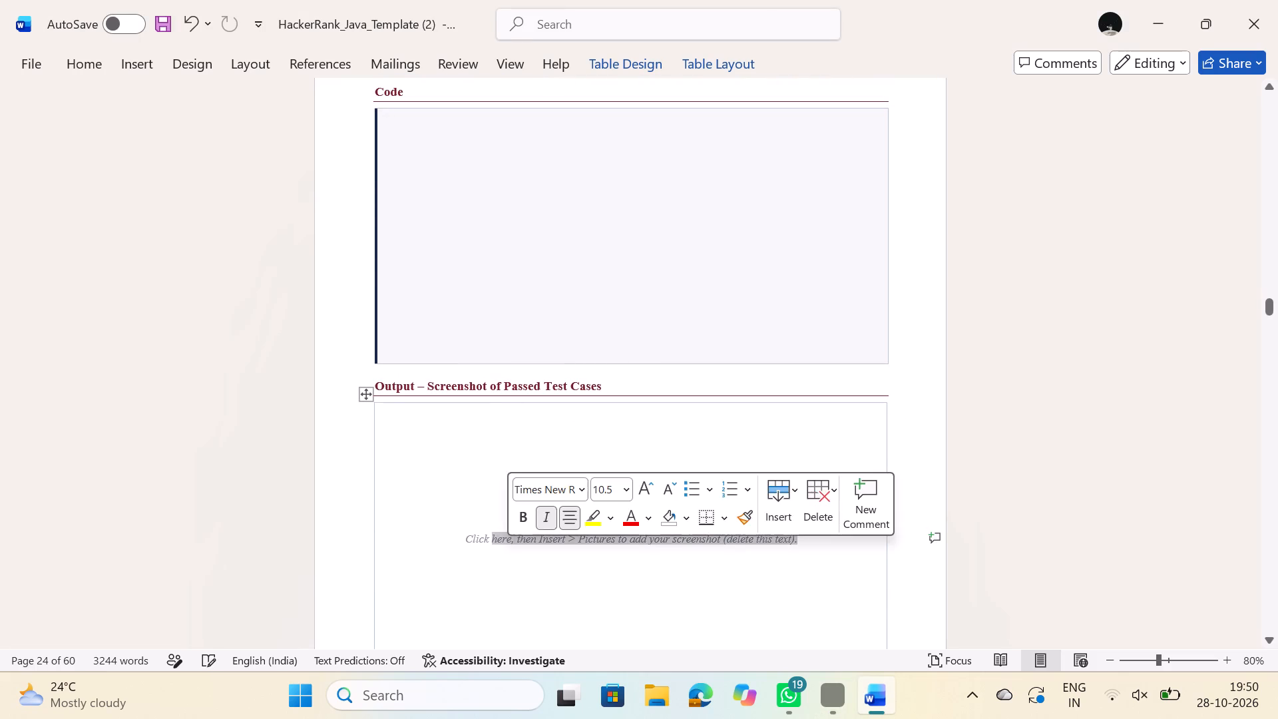
{"action": "key", "text": "BackSpace"}
{"action": "key", "text": "BackSpace"}
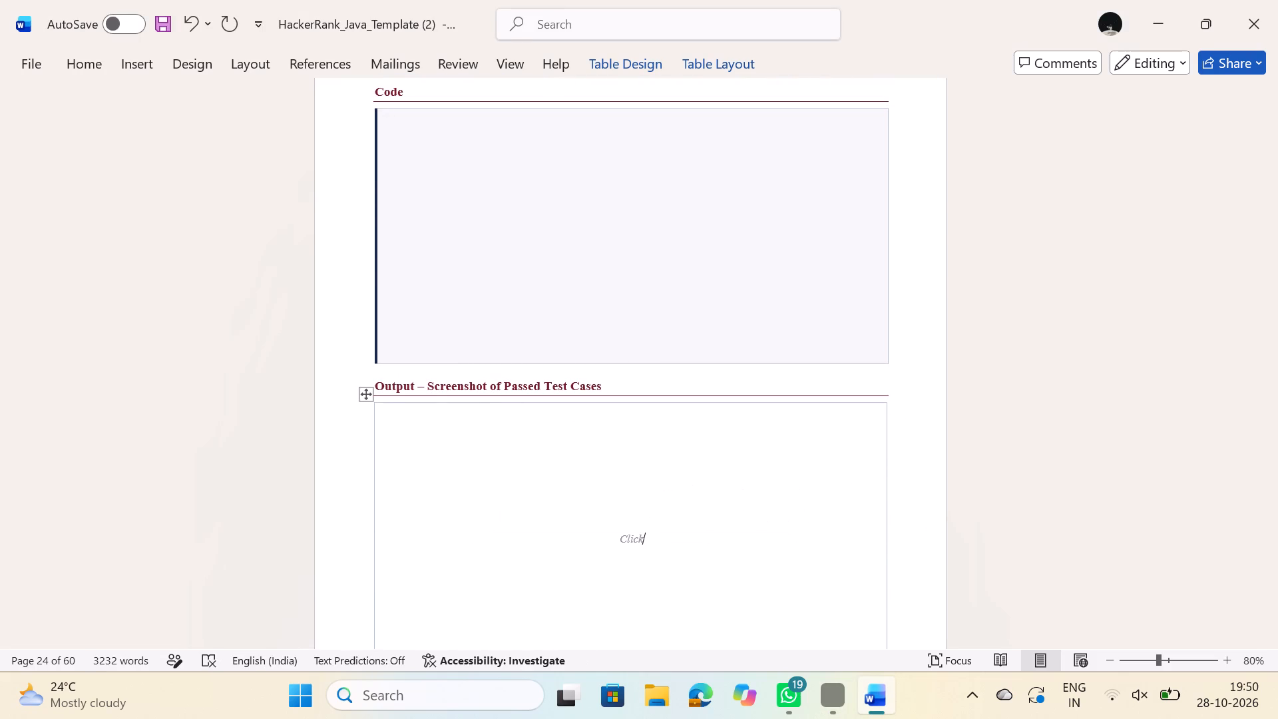
{"action": "key", "text": "BackSpace"}
{"action": "key", "text": "BackSpace"}
{"action": "key", "text": "BackSpace"}
{"action": "key", "text": "BackSpace"}
{"action": "key", "text": "BackSpace"}
{"action": "key", "text": "BackSpace"}
{"action": "left_click", "coordinate": [144, 69]}
{"action": "left_click", "coordinate": [214, 152]}
{"action": "left_click", "coordinate": [255, 206]}
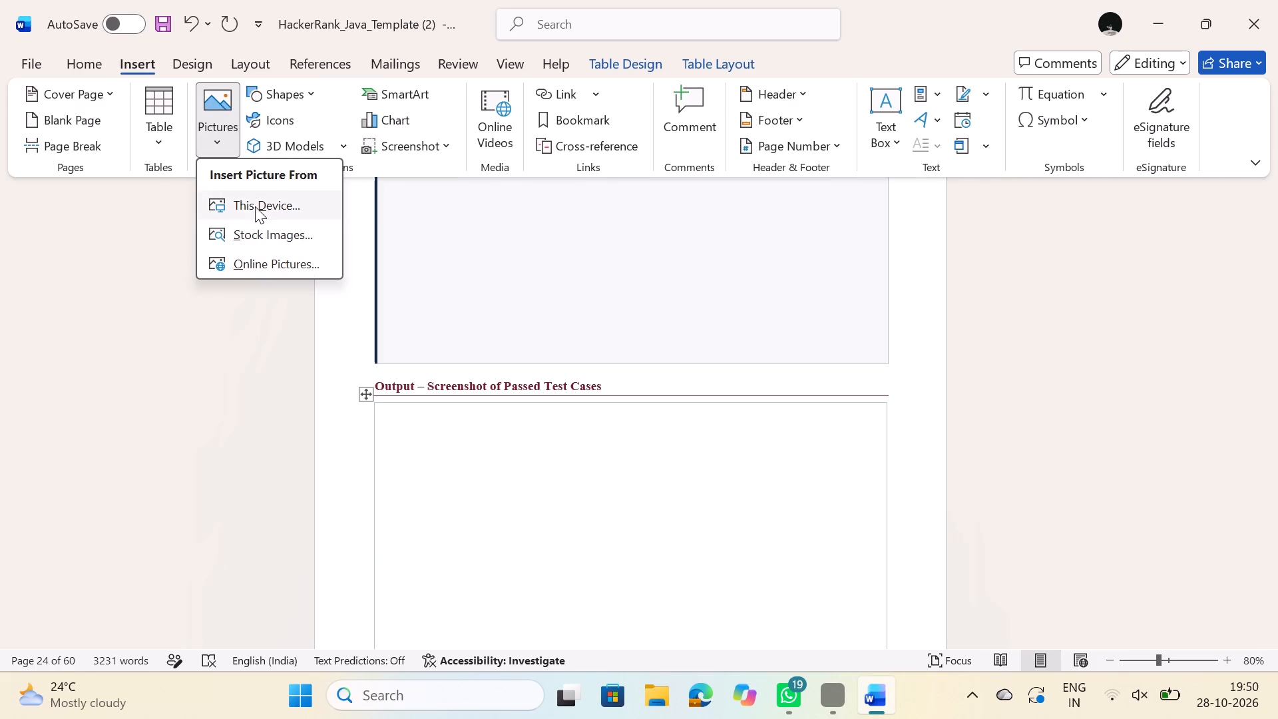
{"action": "scroll", "coordinate": [57, 222], "scroll_direction": "up", "scroll_amount": 5}
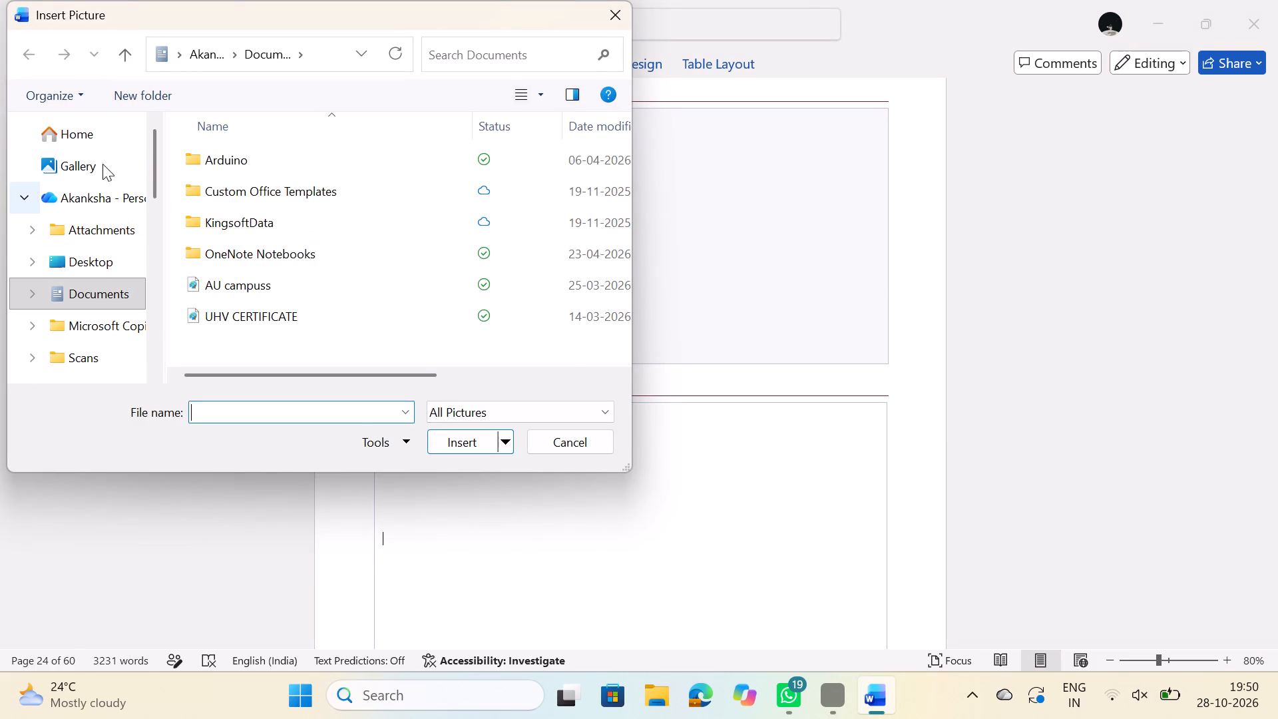
{"action": "left_click", "coordinate": [103, 160]}
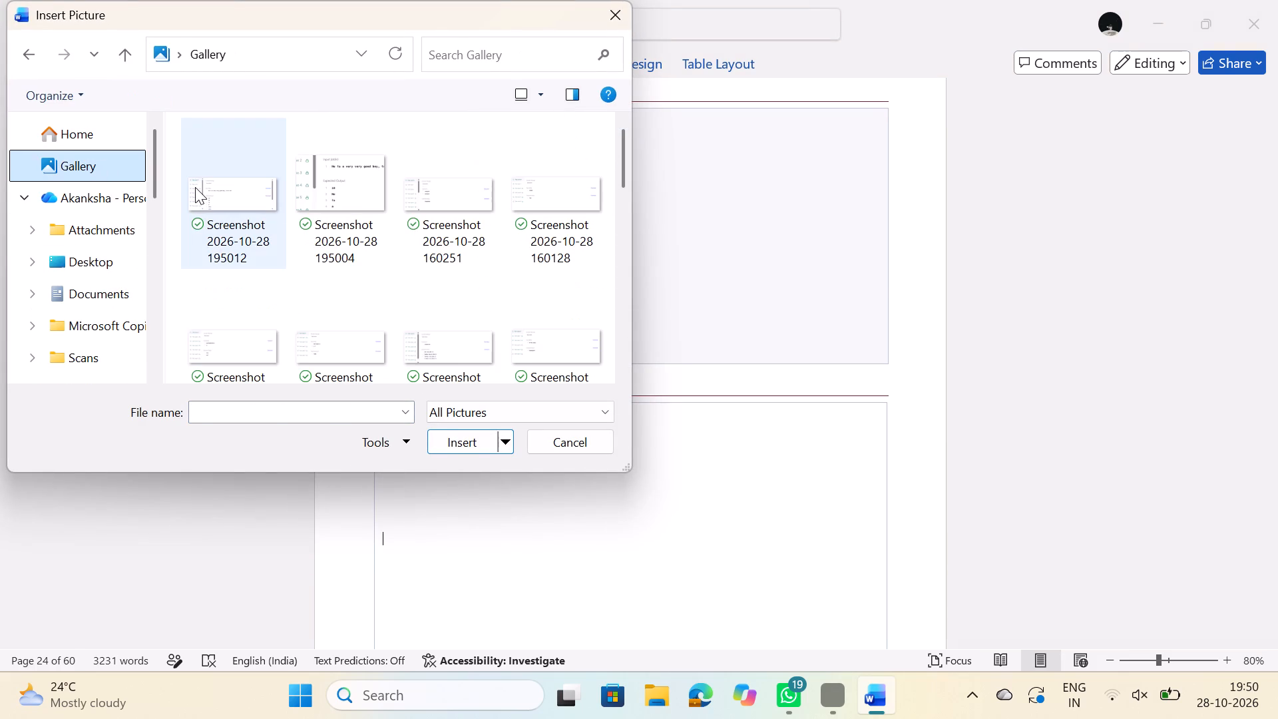
{"action": "left_click", "coordinate": [195, 187]}
{"action": "left_click", "coordinate": [474, 441]}
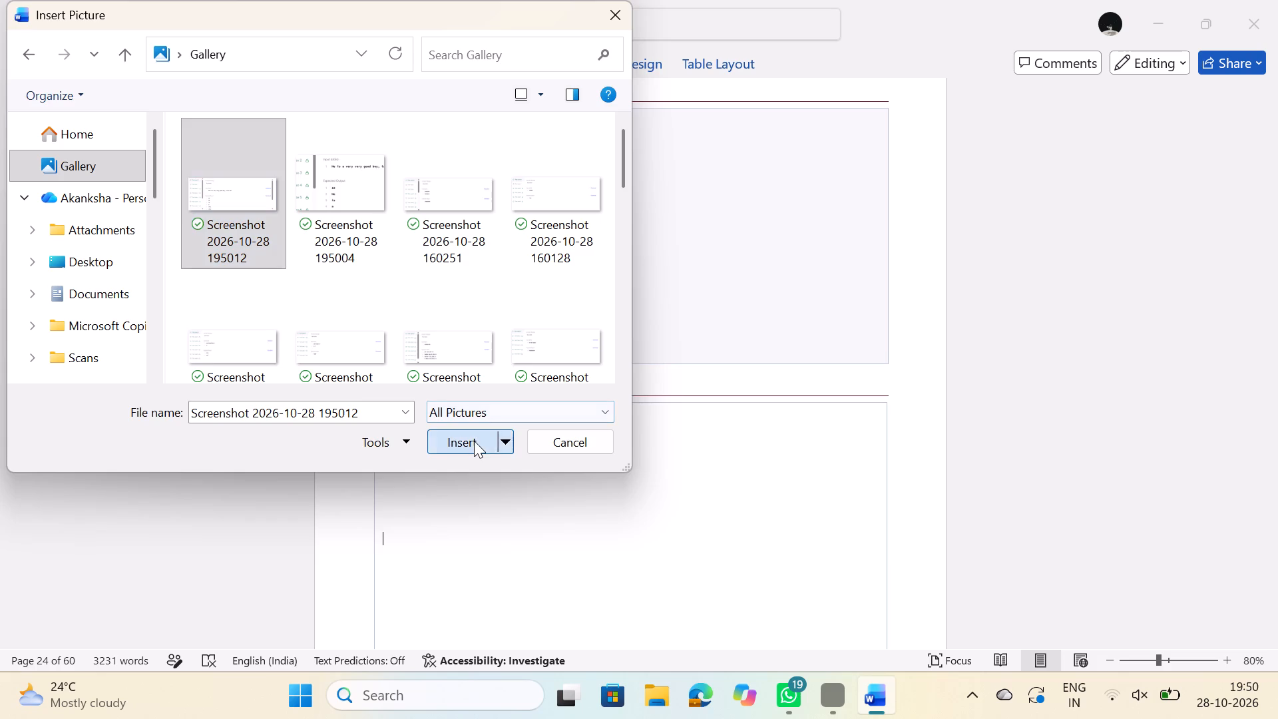
Set the inserted screenshot's wrapping to In Front of Text and fit it, slightly reduced, inside question 14's output box.
{"action": "scroll", "coordinate": [474, 441], "scroll_direction": "up", "scroll_amount": 1}
{"action": "scroll", "coordinate": [474, 441], "scroll_direction": "down", "scroll_amount": 1}
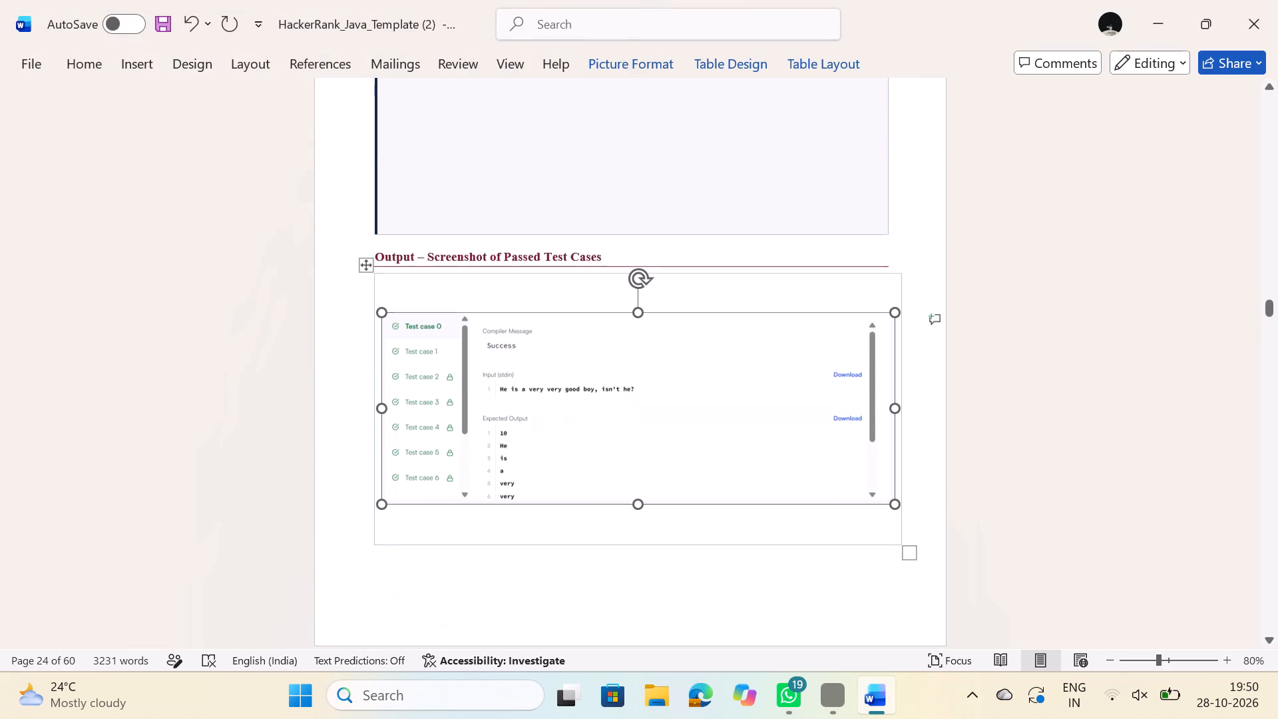
{"action": "left_click", "coordinate": [921, 332]}
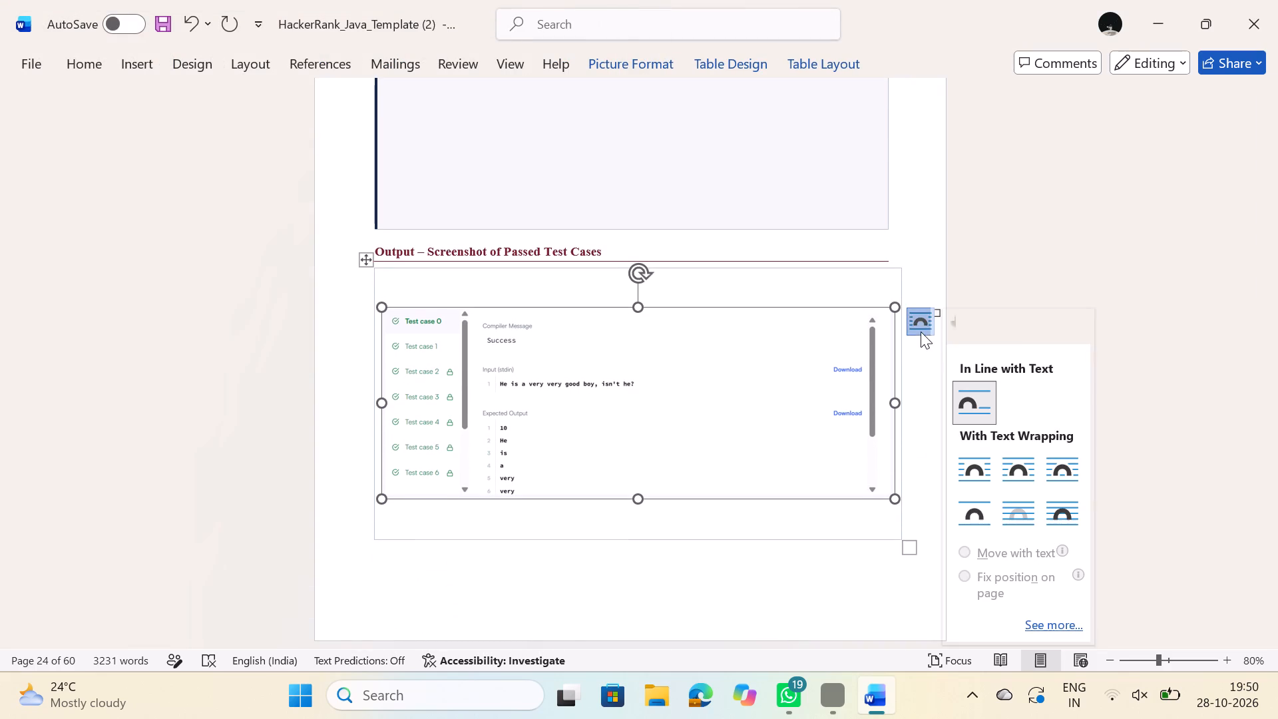
{"action": "left_click", "coordinate": [1056, 514]}
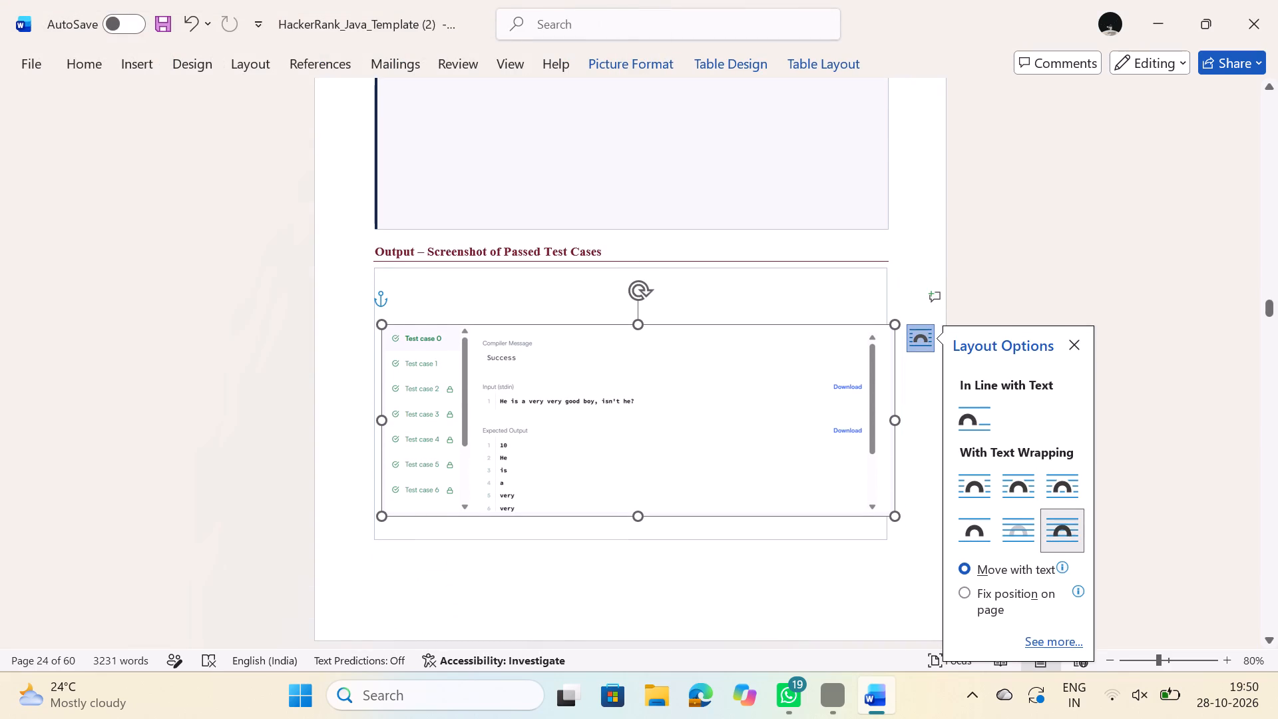
{"action": "left_click_drag", "start_coordinate": [729, 451], "coordinate": [716, 421]}
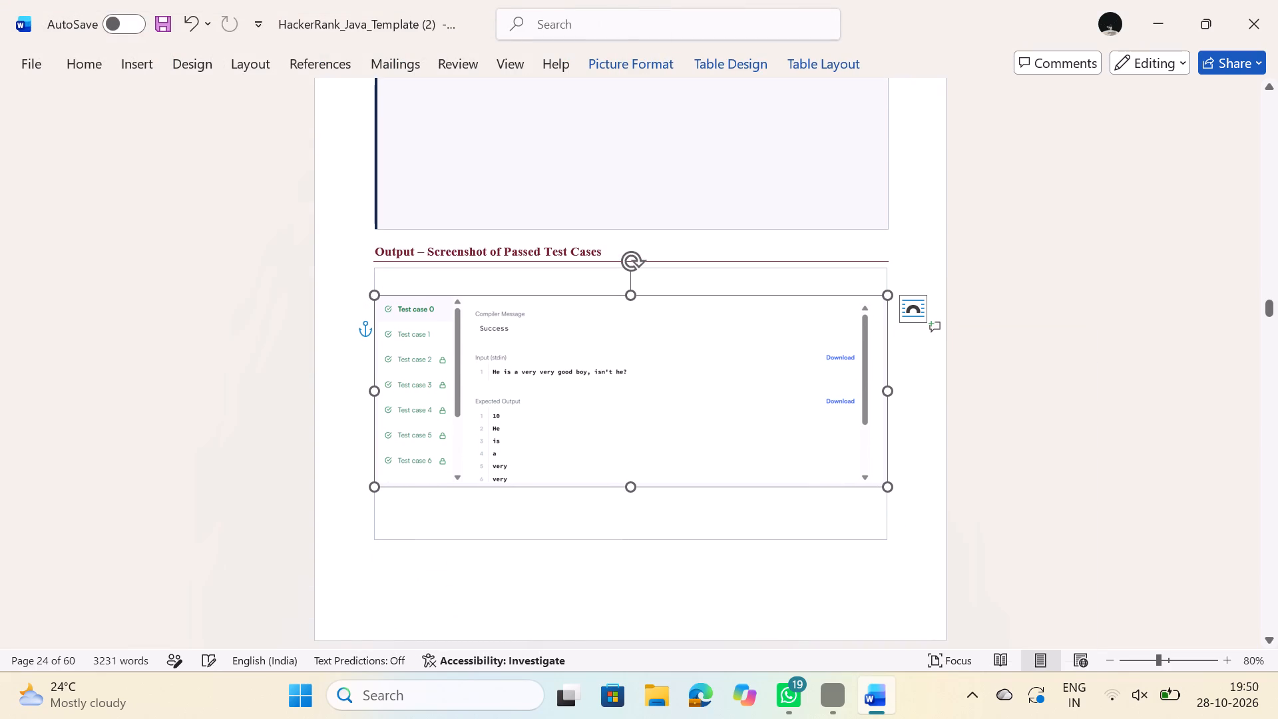
{"action": "left_click_drag", "start_coordinate": [886, 486], "coordinate": [855, 467]}
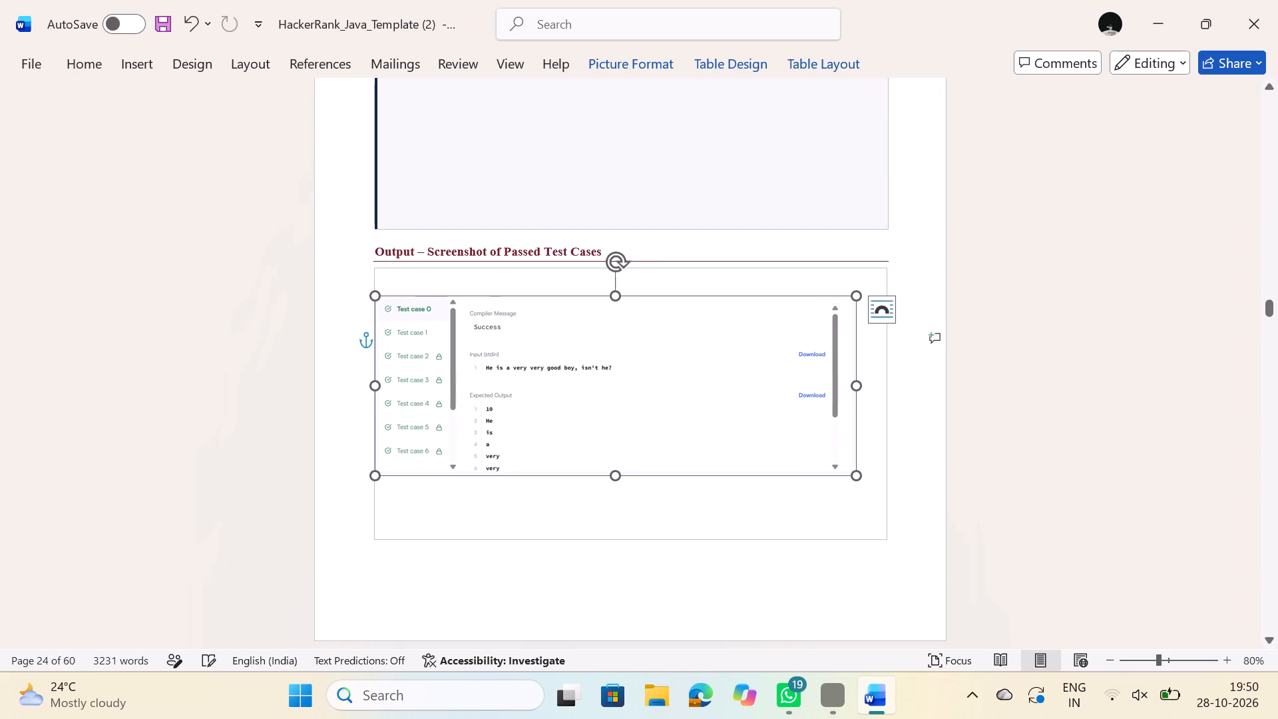
{"action": "left_click_drag", "start_coordinate": [660, 420], "coordinate": [678, 421]}
Place the cursor in question 14's empty Code box, and in Chrome open the submitted Java String Tokens code in the editor.
{"action": "scroll", "coordinate": [887, 327], "scroll_direction": "up", "scroll_amount": 1}
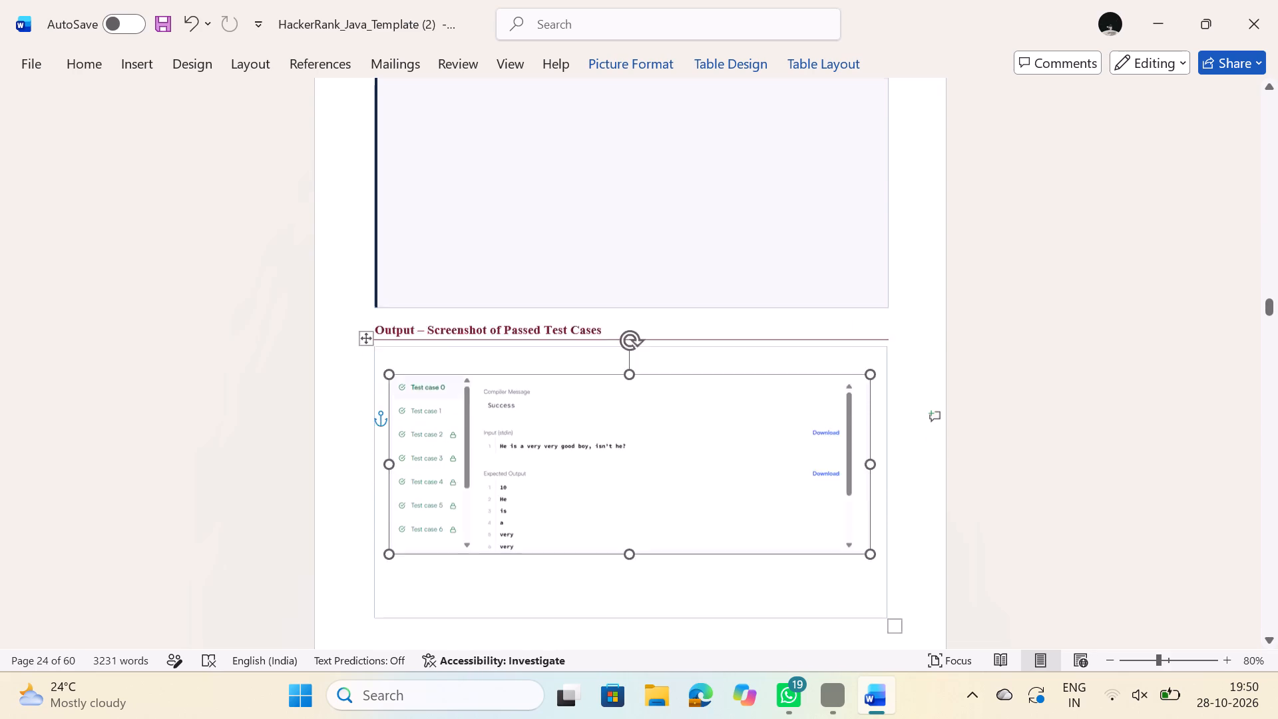
{"action": "scroll", "coordinate": [887, 327], "scroll_direction": "up", "scroll_amount": 1}
{"action": "left_click", "coordinate": [596, 329]}
{"action": "left_click", "coordinate": [825, 683]}
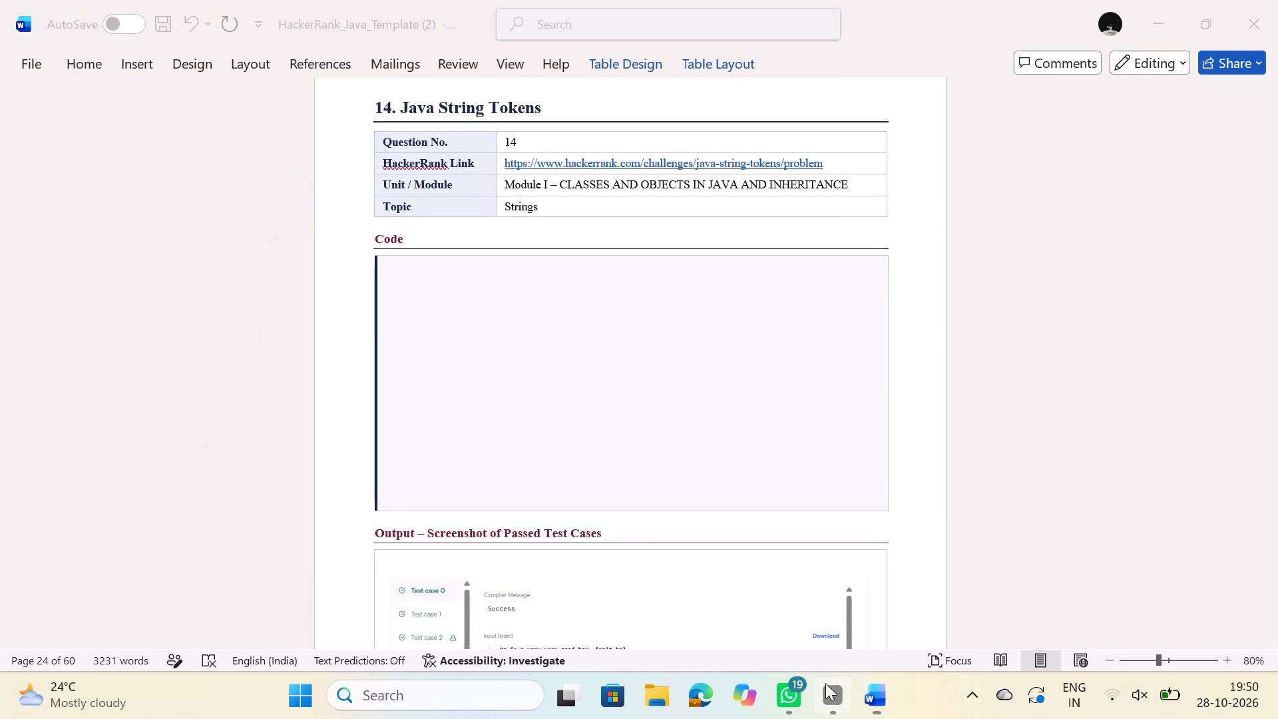
{"action": "scroll", "coordinate": [556, 426], "scroll_direction": "up", "scroll_amount": 9}
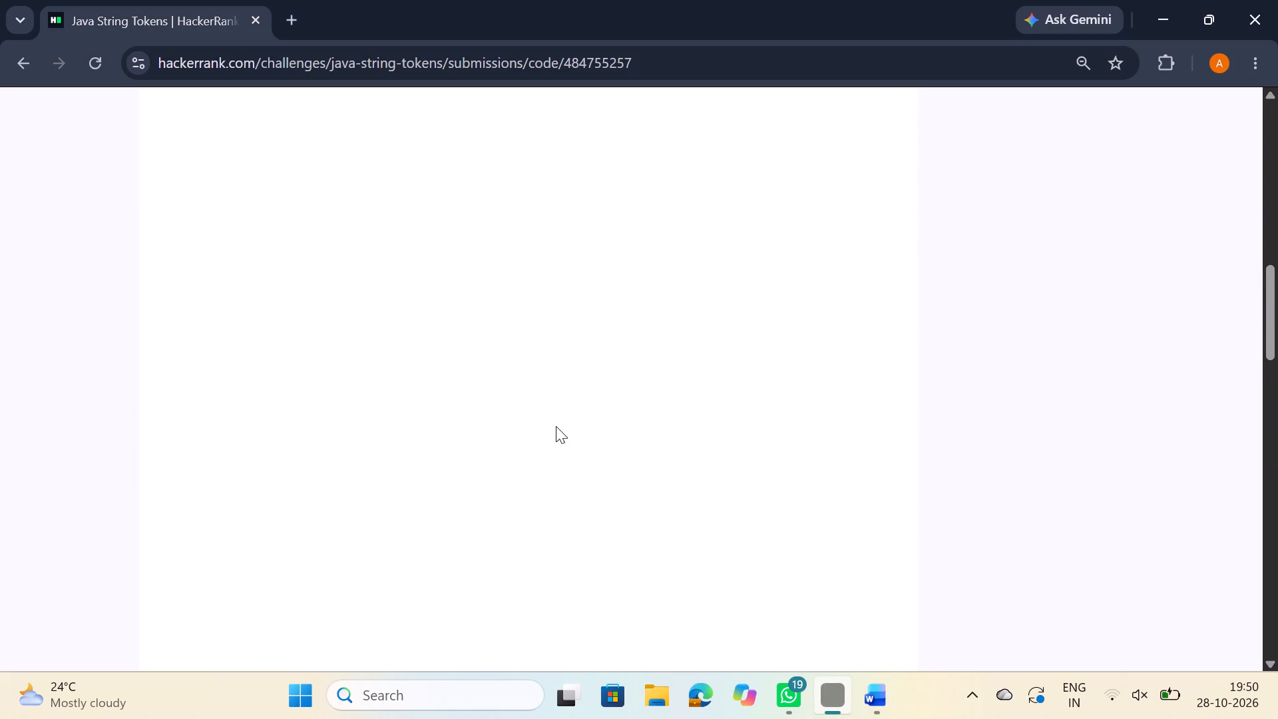
{"action": "scroll", "coordinate": [556, 426], "scroll_direction": "up", "scroll_amount": 1}
{"action": "scroll", "coordinate": [742, 332], "scroll_direction": "up", "scroll_amount": 5}
{"action": "left_click", "coordinate": [865, 487]}
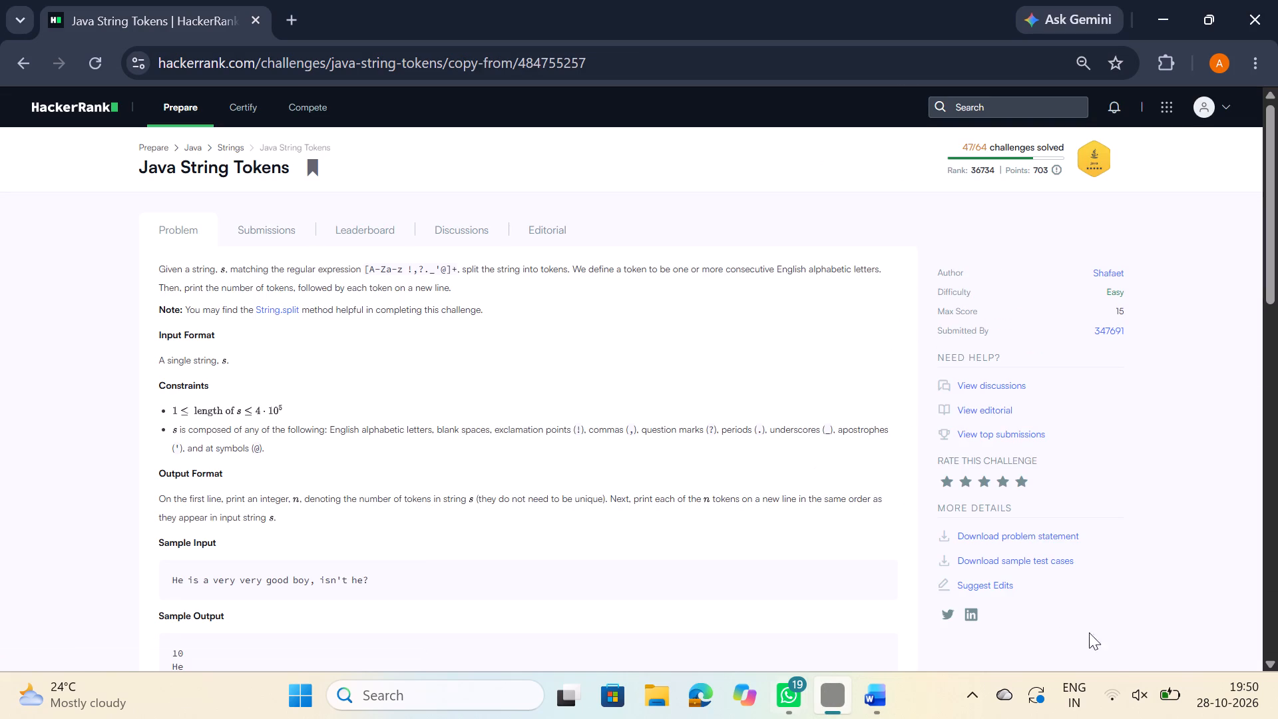
{"action": "scroll", "coordinate": [700, 470], "scroll_direction": "down", "scroll_amount": 1}
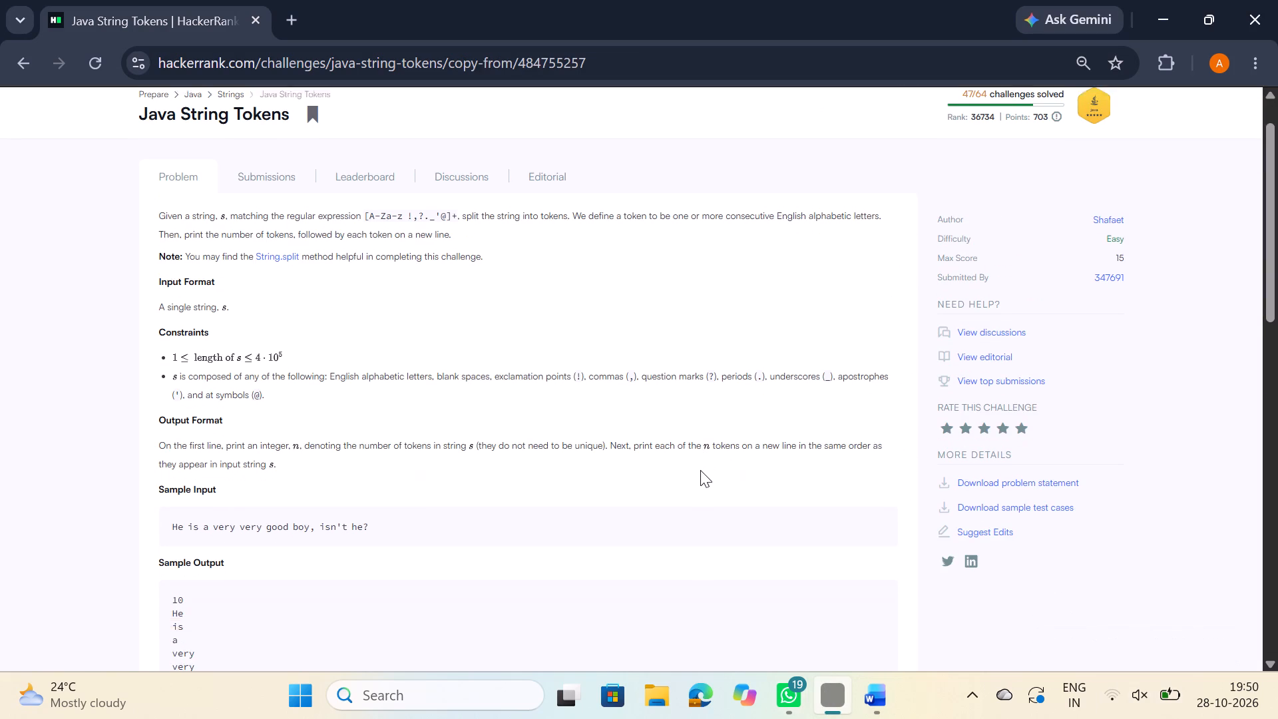
{"action": "scroll", "coordinate": [700, 470], "scroll_direction": "down", "scroll_amount": 6}
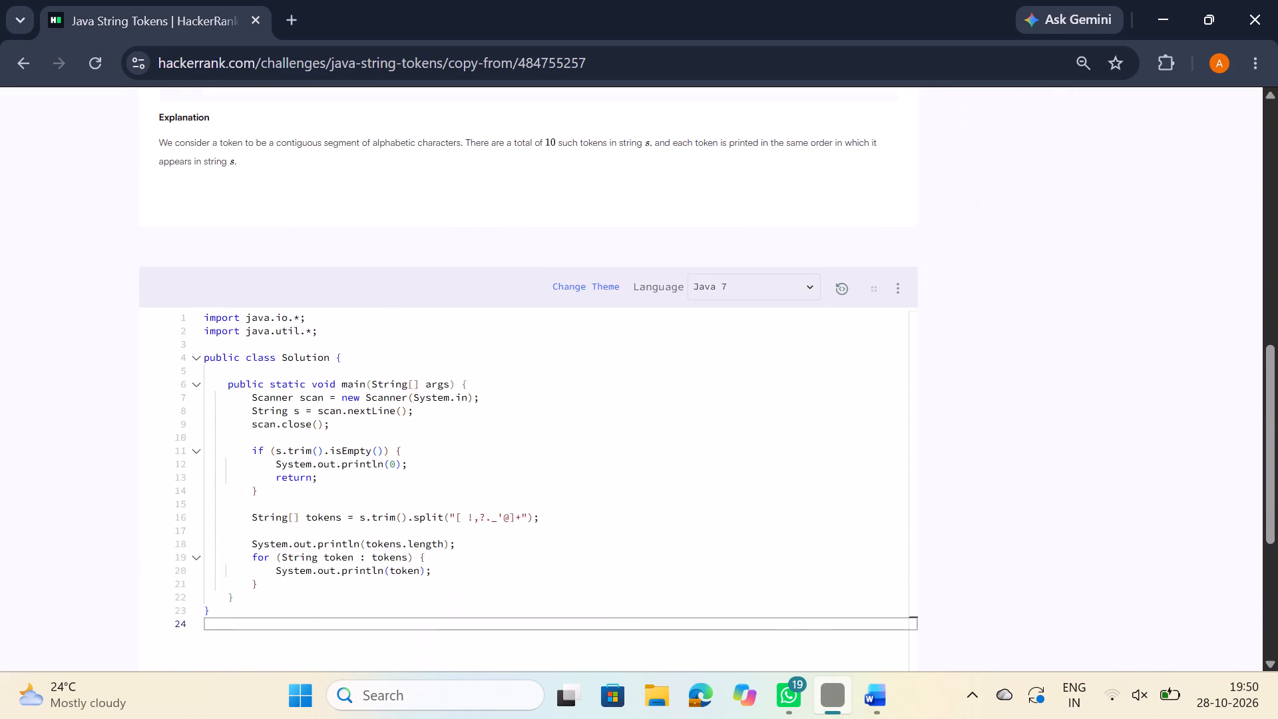
{"action": "scroll", "coordinate": [700, 470], "scroll_direction": "down", "scroll_amount": 1}
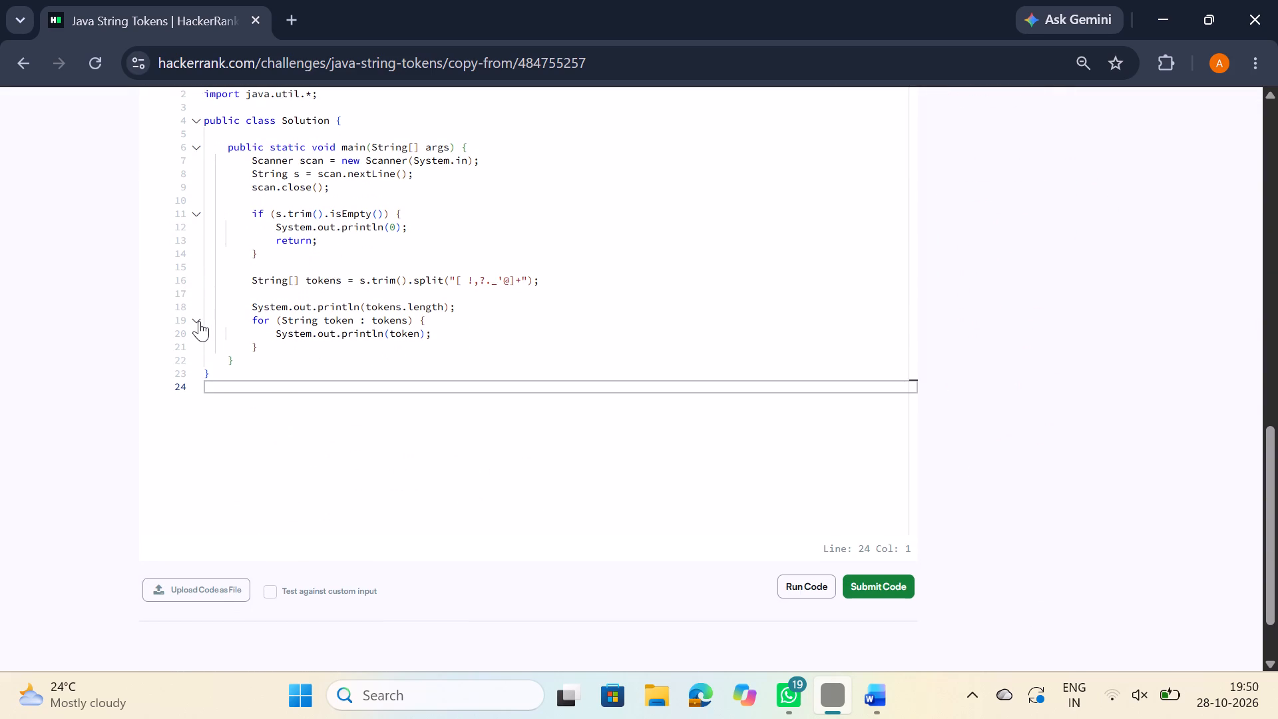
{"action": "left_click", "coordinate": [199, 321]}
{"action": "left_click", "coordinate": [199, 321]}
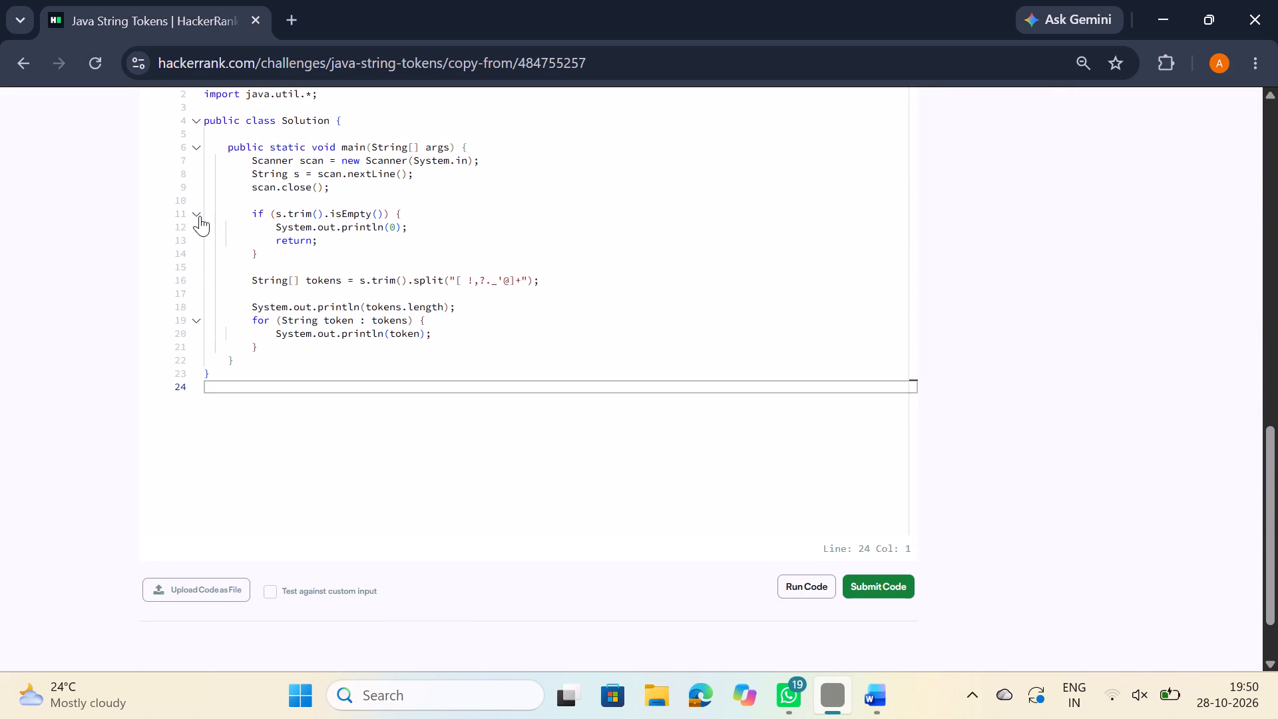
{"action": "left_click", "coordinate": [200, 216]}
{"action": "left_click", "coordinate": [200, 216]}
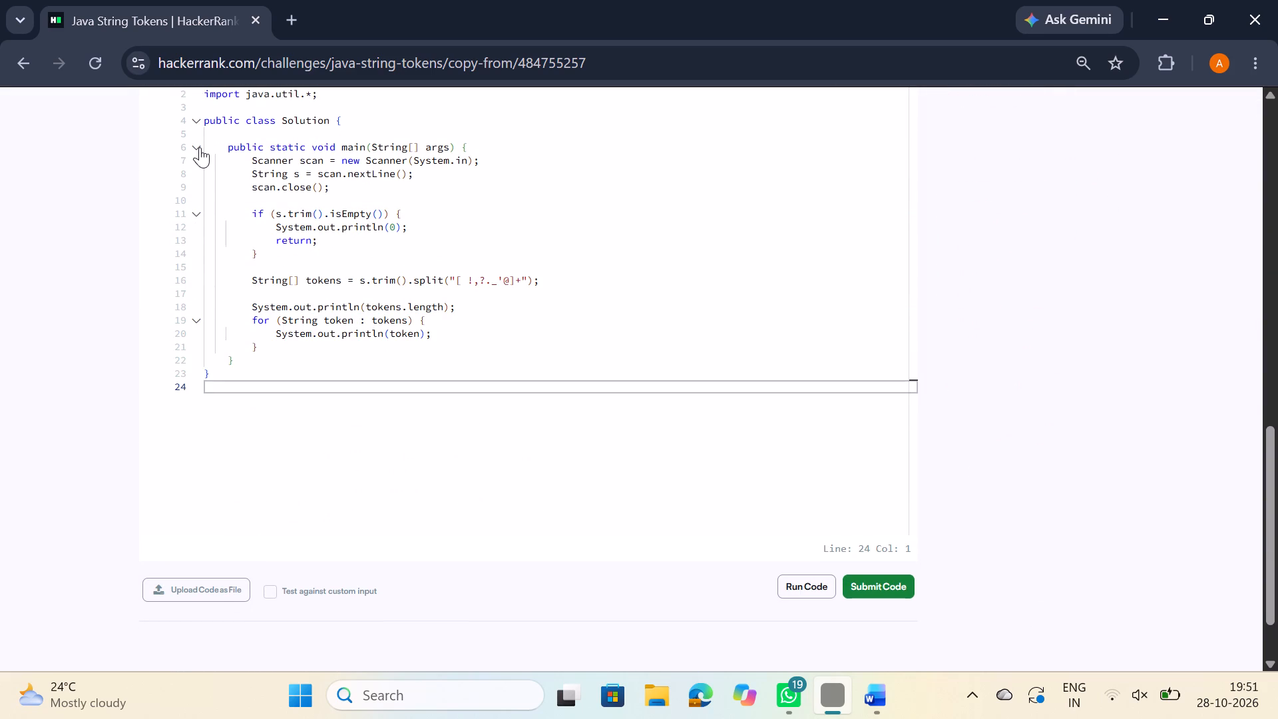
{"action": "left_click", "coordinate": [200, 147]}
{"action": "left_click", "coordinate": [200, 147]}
Copy the entire Java String Tokens solution and paste it into question 14's Code box in Word.
{"action": "scroll", "coordinate": [200, 147], "scroll_direction": "up", "scroll_amount": 1}
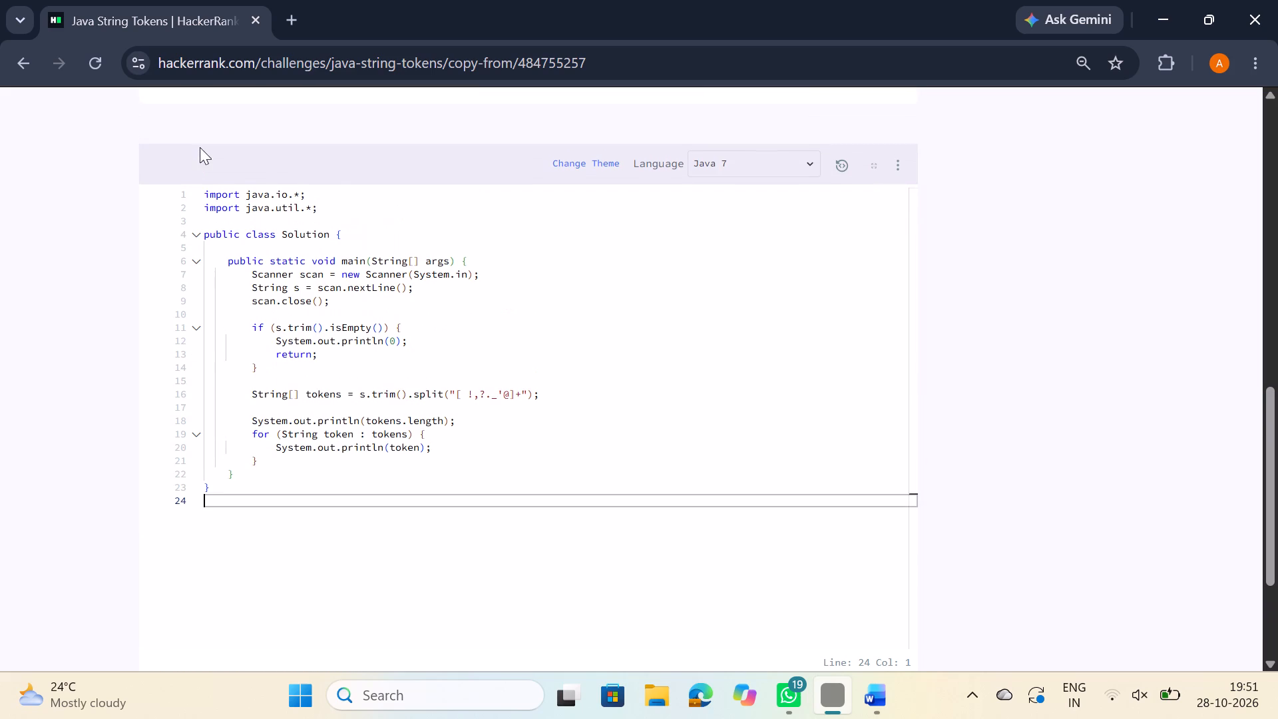
{"action": "left_click", "coordinate": [254, 262]}
{"action": "key", "text": "ctrl+a"}
{"action": "key", "text": "ctrl+c"}
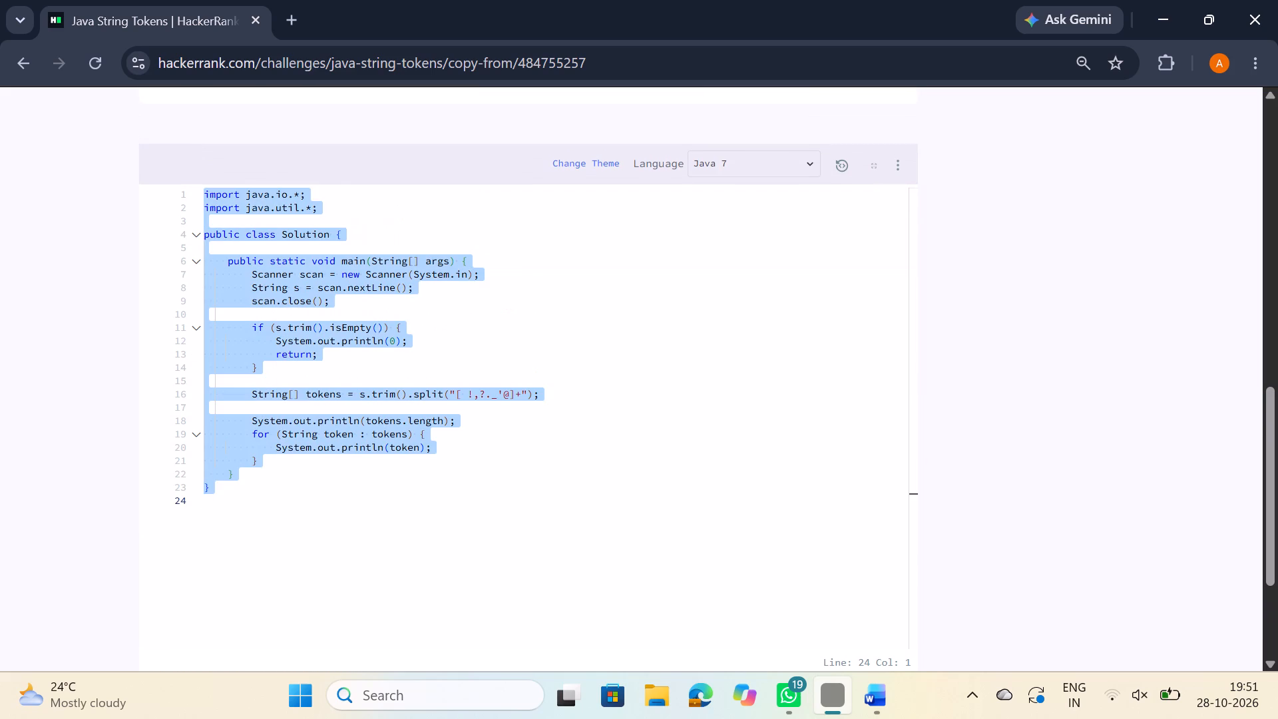
{"action": "left_click", "coordinate": [879, 685]}
{"action": "key", "text": "ctrl+v"}
{"action": "left_click", "coordinate": [505, 372], "text": "ctrl"}
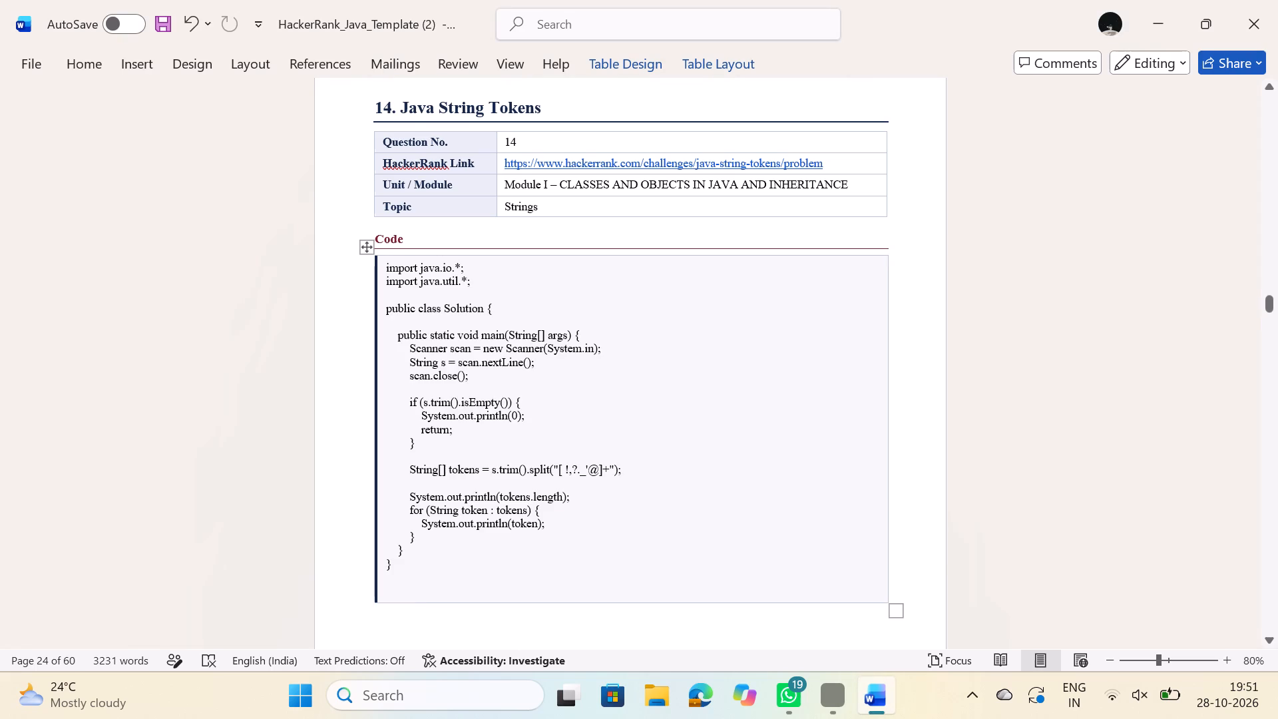
Delete all the placeholder text in the Code box of question 15, Java BigInteger.
{"action": "scroll", "coordinate": [505, 372], "scroll_direction": "down", "scroll_amount": 5}
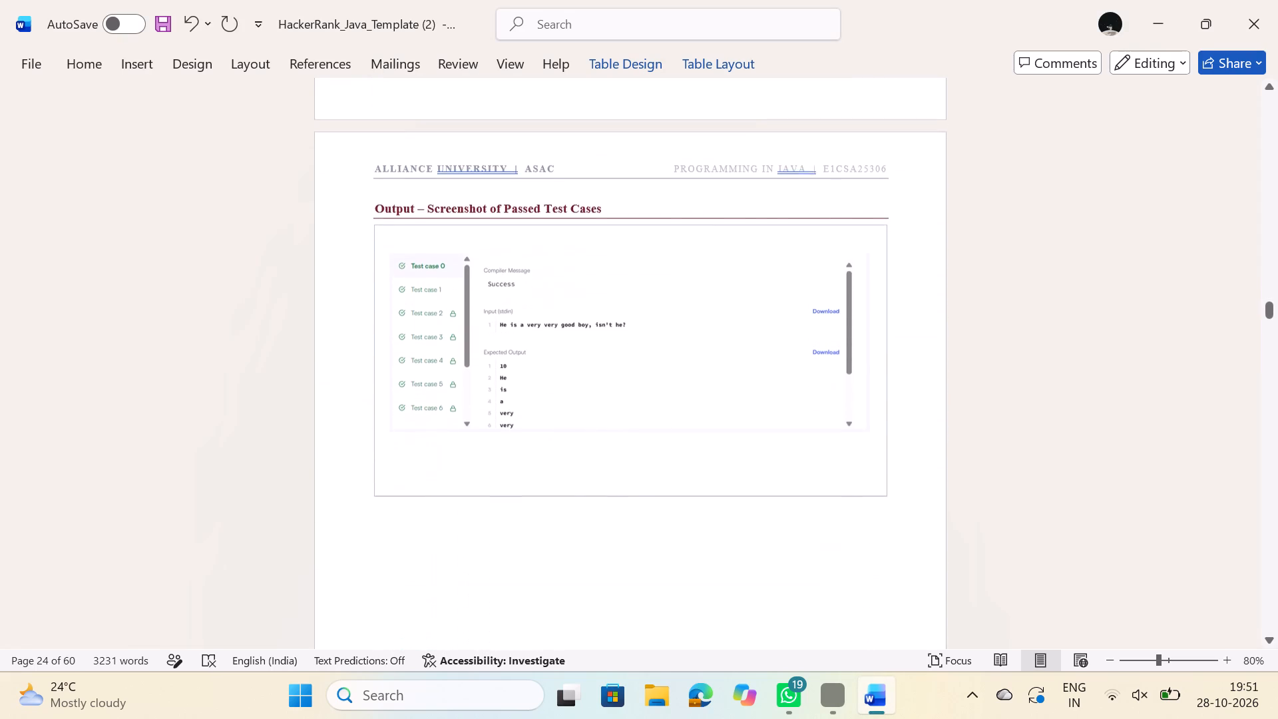
{"action": "scroll", "coordinate": [505, 372], "scroll_direction": "down", "scroll_amount": 4}
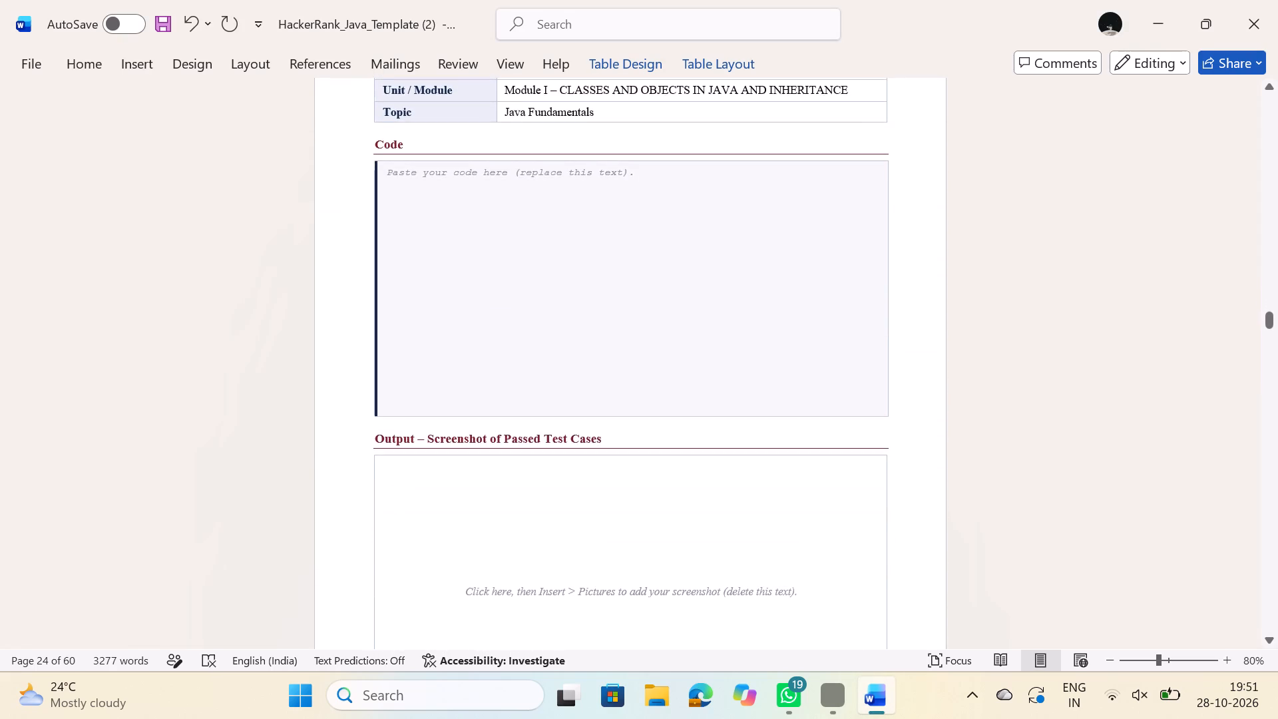
{"action": "scroll", "coordinate": [604, 250], "scroll_direction": "up", "scroll_amount": 1}
{"action": "left_click_drag", "start_coordinate": [634, 364], "coordinate": [472, 350]}
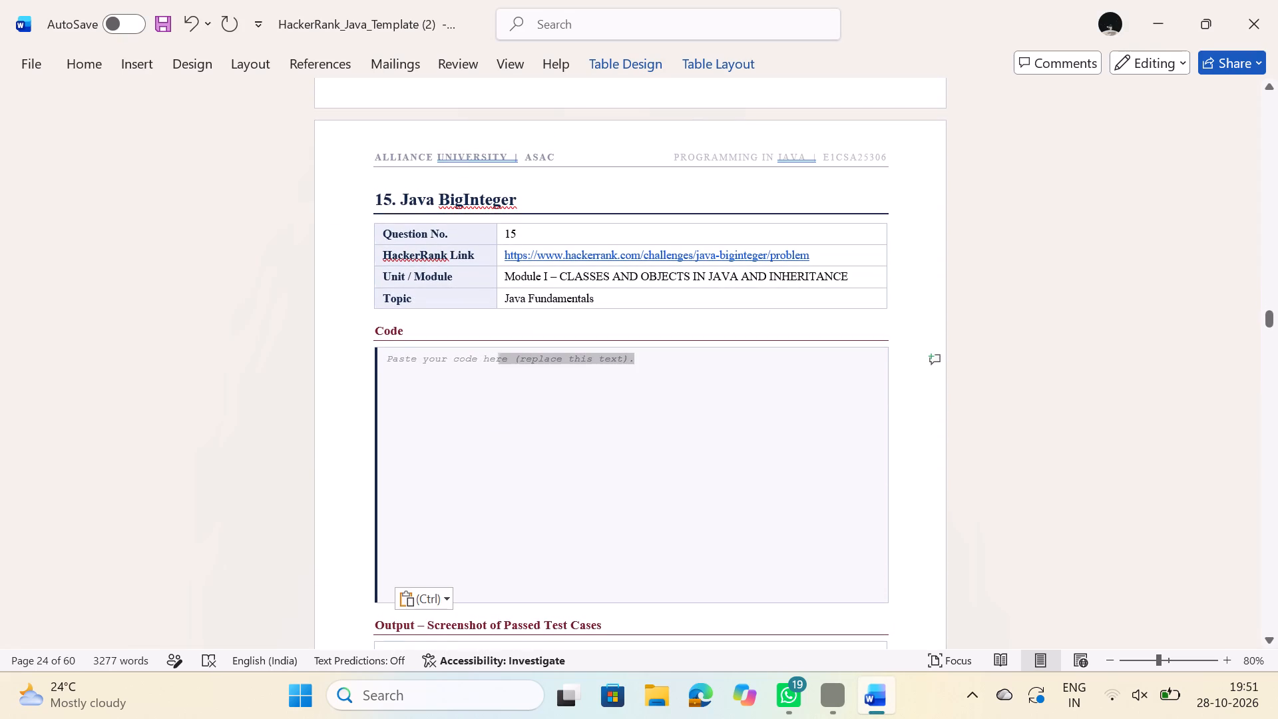
{"action": "left_click_drag", "start_coordinate": [472, 350], "coordinate": [400, 349]}
{"action": "key", "text": "BackSpace"}
{"action": "key", "text": "BackSpace"}
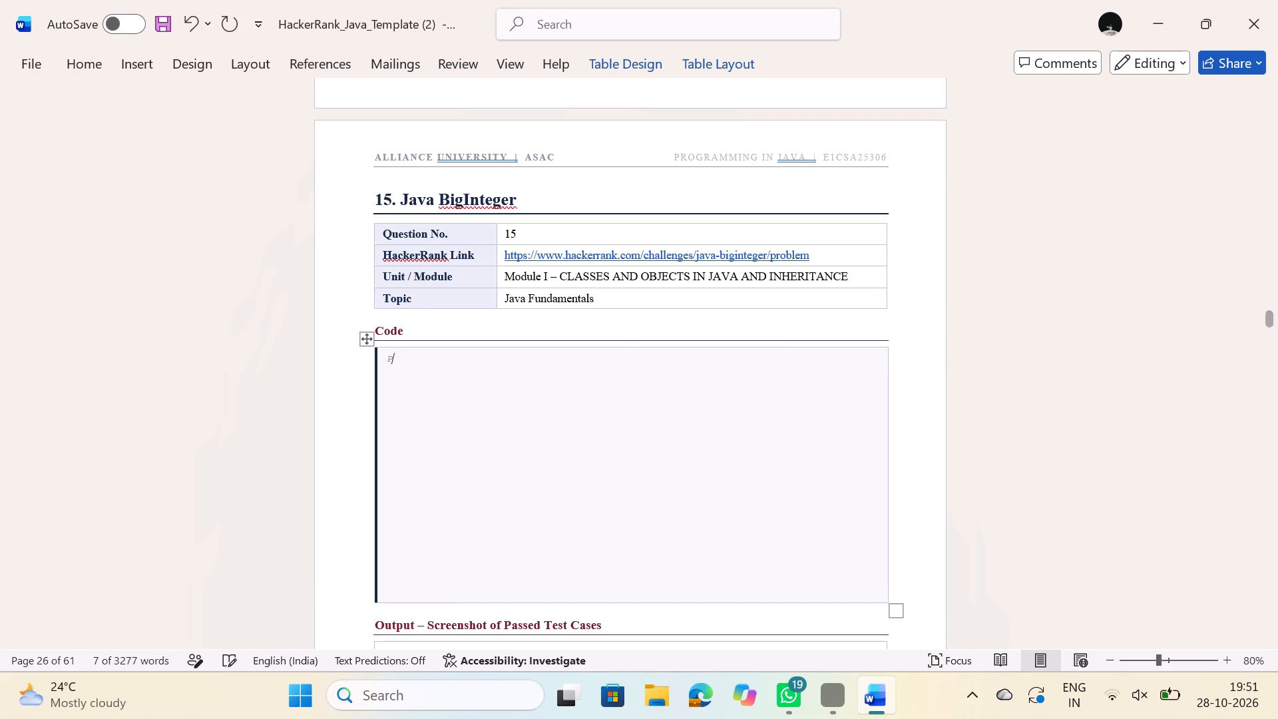
{"action": "key", "text": "BackSpace"}
{"action": "scroll", "coordinate": [633, 499], "scroll_direction": "down", "scroll_amount": 1}
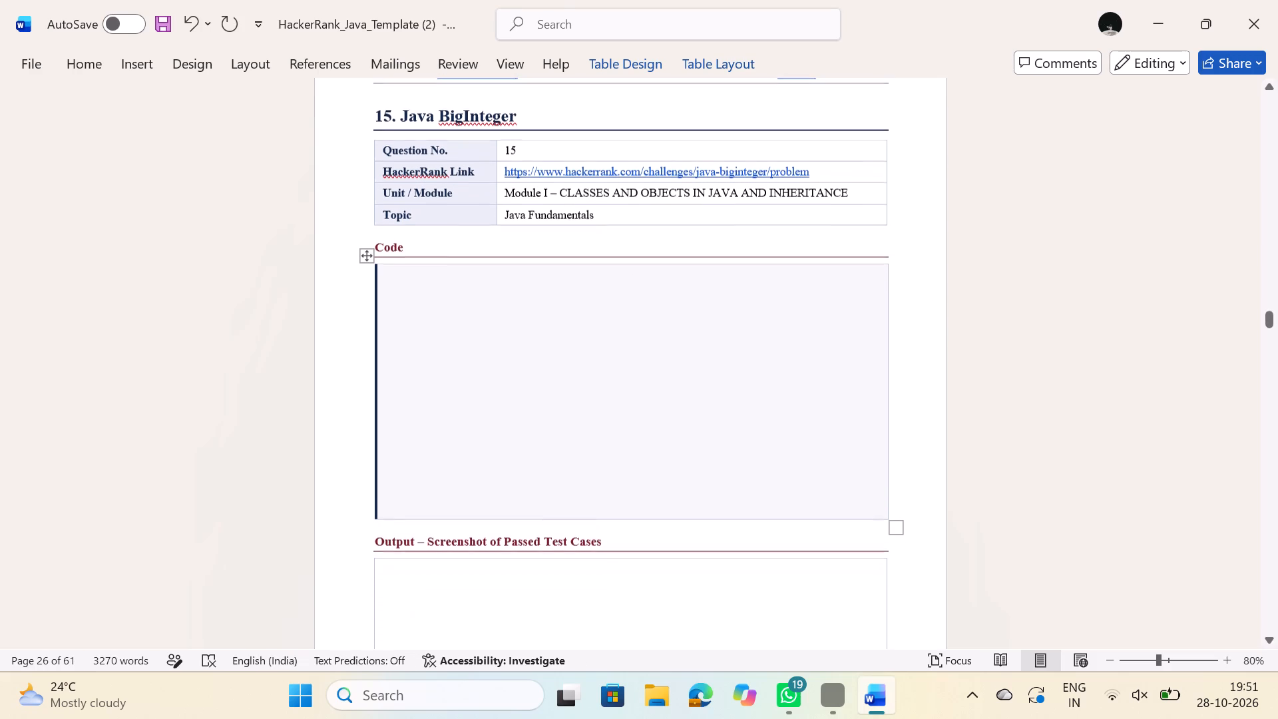
Switch to Chrome and return from the Java String Tokens code to the list of solved Java challenges.
{"action": "left_click", "coordinate": [822, 700]}
{"action": "left_click", "coordinate": [0, 377]}
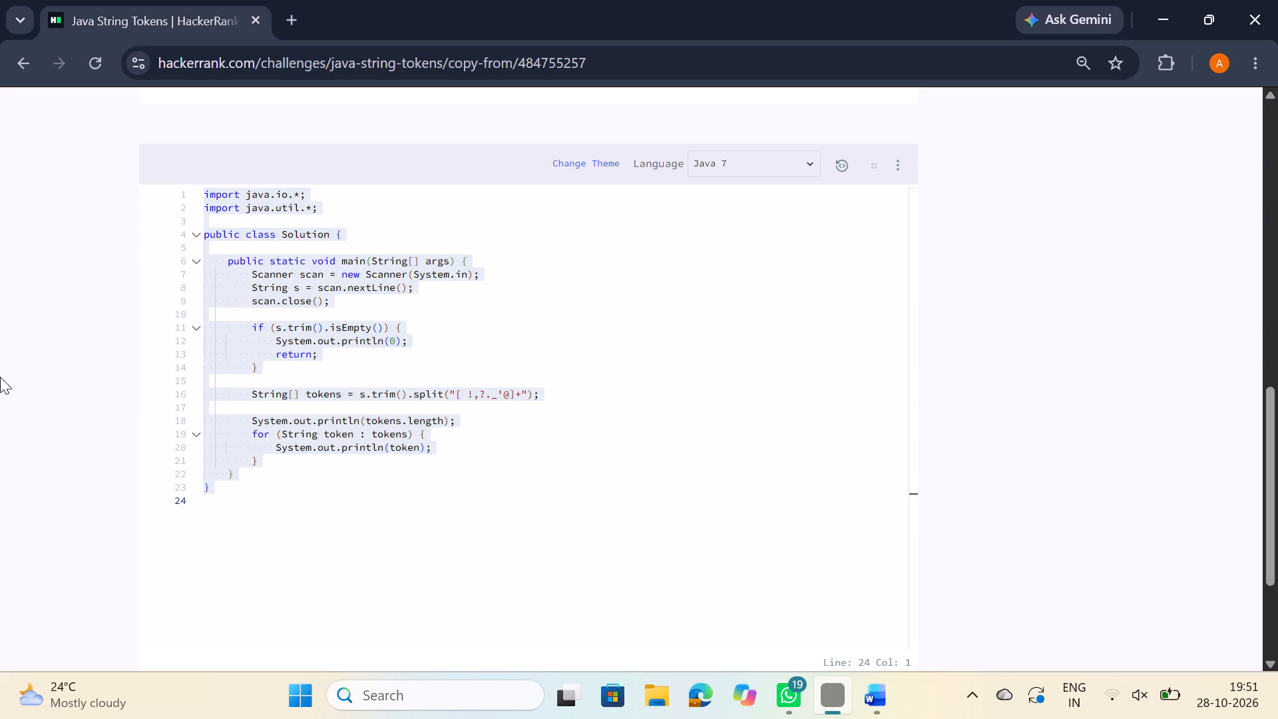
{"action": "scroll", "coordinate": [0, 377], "scroll_direction": "right", "scroll_amount": 15}
{"action": "scroll", "coordinate": [0, 377], "scroll_direction": "right", "scroll_amount": 16}
{"action": "scroll", "coordinate": [0, 377], "scroll_direction": "right", "scroll_amount": 5}
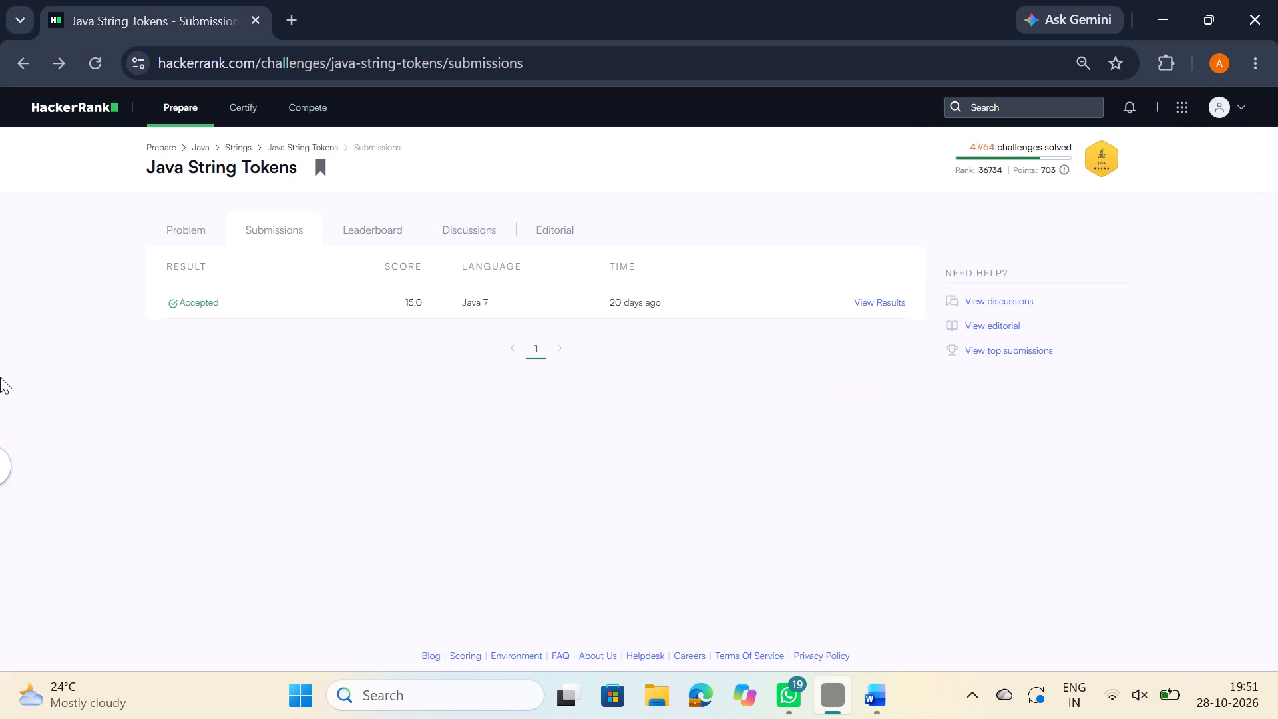
{"action": "scroll", "coordinate": [0, 377], "scroll_direction": "right", "scroll_amount": 11}
{"action": "scroll", "coordinate": [201, 315], "scroll_direction": "right", "scroll_amount": 17}
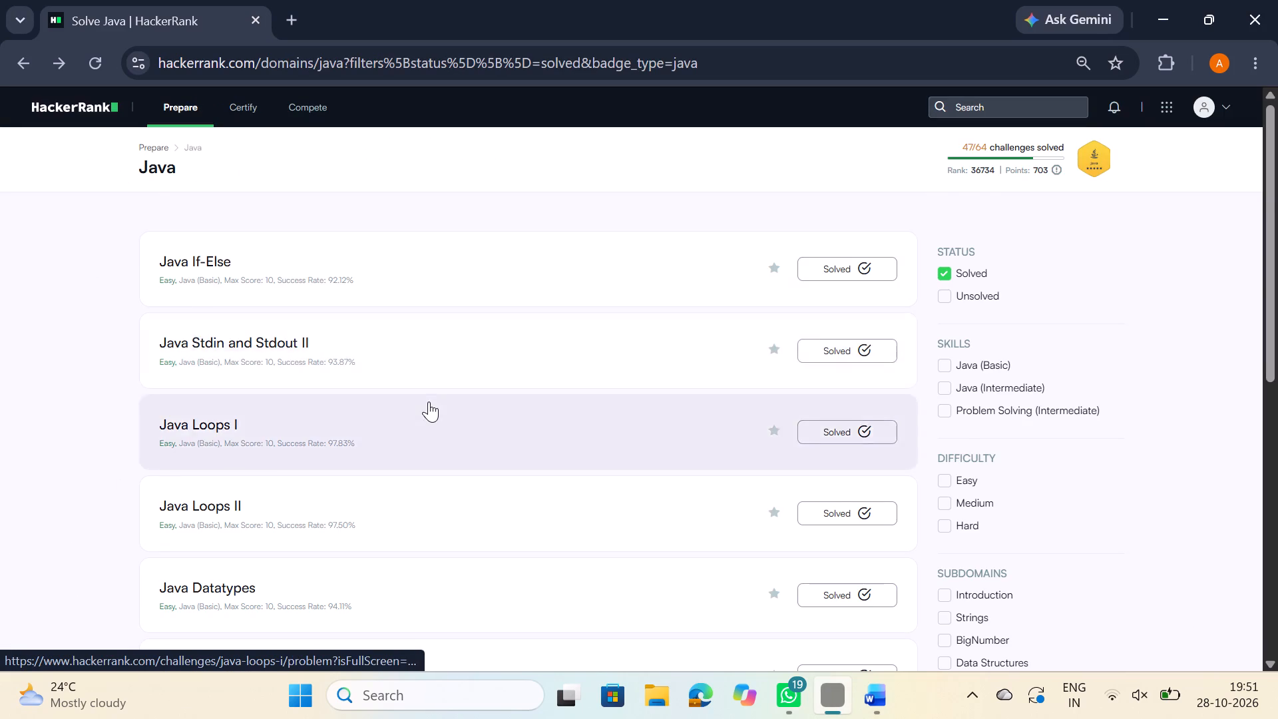
Find Java BigInteger in the list of solved Java challenges, checking the question name in Word, and open the challenge.
{"action": "scroll", "coordinate": [429, 401], "scroll_direction": "down", "scroll_amount": 6}
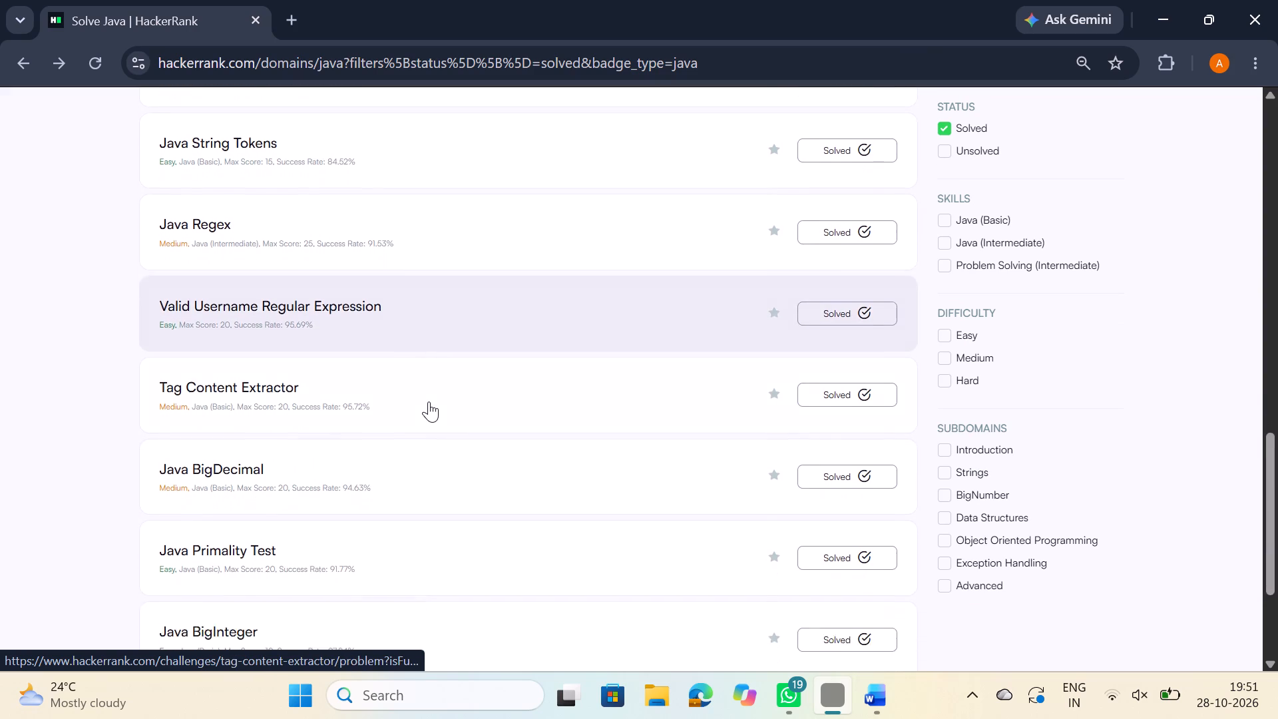
{"action": "scroll", "coordinate": [429, 401], "scroll_direction": "down", "scroll_amount": 3}
{"action": "scroll", "coordinate": [429, 401], "scroll_direction": "up", "scroll_amount": 2}
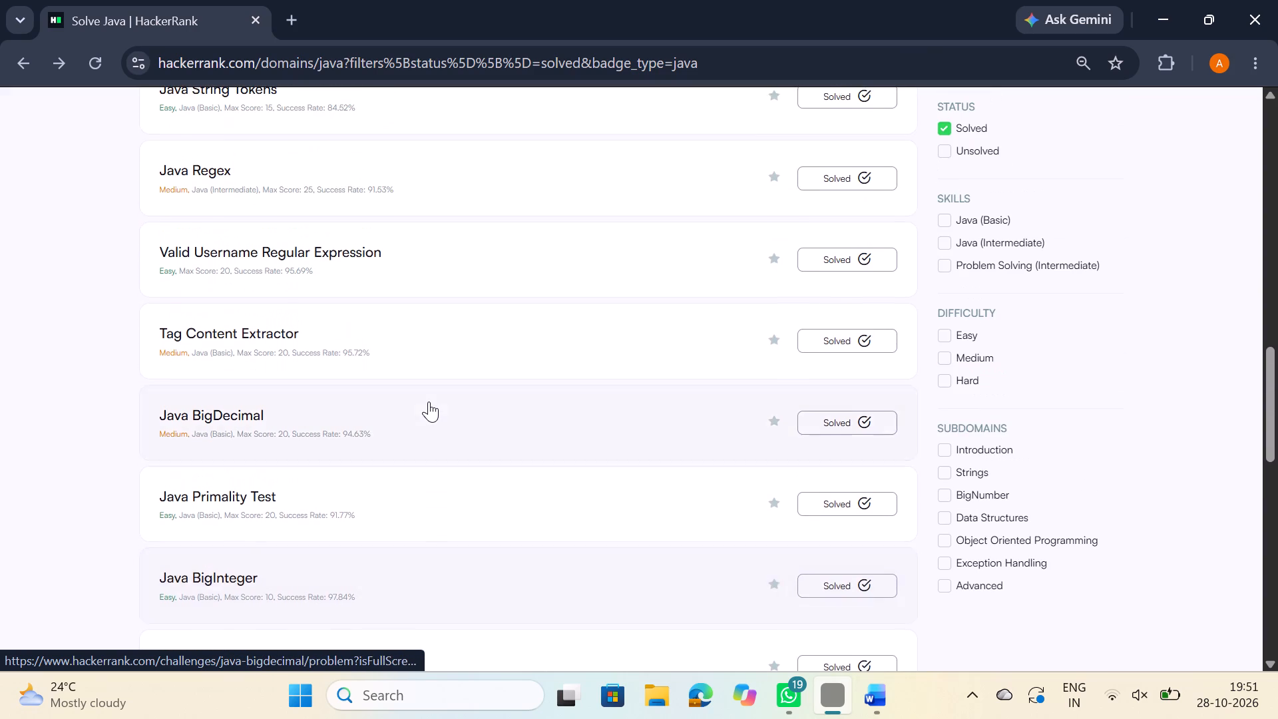
{"action": "scroll", "coordinate": [429, 401], "scroll_direction": "up", "scroll_amount": 2}
{"action": "scroll", "coordinate": [429, 401], "scroll_direction": "right", "scroll_amount": 1}
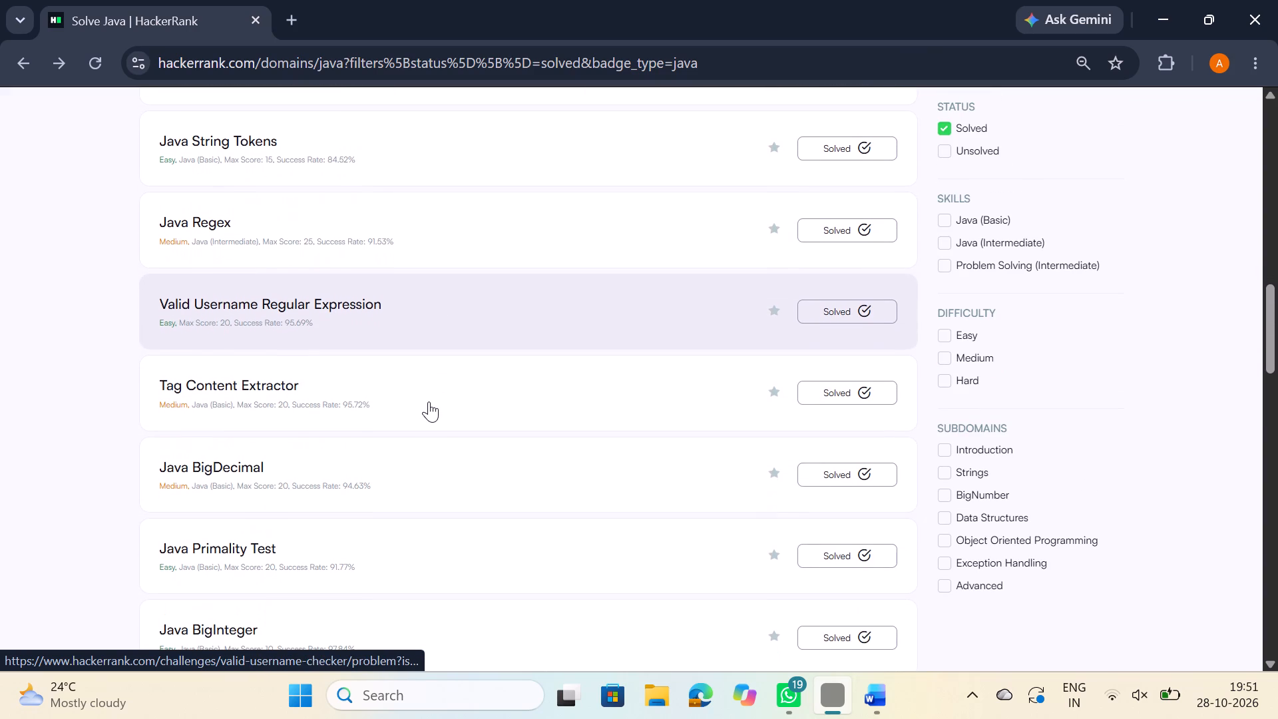
{"action": "scroll", "coordinate": [429, 401], "scroll_direction": "right", "scroll_amount": 1}
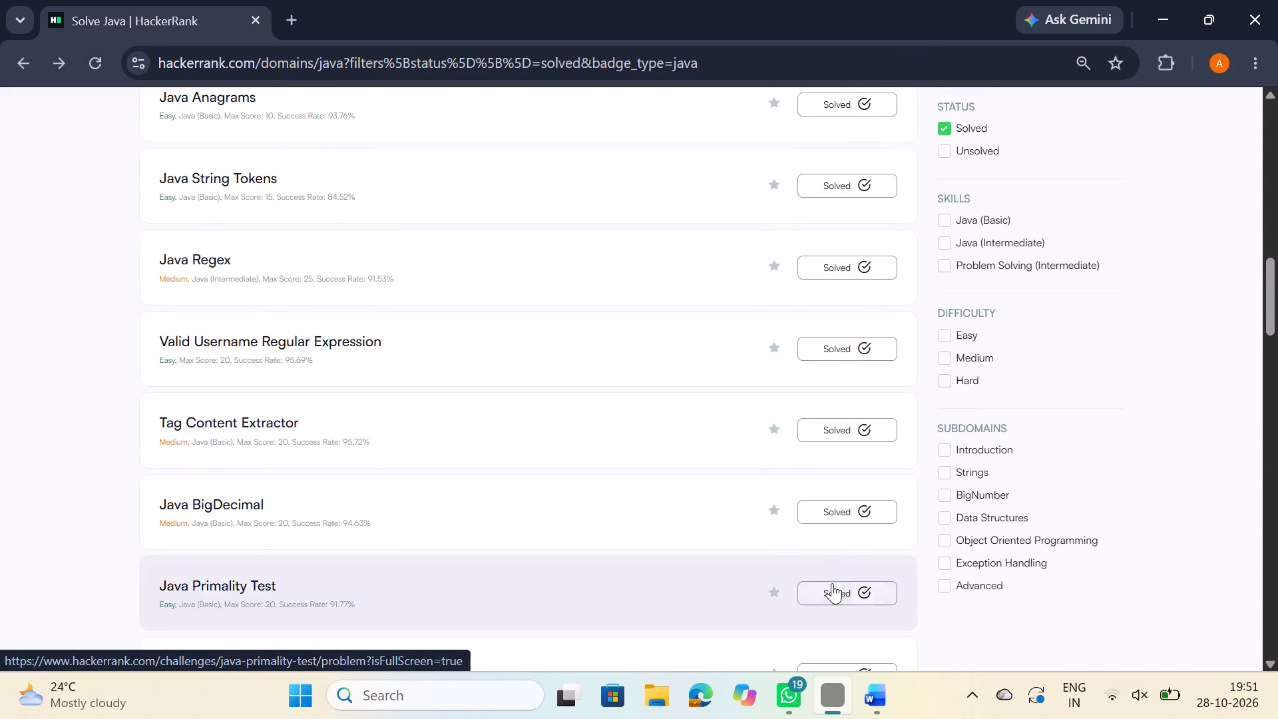
{"action": "left_click", "coordinate": [877, 703]}
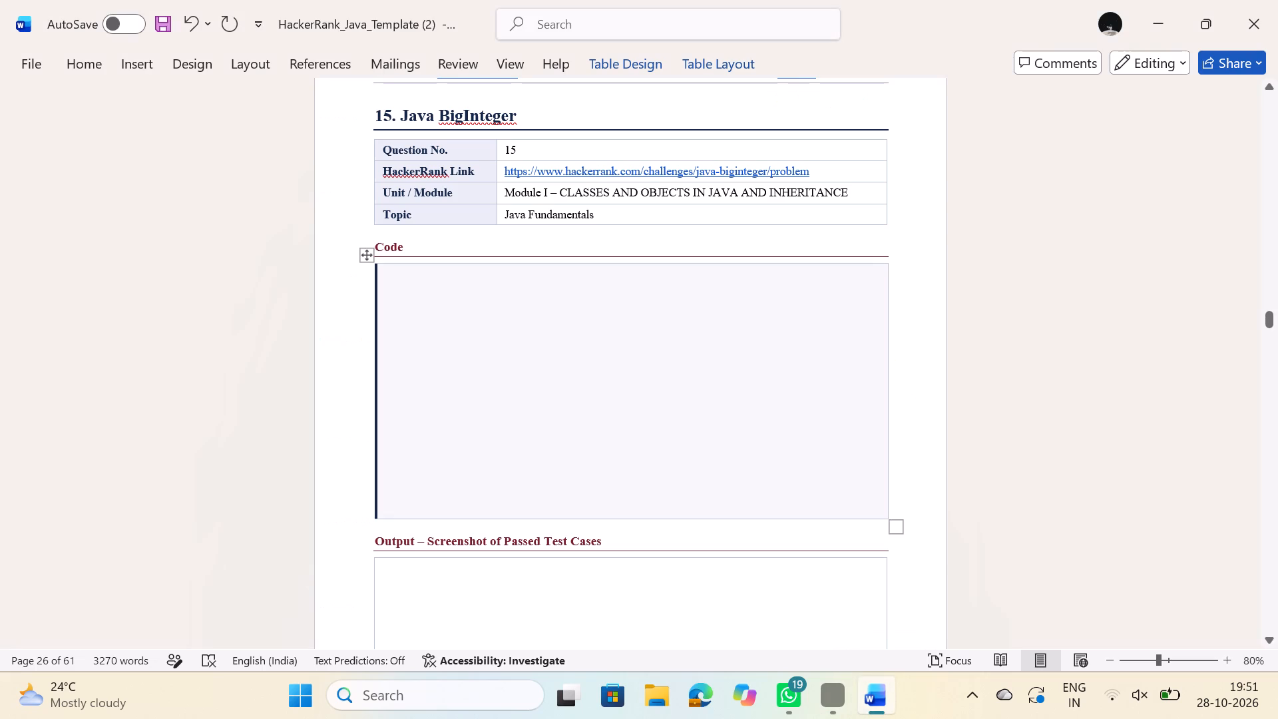
{"action": "left_click", "coordinate": [837, 708]}
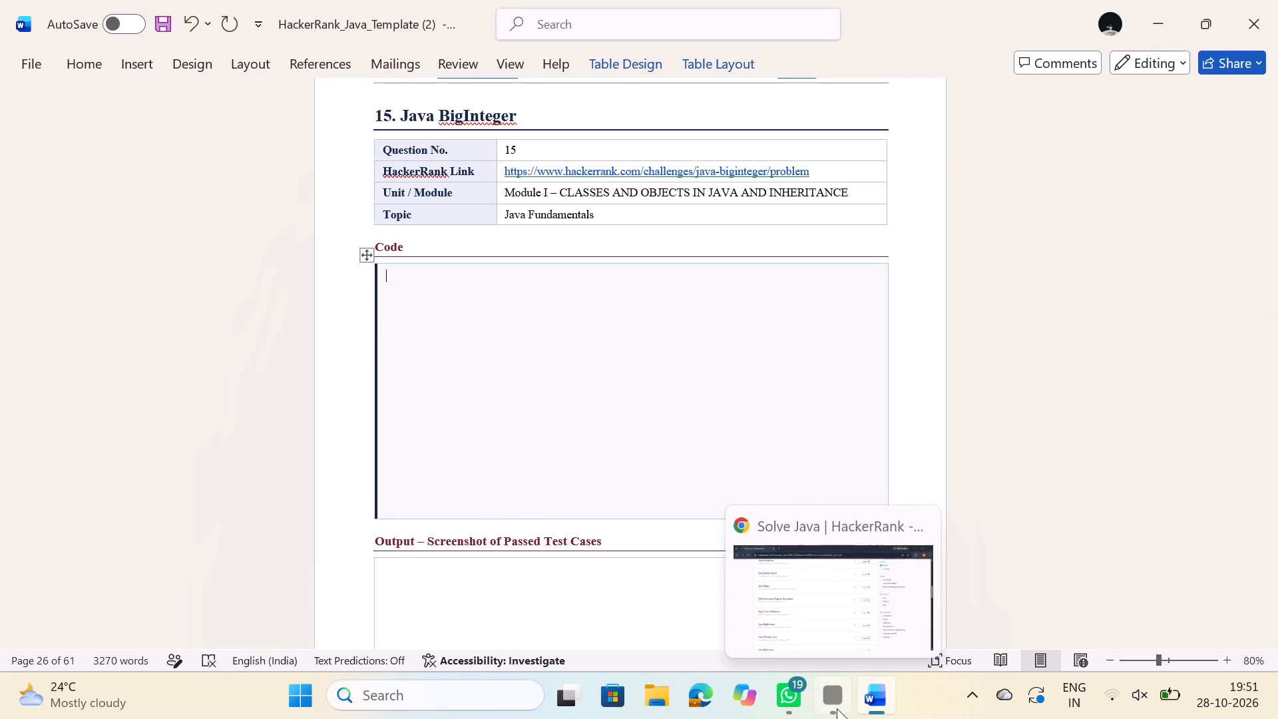
{"action": "scroll", "coordinate": [603, 597], "scroll_direction": "down", "scroll_amount": 1}
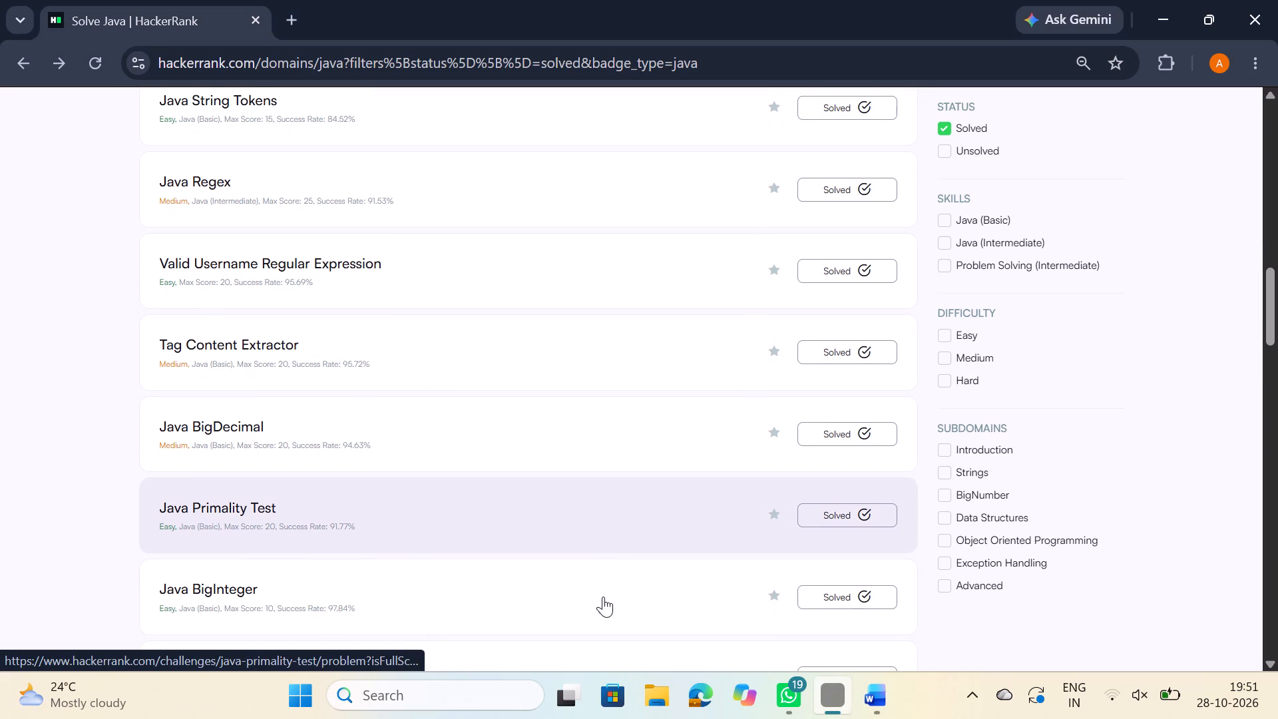
{"action": "scroll", "coordinate": [603, 597], "scroll_direction": "down", "scroll_amount": 1}
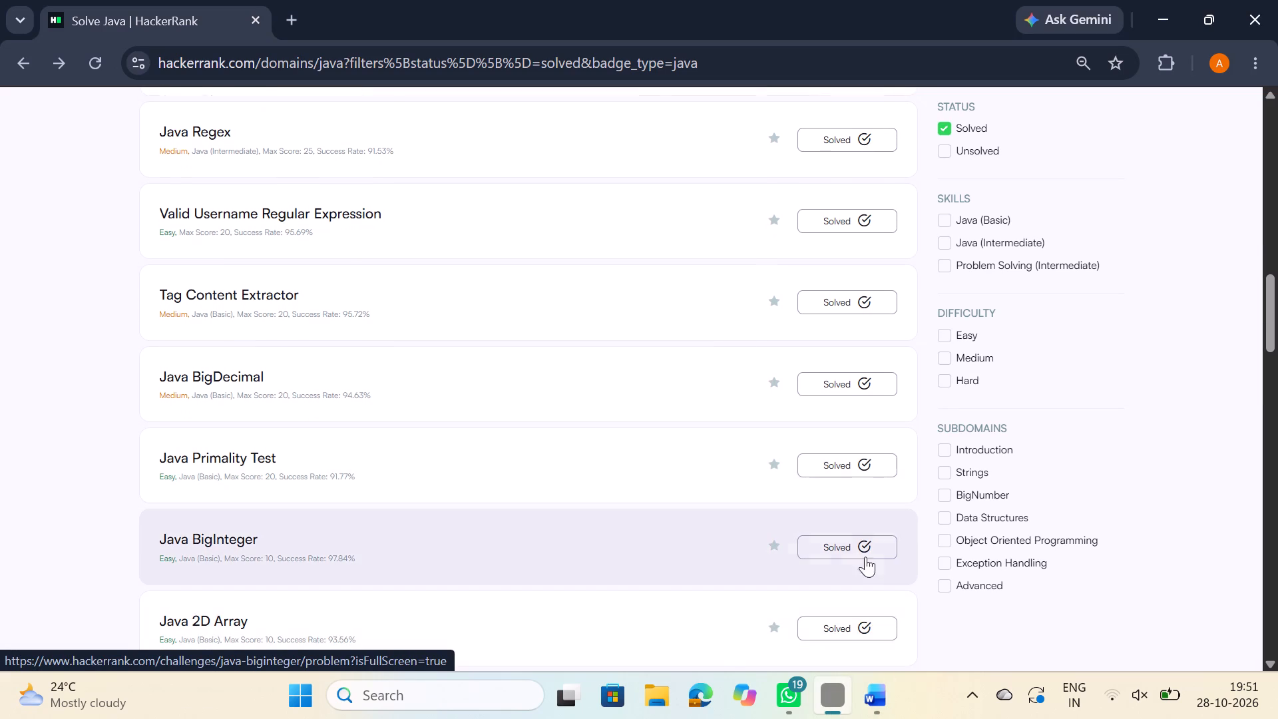
{"action": "scroll", "coordinate": [584, 534], "scroll_direction": "down", "scroll_amount": 1}
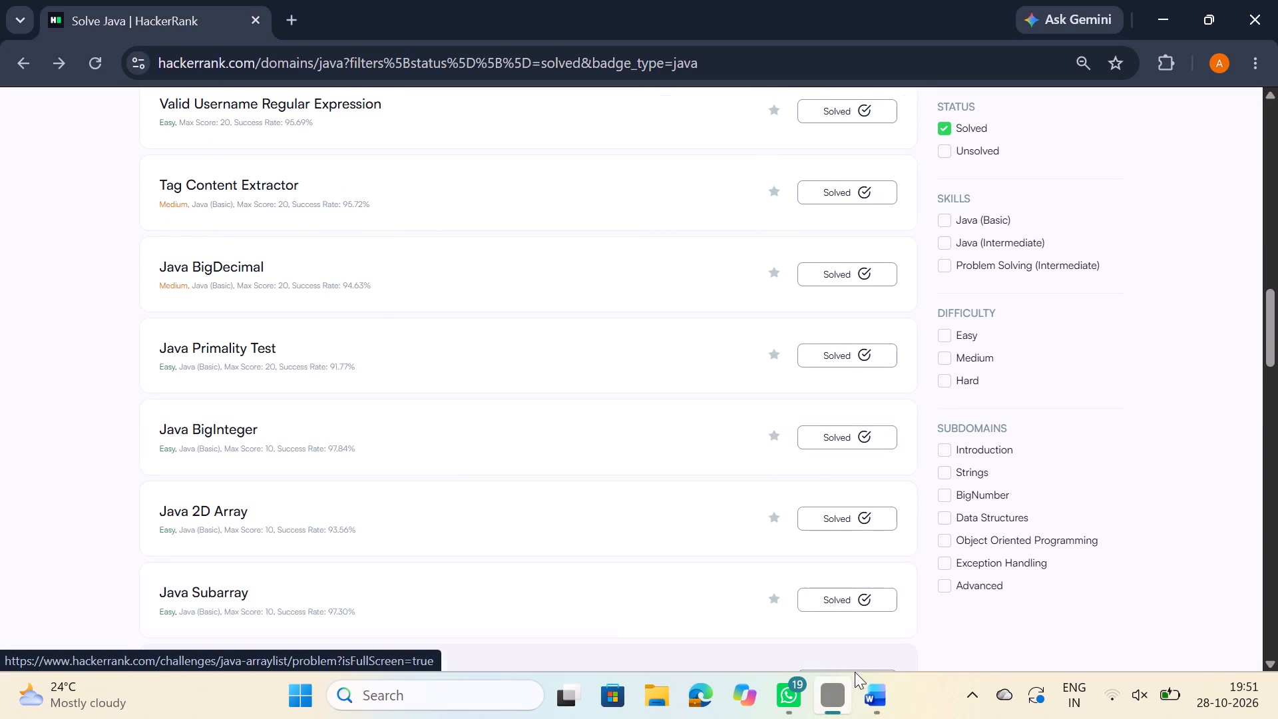
{"action": "left_click", "coordinate": [860, 698]}
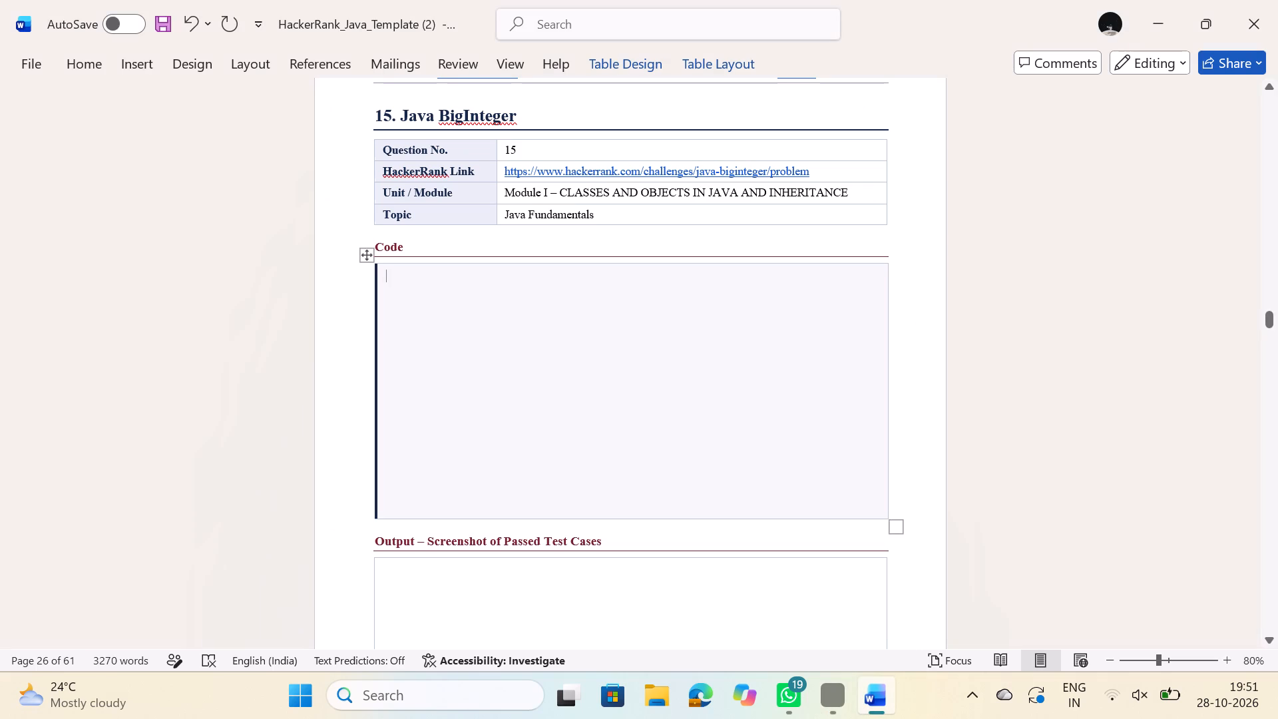
{"action": "left_click", "coordinate": [813, 692]}
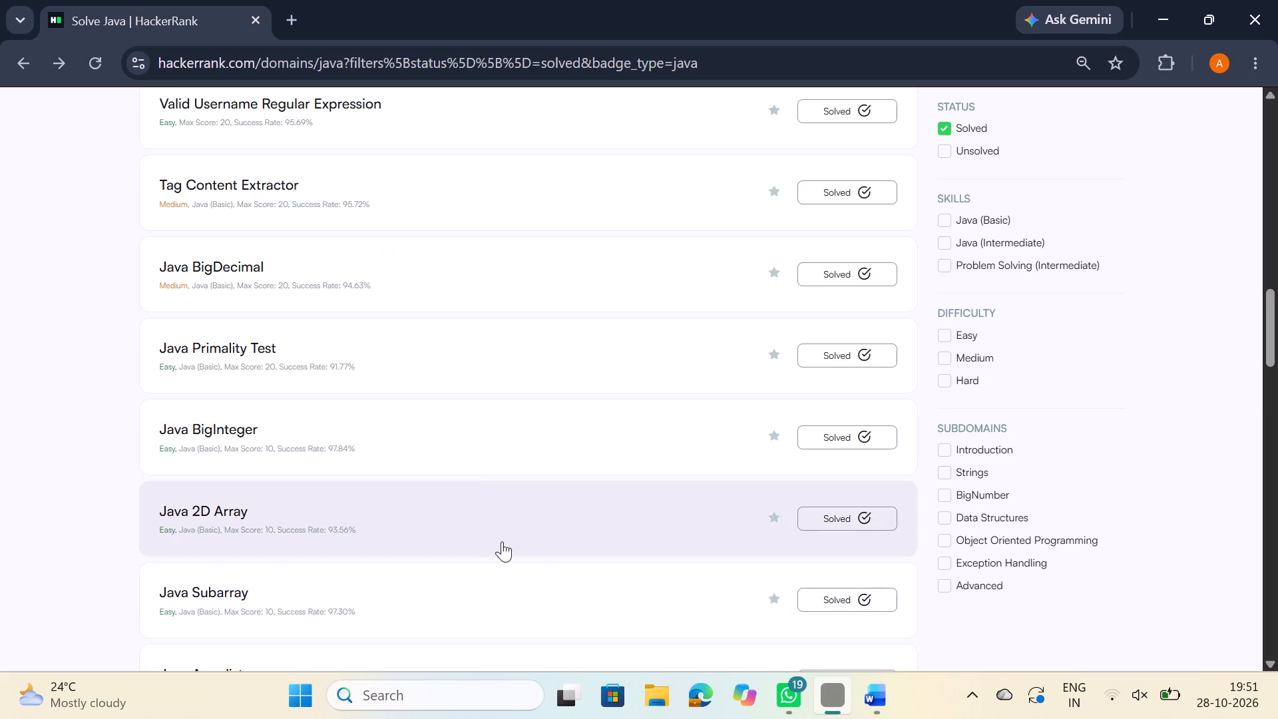
{"action": "scroll", "coordinate": [576, 469], "scroll_direction": "down", "scroll_amount": 4}
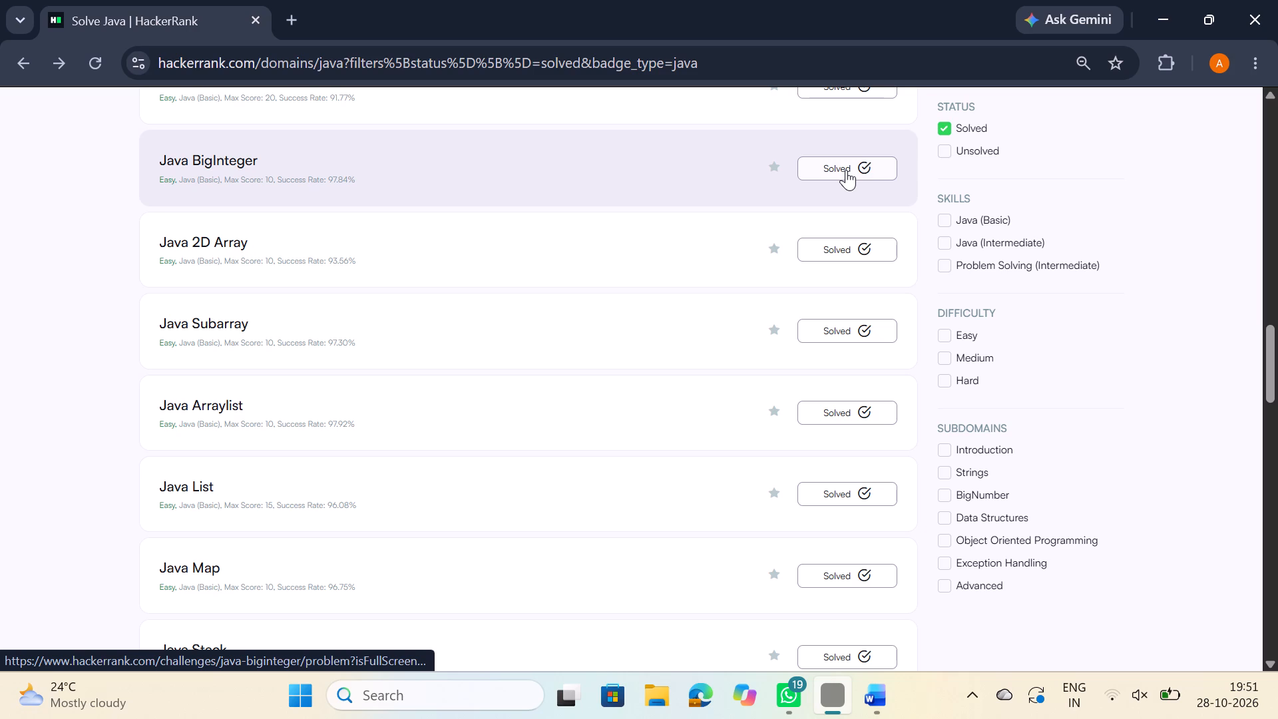
{"action": "left_click", "coordinate": [846, 170]}
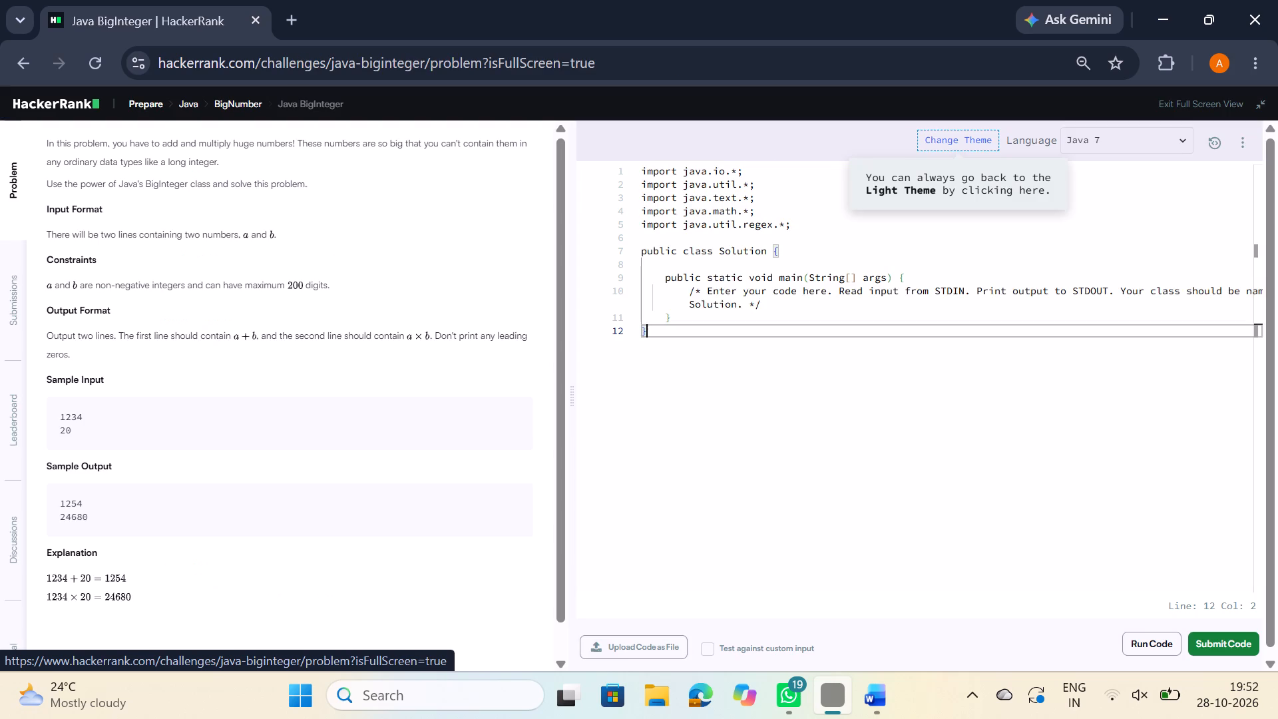
Open the results of the accepted Java BigInteger submission.
{"action": "left_click", "coordinate": [20, 327]}
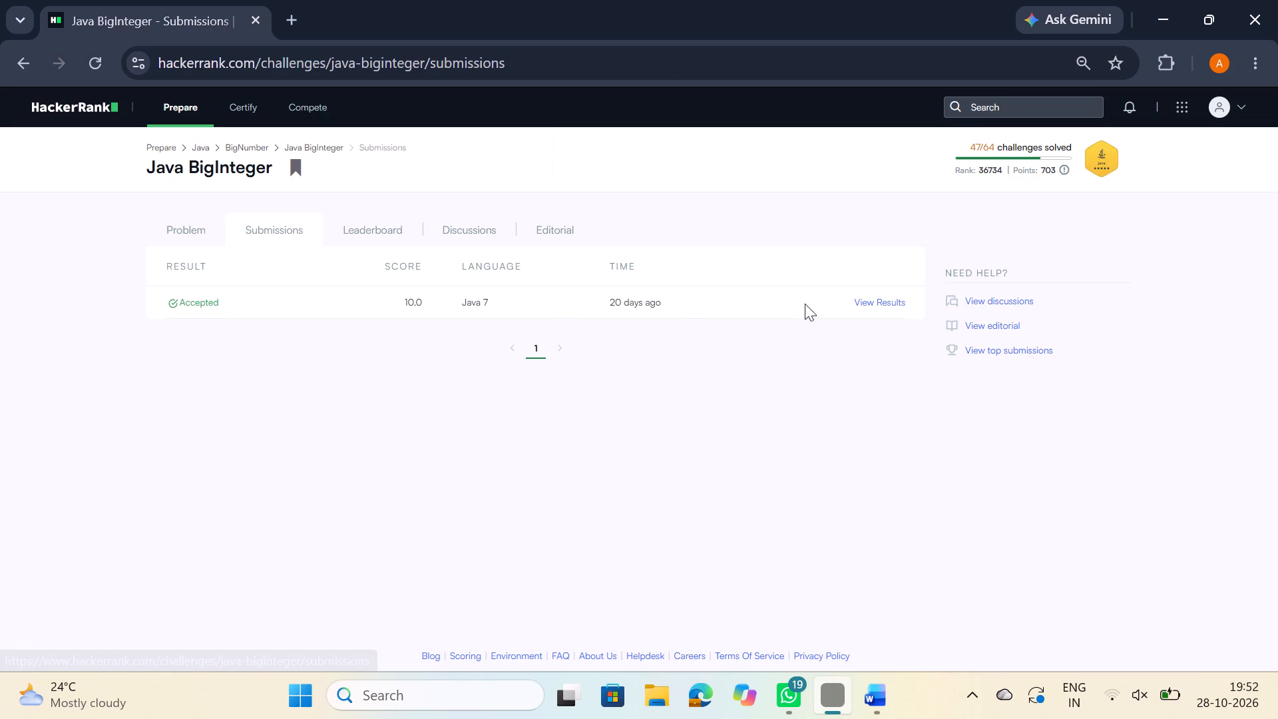
{"action": "left_click", "coordinate": [863, 302]}
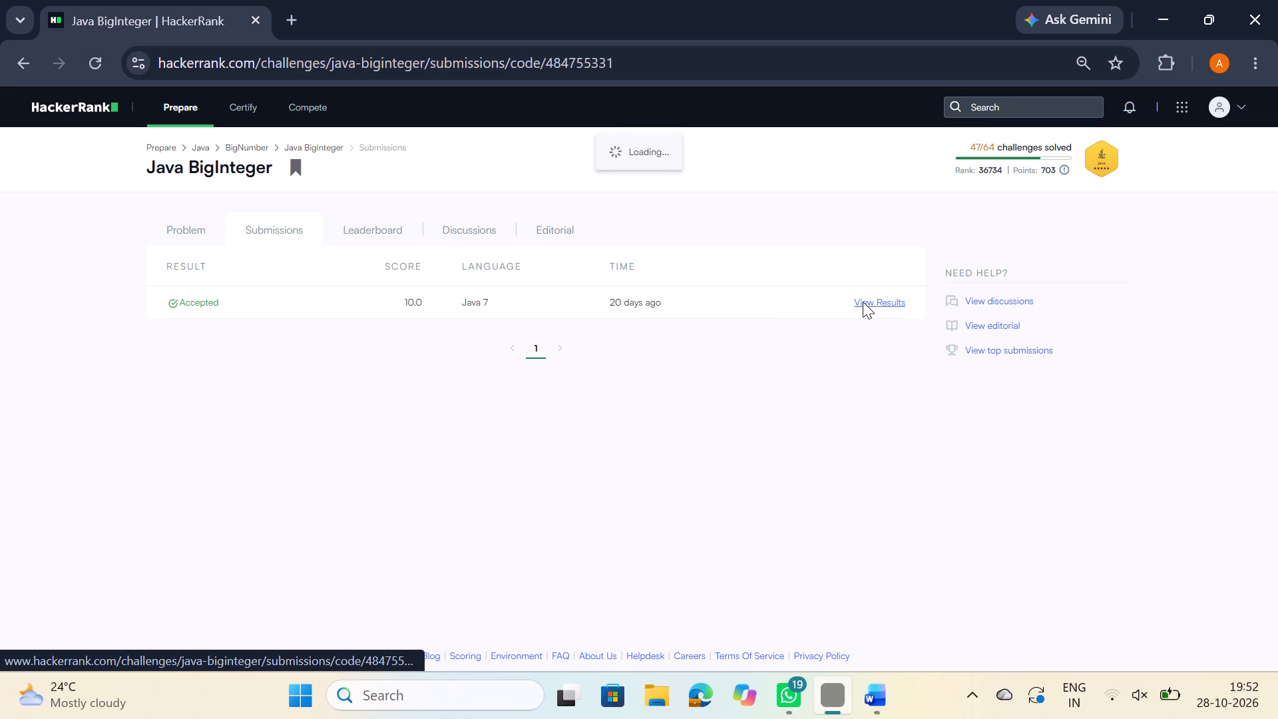
Capture a rectangular screenshot of the Java BigInteger test case results, from the test case list to the expected output.
{"action": "scroll", "coordinate": [650, 437], "scroll_direction": "down", "scroll_amount": 8}
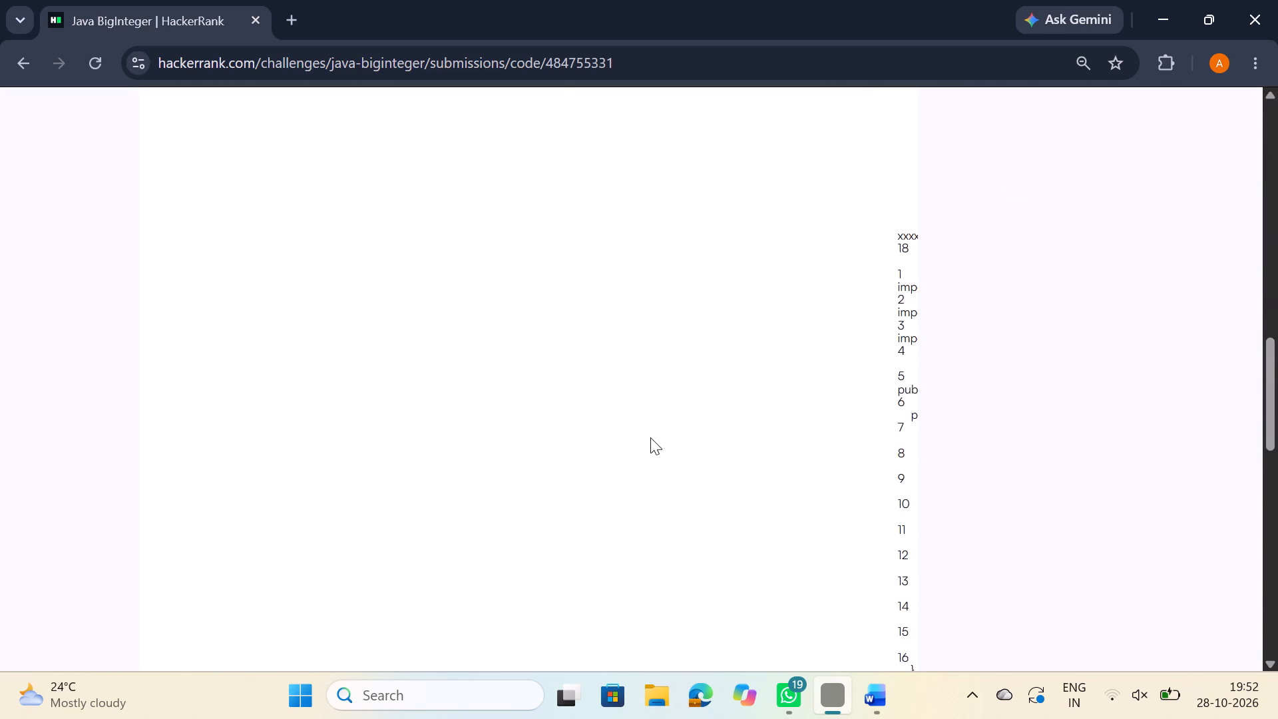
{"action": "scroll", "coordinate": [650, 437], "scroll_direction": "down", "scroll_amount": 4}
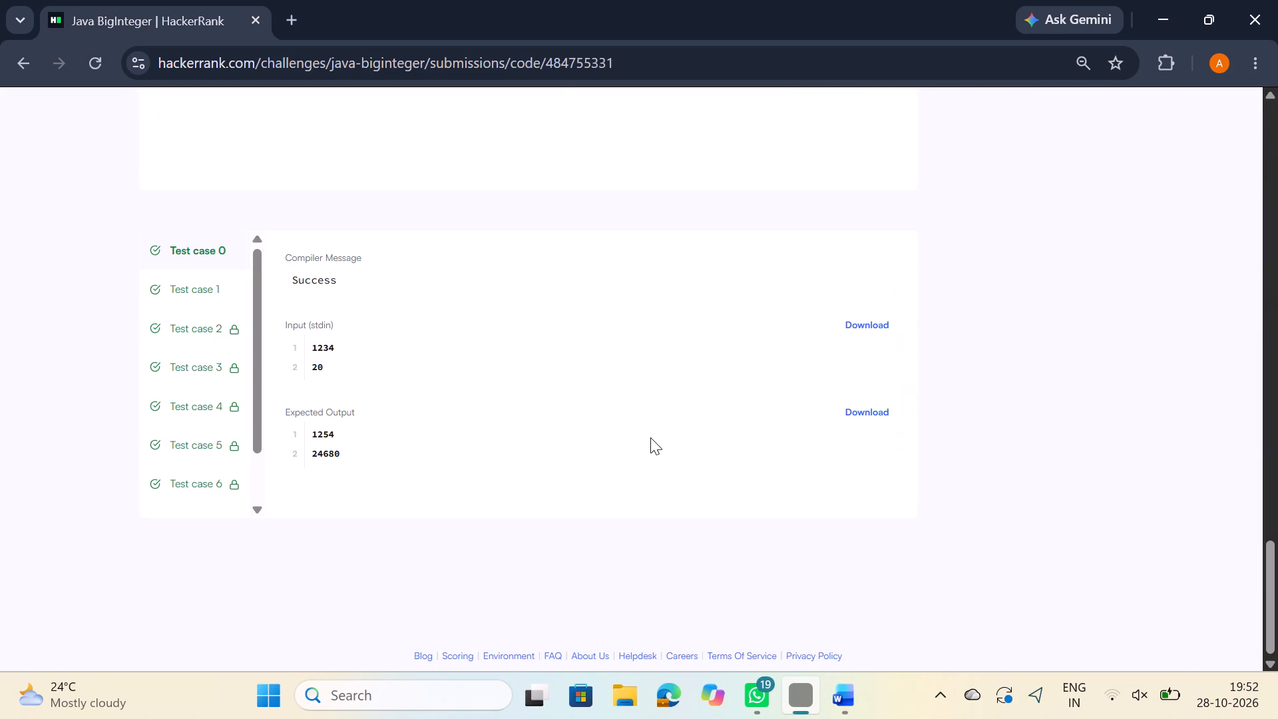
{"action": "scroll", "coordinate": [650, 437], "scroll_direction": "down", "scroll_amount": 1}
{"action": "key", "text": "Print"}
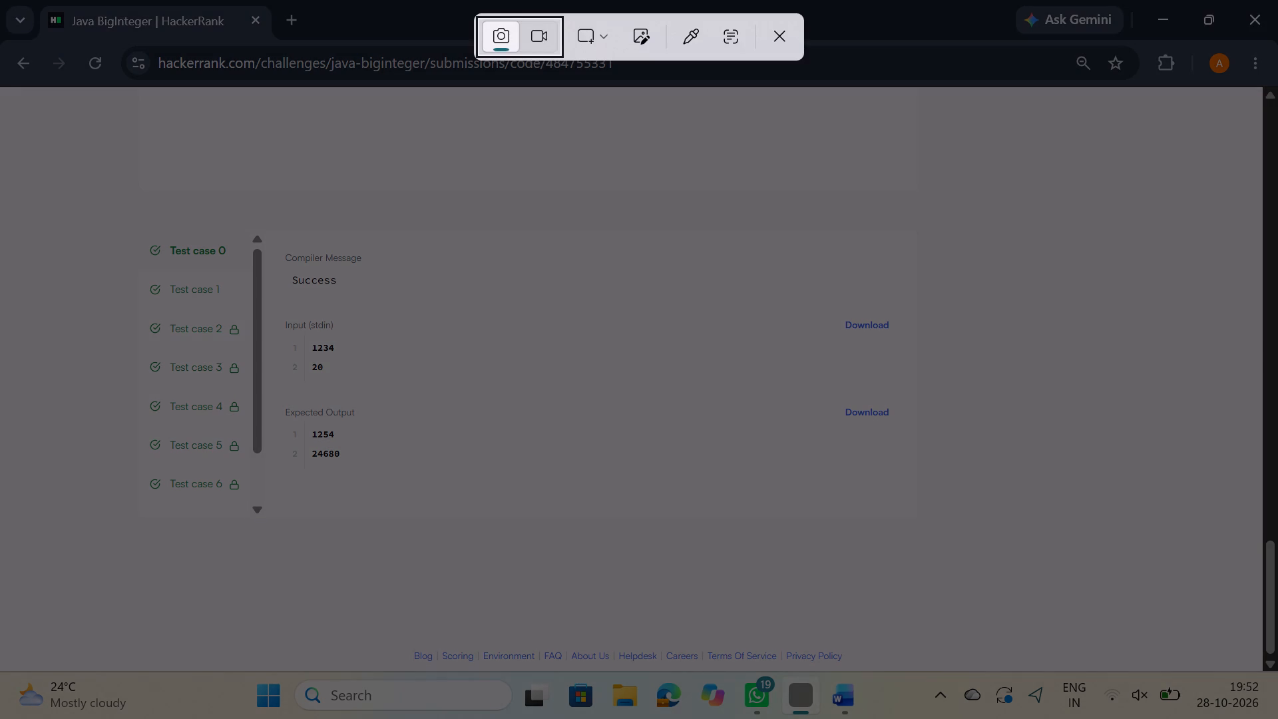
{"action": "left_click_drag", "start_coordinate": [136, 226], "coordinate": [447, 331]}
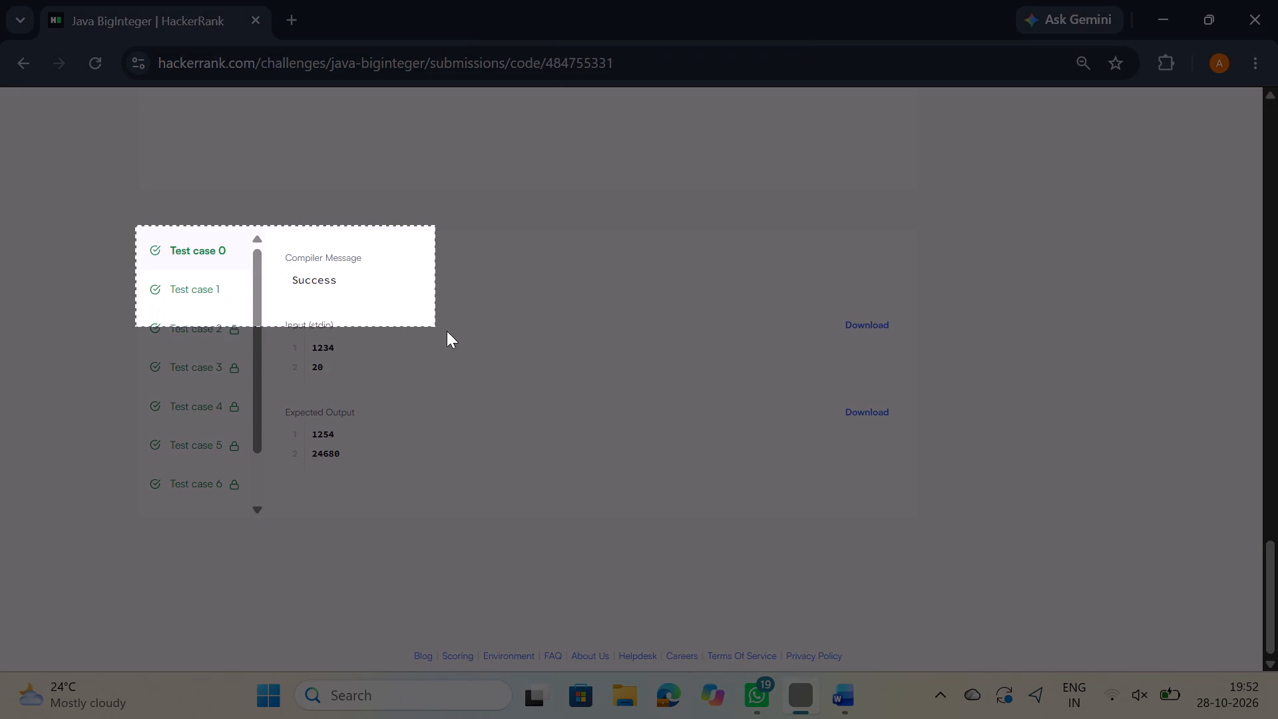
{"action": "left_click_drag", "start_coordinate": [447, 331], "coordinate": [757, 374]}
{"action": "scroll", "coordinate": [494, 341], "scroll_direction": "right", "scroll_amount": 1}
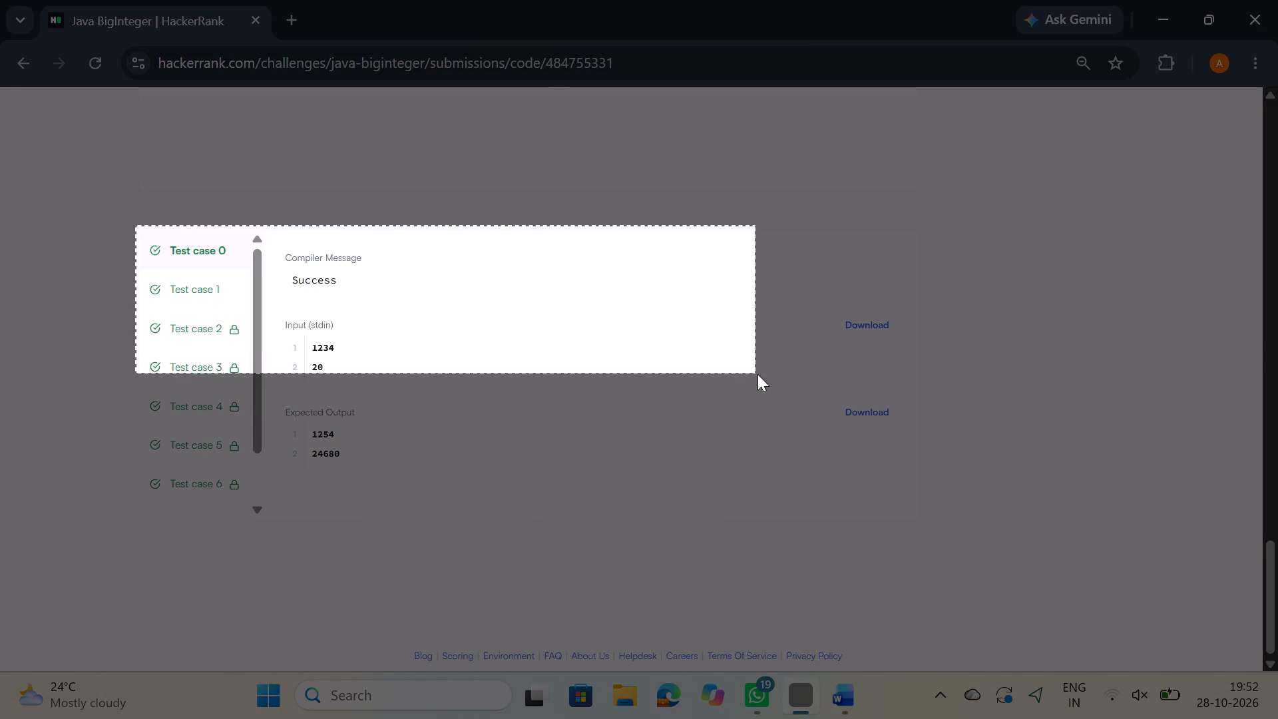
{"action": "left_click_drag", "start_coordinate": [757, 374], "coordinate": [919, 523]}
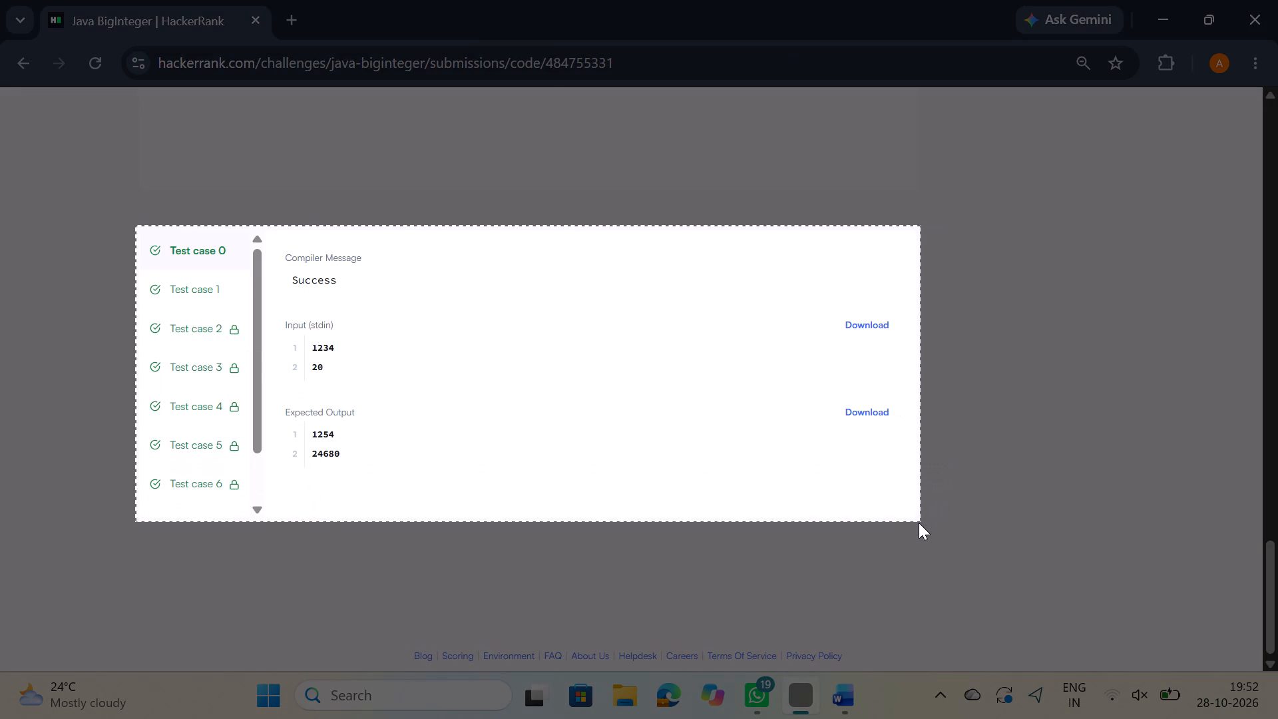
{"action": "left_click_drag", "start_coordinate": [919, 523], "coordinate": [914, 519]}
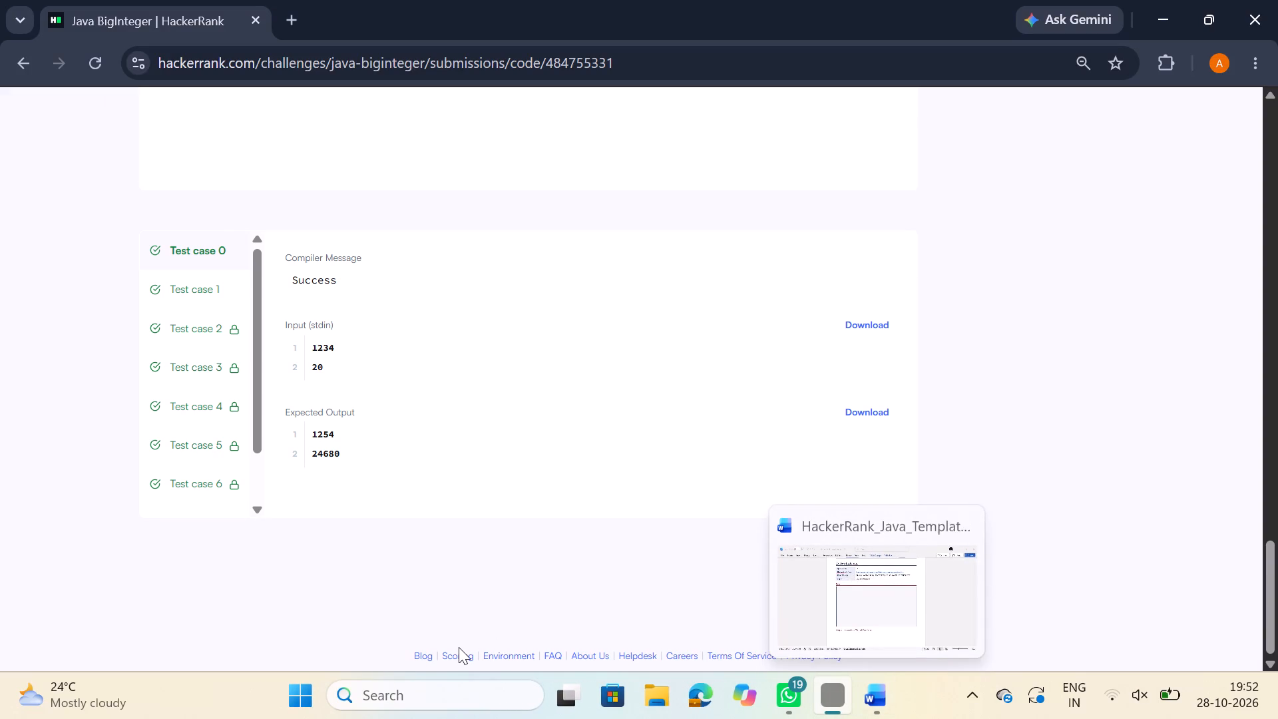
Open the submitted Java BigInteger code in the editor from the accepted submission's results.
{"action": "scroll", "coordinate": [459, 647], "scroll_direction": "up", "scroll_amount": 15}
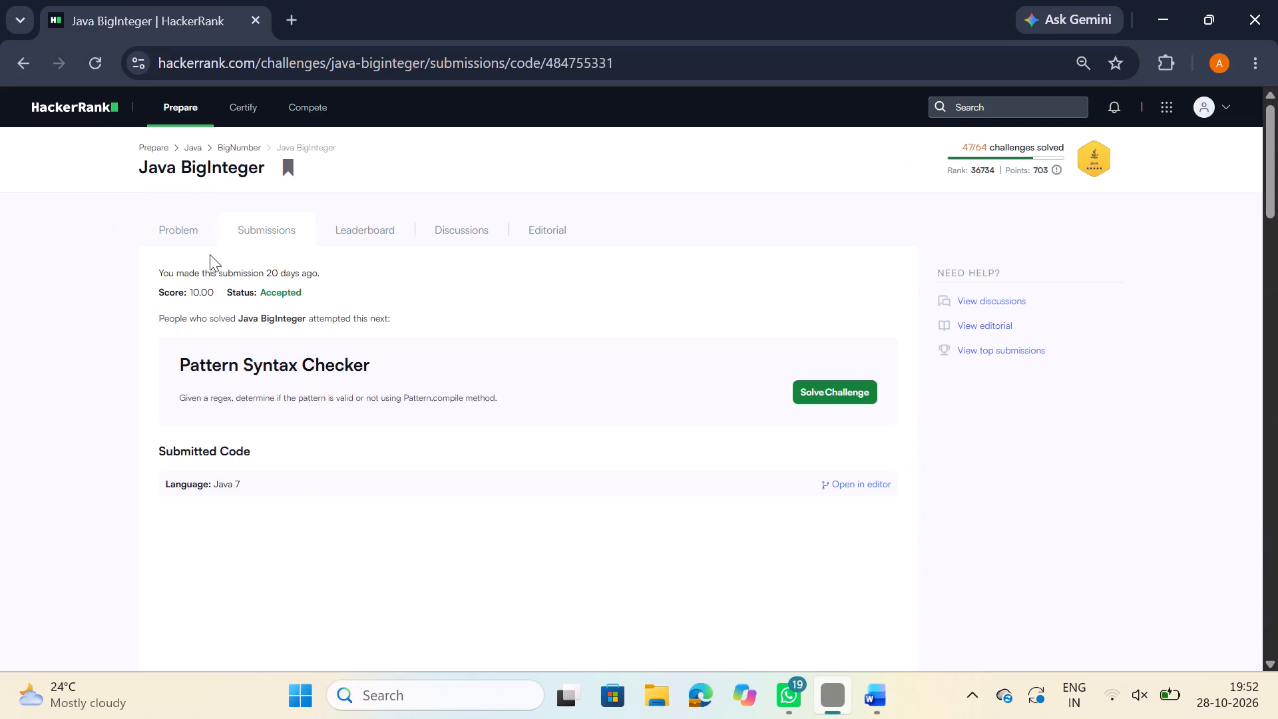
{"action": "left_click", "coordinate": [182, 226]}
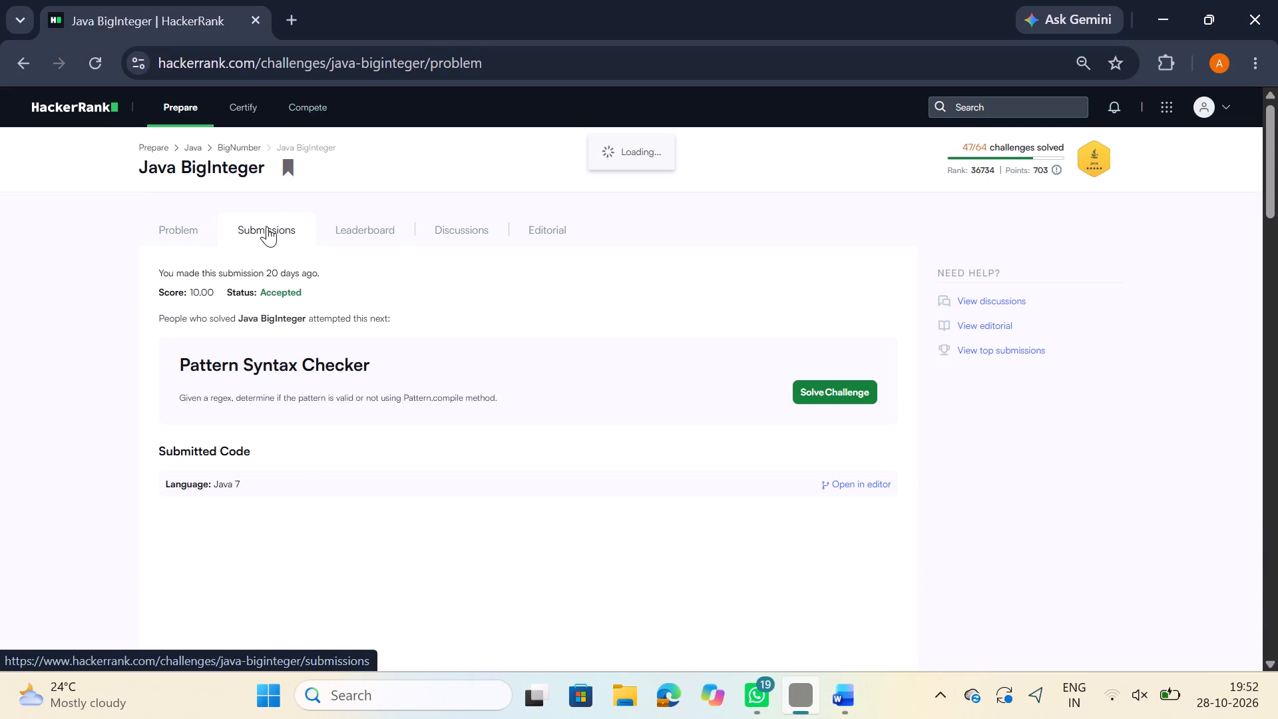
{"action": "left_click", "coordinate": [267, 226]}
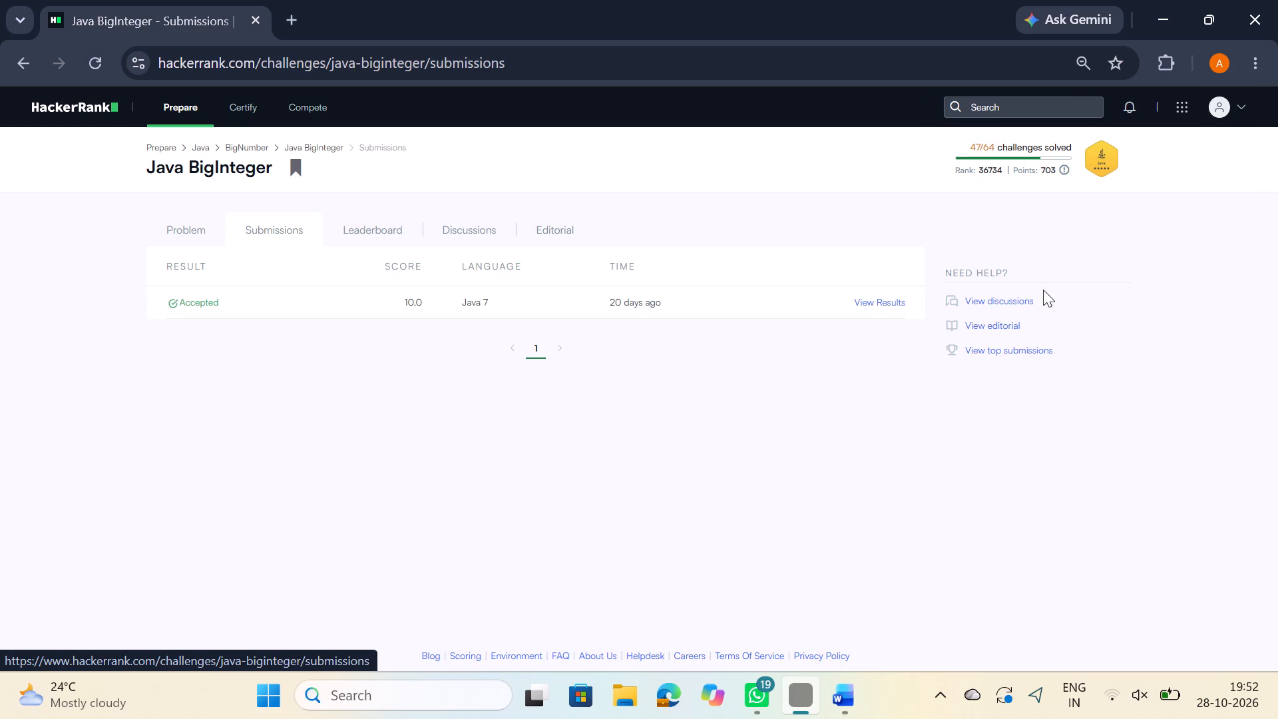
{"action": "left_click", "coordinate": [888, 301]}
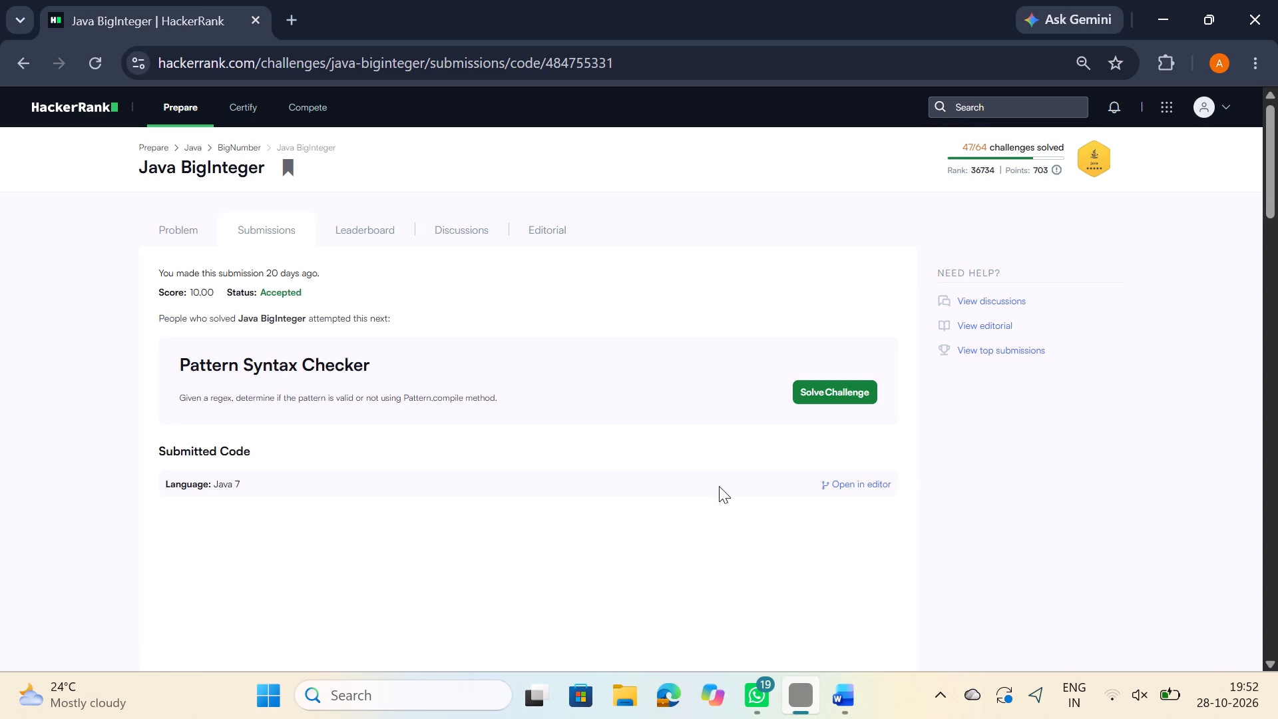
{"action": "left_click", "coordinate": [859, 487]}
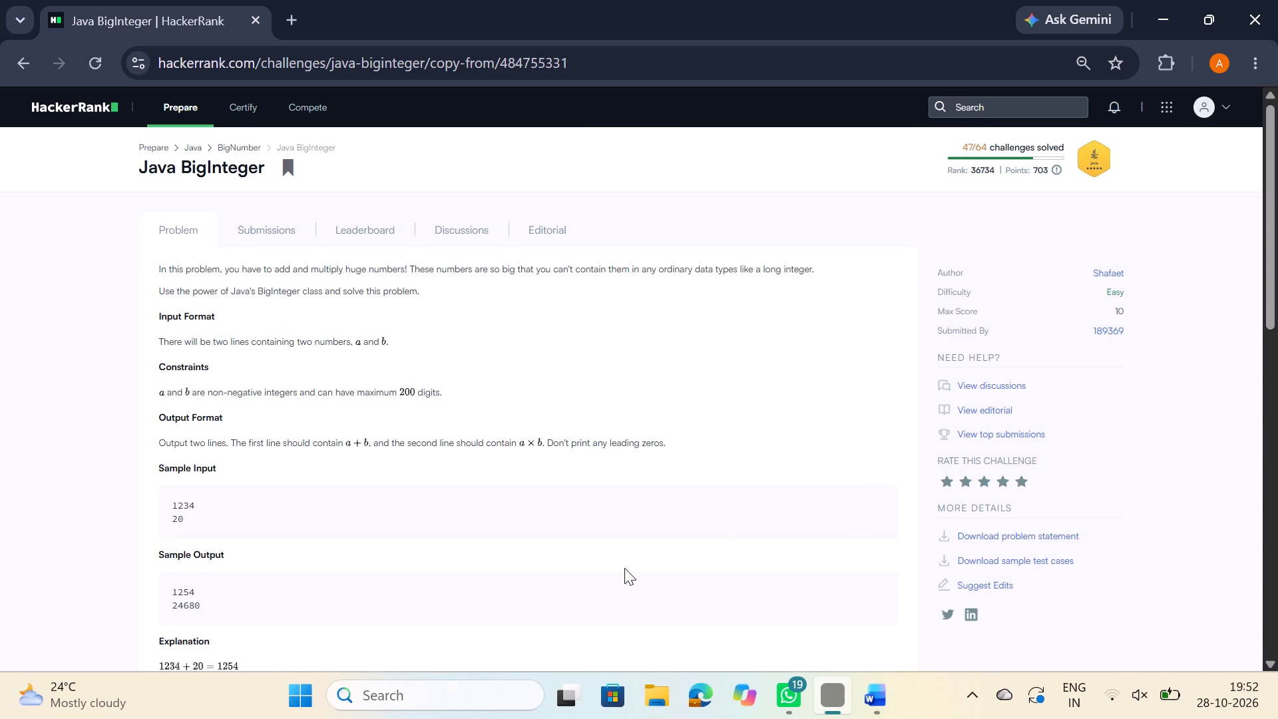
Copy the entire Java BigInteger solution and paste it into question 15's Code box in Word.
{"action": "scroll", "coordinate": [624, 568], "scroll_direction": "down", "scroll_amount": 5}
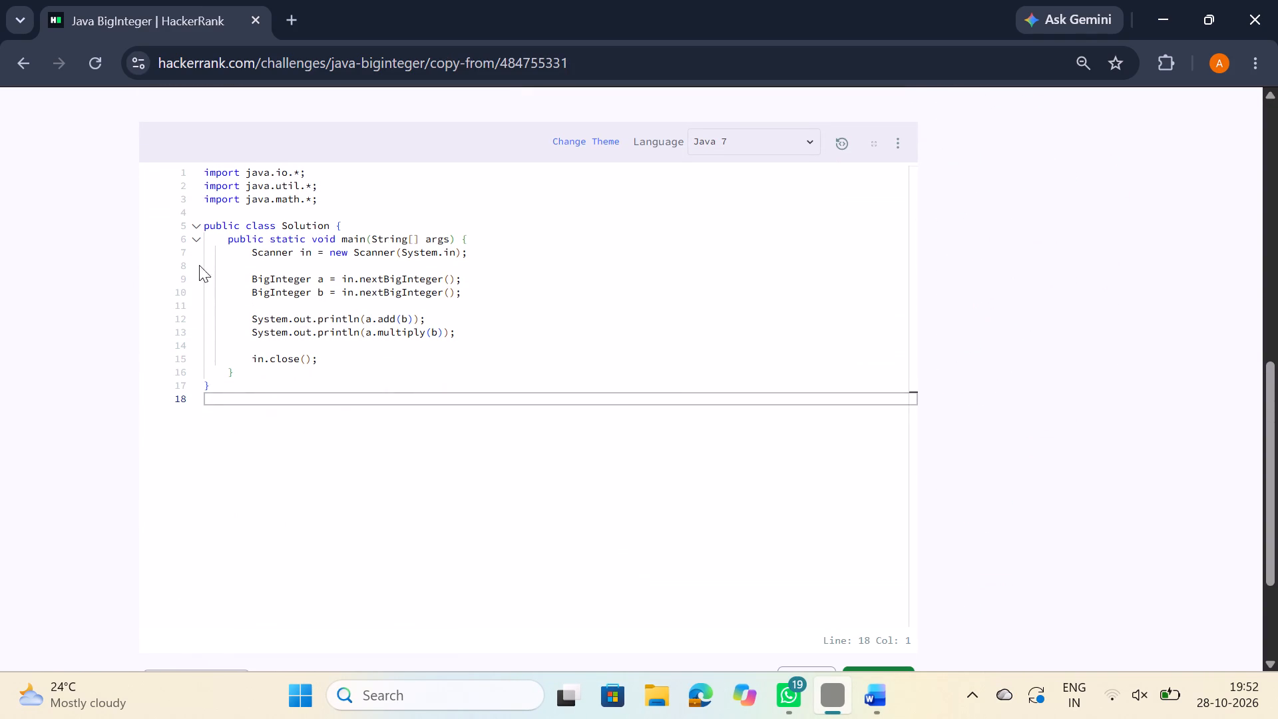
{"action": "left_click", "coordinate": [194, 240]}
{"action": "left_click", "coordinate": [194, 240]}
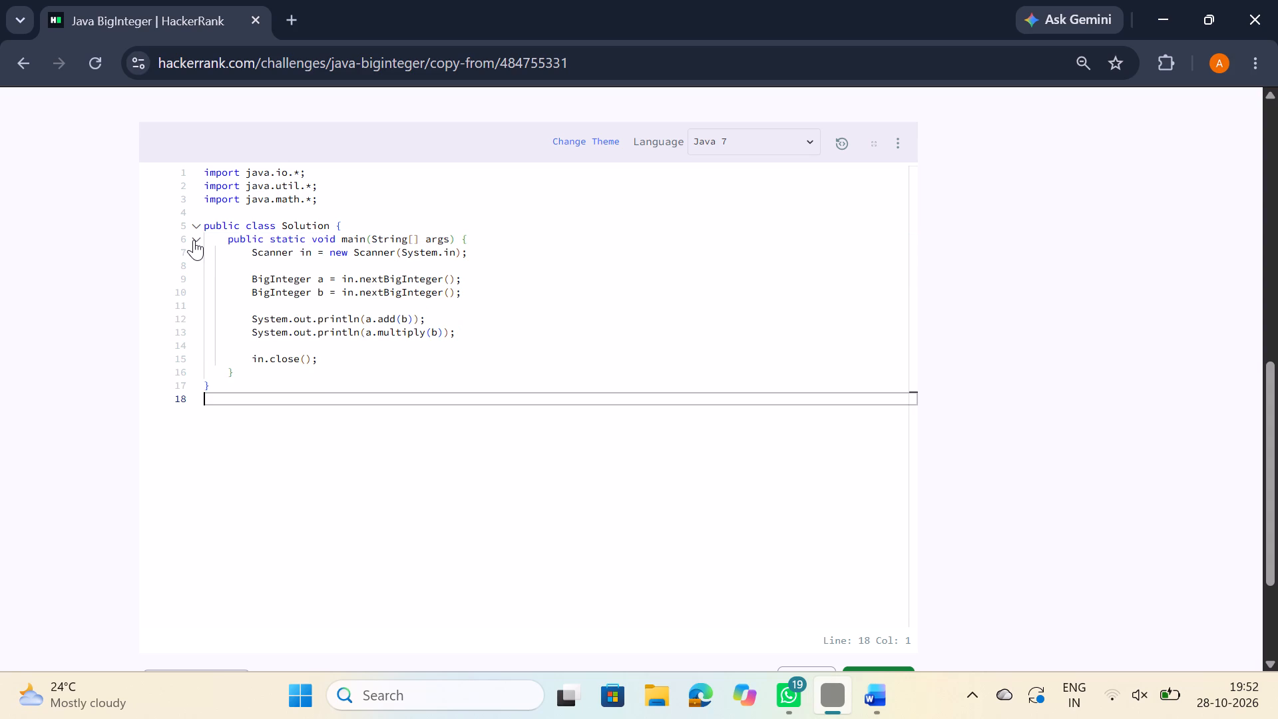
{"action": "left_click", "coordinate": [199, 224]}
{"action": "left_click", "coordinate": [199, 224]}
{"action": "key", "text": "ctrl+a"}
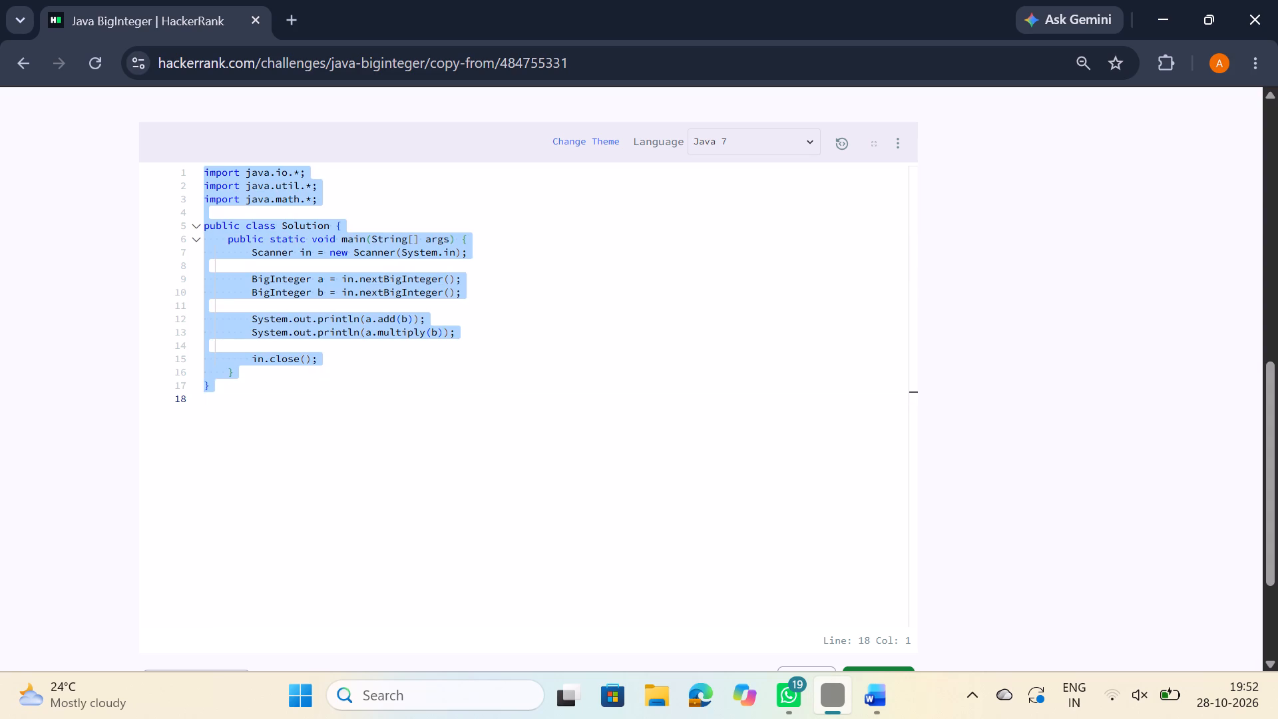
{"action": "key", "text": "ctrl+c"}
{"action": "left_click", "coordinate": [877, 700]}
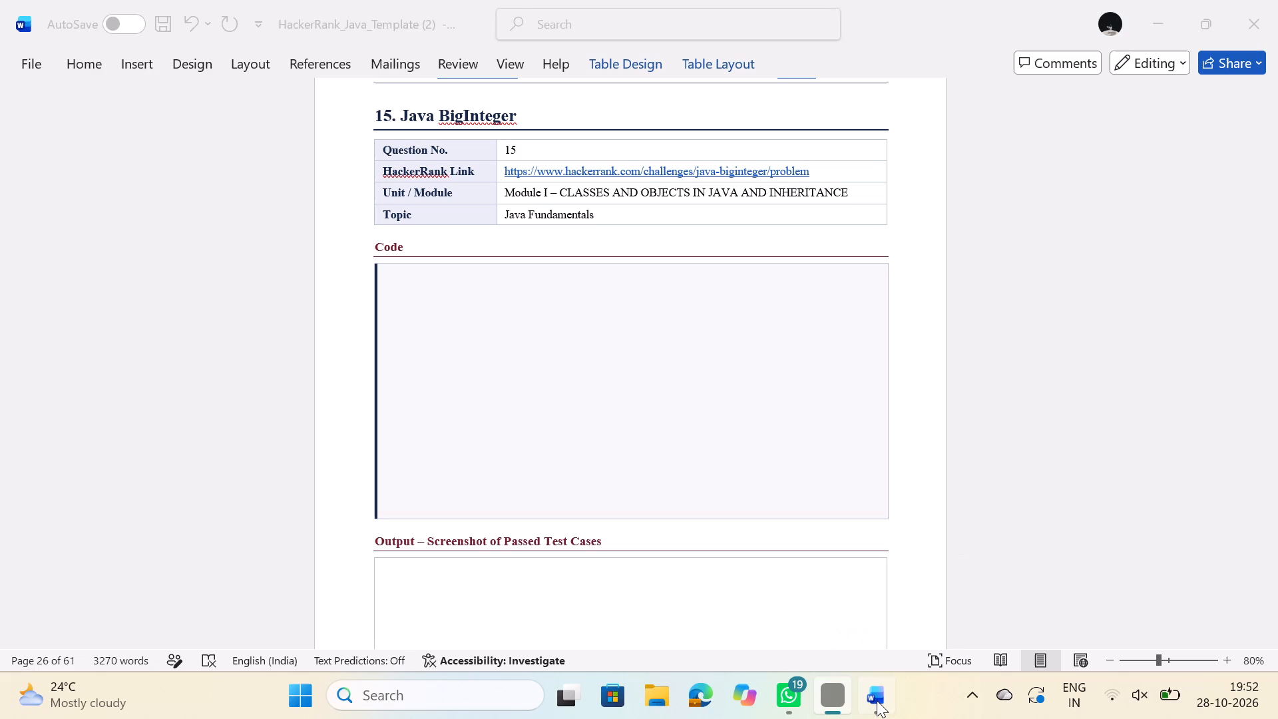
{"action": "key", "text": "ctrl+v"}
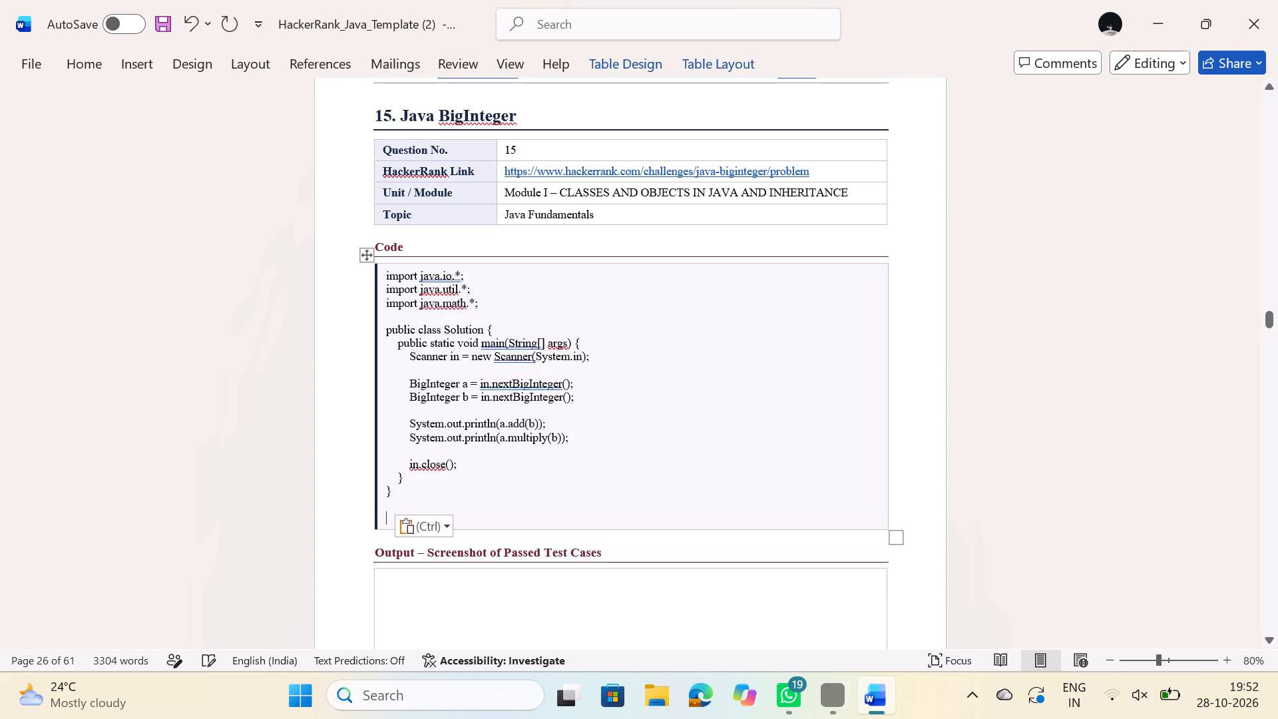
{"action": "scroll", "coordinate": [449, 335], "scroll_direction": "down", "scroll_amount": 2}
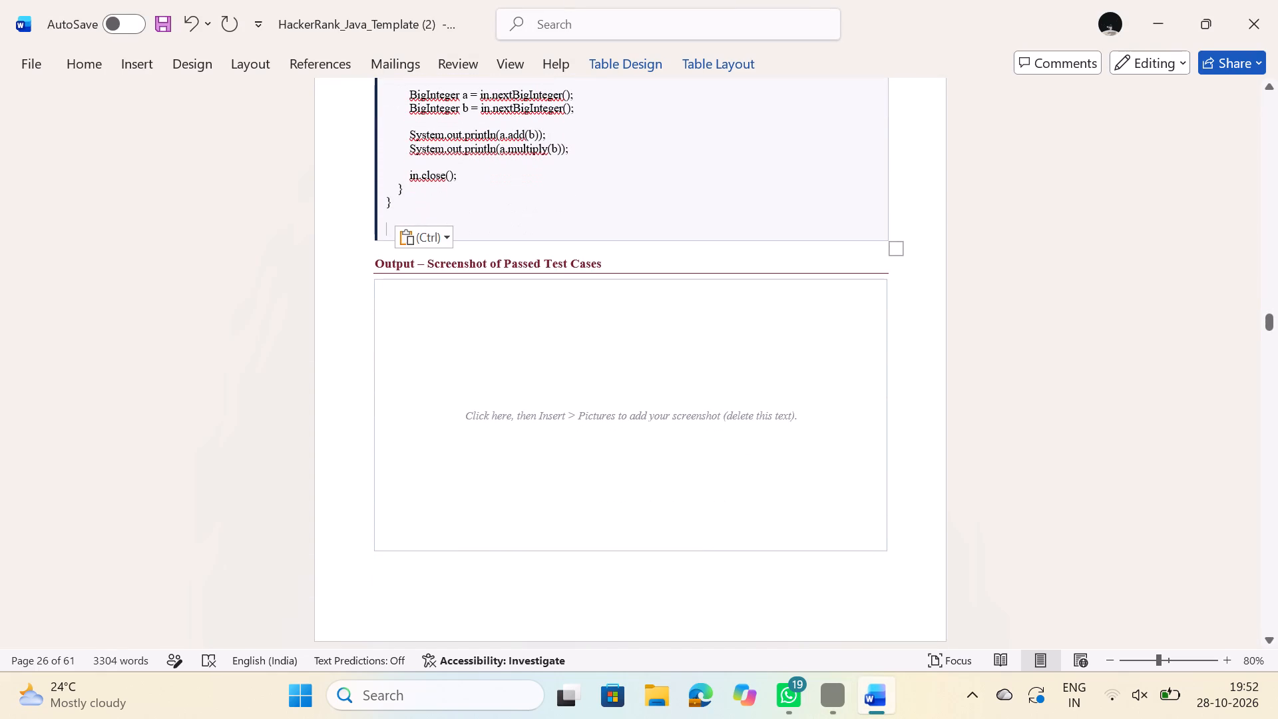
{"action": "left_click_drag", "start_coordinate": [825, 415], "coordinate": [469, 439]}
{"action": "key", "text": "BackSpace"}
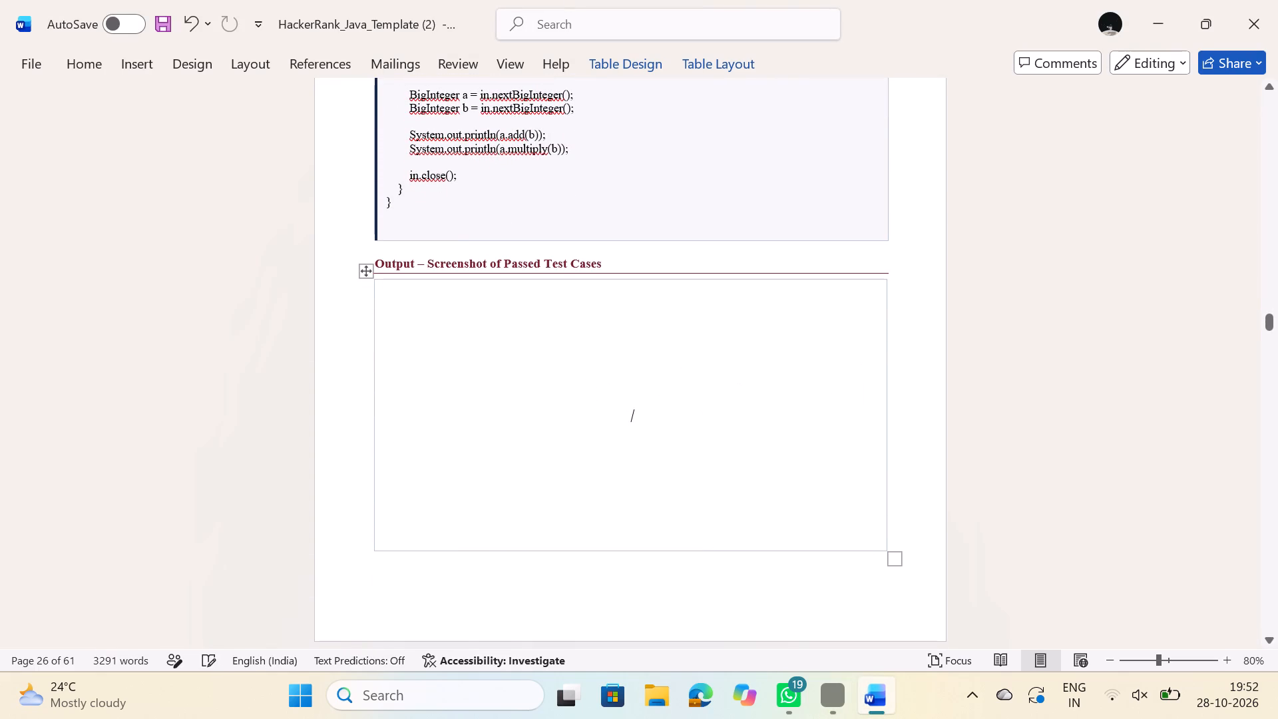
{"action": "left_click", "coordinate": [131, 72]}
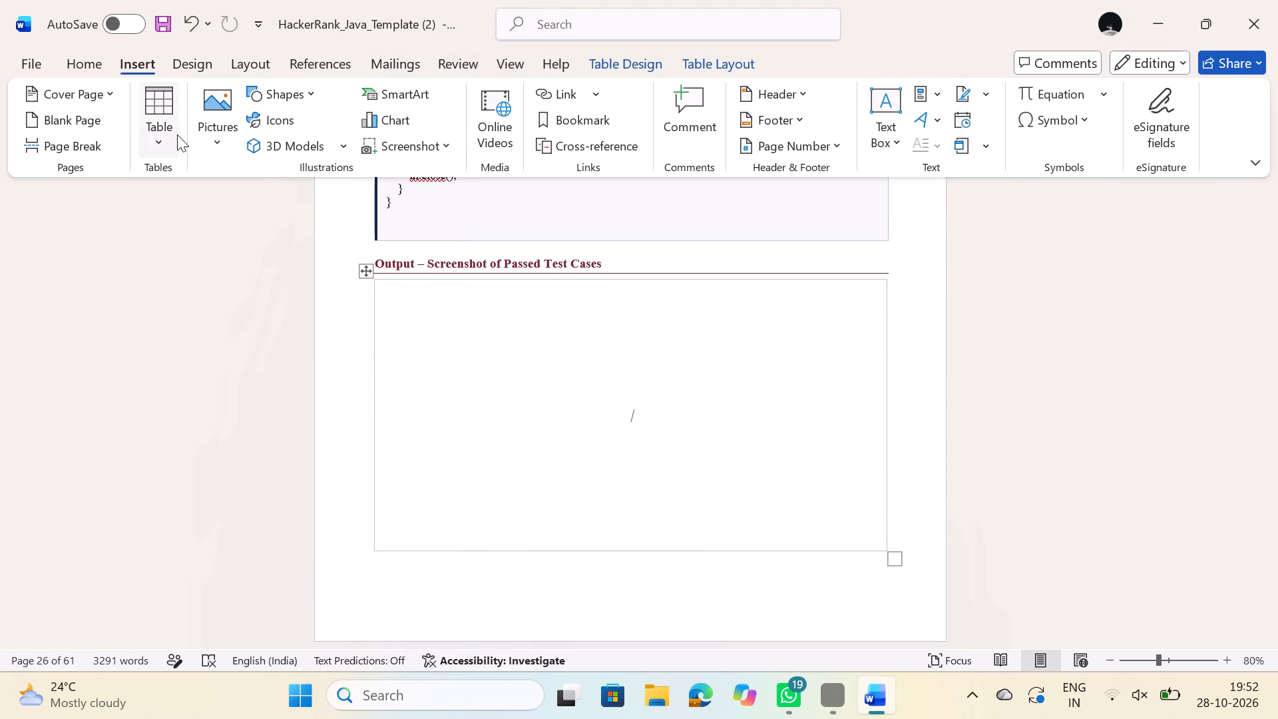
{"action": "left_click", "coordinate": [213, 137]}
{"action": "left_click", "coordinate": [280, 206]}
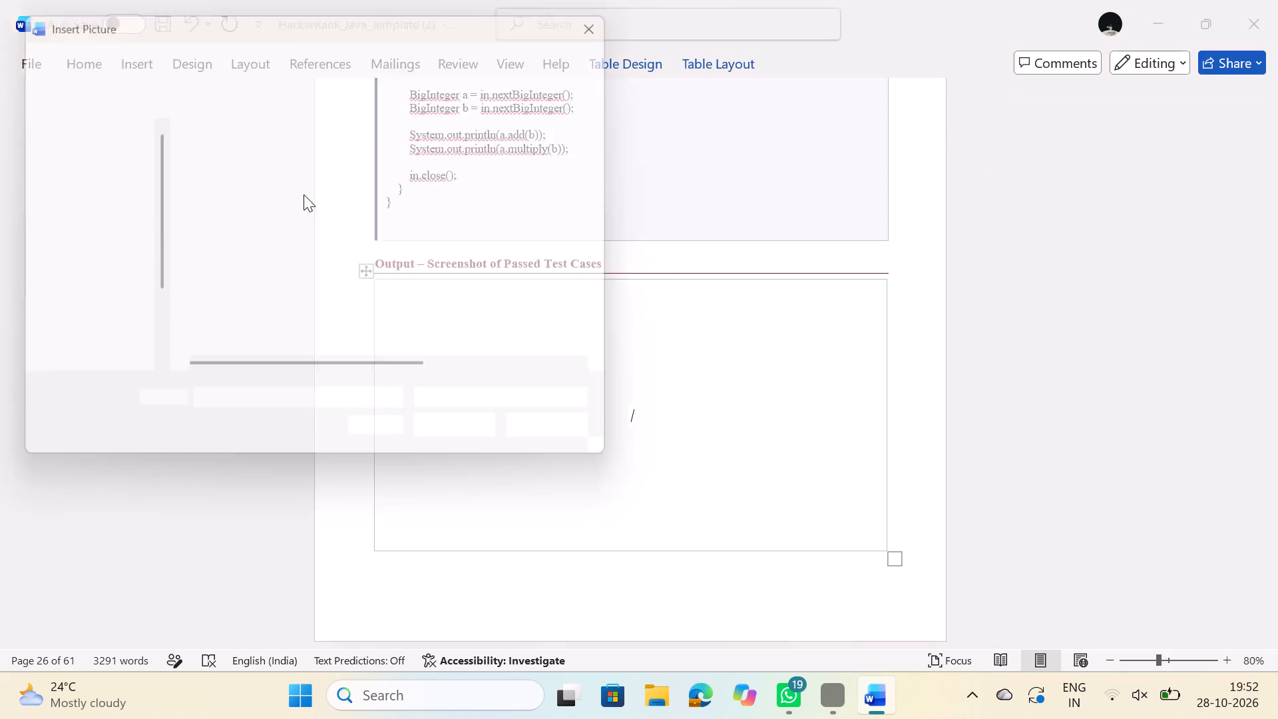
{"action": "scroll", "coordinate": [93, 207], "scroll_direction": "up", "scroll_amount": 7}
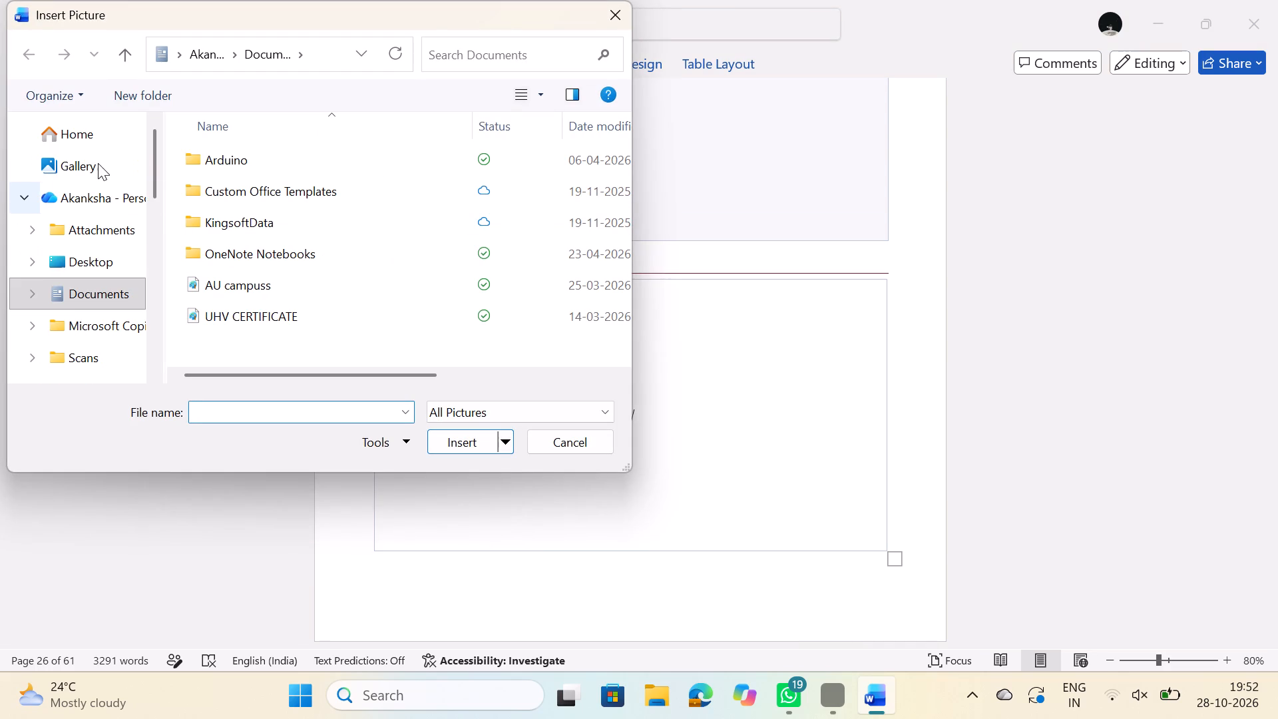
{"action": "left_click", "coordinate": [98, 163]}
{"action": "left_click", "coordinate": [246, 204]}
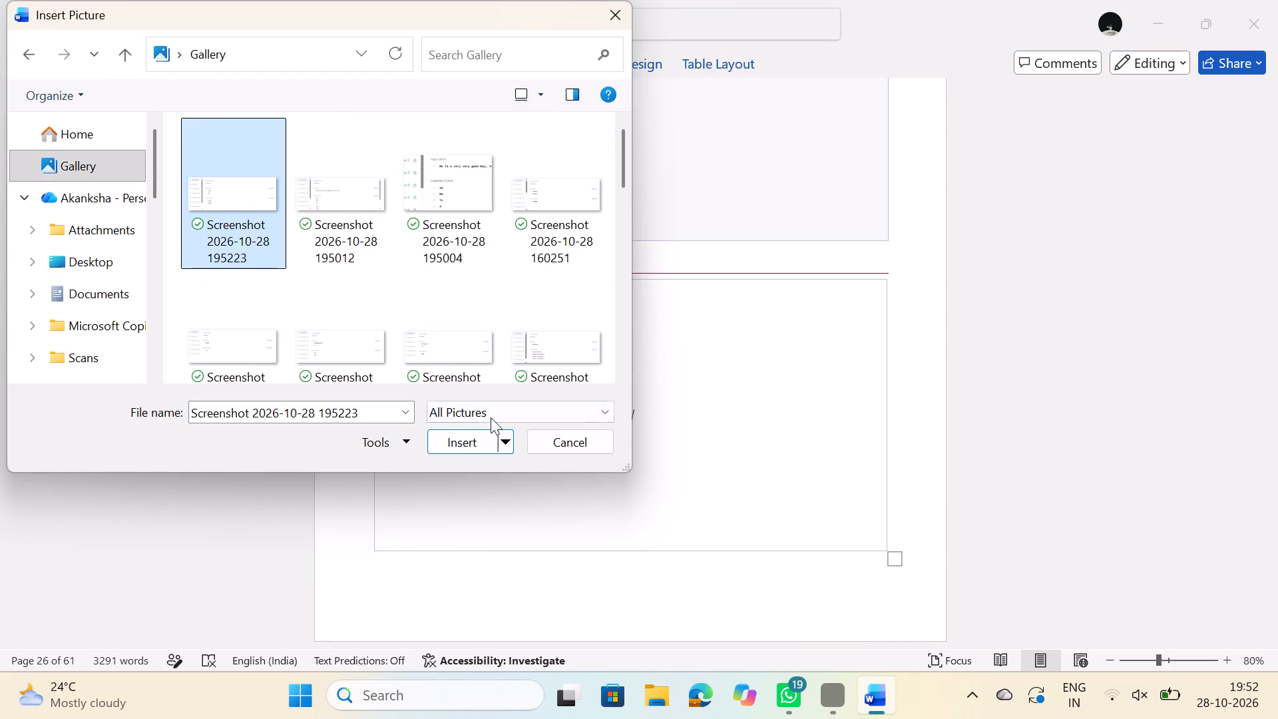
{"action": "left_click", "coordinate": [459, 436]}
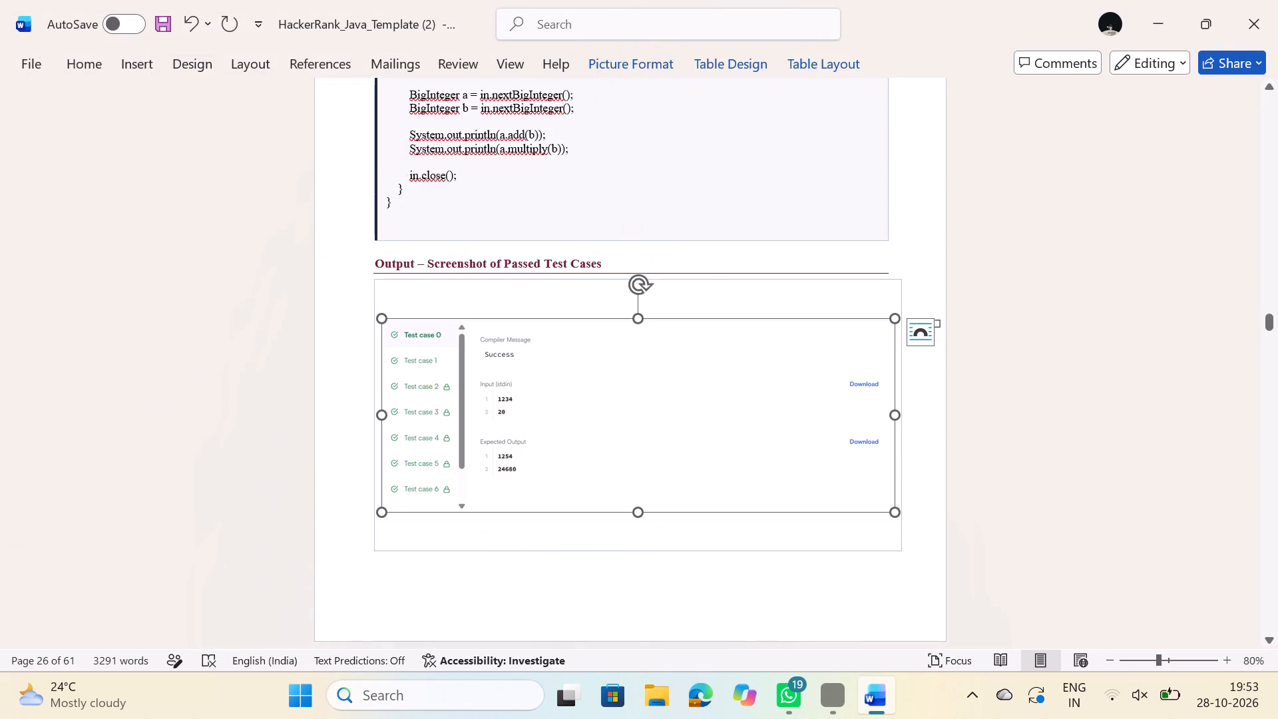
Set the Java BigInteger screenshot's wrapping to In Front of Text, then shrink and position it inside question 15's output box.
{"action": "left_click", "coordinate": [777, 338]}
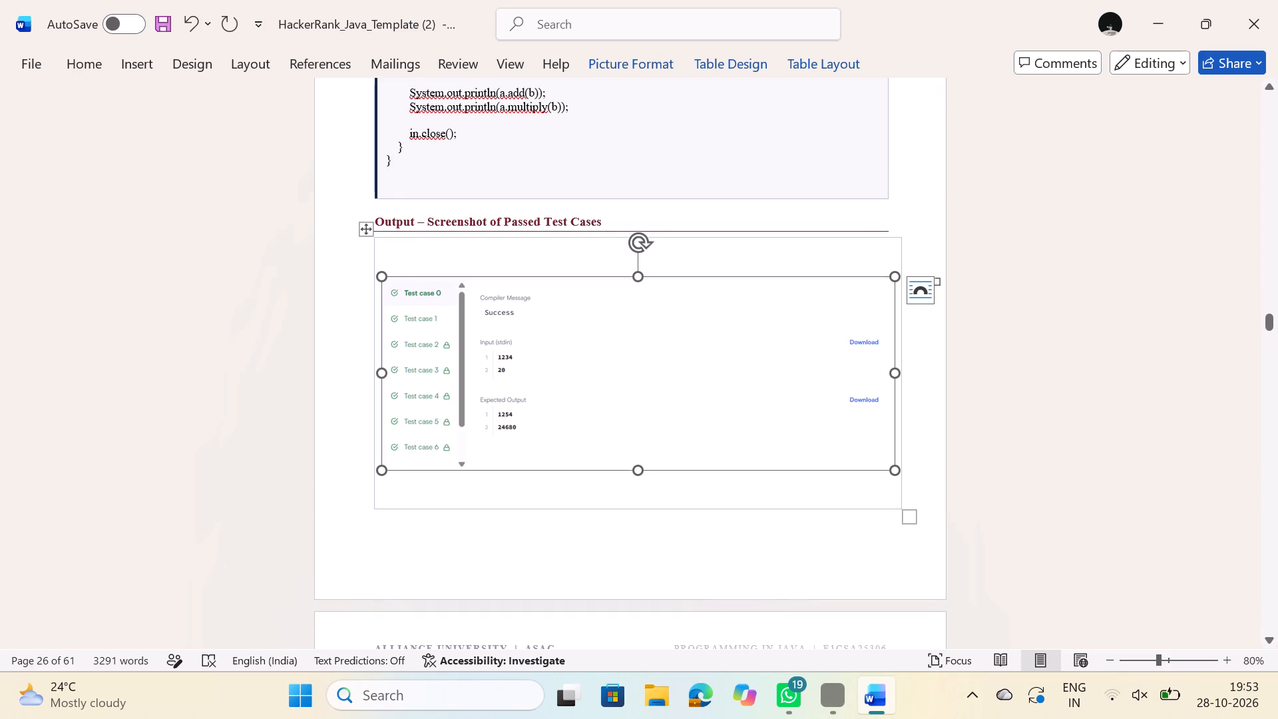
{"action": "left_click", "coordinate": [927, 289]}
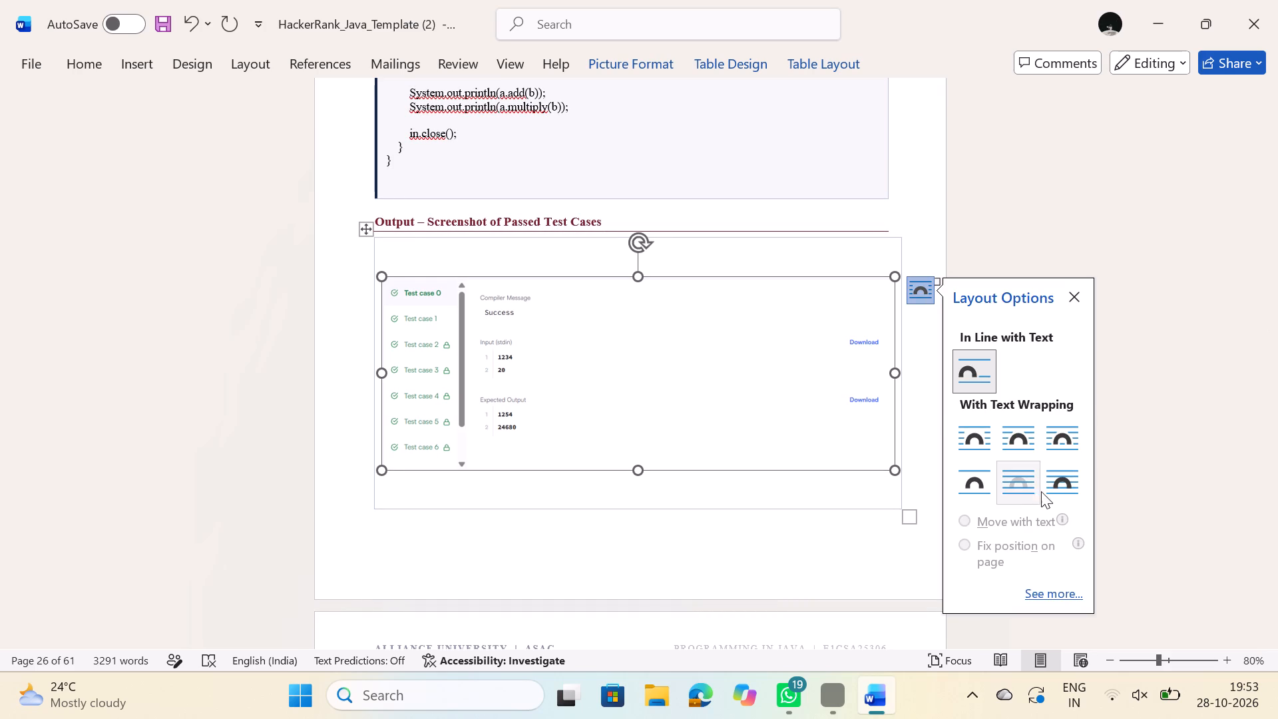
{"action": "left_click", "coordinate": [1072, 485]}
{"action": "left_click", "coordinate": [786, 363]}
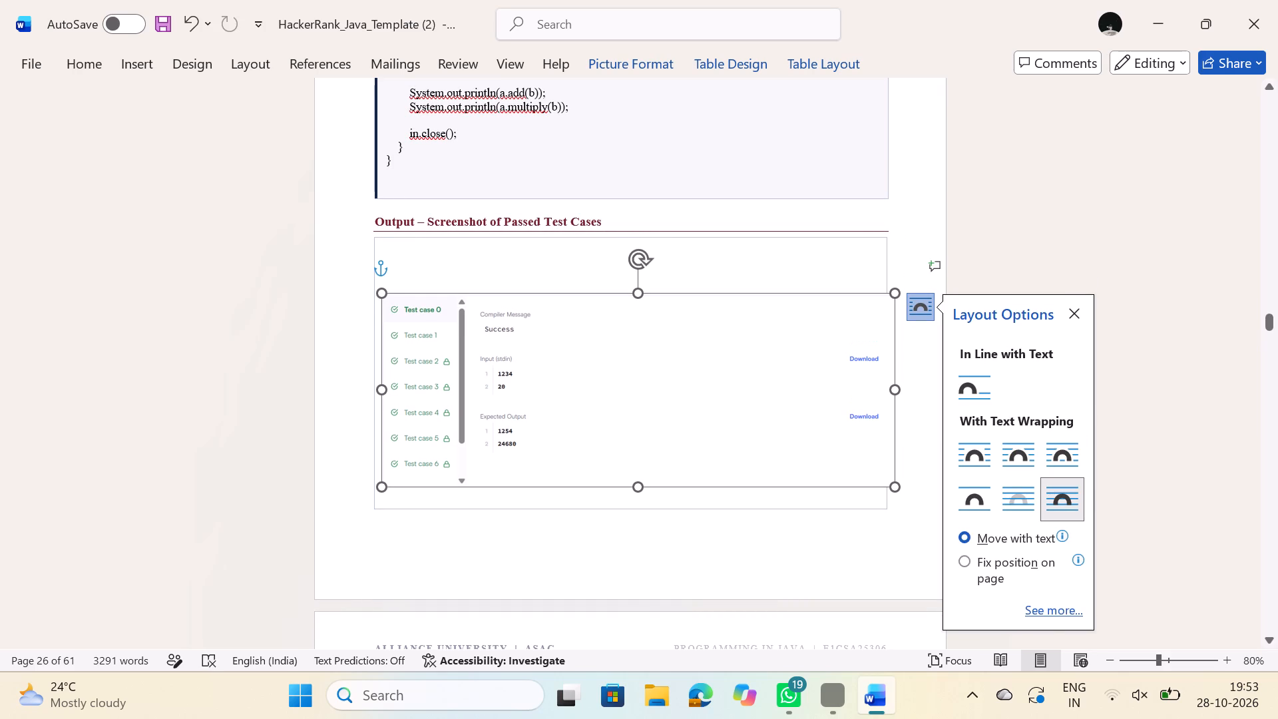
{"action": "left_click_drag", "start_coordinate": [895, 487], "coordinate": [862, 461]}
{"action": "left_click_drag", "start_coordinate": [720, 401], "coordinate": [723, 371]}
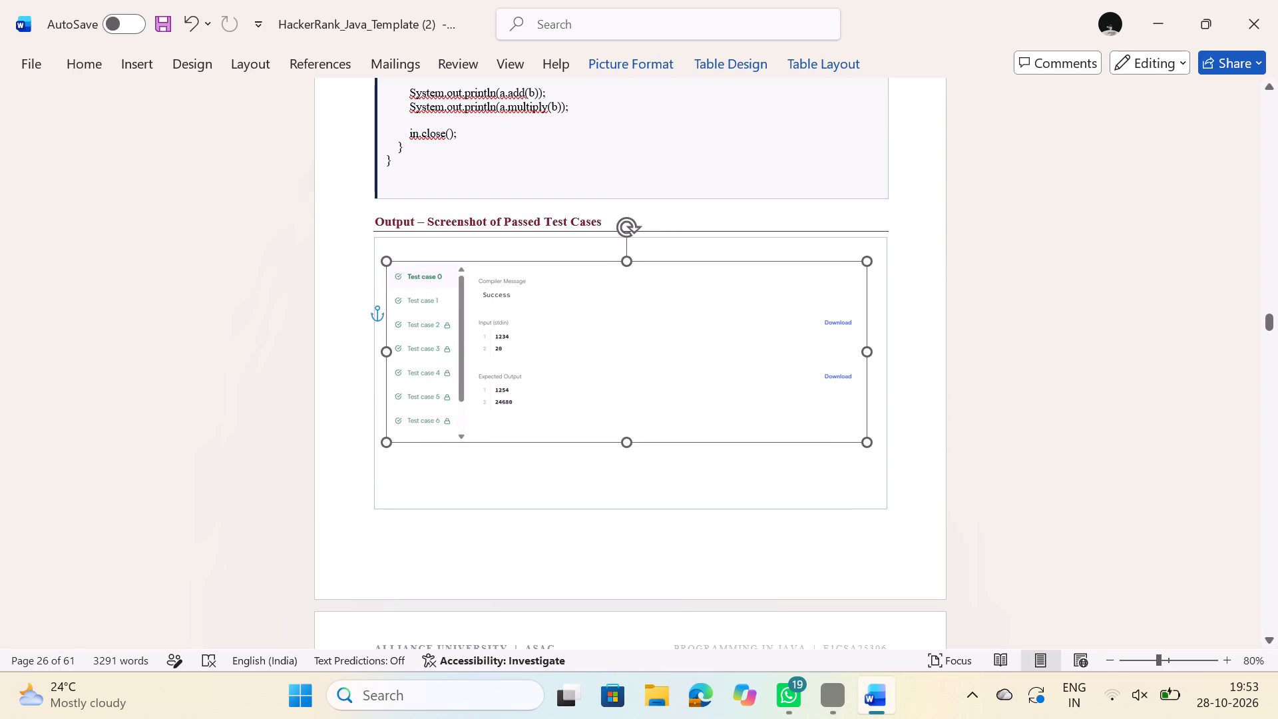
{"action": "left_click_drag", "start_coordinate": [723, 371], "coordinate": [724, 369]}
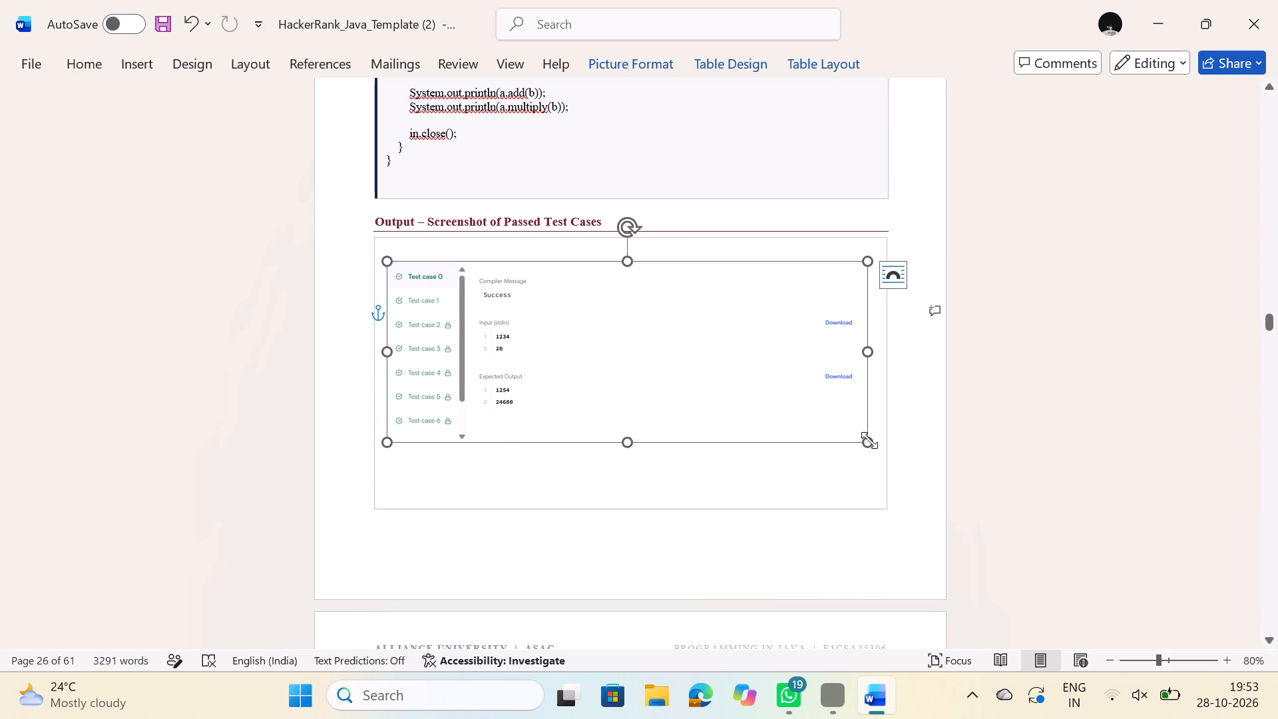
{"action": "left_click_drag", "start_coordinate": [869, 441], "coordinate": [872, 447]}
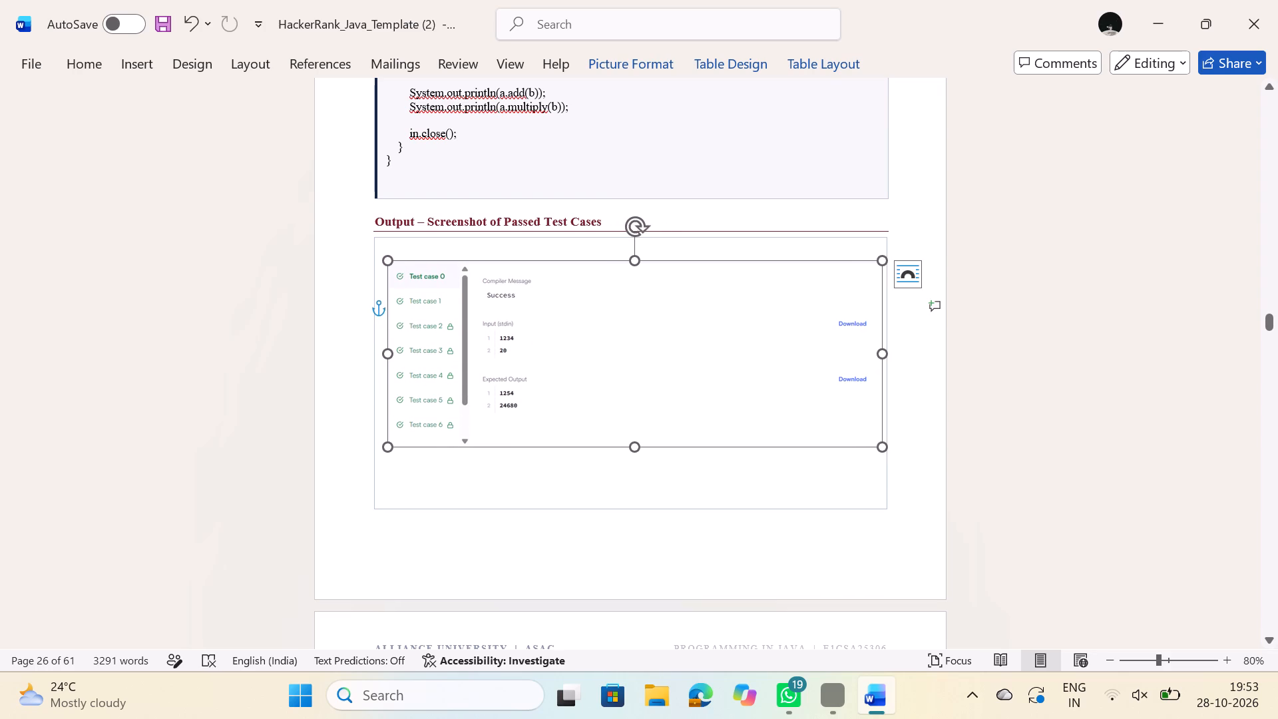
{"action": "left_click_drag", "start_coordinate": [762, 364], "coordinate": [754, 363]}
{"action": "left_click", "coordinate": [698, 547]}
Delete the placeholder text in the Code box of question 16, Java BigDecimal.
{"action": "scroll", "coordinate": [698, 547], "scroll_direction": "up", "scroll_amount": 1}
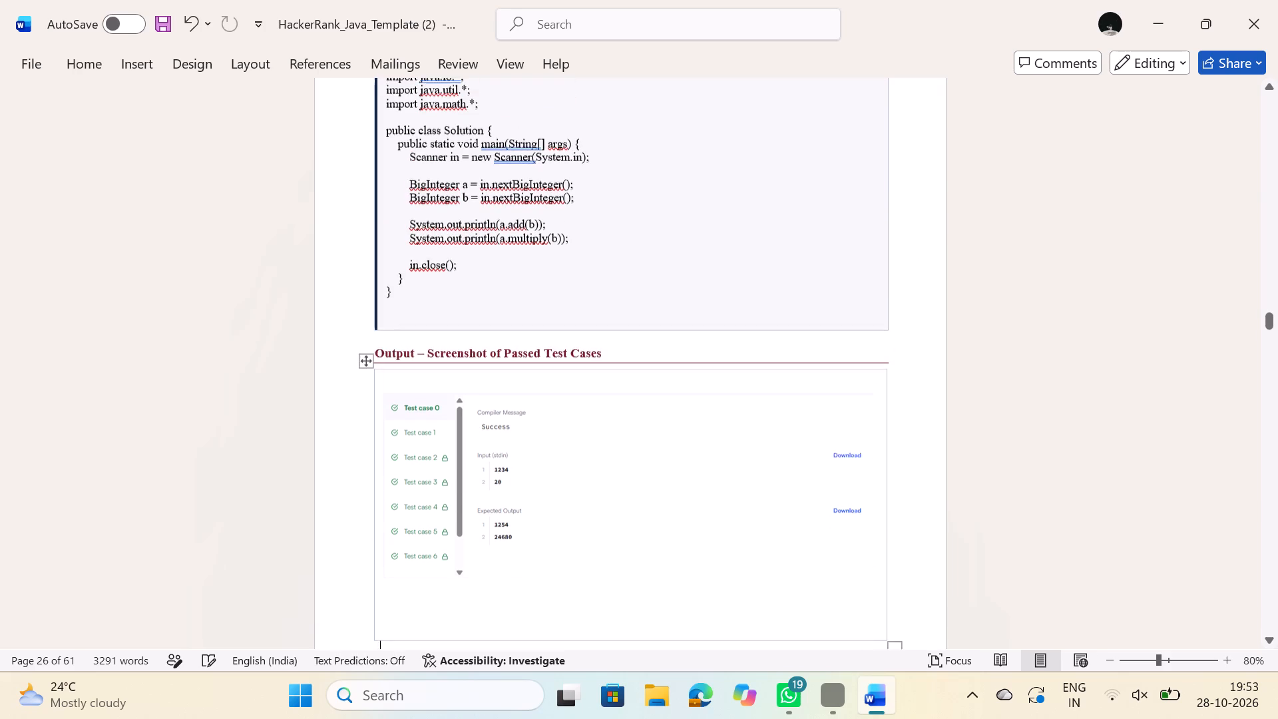
{"action": "scroll", "coordinate": [698, 547], "scroll_direction": "up", "scroll_amount": 2}
{"action": "scroll", "coordinate": [698, 547], "scroll_direction": "down", "scroll_amount": 1}
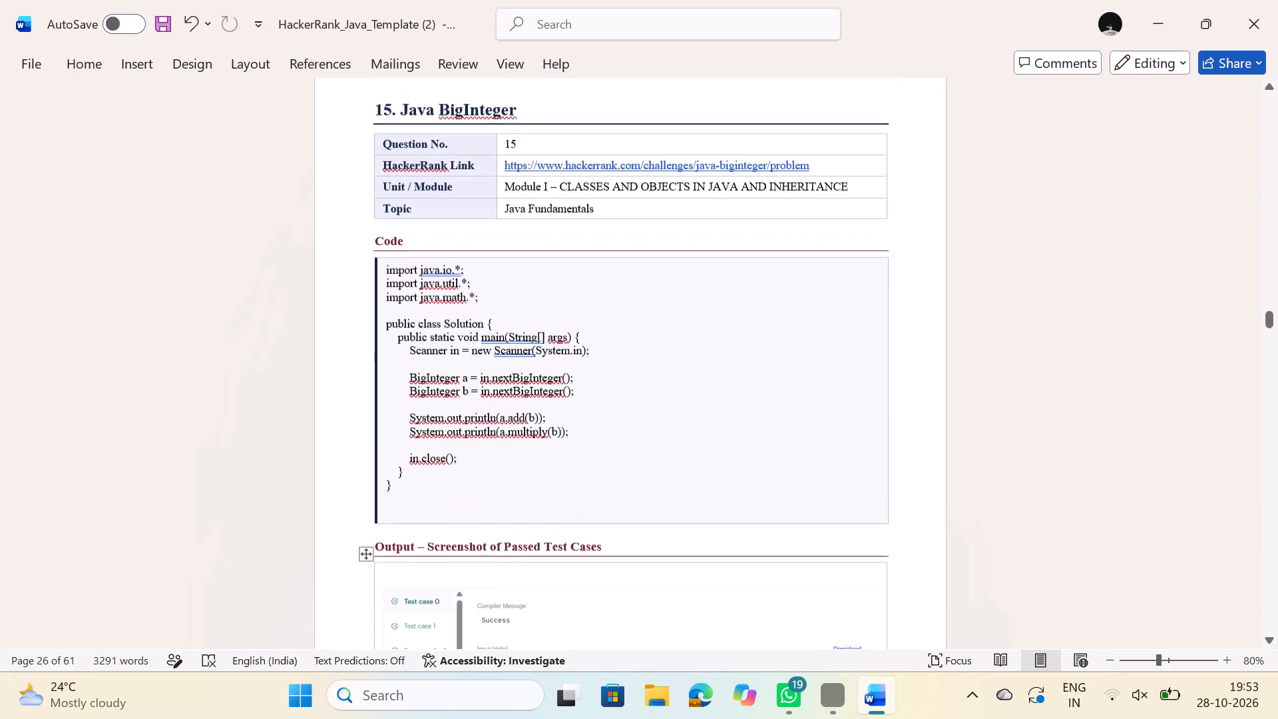
{"action": "scroll", "coordinate": [698, 547], "scroll_direction": "down", "scroll_amount": 4}
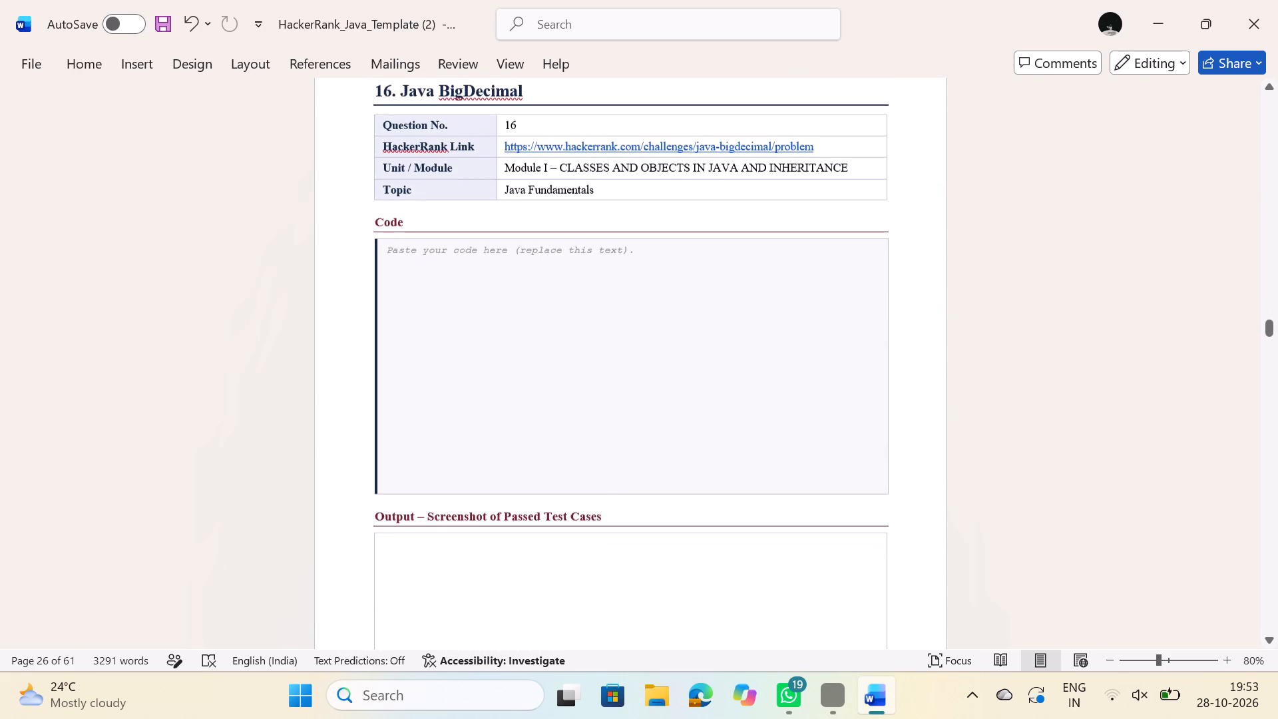
{"action": "scroll", "coordinate": [649, 451], "scroll_direction": "up", "scroll_amount": 1}
{"action": "left_click_drag", "start_coordinate": [640, 325], "coordinate": [519, 330]}
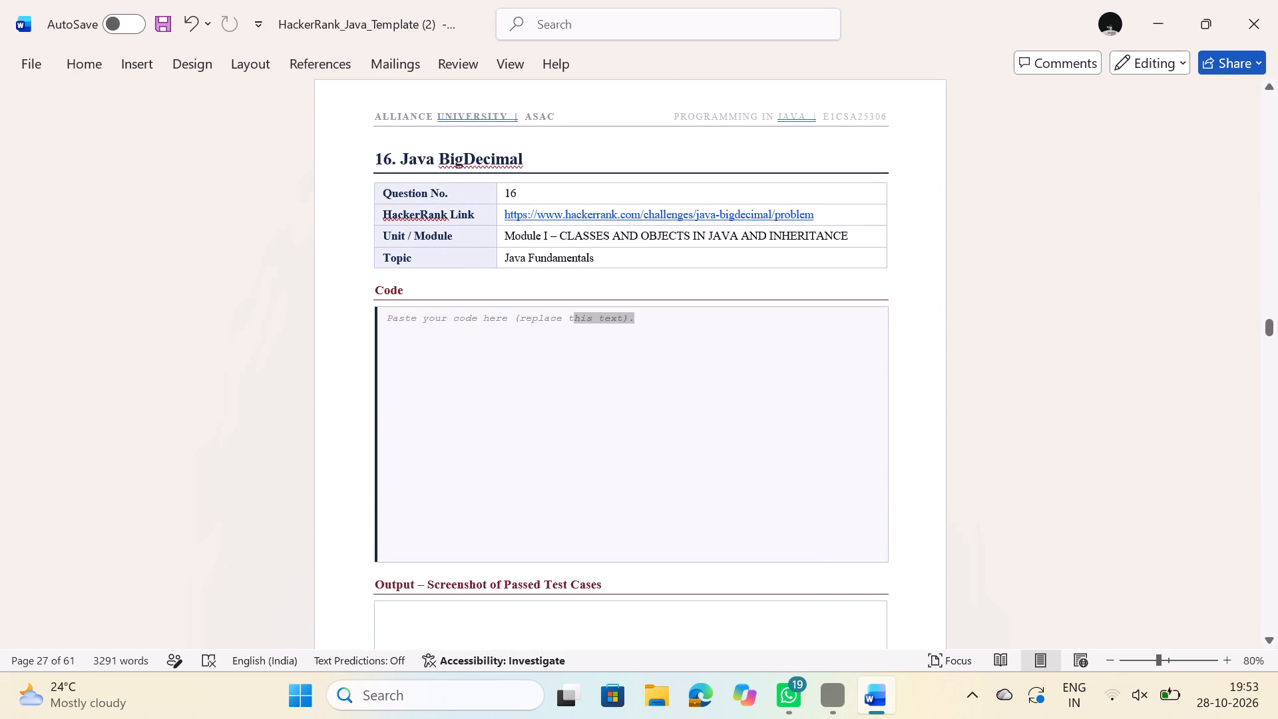
{"action": "left_click_drag", "start_coordinate": [519, 330], "coordinate": [416, 336]}
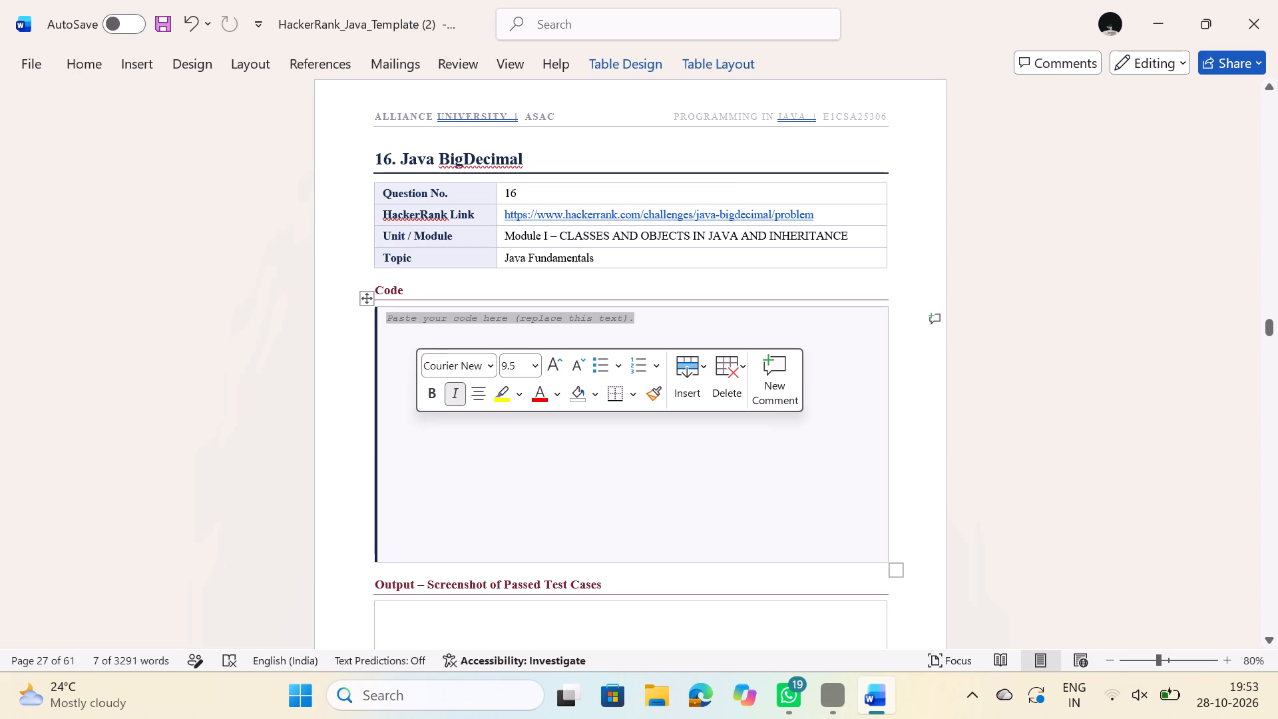
{"action": "key", "text": "BackSpace"}
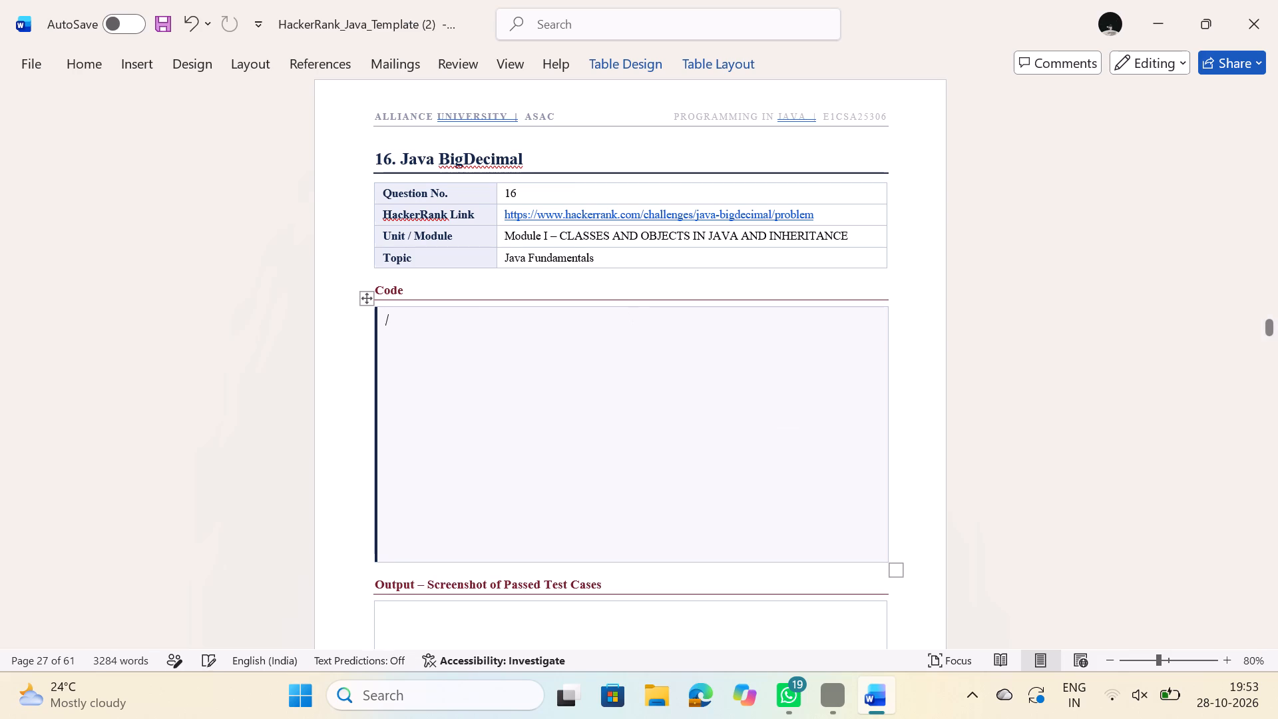
Switch to Chrome and go back from the Java BigInteger code editor through the submission's results to the submissions list.
{"action": "left_click", "coordinate": [836, 700]}
{"action": "left_click", "coordinate": [493, 476]}
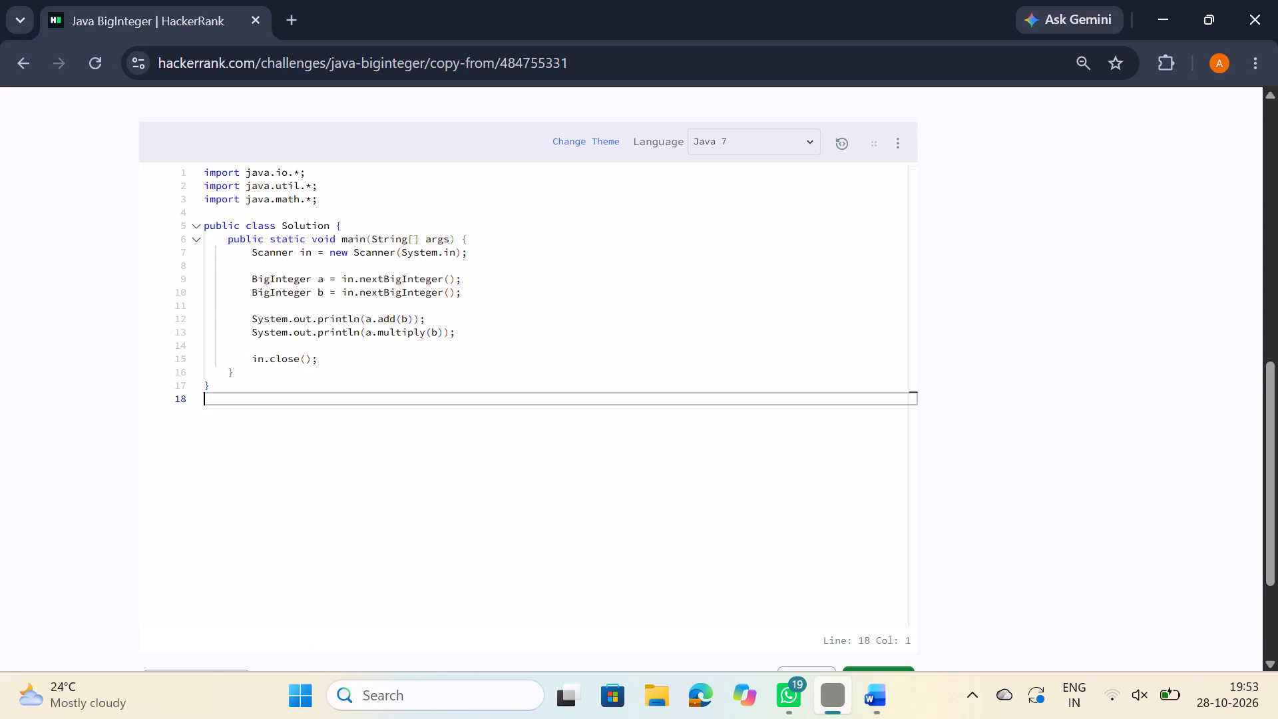
{"action": "scroll", "coordinate": [493, 476], "scroll_direction": "up", "scroll_amount": 7}
{"action": "scroll", "coordinate": [244, 427], "scroll_direction": "right", "scroll_amount": 20}
{"action": "scroll", "coordinate": [244, 427], "scroll_direction": "right", "scroll_amount": 2}
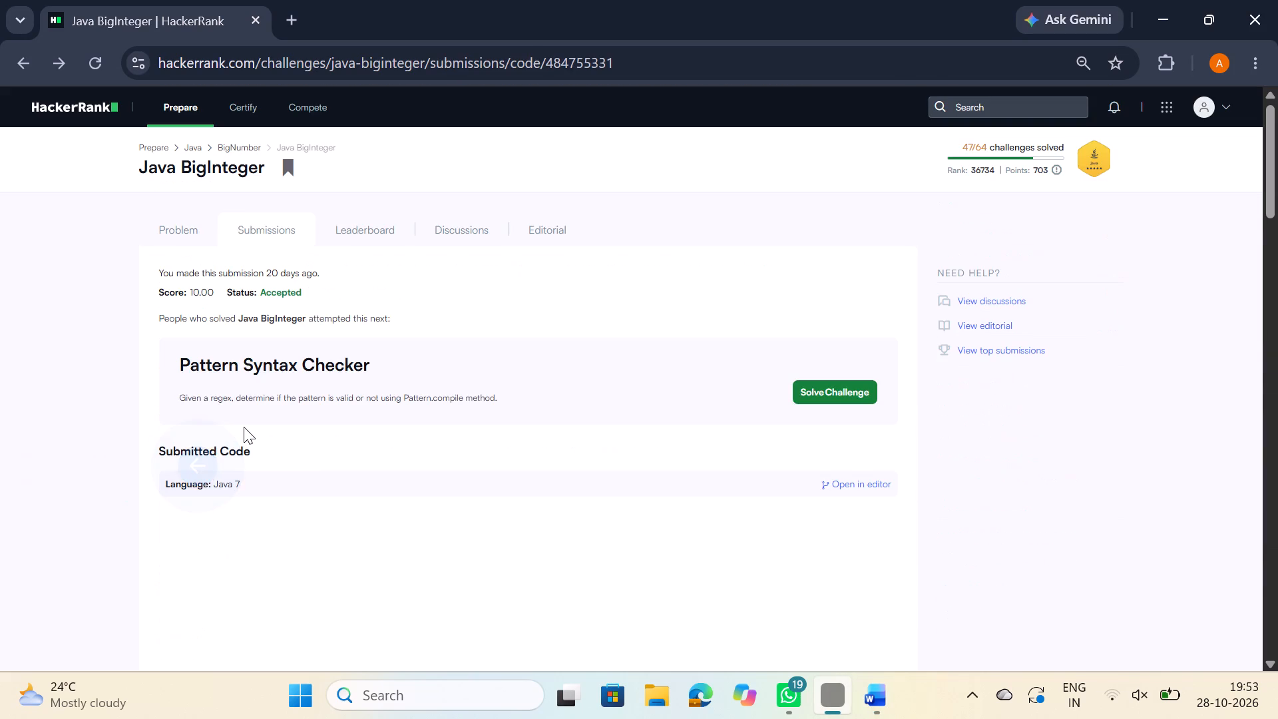
{"action": "scroll", "coordinate": [244, 427], "scroll_direction": "right", "scroll_amount": 20}
{"action": "scroll", "coordinate": [244, 427], "scroll_direction": "right", "scroll_amount": 4}
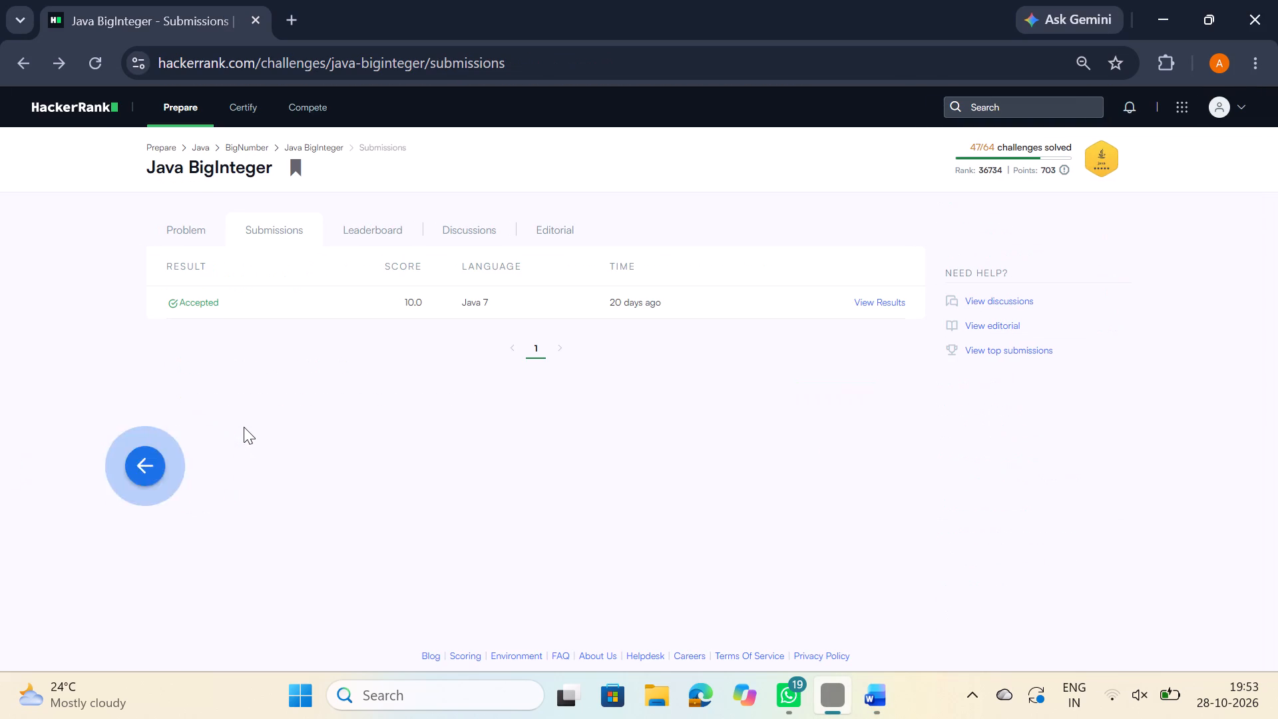
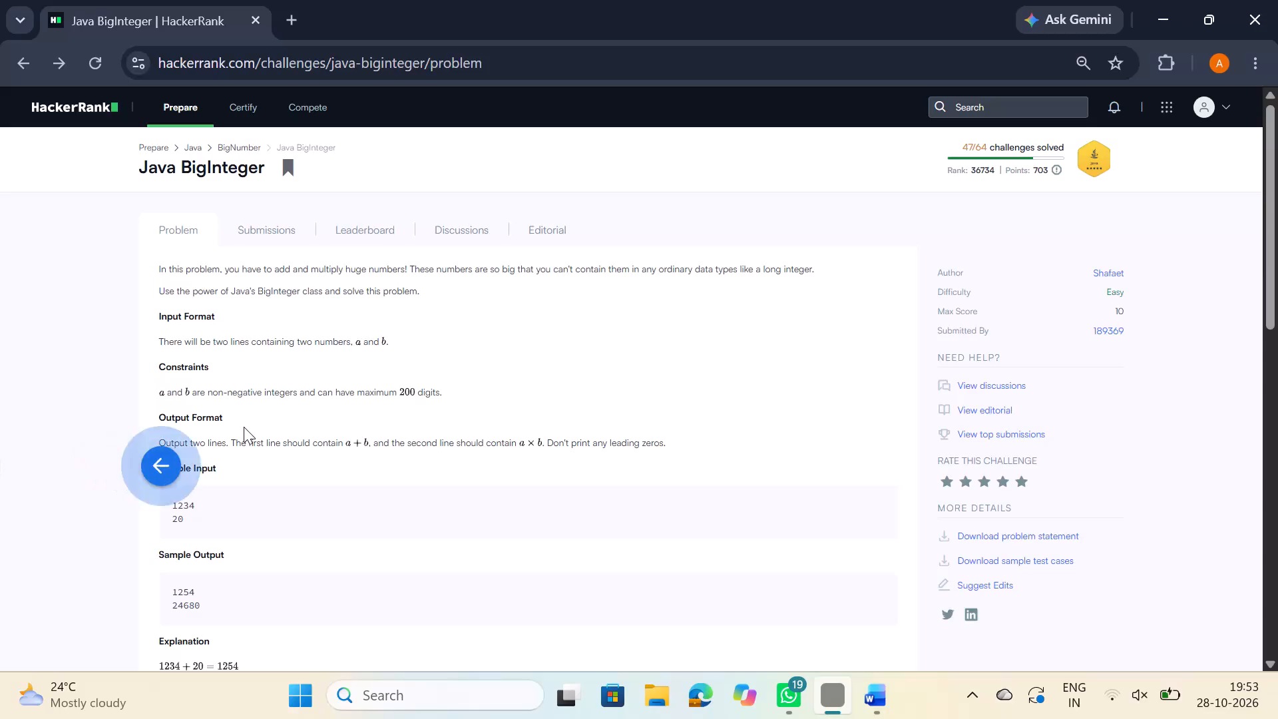
Go back from the Java BigInteger pages to the list of solved Java challenges.
{"action": "scroll", "coordinate": [244, 427], "scroll_direction": "right", "scroll_amount": 19}
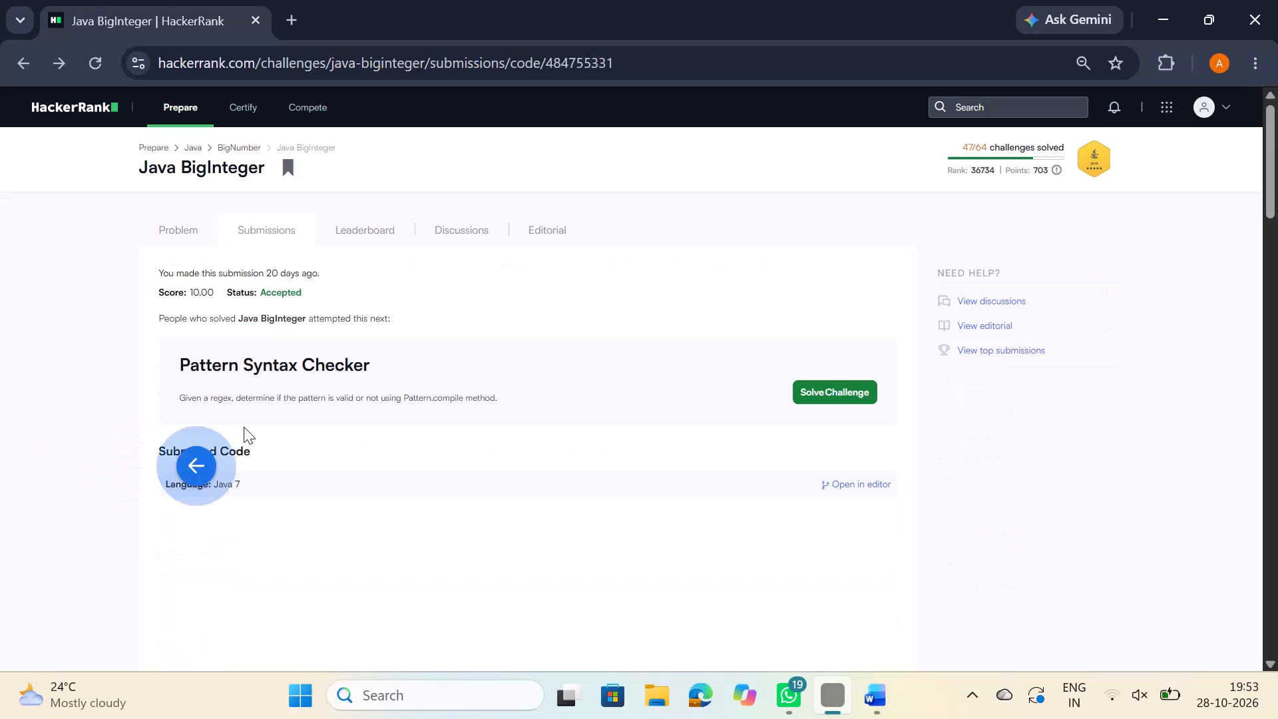
{"action": "scroll", "coordinate": [244, 427], "scroll_direction": "right", "scroll_amount": 20}
{"action": "scroll", "coordinate": [244, 427], "scroll_direction": "right", "scroll_amount": 1}
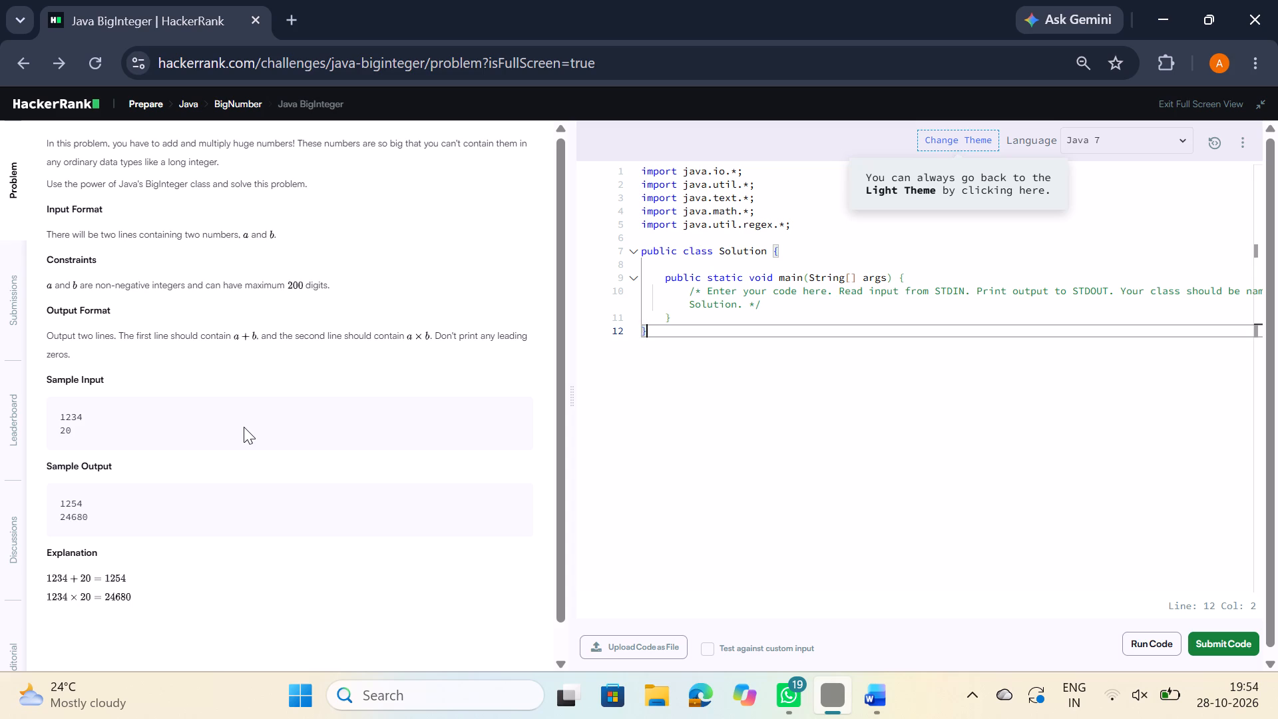
{"action": "left_click", "coordinate": [16, 299]}
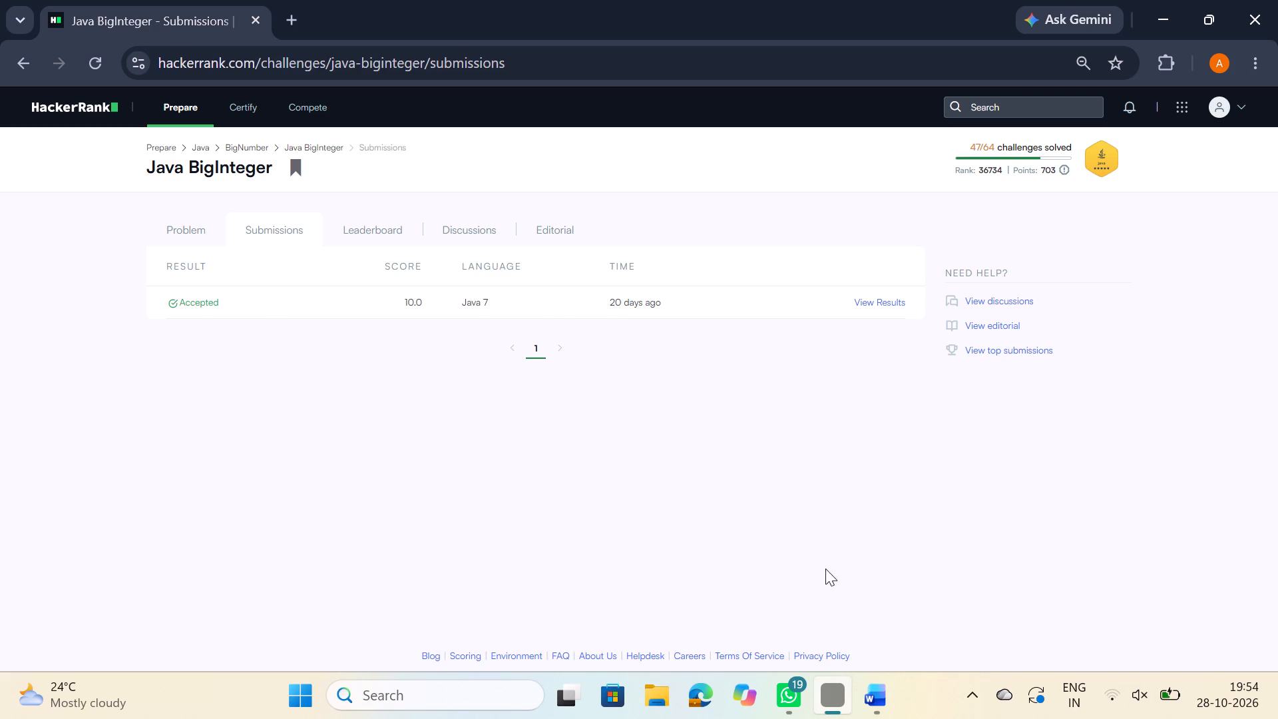
{"action": "left_click", "coordinate": [870, 690]}
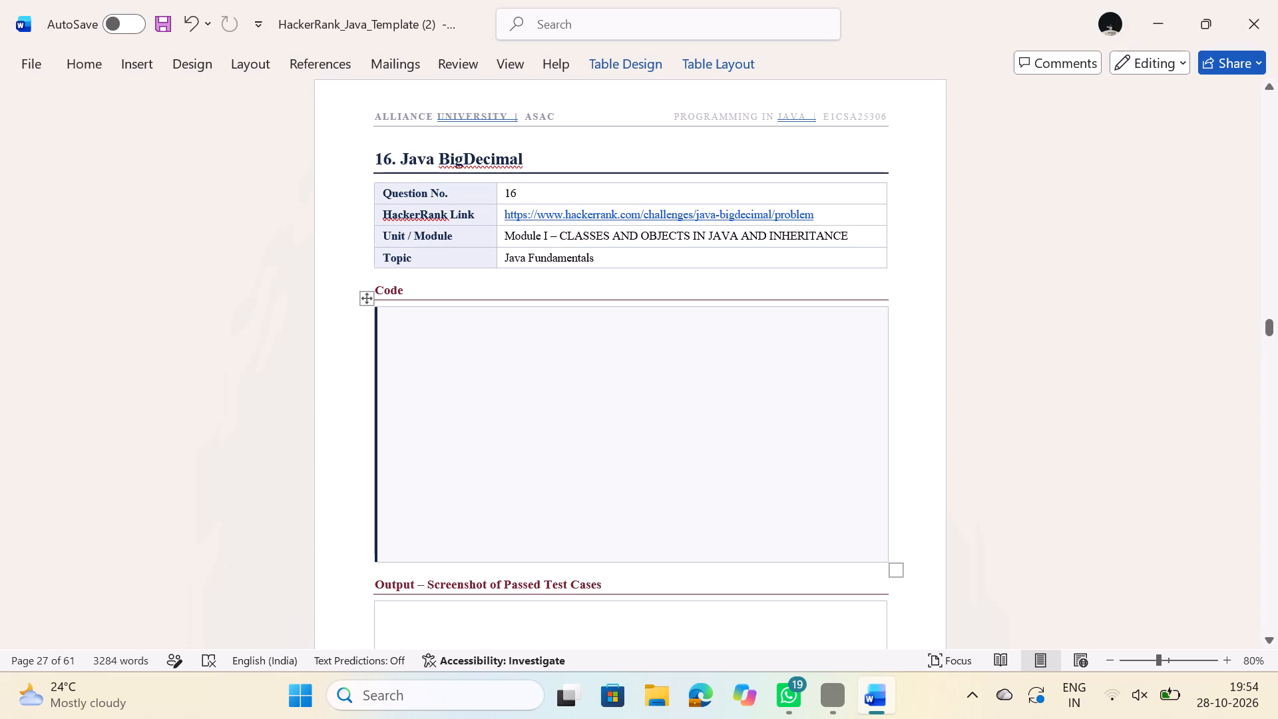
{"action": "left_click", "coordinate": [840, 704]}
{"action": "scroll", "coordinate": [234, 401], "scroll_direction": "right", "scroll_amount": 20}
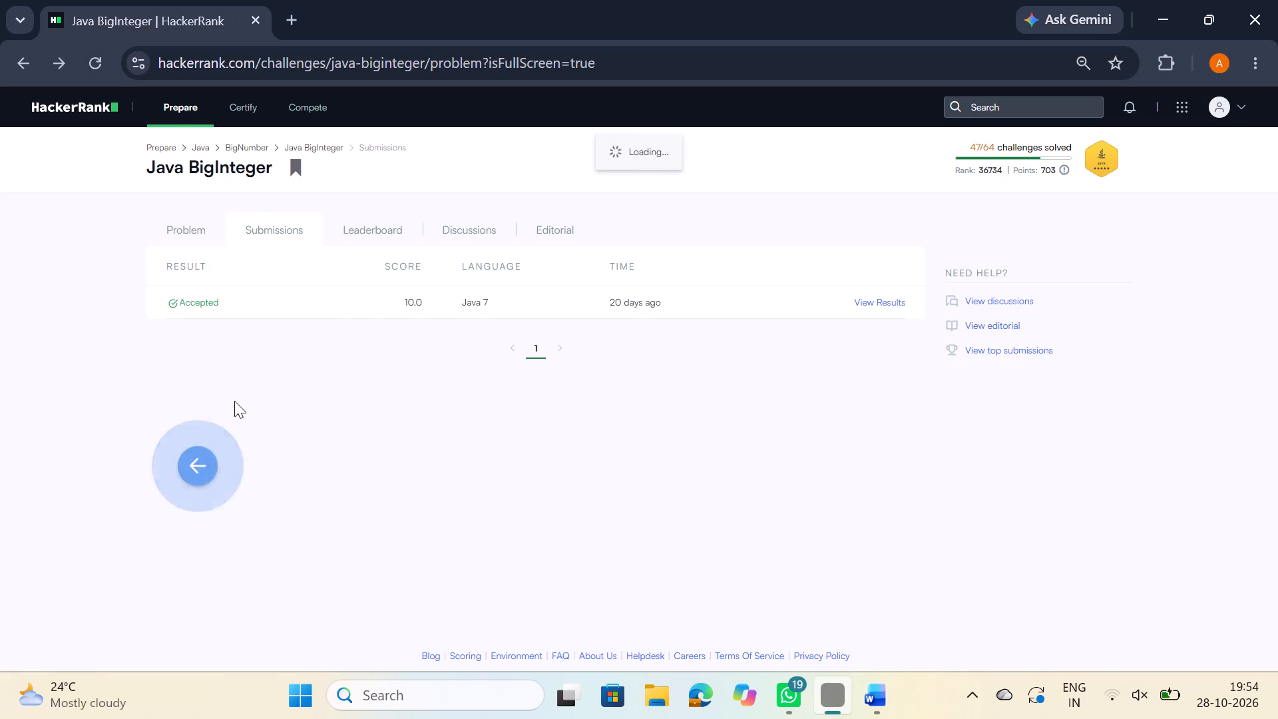
{"action": "scroll", "coordinate": [234, 401], "scroll_direction": "down", "scroll_amount": 1}
{"action": "scroll", "coordinate": [234, 401], "scroll_direction": "right", "scroll_amount": 20}
{"action": "scroll", "coordinate": [234, 401], "scroll_direction": "right", "scroll_amount": 1}
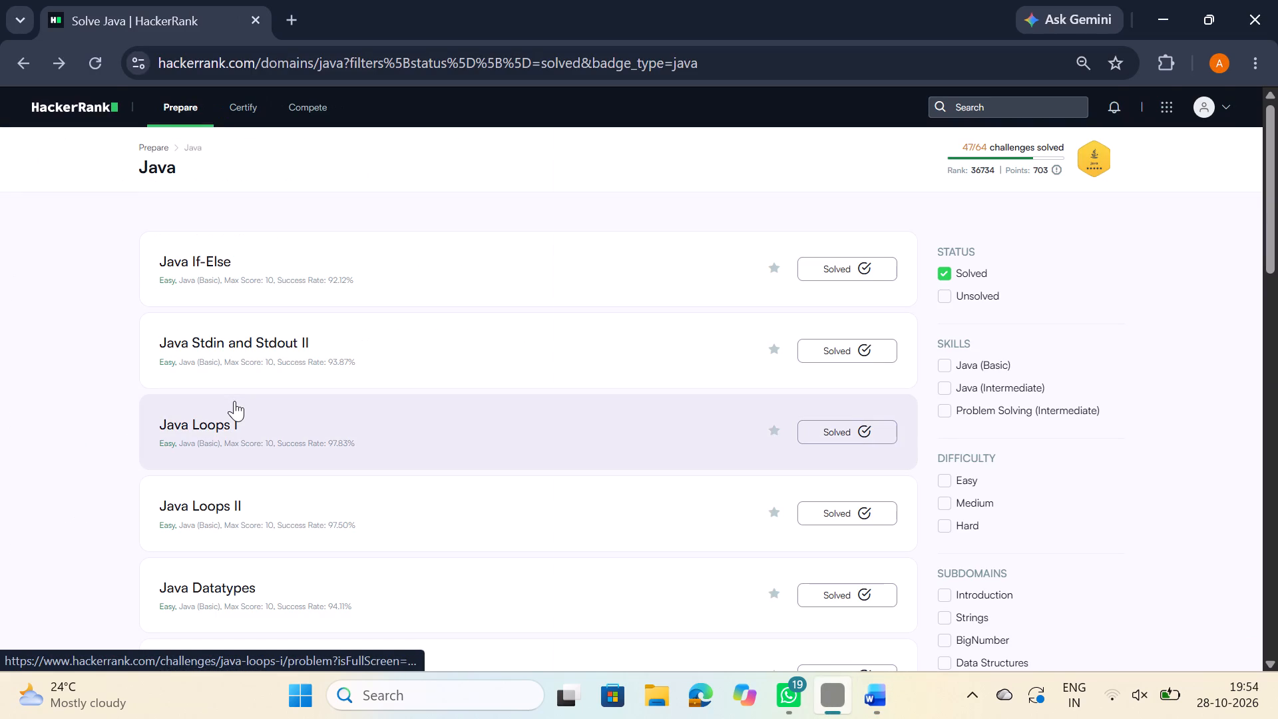
Open the Java BigDecimal challenge from the solved list and view the results of its accepted submission.
{"action": "scroll", "coordinate": [234, 401], "scroll_direction": "down", "scroll_amount": 8}
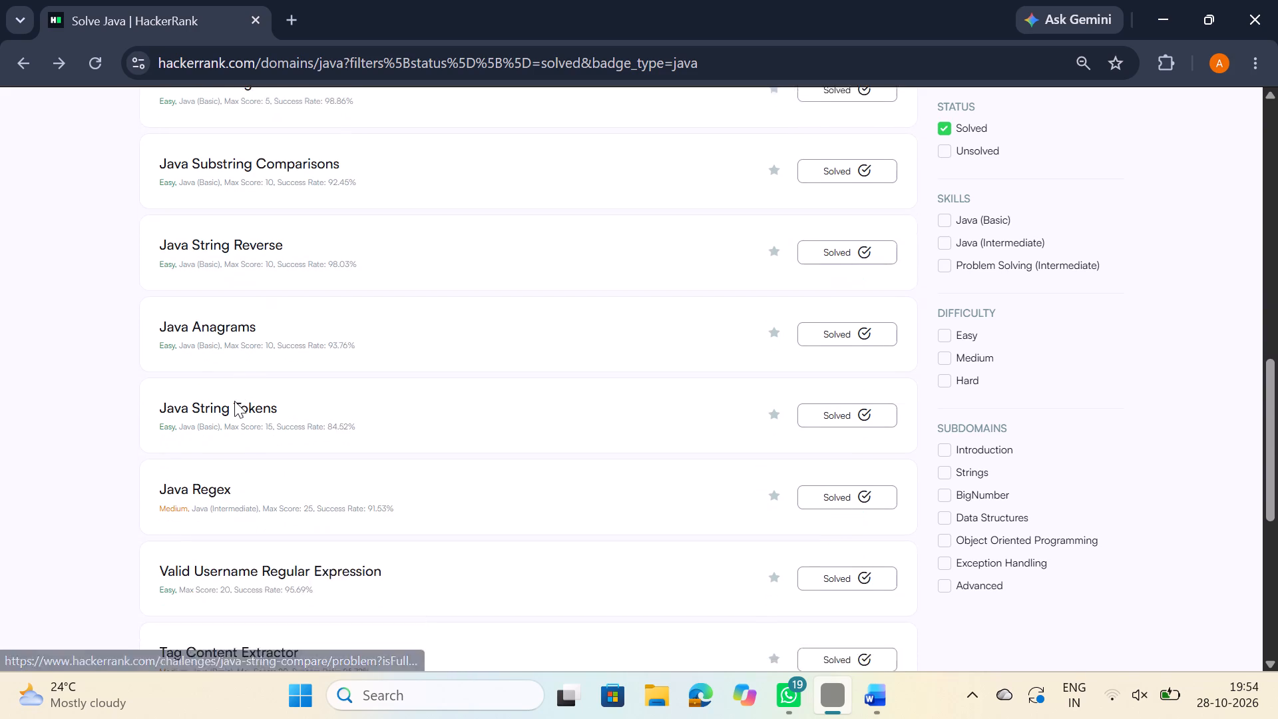
{"action": "scroll", "coordinate": [234, 401], "scroll_direction": "down", "scroll_amount": 4}
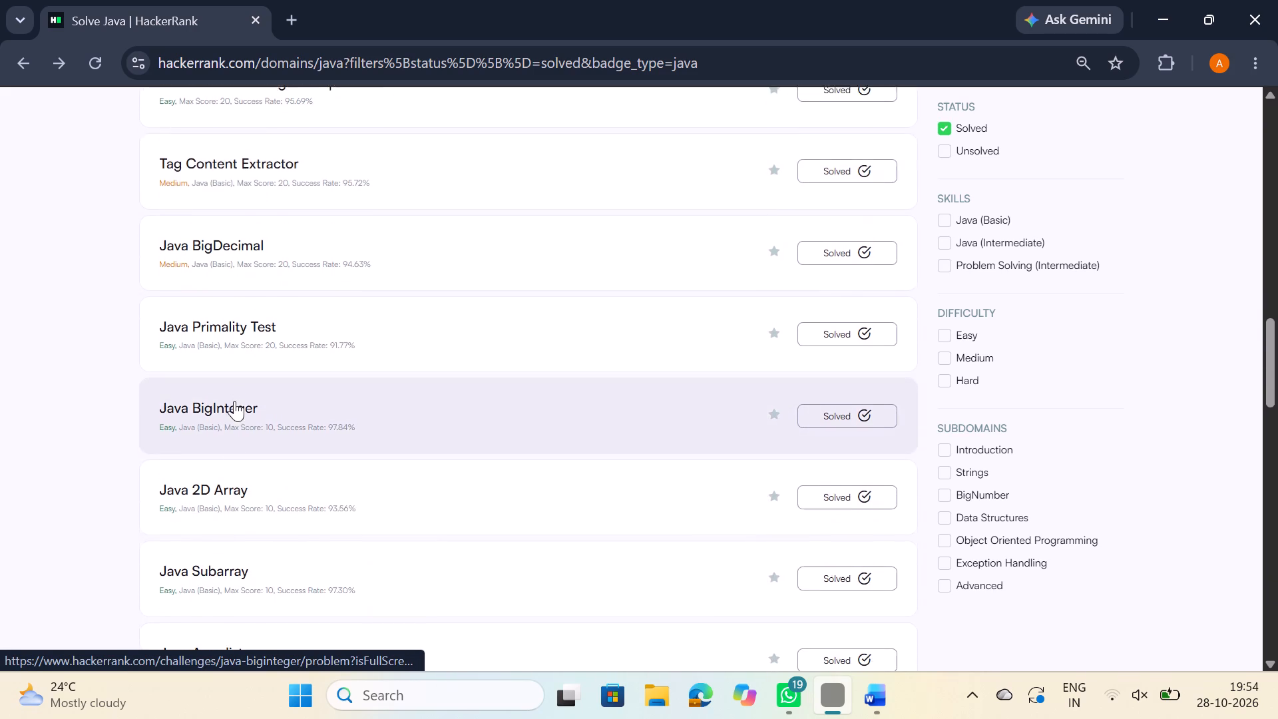
{"action": "scroll", "coordinate": [234, 401], "scroll_direction": "down", "scroll_amount": 2}
{"action": "scroll", "coordinate": [236, 375], "scroll_direction": "up", "scroll_amount": 1}
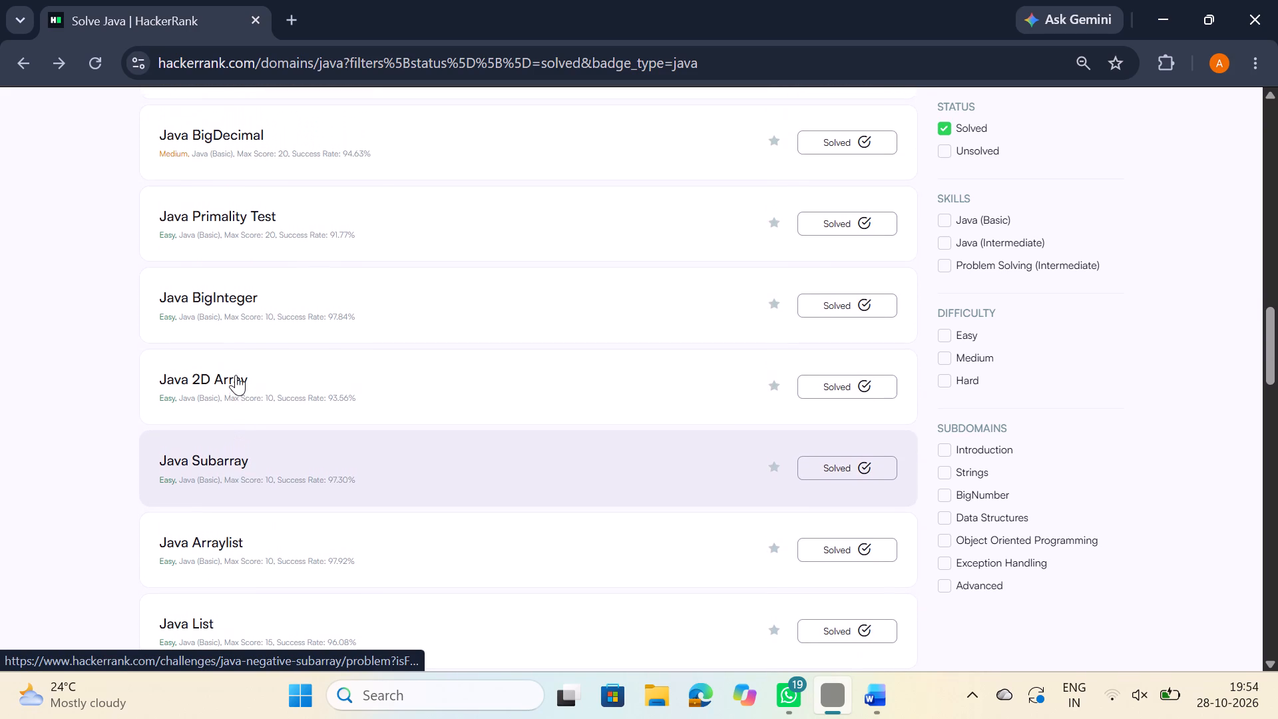
{"action": "scroll", "coordinate": [236, 375], "scroll_direction": "up", "scroll_amount": 1}
{"action": "left_click", "coordinate": [876, 145]}
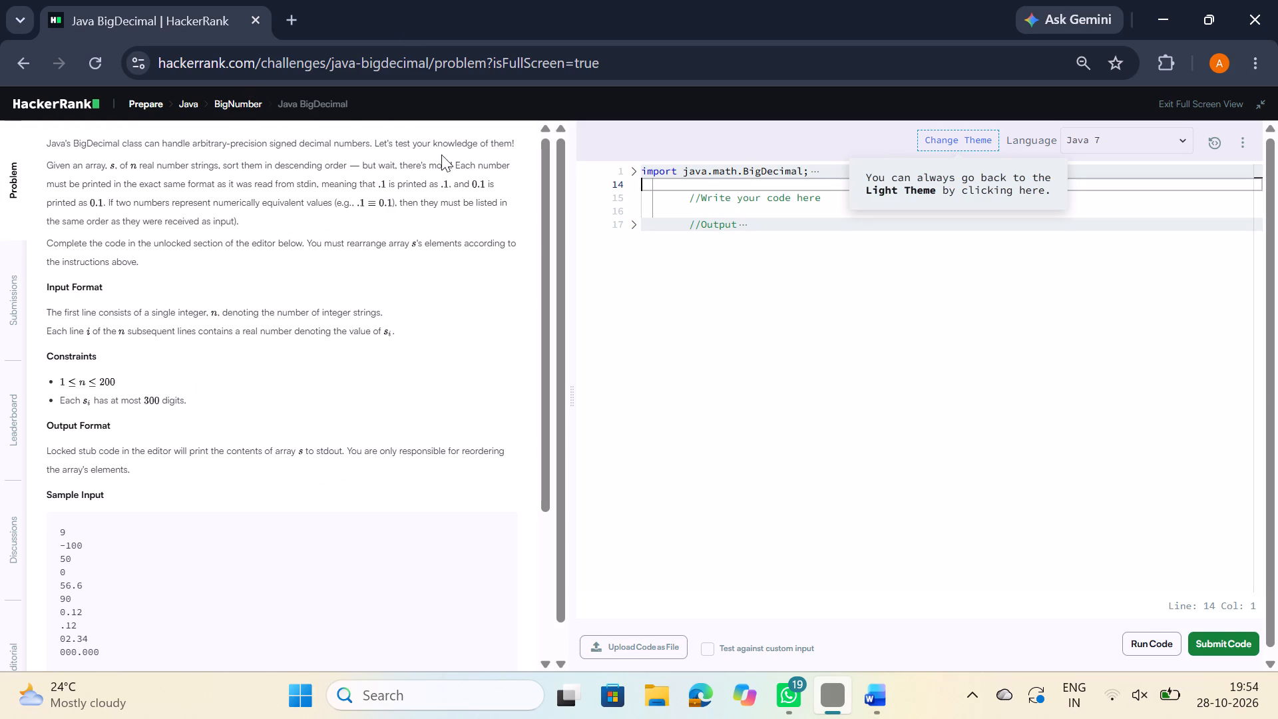
{"action": "left_click", "coordinate": [21, 306]}
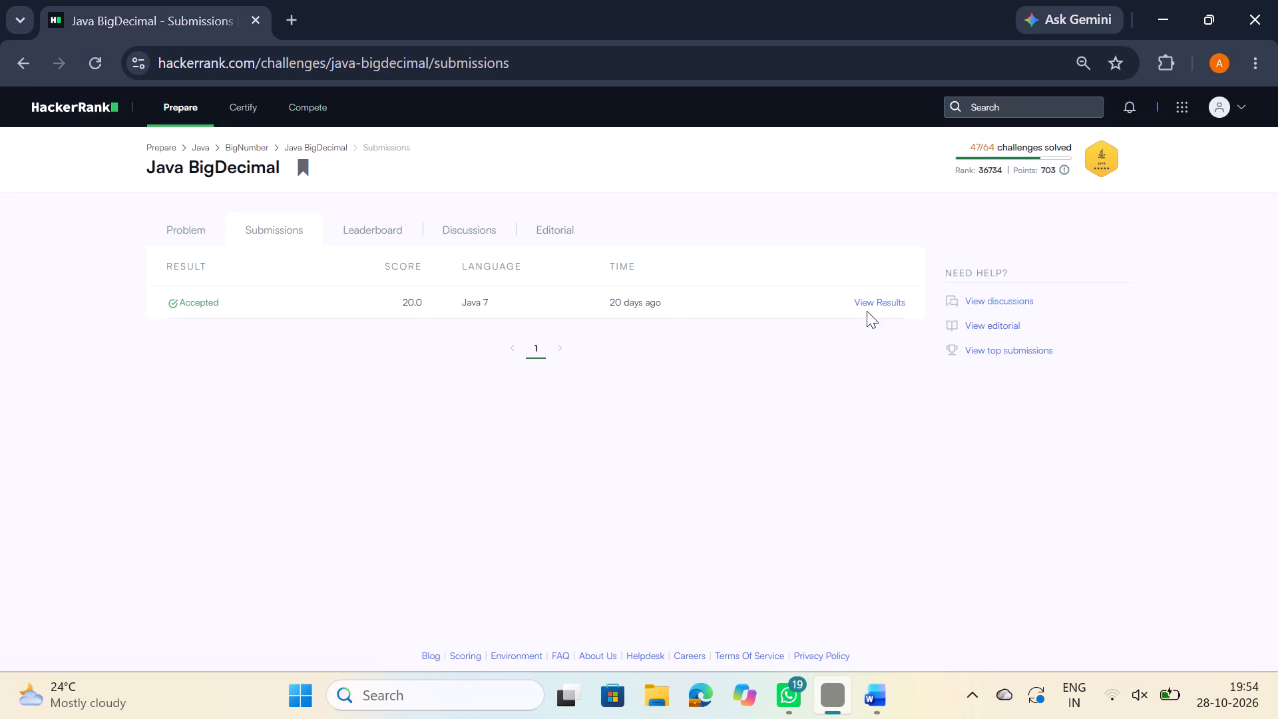
{"action": "left_click", "coordinate": [879, 300]}
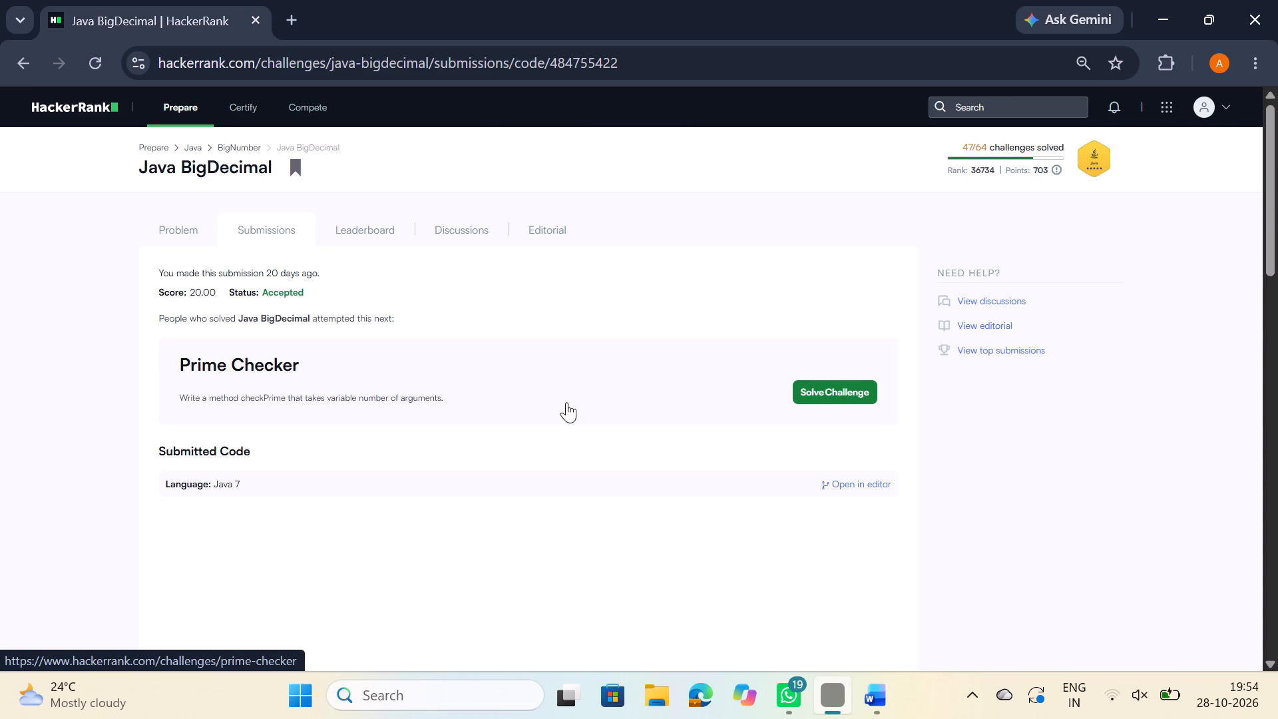
Capture a screenshot of the Java BigDecimal test case results, covering the passed test case list and Test case 0 details.
{"action": "scroll", "coordinate": [566, 402], "scroll_direction": "down", "scroll_amount": 7}
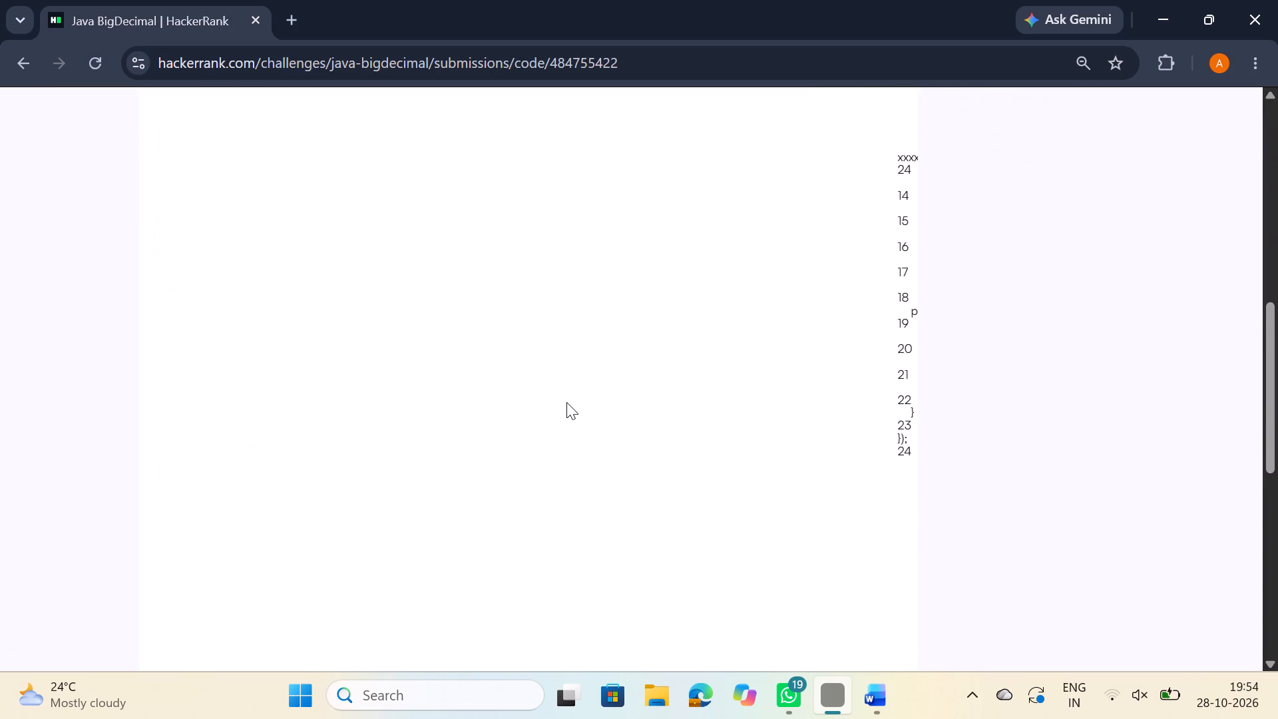
{"action": "scroll", "coordinate": [566, 402], "scroll_direction": "down", "scroll_amount": 2}
{"action": "scroll", "coordinate": [566, 402], "scroll_direction": "up", "scroll_amount": 1}
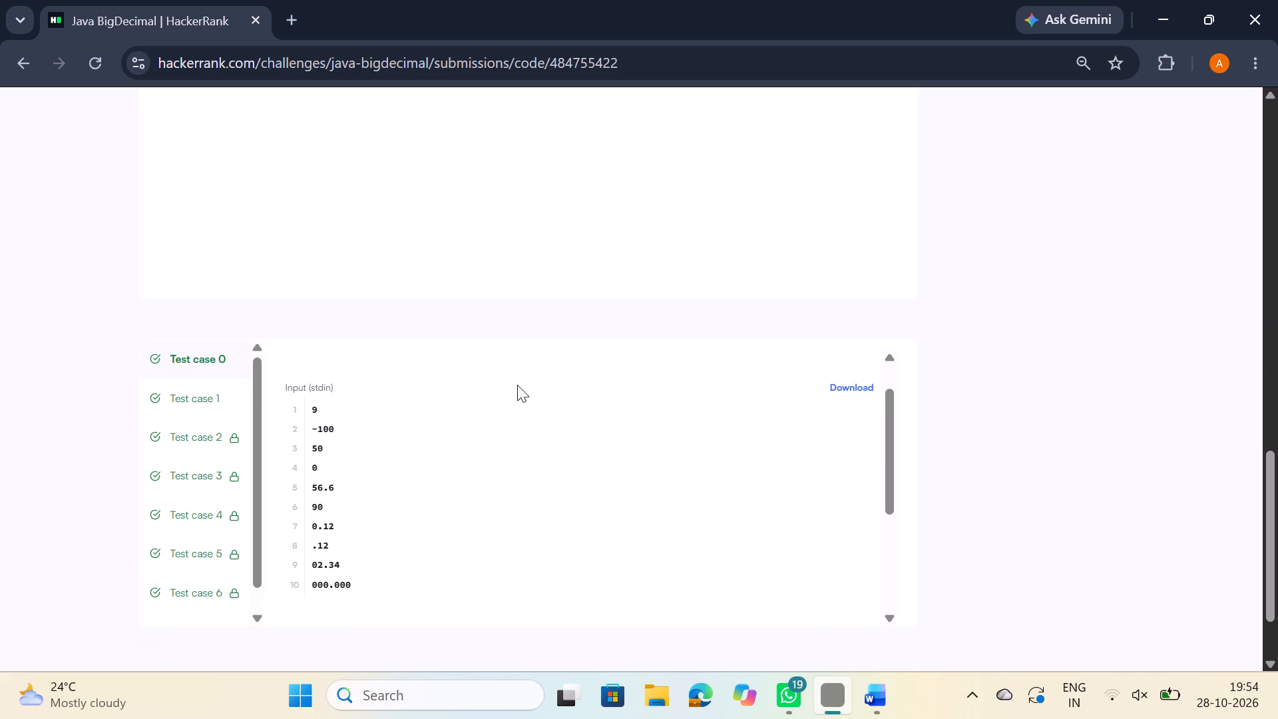
{"action": "scroll", "coordinate": [458, 280], "scroll_direction": "down", "scroll_amount": 1}
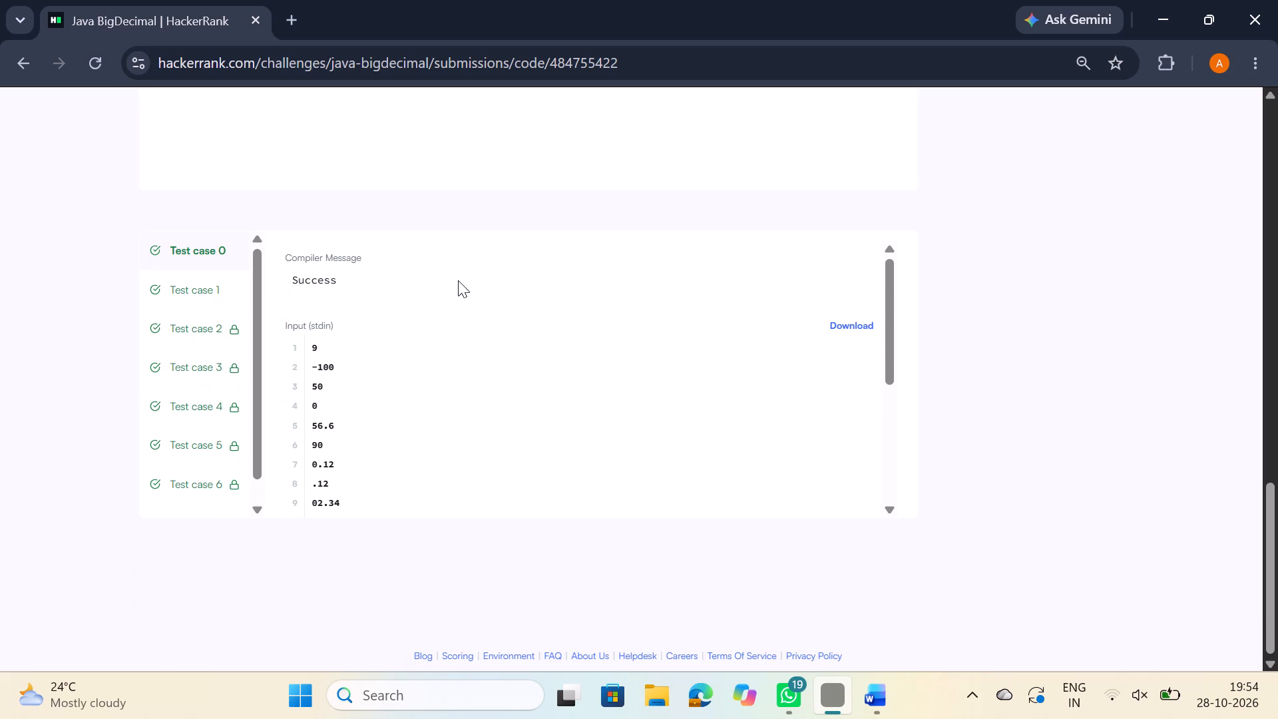
{"action": "scroll", "coordinate": [458, 280], "scroll_direction": "down", "scroll_amount": 1}
{"action": "key", "text": "Print"}
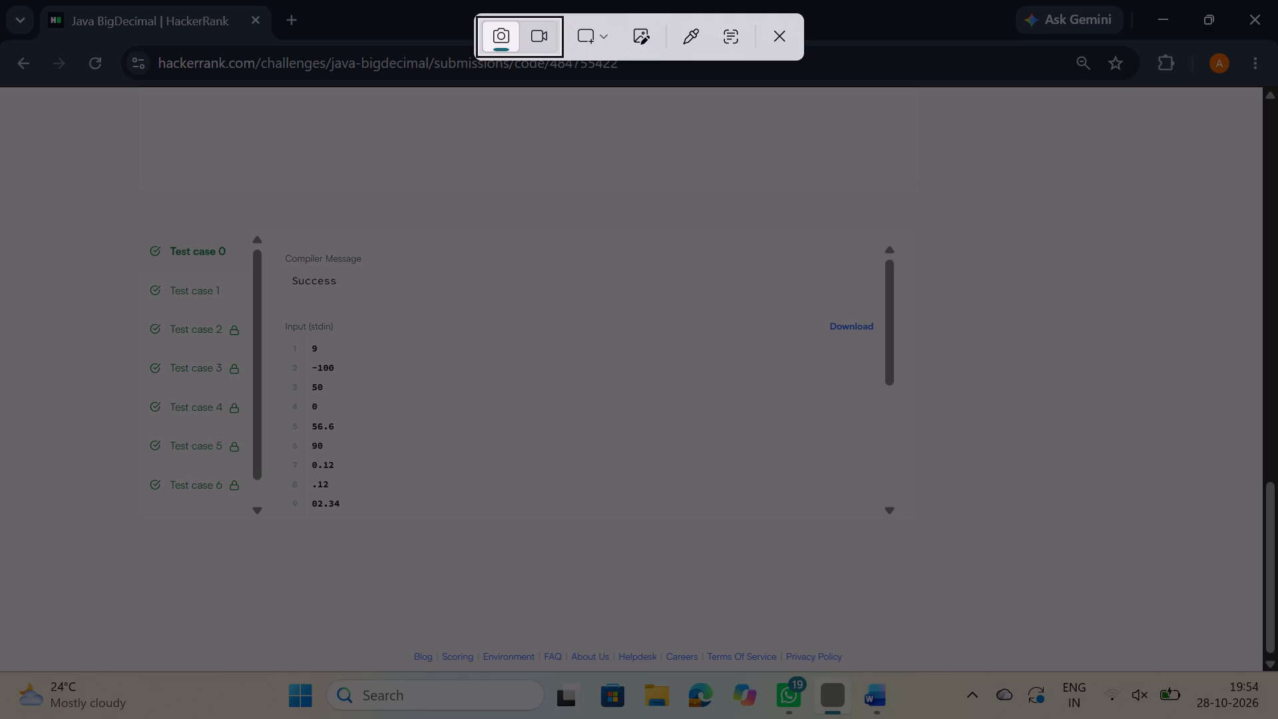
{"action": "left_click_drag", "start_coordinate": [136, 233], "coordinate": [363, 288]}
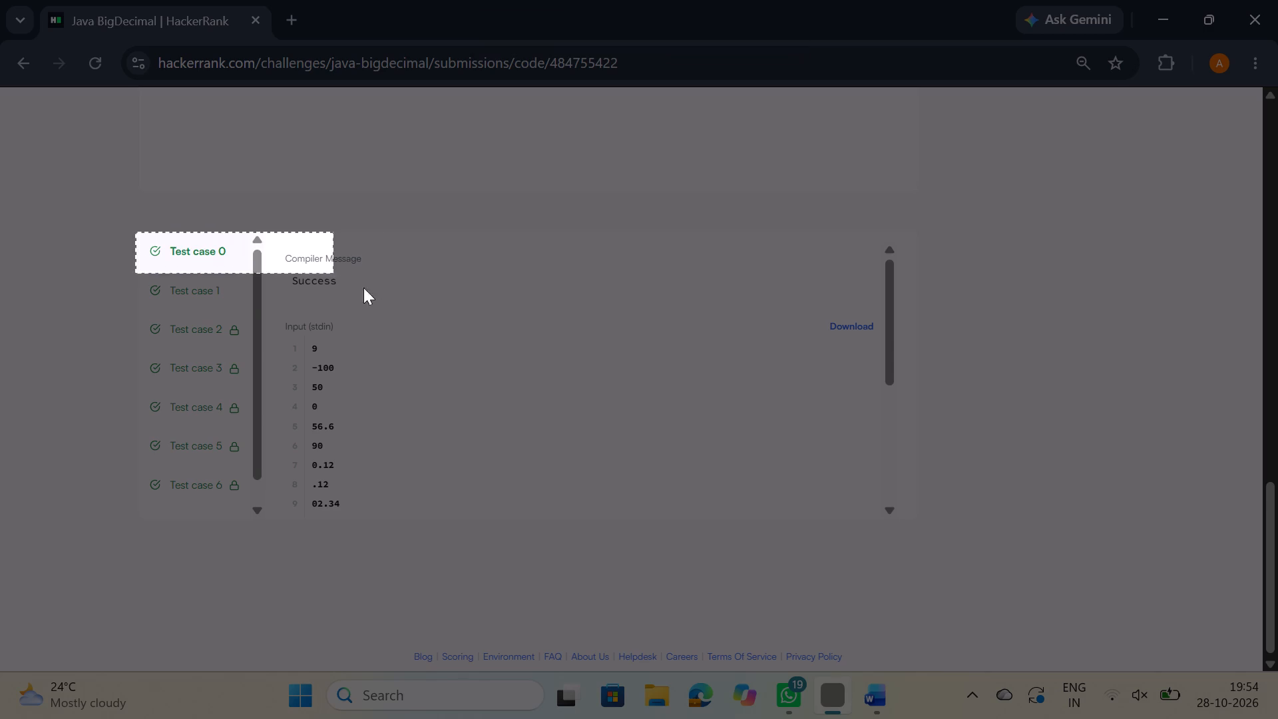
{"action": "left_click_drag", "start_coordinate": [363, 288], "coordinate": [815, 466]}
{"action": "scroll", "coordinate": [471, 319], "scroll_direction": "right", "scroll_amount": 1}
{"action": "scroll", "coordinate": [735, 448], "scroll_direction": "right", "scroll_amount": 1}
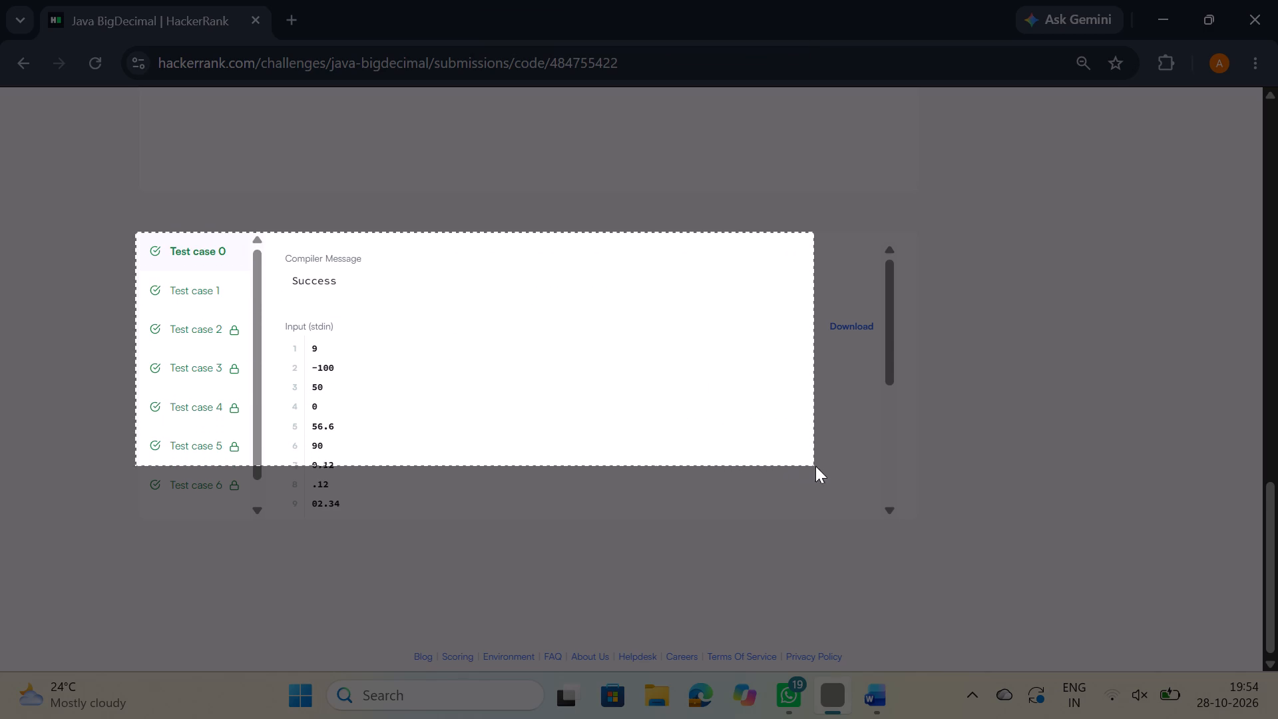
{"action": "left_click_drag", "start_coordinate": [815, 466], "coordinate": [904, 514]}
{"action": "scroll", "coordinate": [815, 466], "scroll_direction": "right", "scroll_amount": 1}
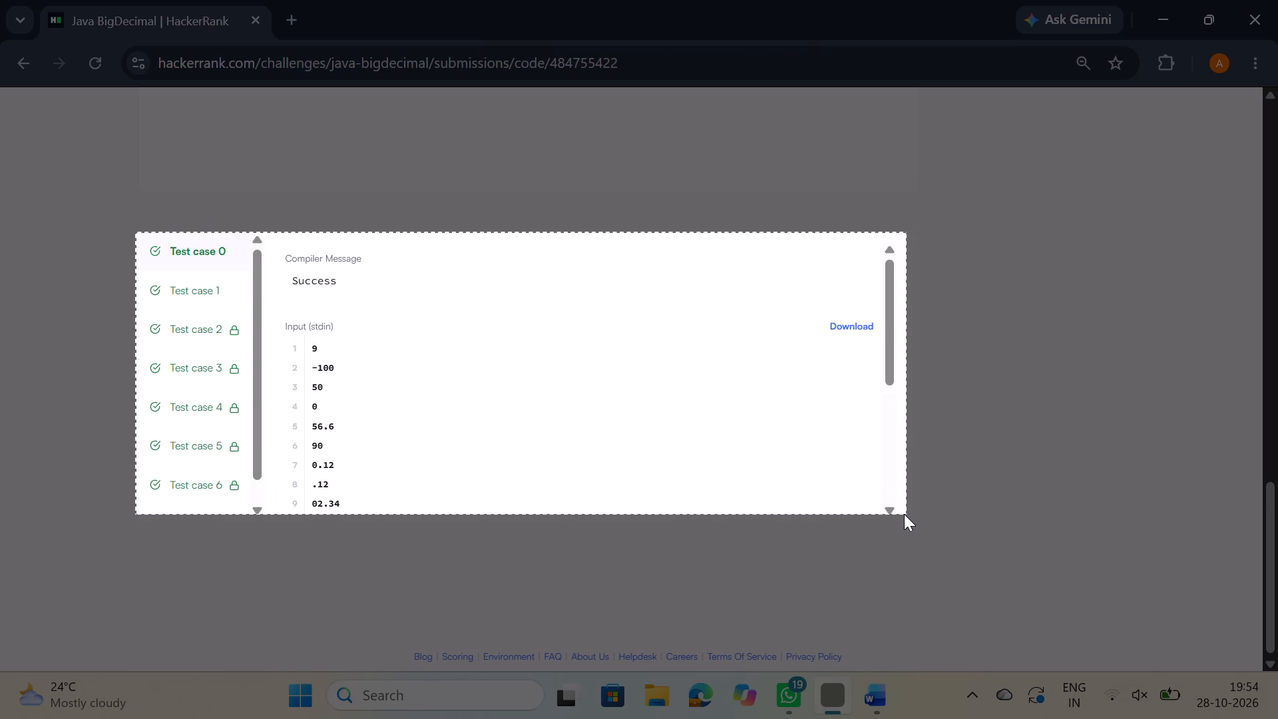
{"action": "left_click_drag", "start_coordinate": [904, 514], "coordinate": [897, 518]}
{"action": "scroll", "coordinate": [904, 514], "scroll_direction": "right", "scroll_amount": 1}
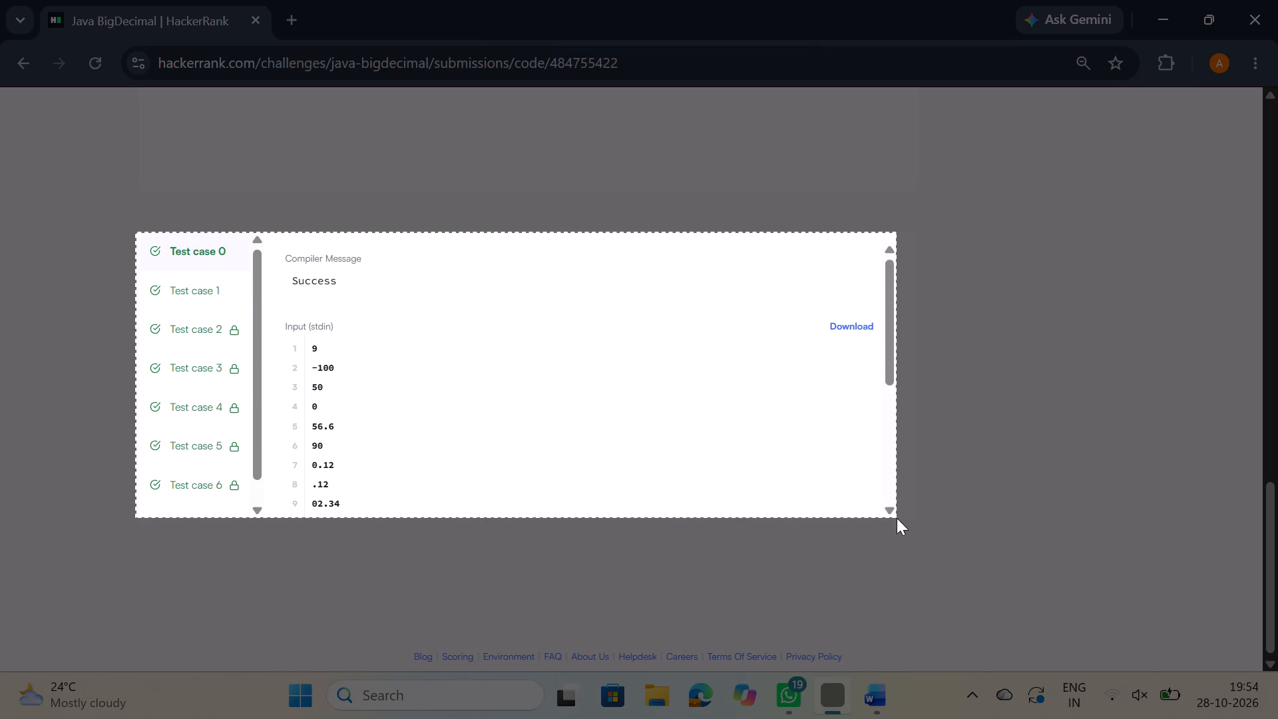
{"action": "left_click_drag", "start_coordinate": [897, 518], "coordinate": [915, 527]}
{"action": "scroll", "coordinate": [897, 518], "scroll_direction": "right", "scroll_amount": 1}
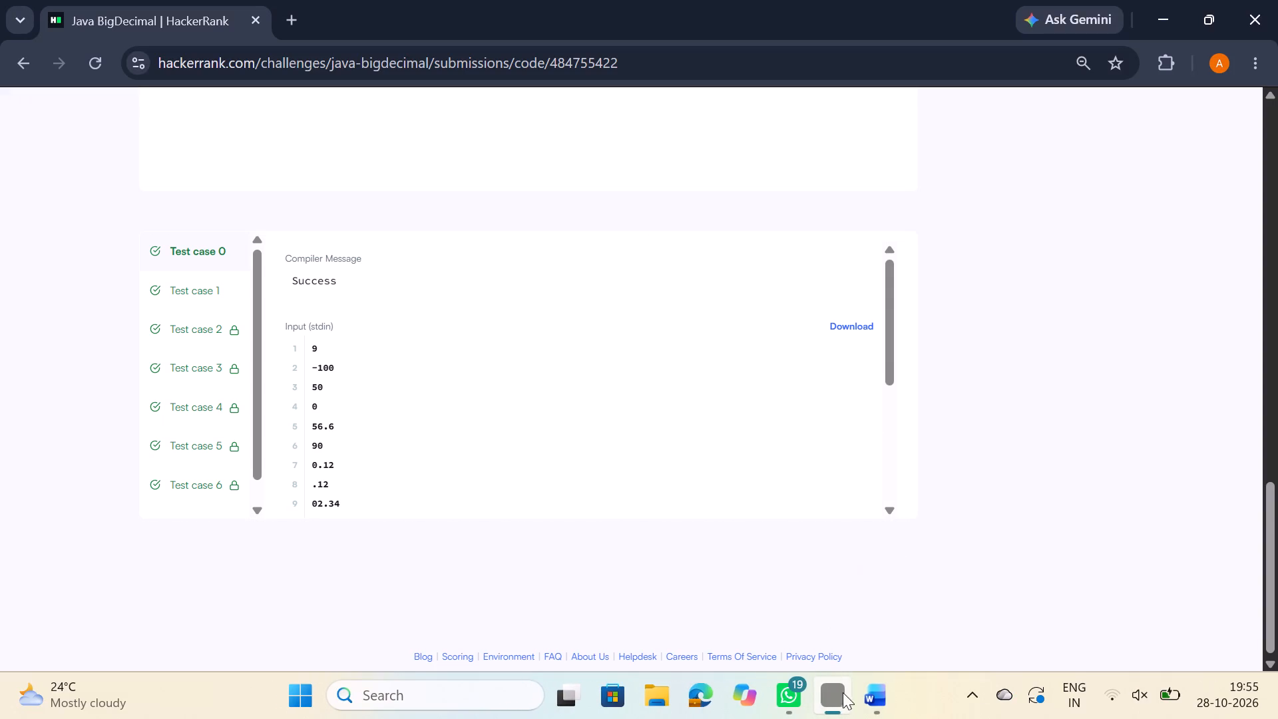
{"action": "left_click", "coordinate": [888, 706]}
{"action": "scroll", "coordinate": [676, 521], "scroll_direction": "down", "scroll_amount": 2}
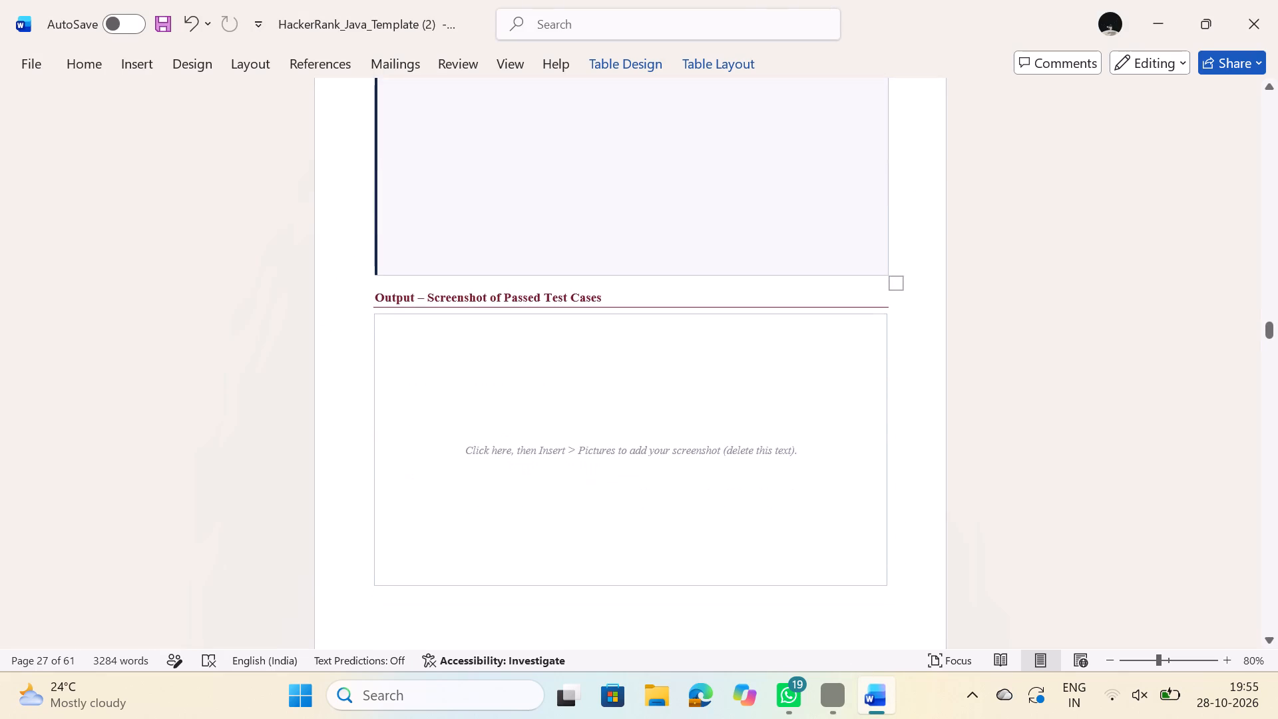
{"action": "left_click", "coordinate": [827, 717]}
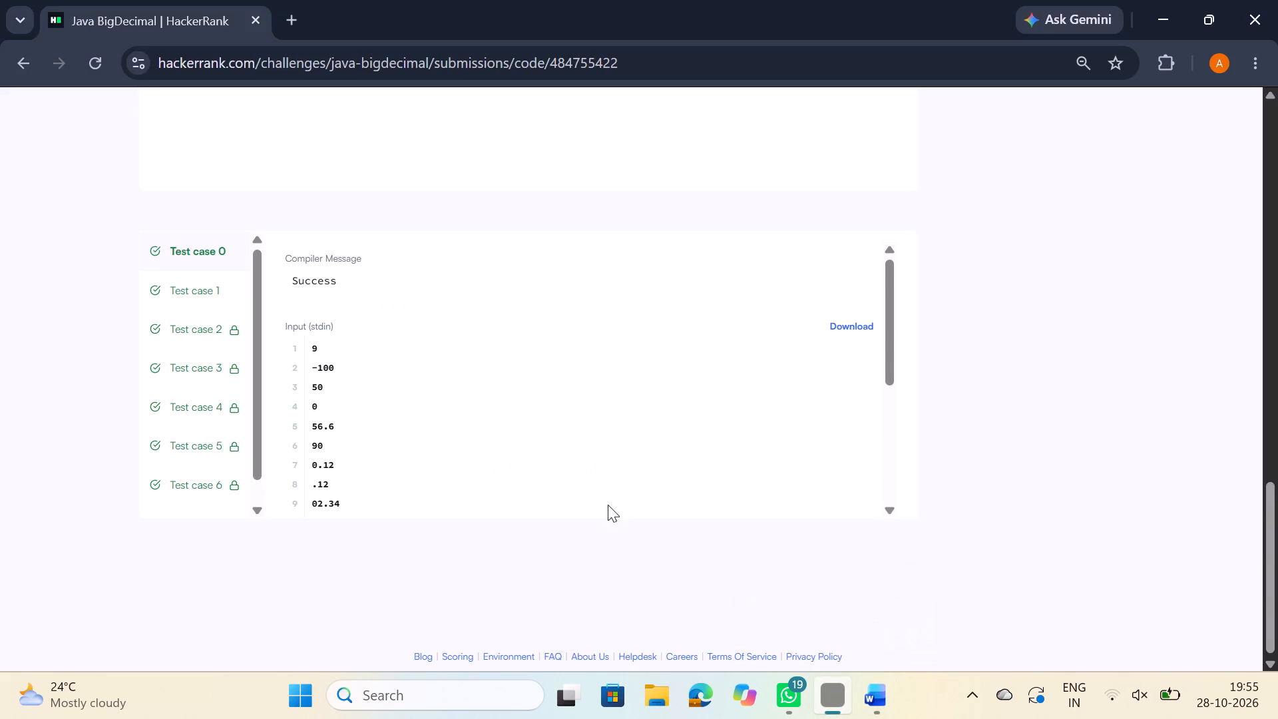
Open the submitted Java BigDecimal code in the editor and expand its folded import and output sections.
{"action": "scroll", "coordinate": [346, 429], "scroll_direction": "up", "scroll_amount": 8}
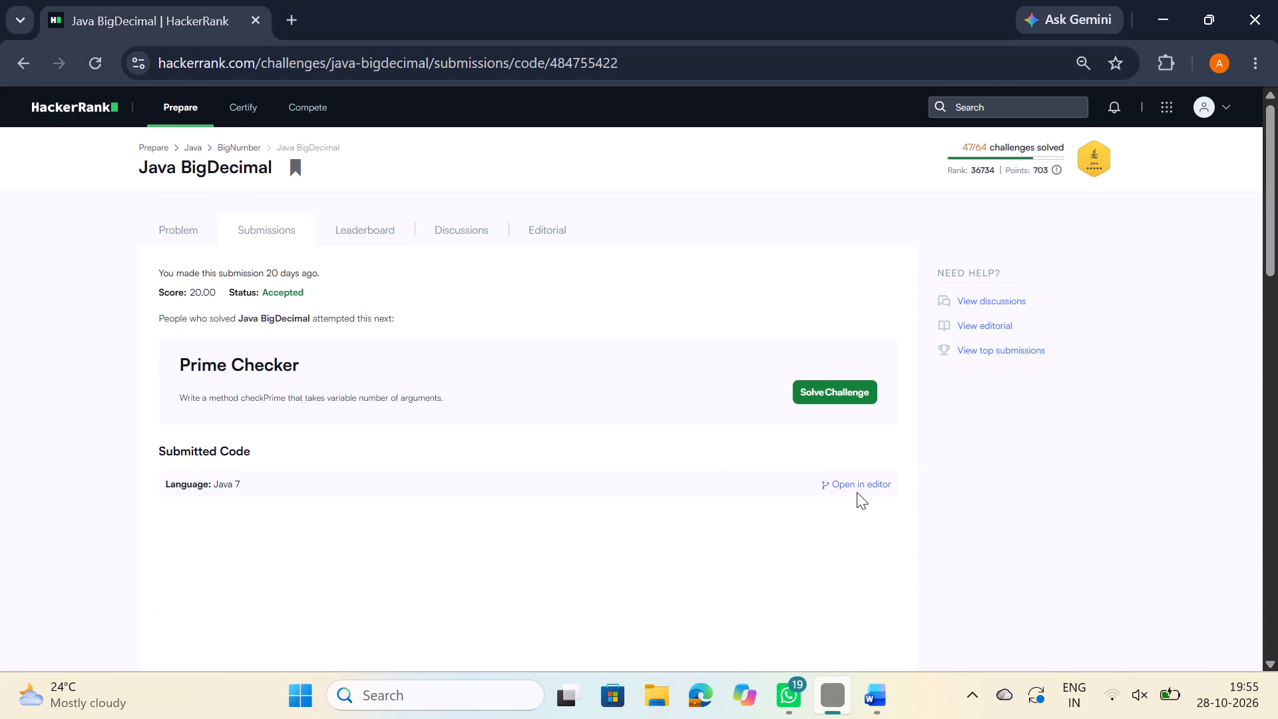
{"action": "left_click", "coordinate": [857, 489]}
{"action": "left_click", "coordinate": [847, 487]}
{"action": "scroll", "coordinate": [622, 515], "scroll_direction": "down", "scroll_amount": 1}
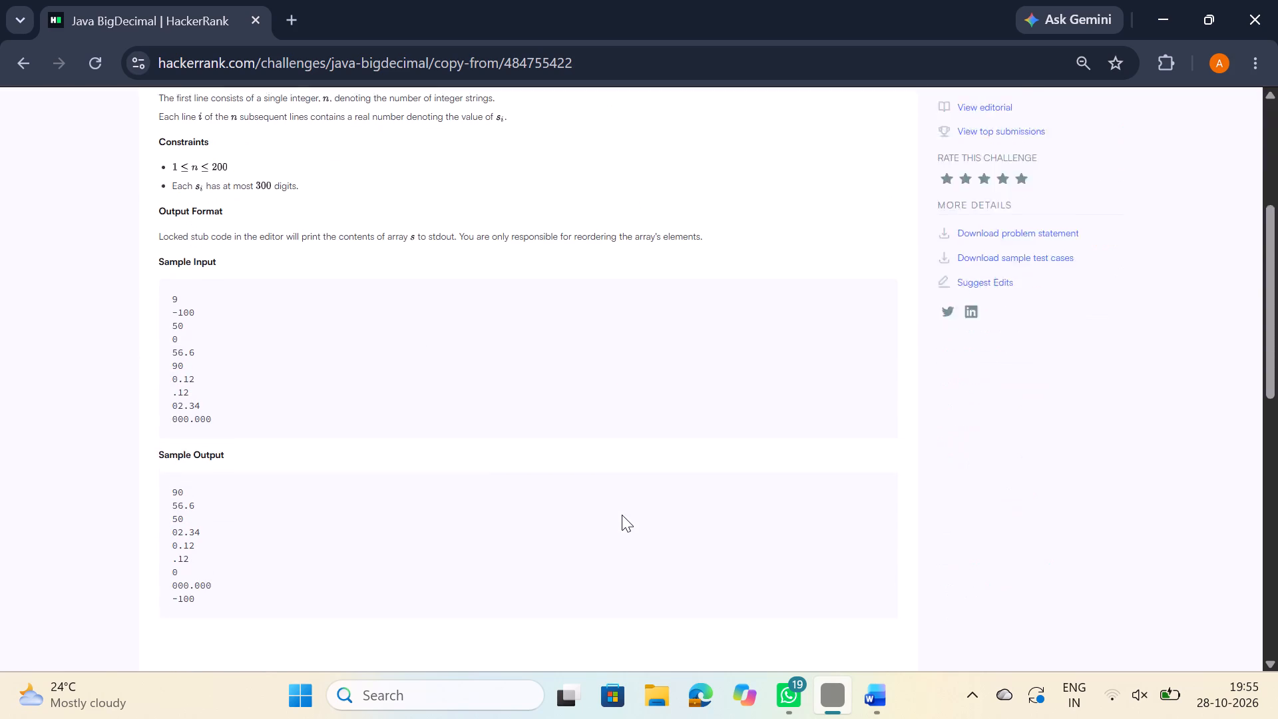
{"action": "scroll", "coordinate": [622, 515], "scroll_direction": "down", "scroll_amount": 4}
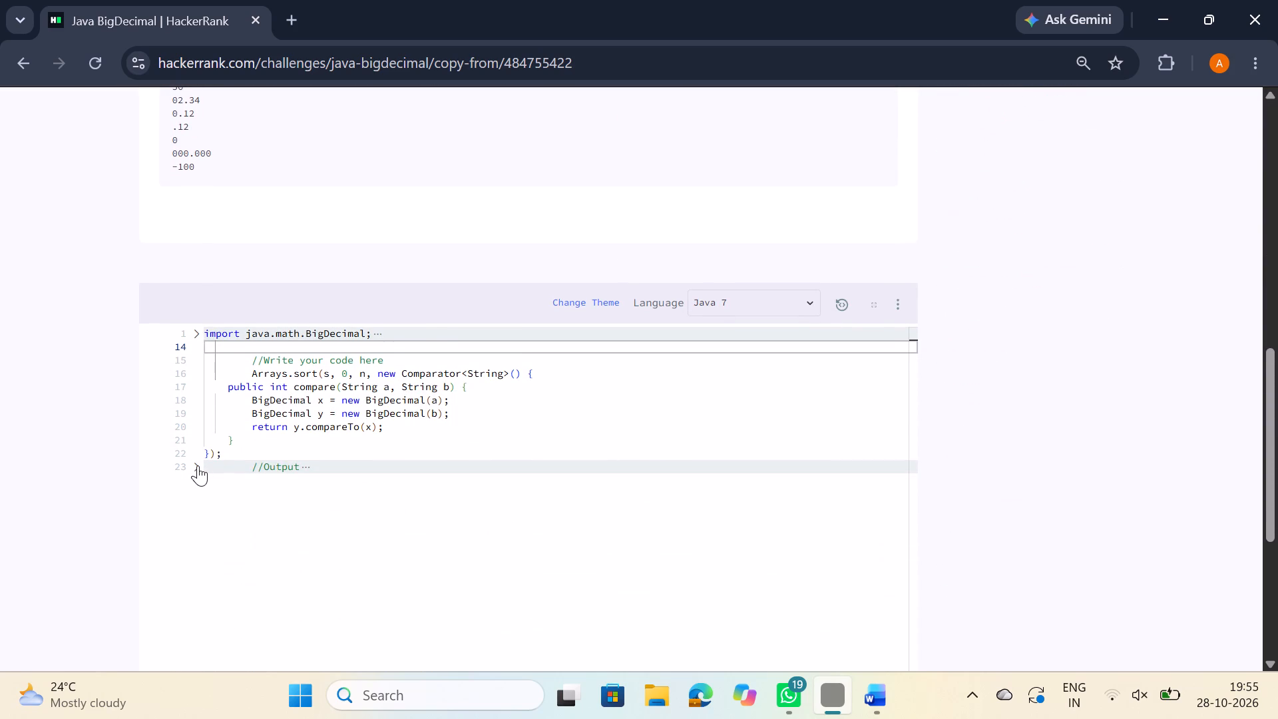
{"action": "left_click", "coordinate": [197, 466]}
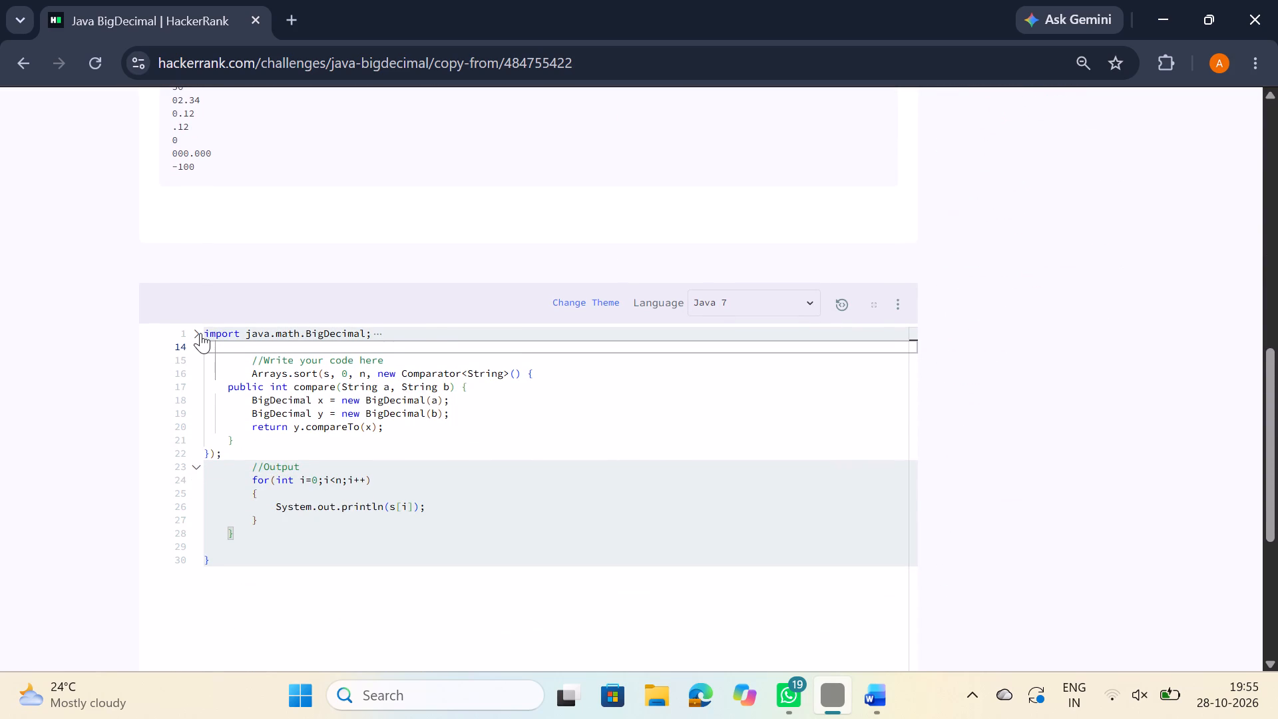
{"action": "left_click", "coordinate": [200, 333]}
{"action": "left_click", "coordinate": [200, 333]}
{"action": "left_click", "coordinate": [200, 333]}
{"action": "scroll", "coordinate": [365, 480], "scroll_direction": "down", "scroll_amount": 1}
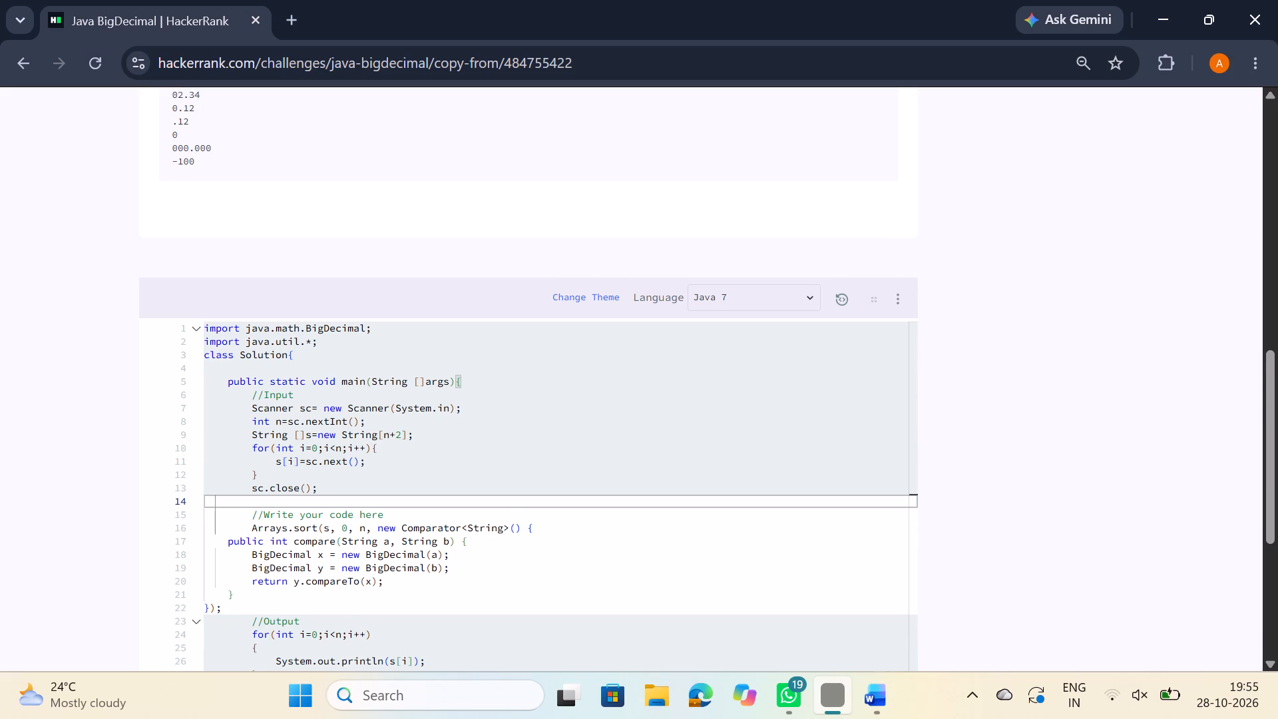
{"action": "scroll", "coordinate": [365, 480], "scroll_direction": "down", "scroll_amount": 1}
Run the Java BigDecimal code against the sample test cases.
{"action": "left_click", "coordinate": [397, 422]}
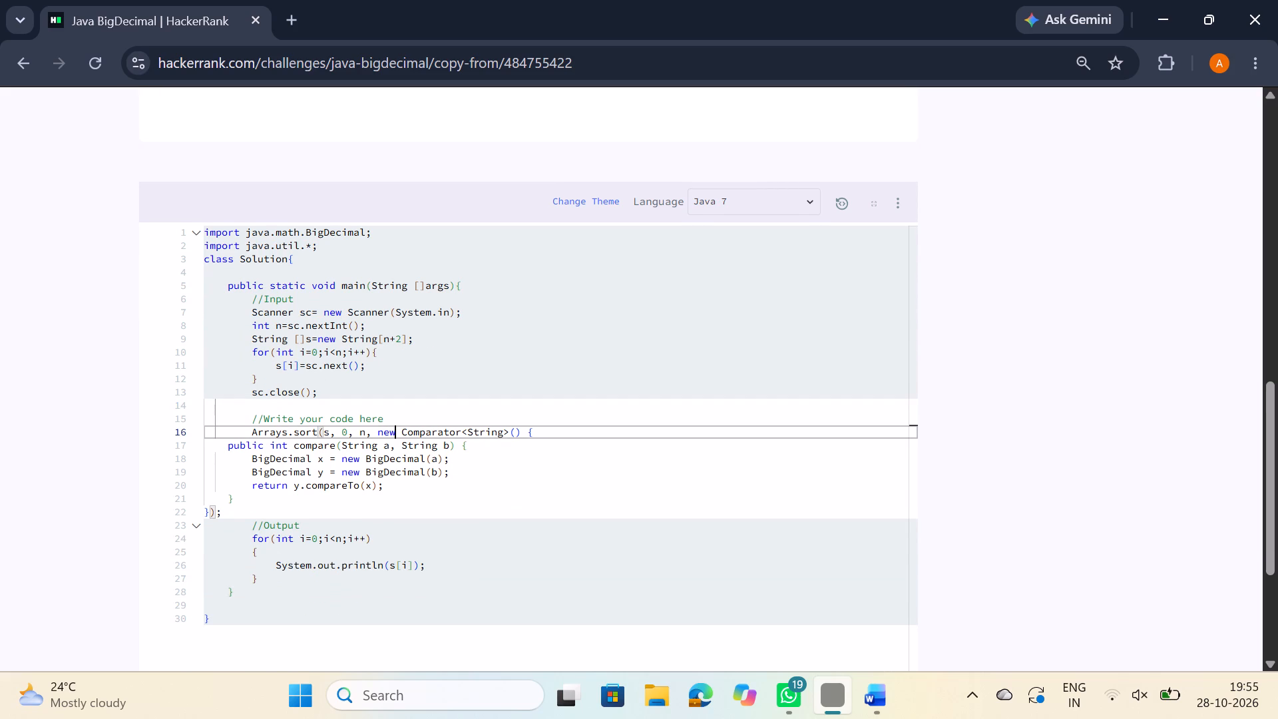
{"action": "scroll", "coordinate": [560, 485], "scroll_direction": "down", "scroll_amount": 2}
{"action": "left_click", "coordinate": [802, 527]}
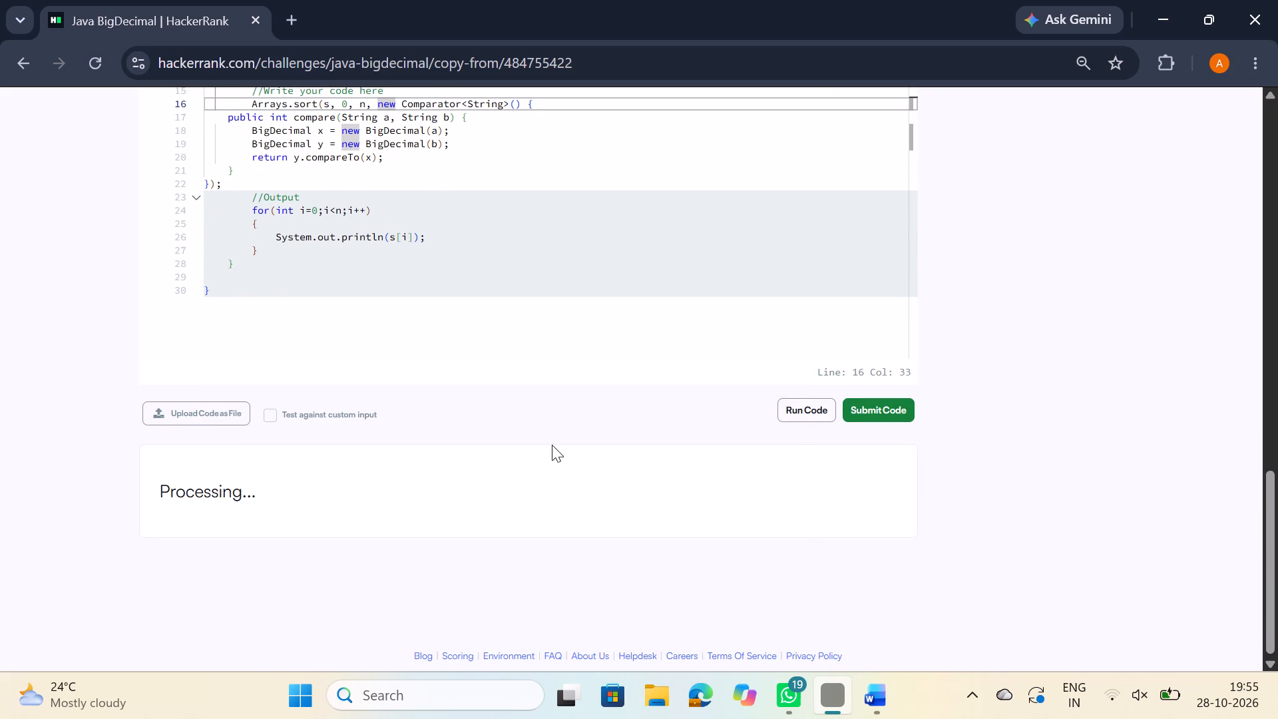
Copy the entire Java BigDecimal solution code from the editor.
{"action": "scroll", "coordinate": [552, 445], "scroll_direction": "up", "scroll_amount": 4}
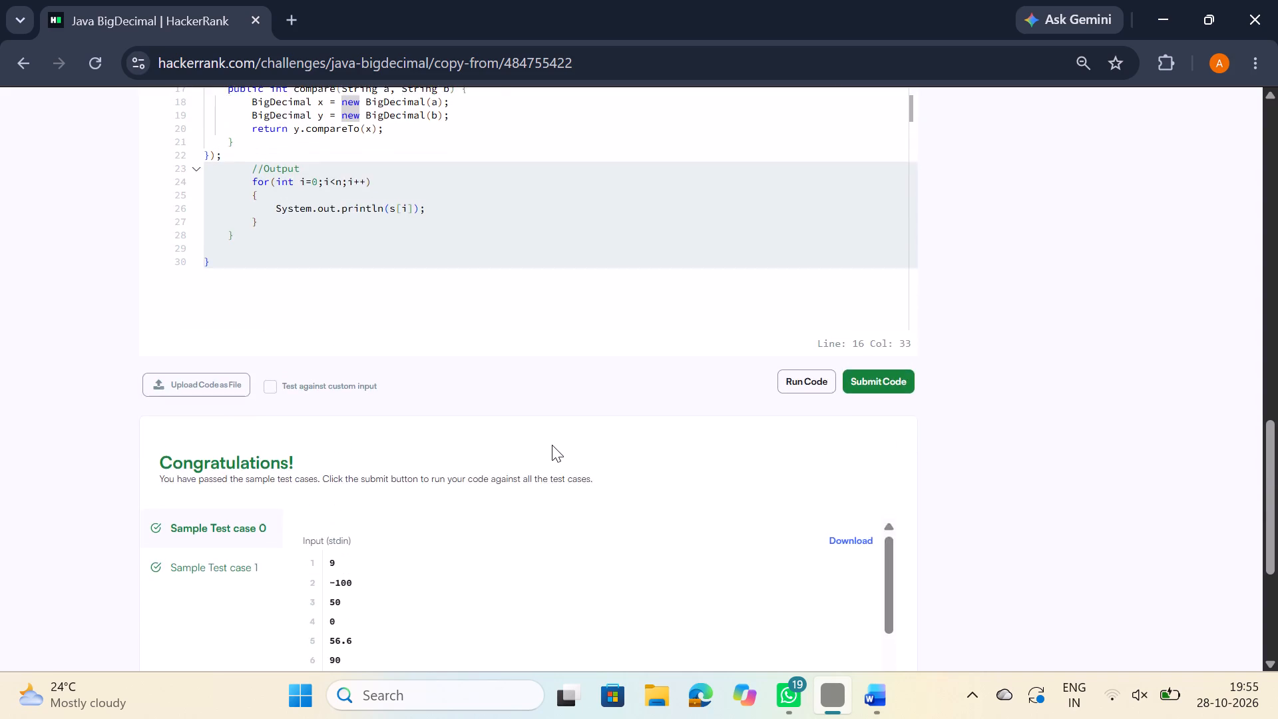
{"action": "scroll", "coordinate": [552, 445], "scroll_direction": "up", "scroll_amount": 2}
{"action": "left_click", "coordinate": [552, 445]}
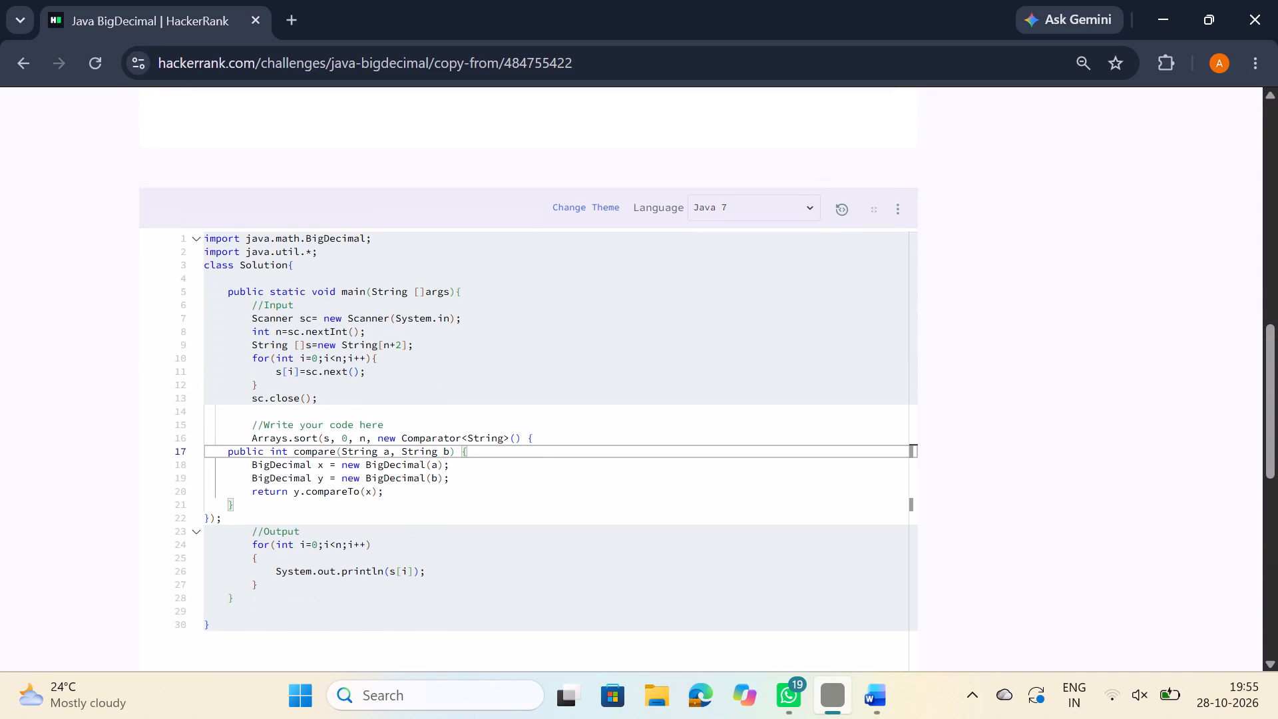
{"action": "key", "text": "ctrl+a"}
{"action": "key", "text": "ctrl+c"}
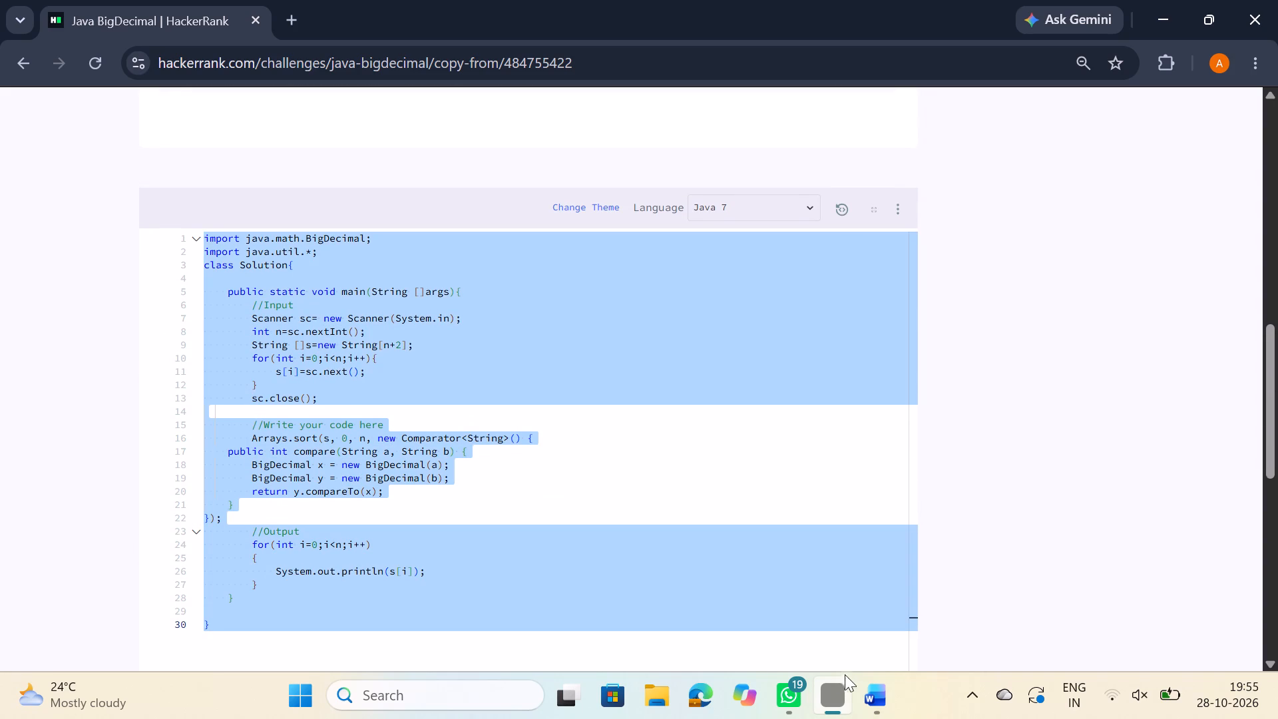
Switch to the Word template and paste the copied Java BigDecimal solution into question 16's Code box.
{"action": "left_click", "coordinate": [873, 685]}
{"action": "scroll", "coordinate": [568, 384], "scroll_direction": "up", "scroll_amount": 1}
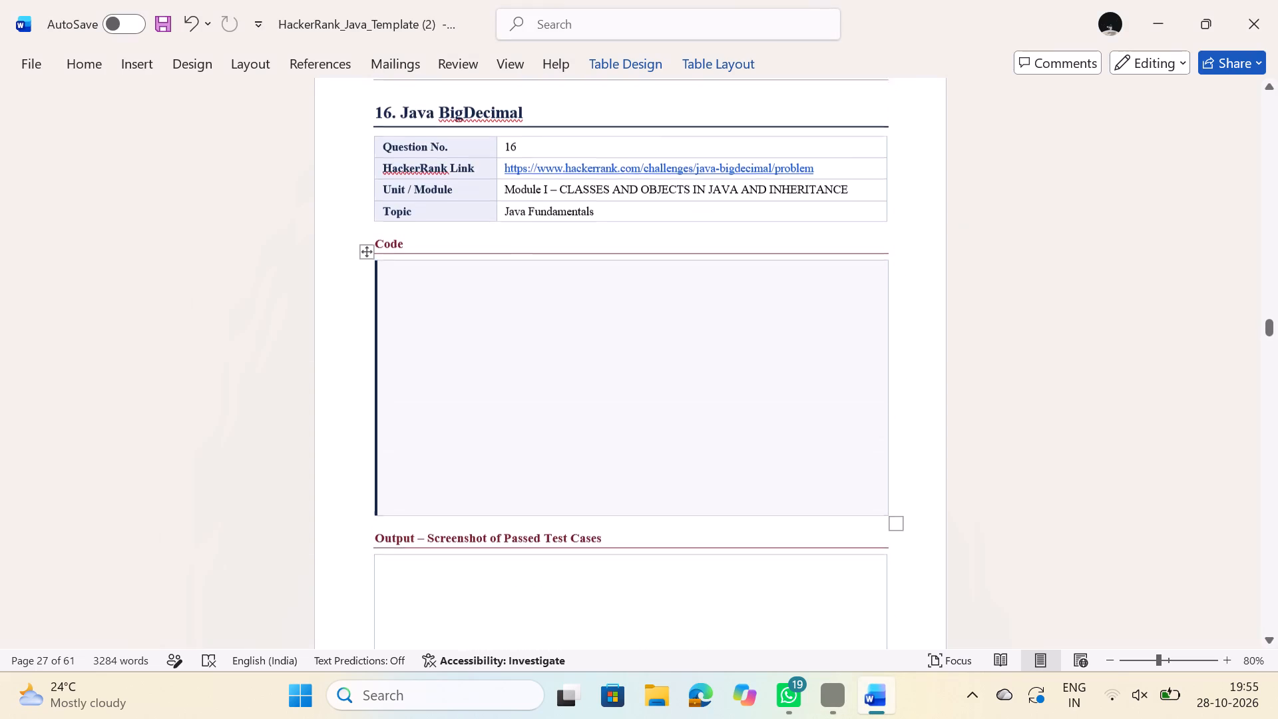
{"action": "left_click", "coordinate": [542, 341]}
{"action": "key", "text": "ctrl+v"}
Delete the placeholder text from question 16's Output – Screenshot of Passed Test Cases box.
{"action": "scroll", "coordinate": [542, 341], "scroll_direction": "down", "scroll_amount": 1}
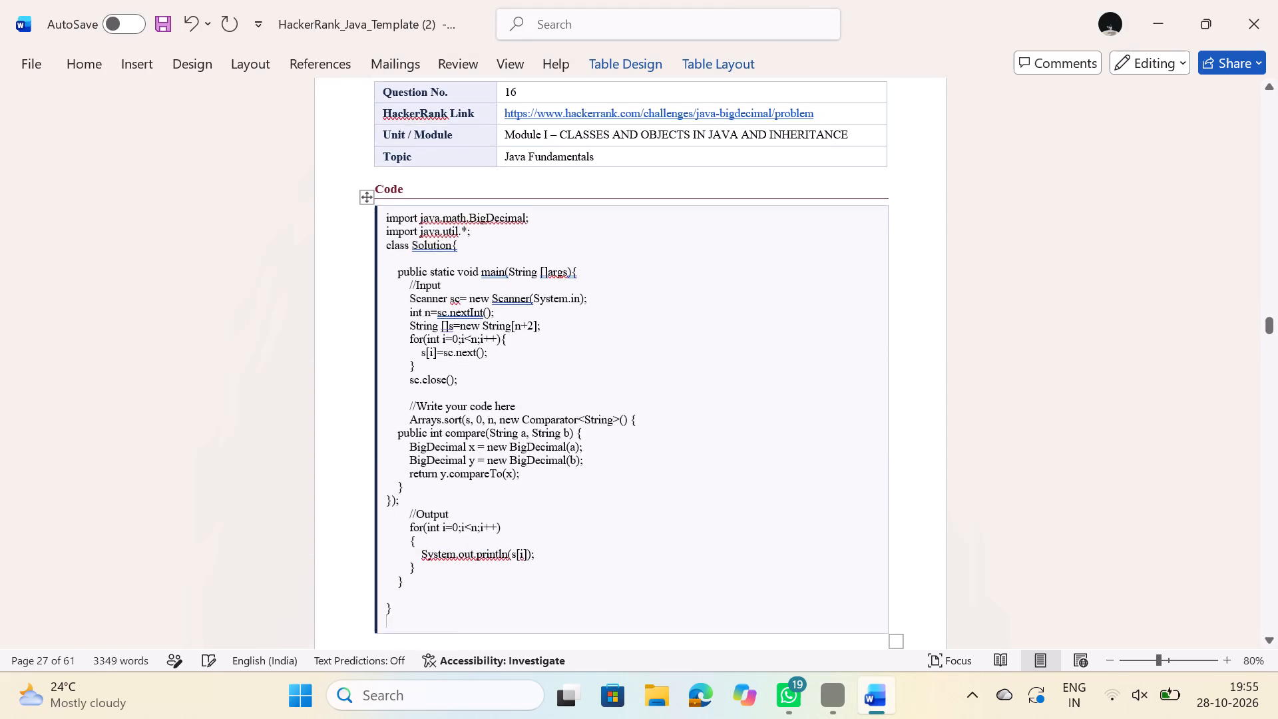
{"action": "scroll", "coordinate": [542, 341], "scroll_direction": "down", "scroll_amount": 3}
{"action": "left_click_drag", "start_coordinate": [542, 341], "coordinate": [797, 476]}
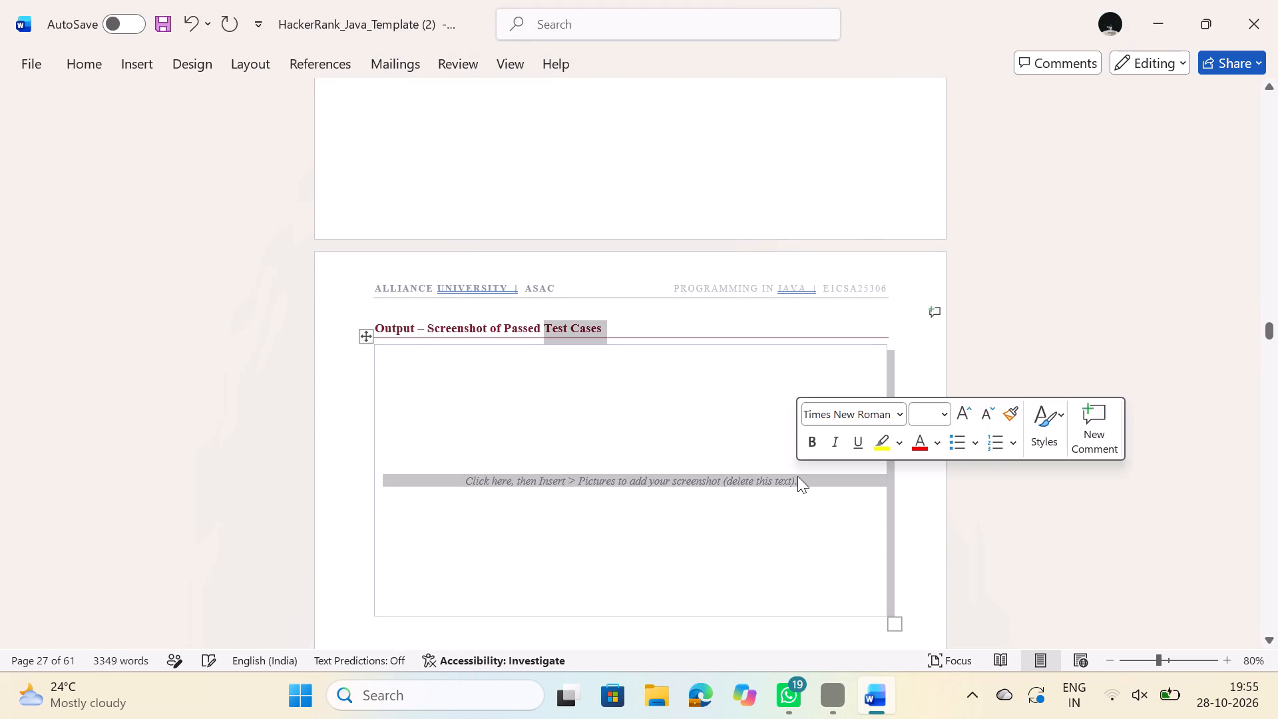
{"action": "left_click", "coordinate": [797, 476]}
{"action": "left_click_drag", "start_coordinate": [797, 476], "coordinate": [451, 471]}
{"action": "key", "text": "BackSpace"}
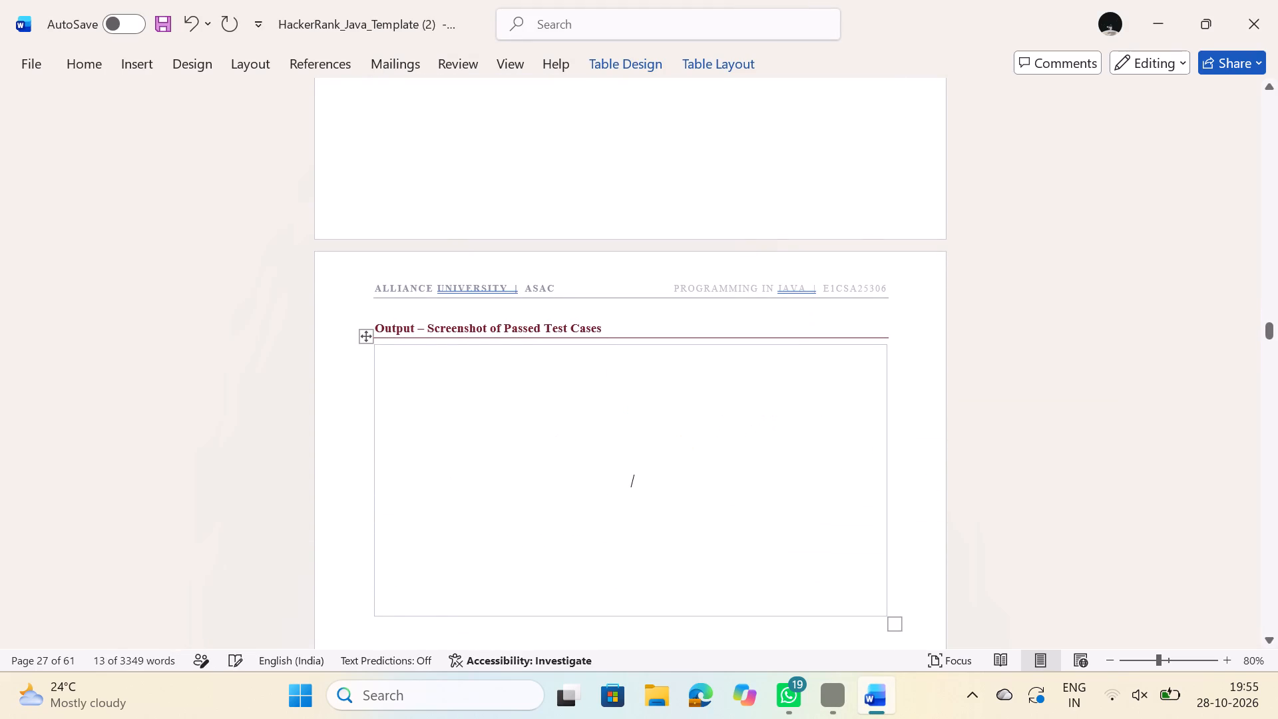
{"action": "left_click", "coordinate": [126, 71]}
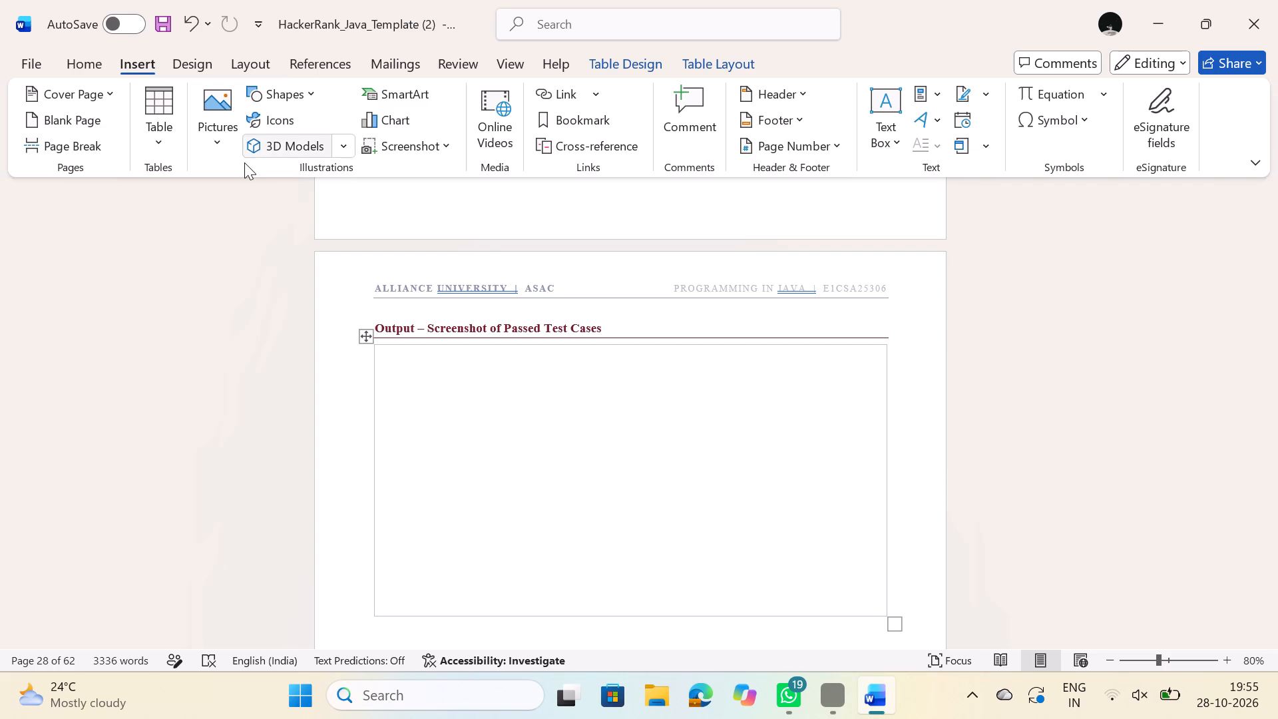
{"action": "left_click", "coordinate": [227, 159]}
{"action": "left_click", "coordinate": [227, 136]}
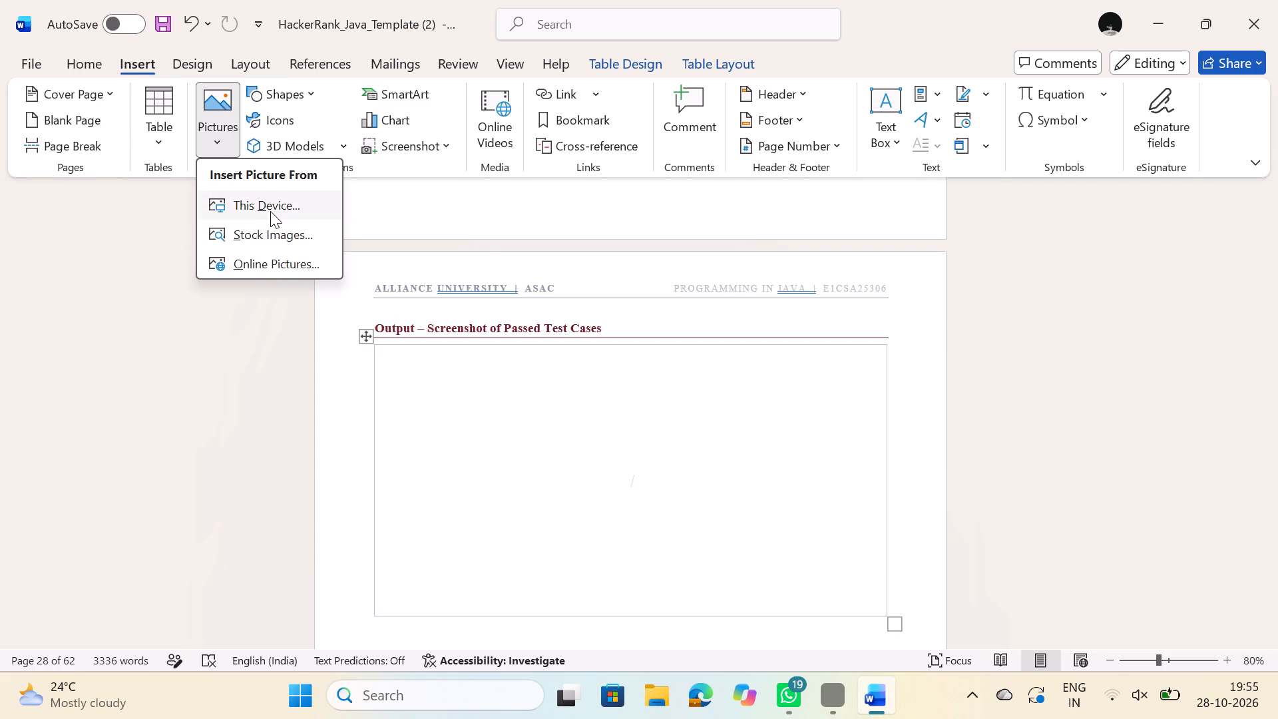
{"action": "left_click", "coordinate": [270, 211]}
{"action": "scroll", "coordinate": [146, 196], "scroll_direction": "up", "scroll_amount": 5}
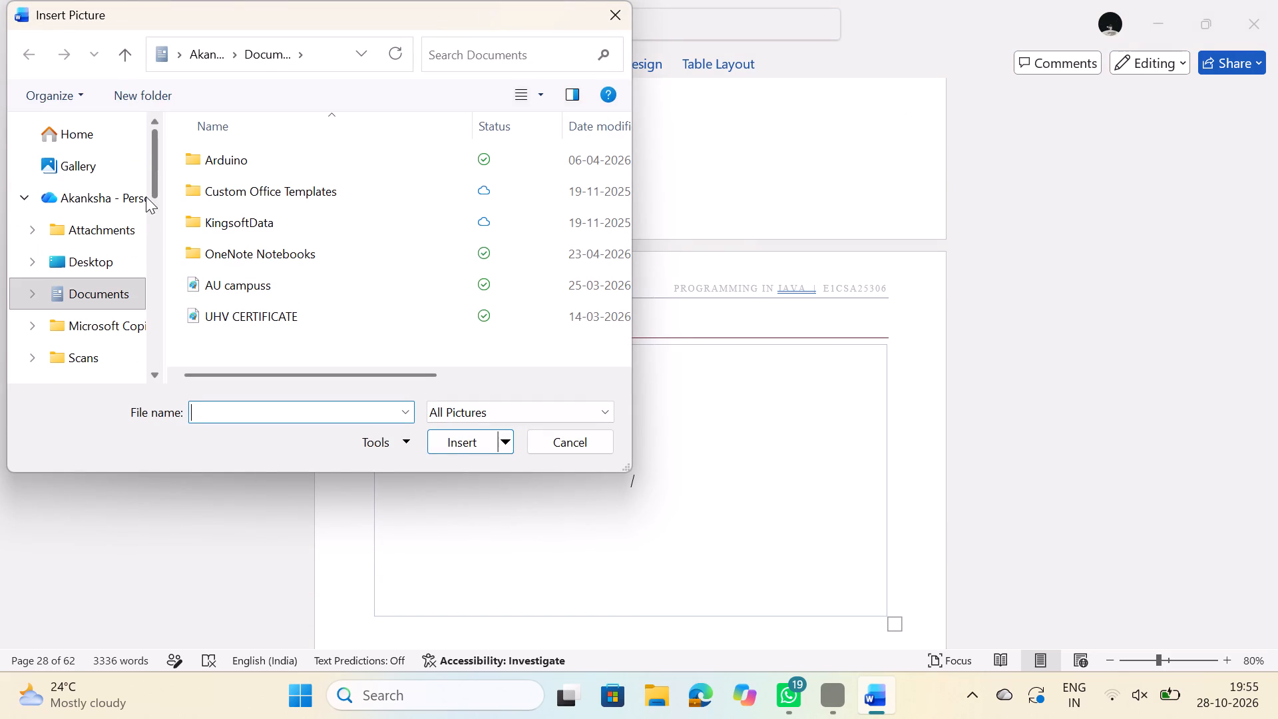
{"action": "left_click", "coordinate": [87, 170]}
{"action": "left_click", "coordinate": [250, 186]}
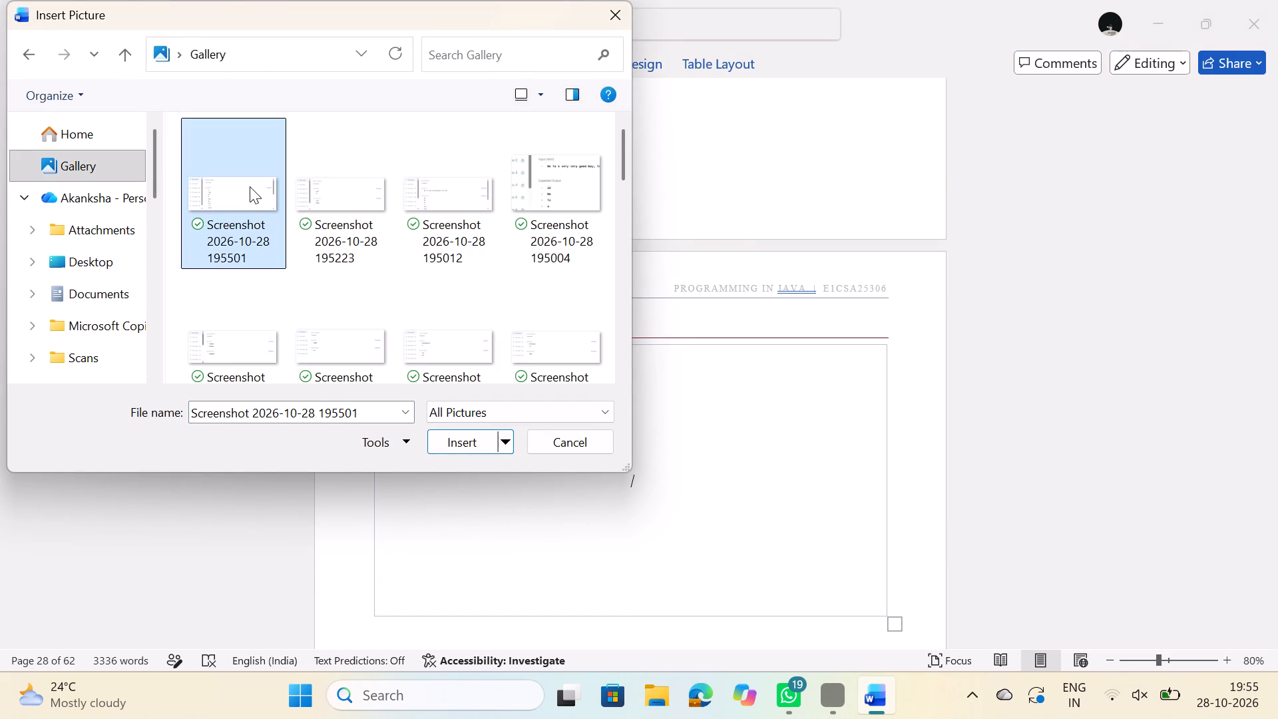
{"action": "left_click", "coordinate": [467, 441]}
Clear the placeholder text from both the Code box and the output screenshot box of question 17, Java Primality Test.
{"action": "scroll", "coordinate": [467, 441], "scroll_direction": "down", "scroll_amount": 1}
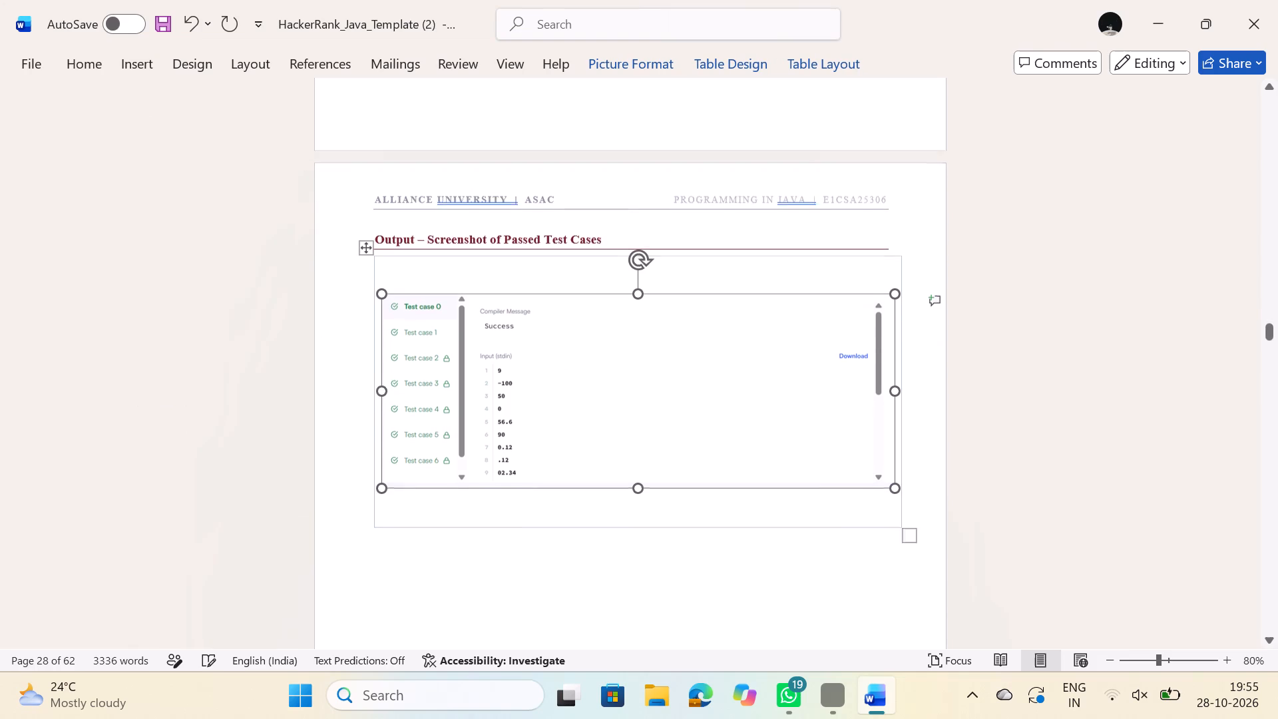
{"action": "scroll", "coordinate": [467, 441], "scroll_direction": "down", "scroll_amount": 1}
{"action": "scroll", "coordinate": [630, 248], "scroll_direction": "down", "scroll_amount": 1}
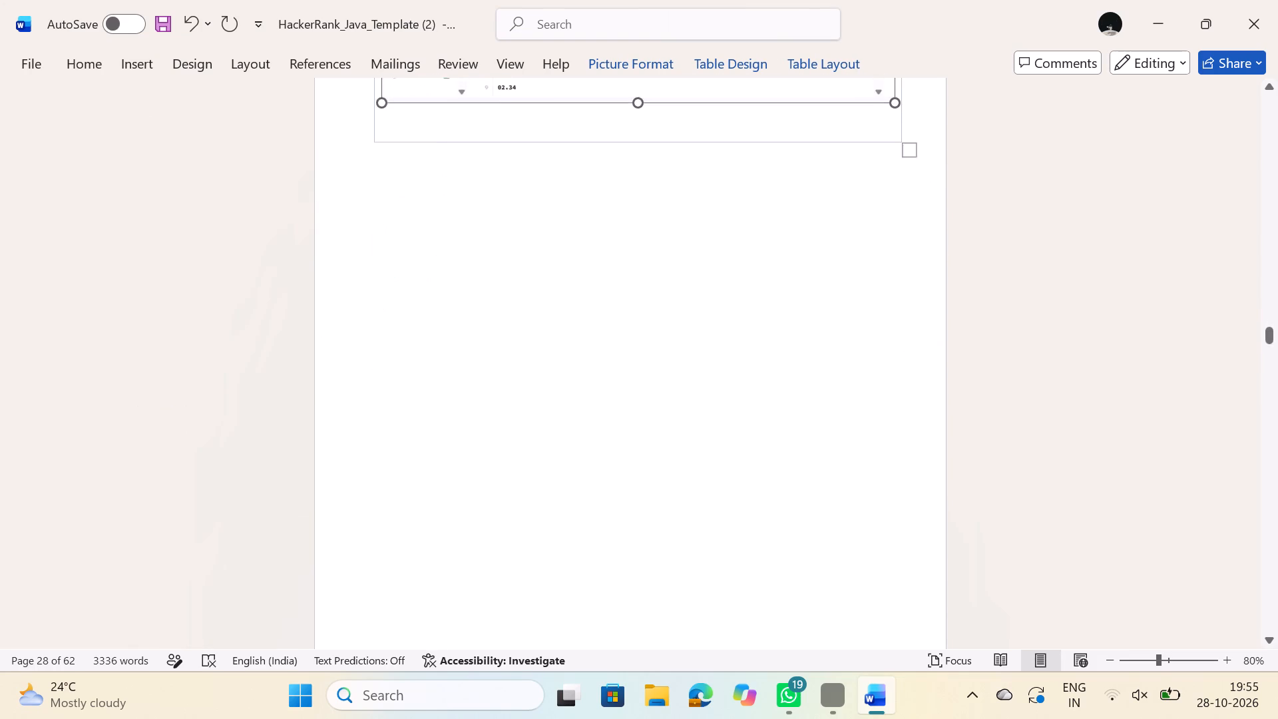
{"action": "scroll", "coordinate": [630, 248], "scroll_direction": "down", "scroll_amount": 3}
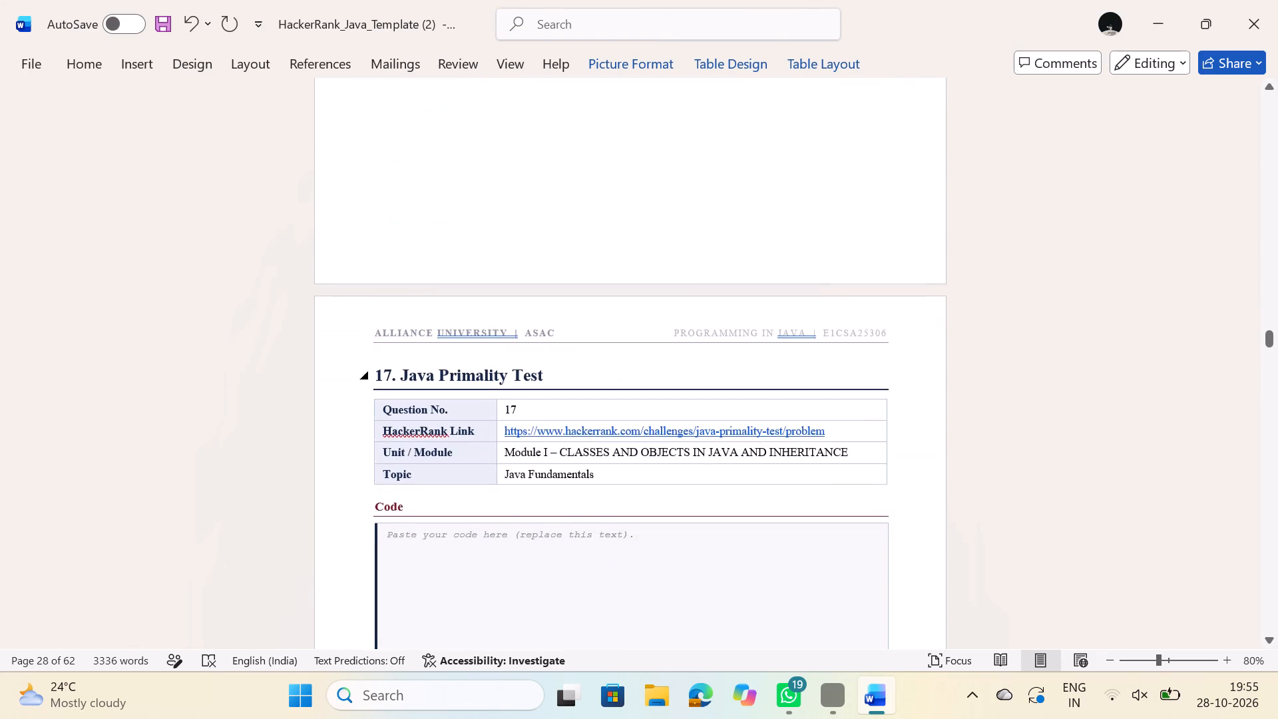
{"action": "scroll", "coordinate": [552, 370], "scroll_direction": "down", "scroll_amount": 3}
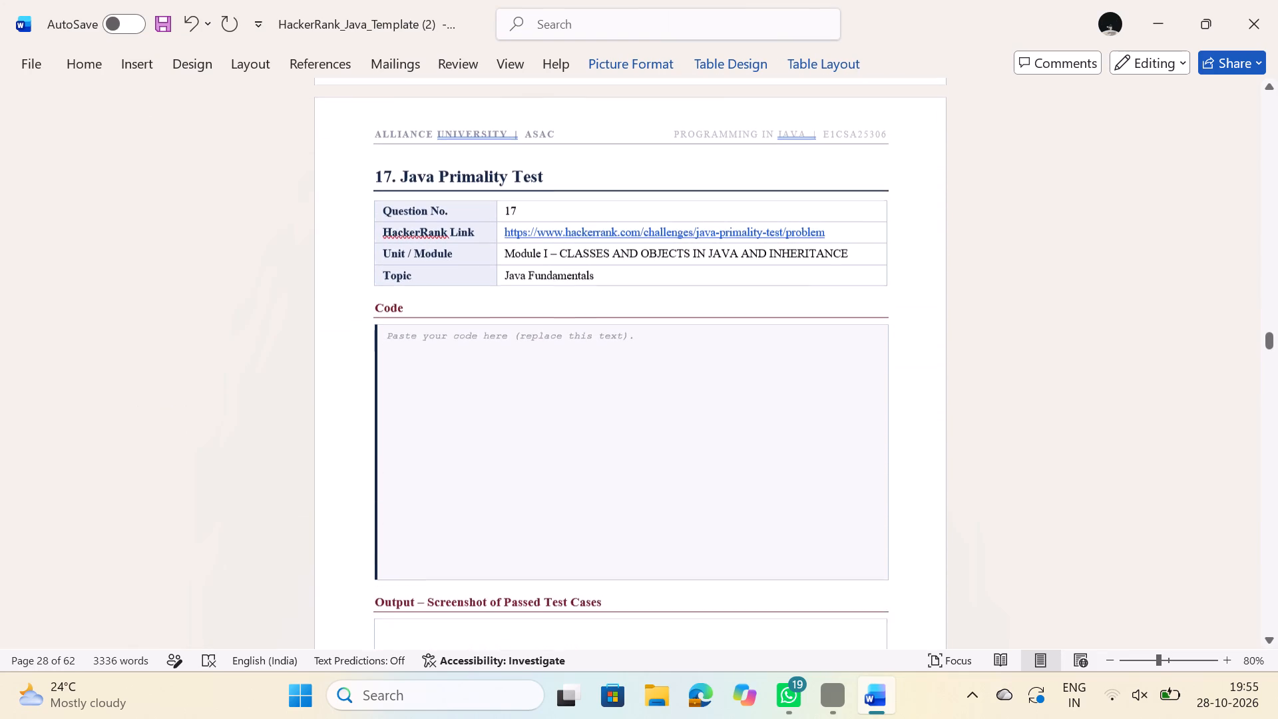
{"action": "scroll", "coordinate": [552, 370], "scroll_direction": "down", "scroll_amount": 1}
{"action": "left_click_drag", "start_coordinate": [642, 319], "coordinate": [408, 318]}
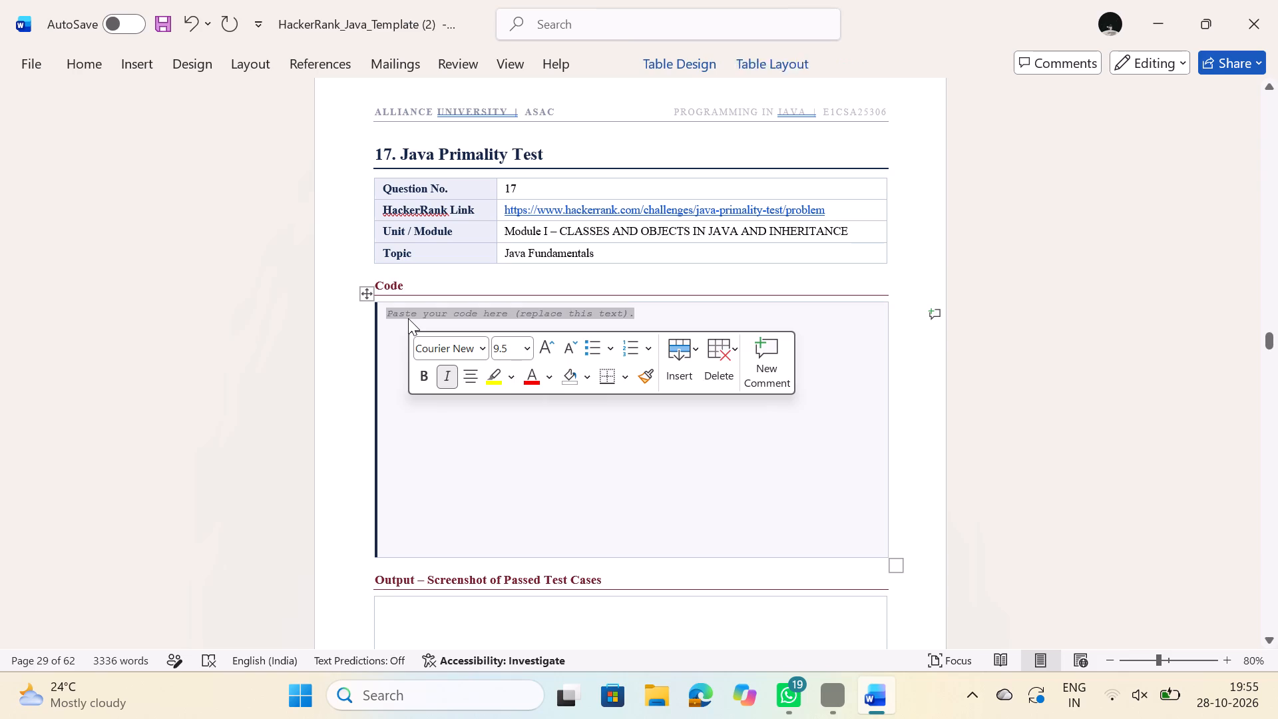
{"action": "key", "text": "BackSpace"}
{"action": "scroll", "coordinate": [408, 318], "scroll_direction": "down", "scroll_amount": 2}
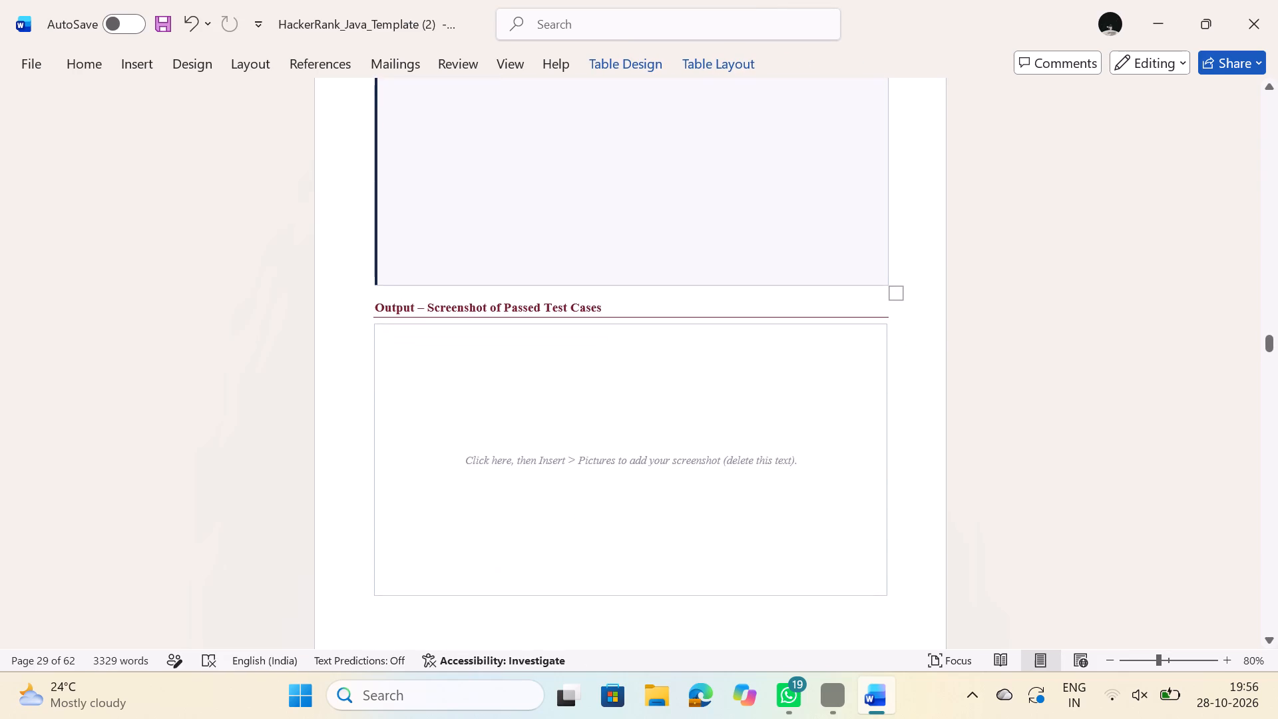
{"action": "left_click_drag", "start_coordinate": [815, 466], "coordinate": [397, 467]}
{"action": "key", "text": "BackSpace"}
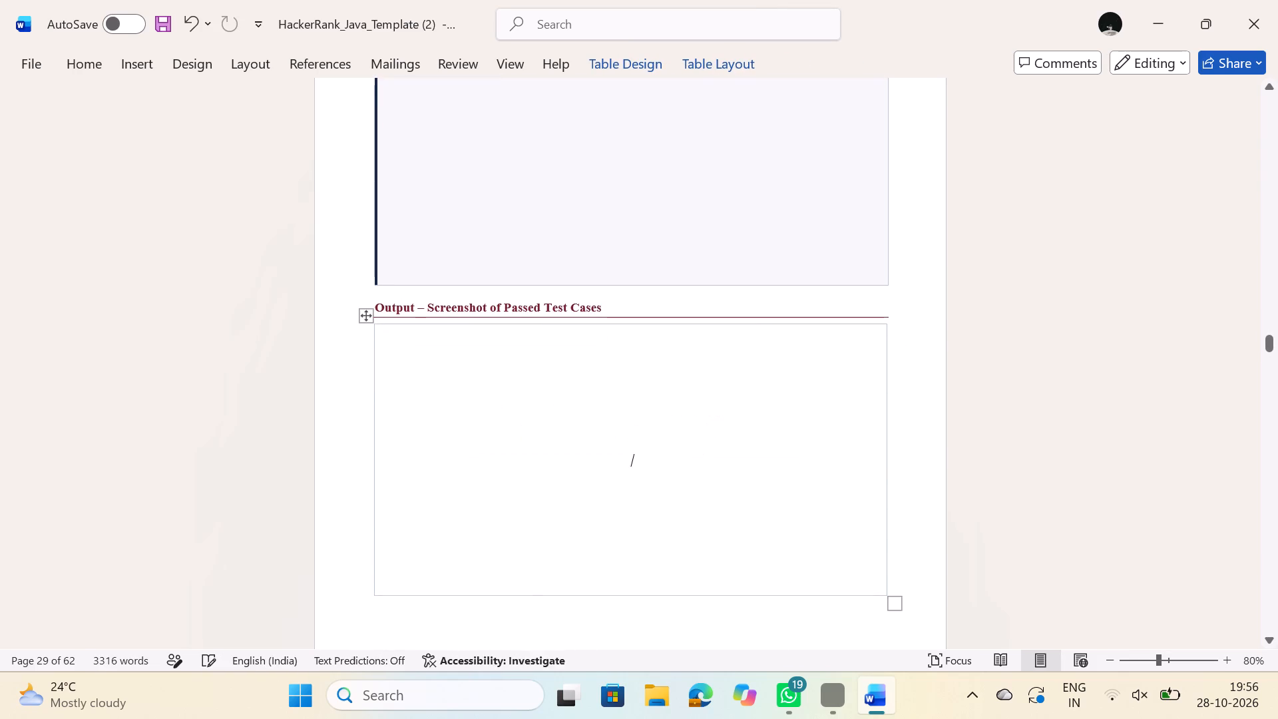
Switch to Chrome, return to the list of solved Java challenges and open Java Primality Test.
{"action": "scroll", "coordinate": [397, 467], "scroll_direction": "up", "scroll_amount": 3}
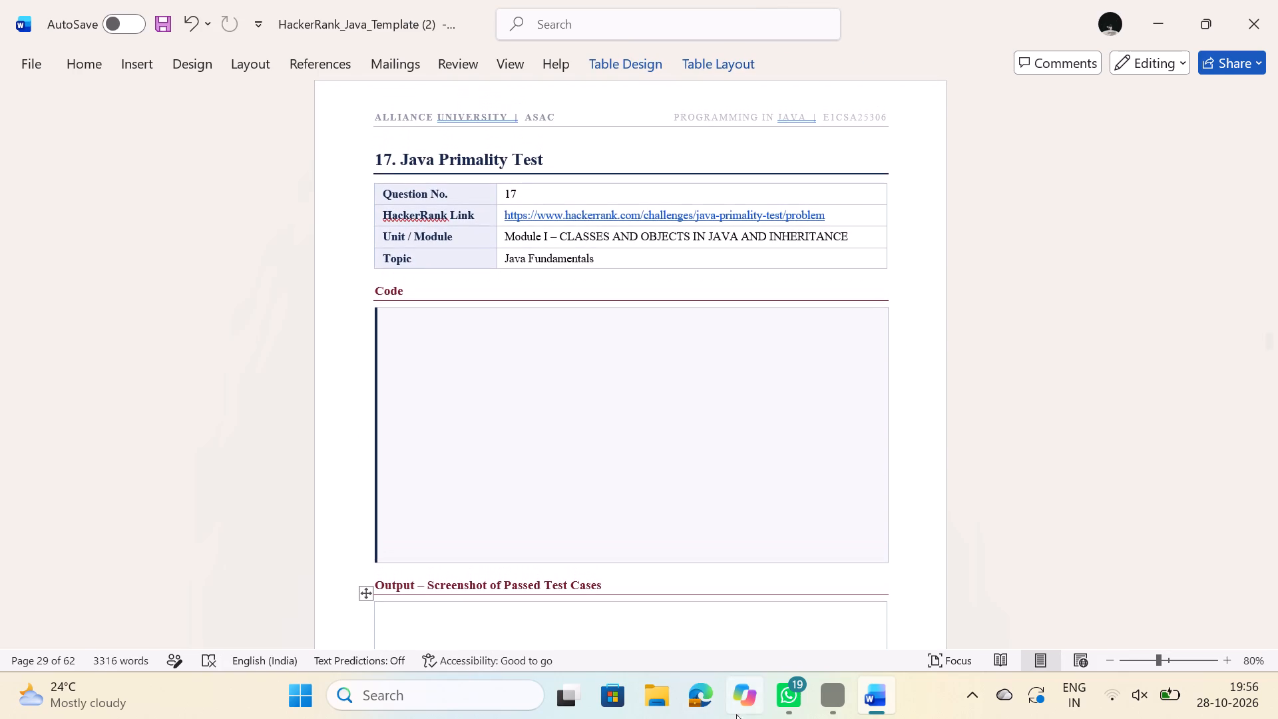
{"action": "left_click", "coordinate": [824, 686]}
{"action": "scroll", "coordinate": [572, 491], "scroll_direction": "up", "scroll_amount": 7}
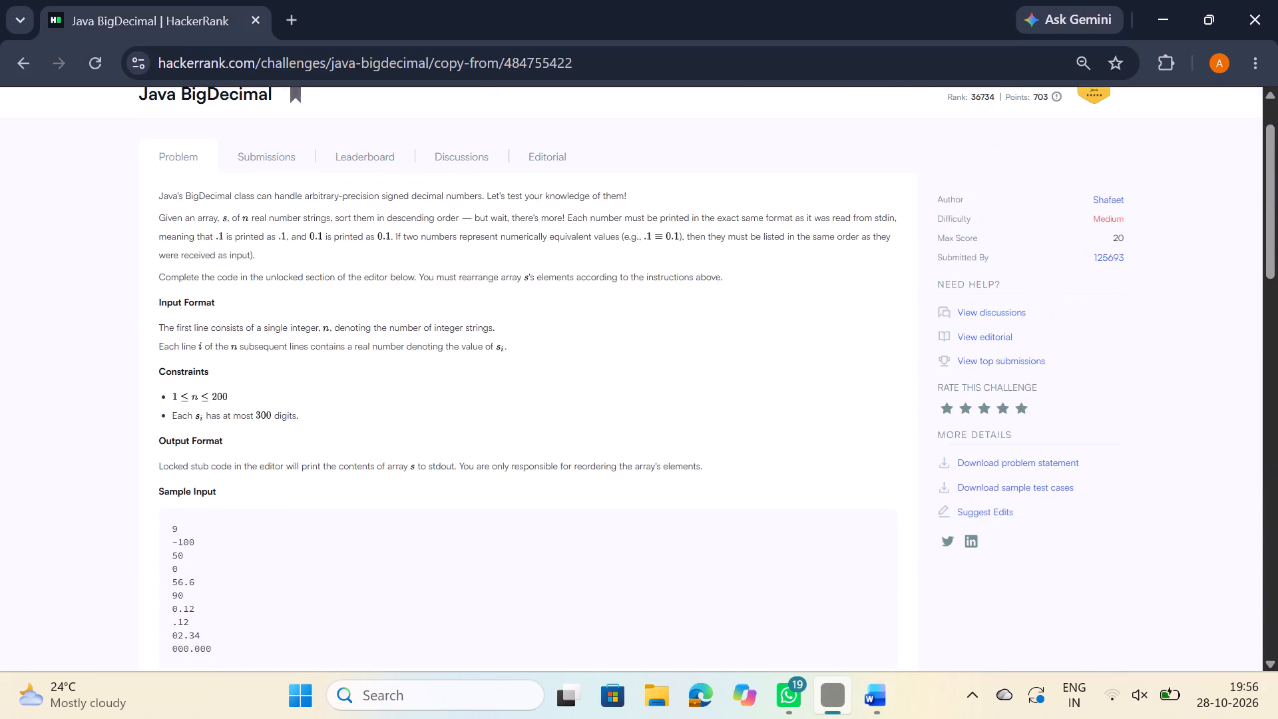
{"action": "scroll", "coordinate": [572, 491], "scroll_direction": "right", "scroll_amount": 20}
{"action": "scroll", "coordinate": [572, 491], "scroll_direction": "right", "scroll_amount": 16}
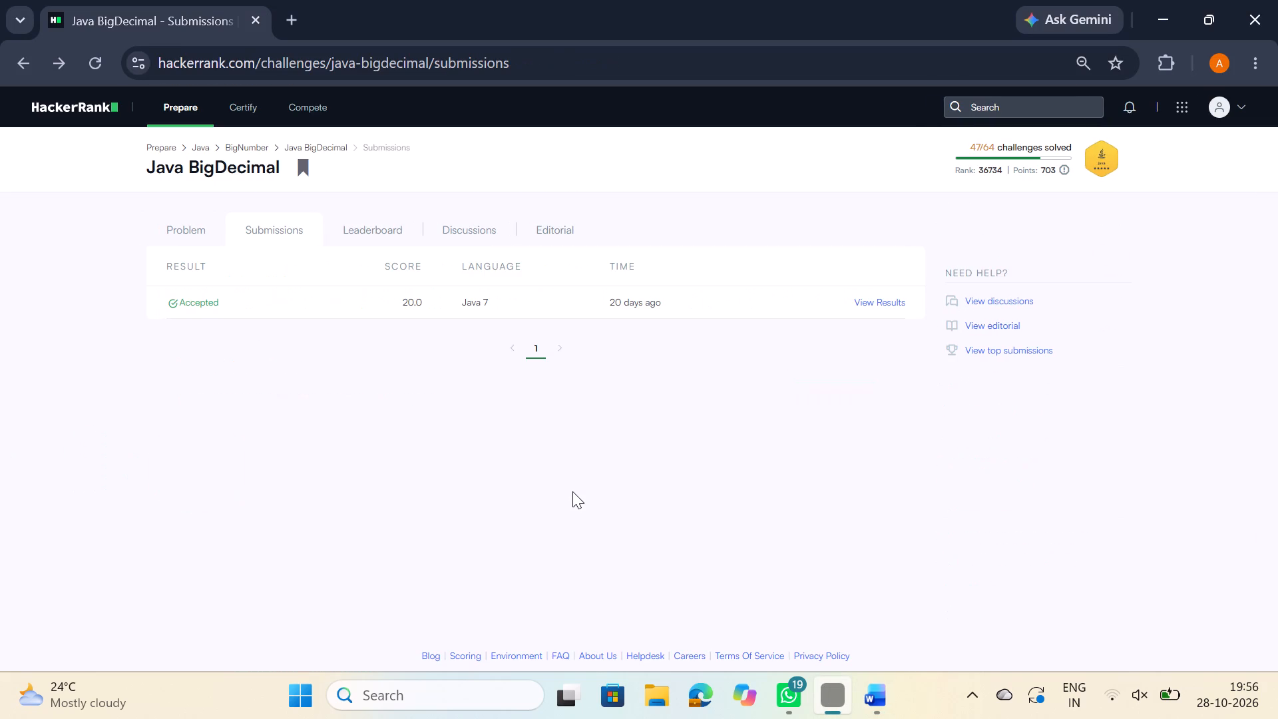
{"action": "scroll", "coordinate": [572, 491], "scroll_direction": "right", "scroll_amount": 17}
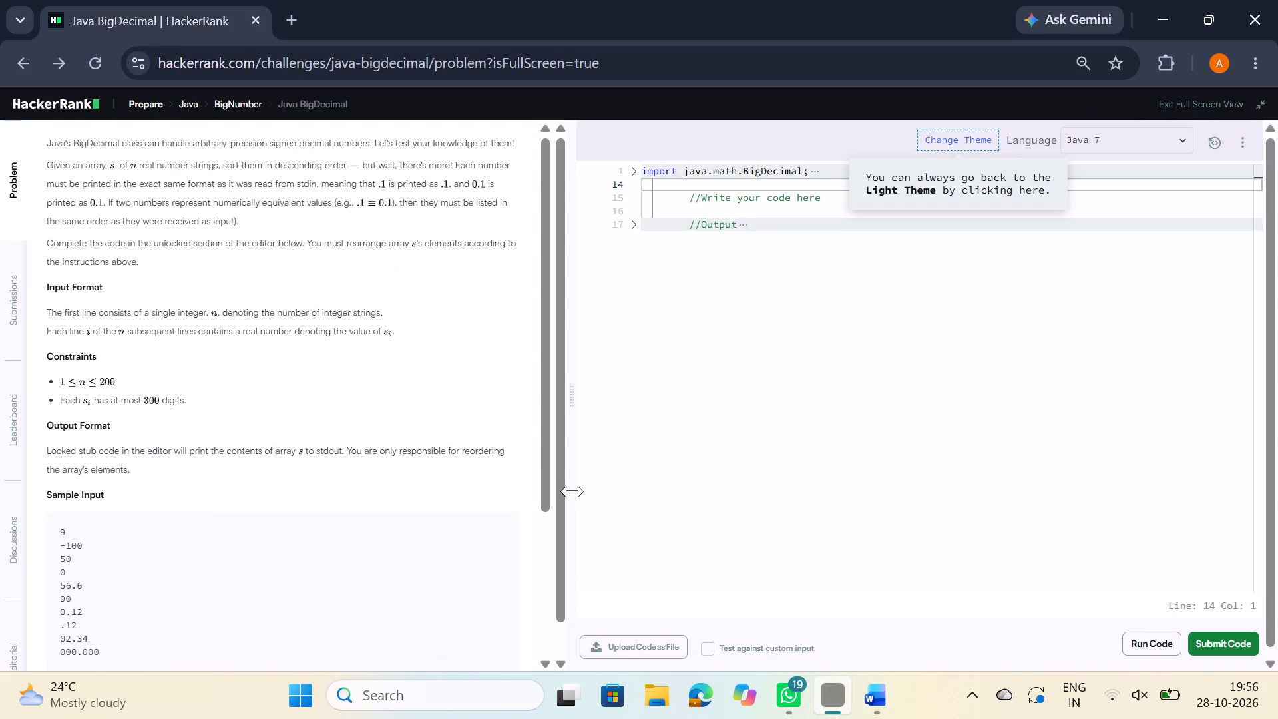
{"action": "scroll", "coordinate": [572, 491], "scroll_direction": "right", "scroll_amount": 15}
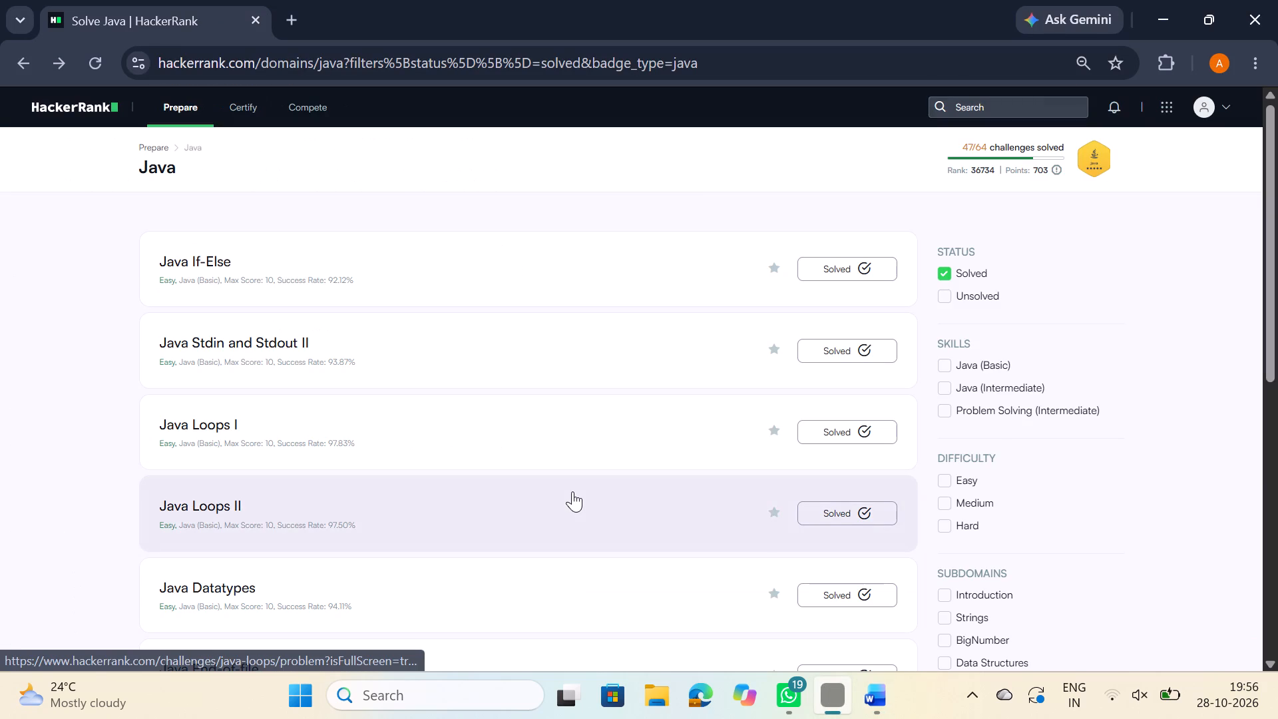
{"action": "scroll", "coordinate": [572, 491], "scroll_direction": "down", "scroll_amount": 8}
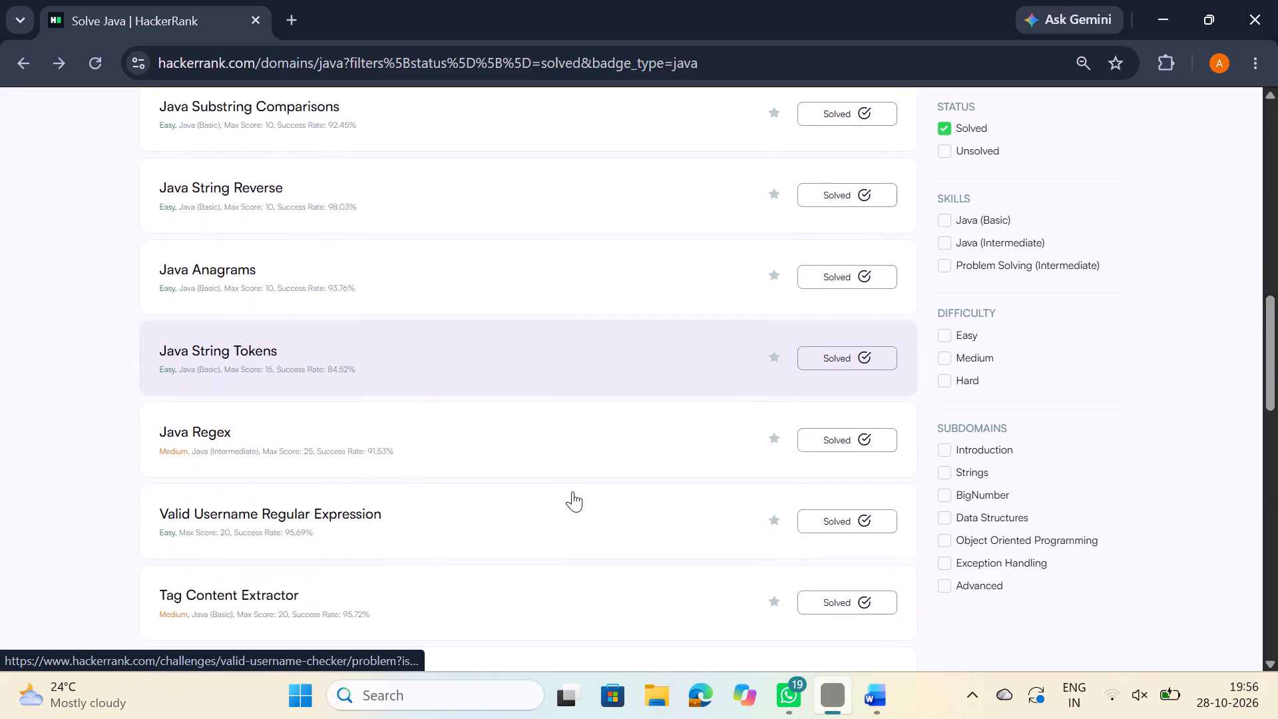
{"action": "scroll", "coordinate": [572, 491], "scroll_direction": "down", "scroll_amount": 7}
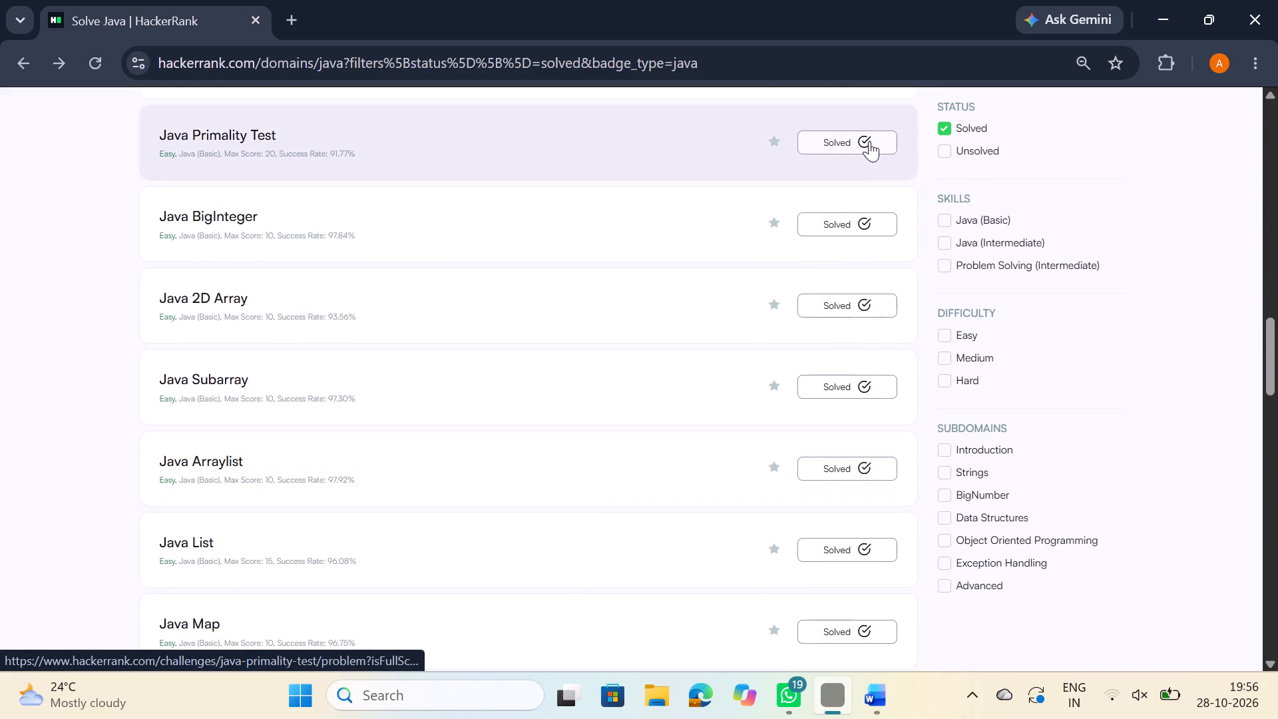
{"action": "left_click", "coordinate": [869, 140]}
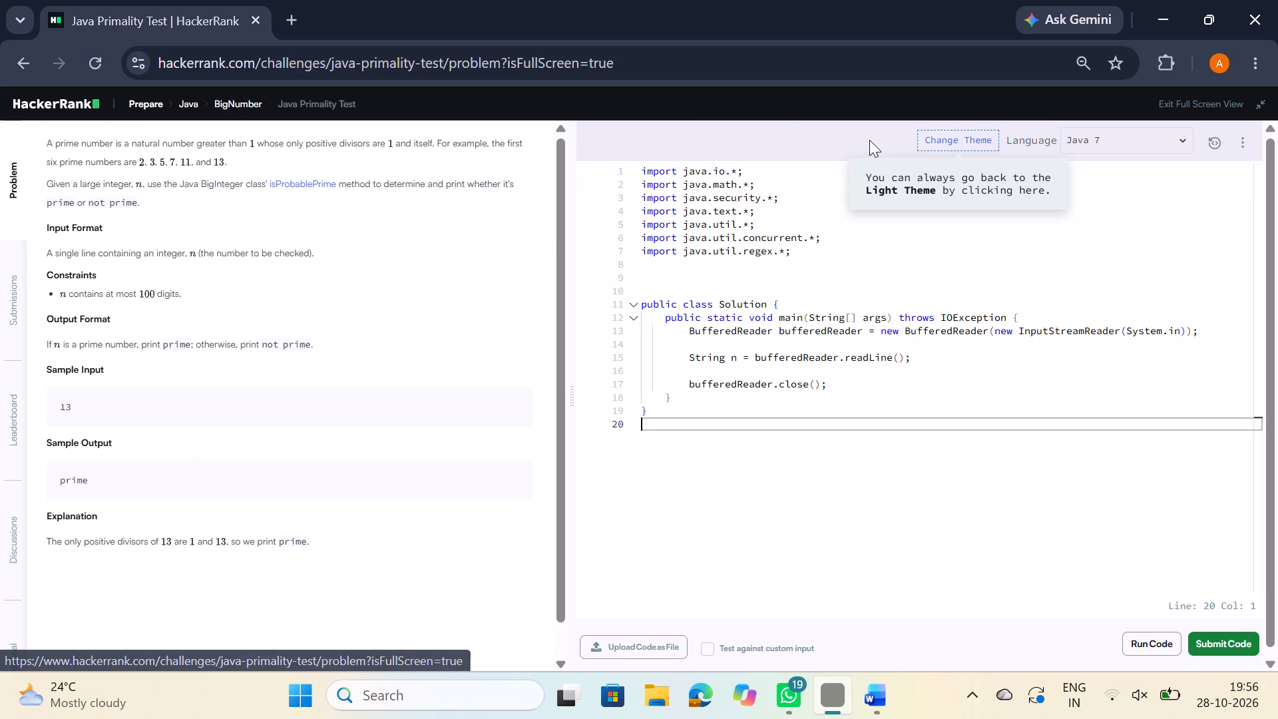
Open the results of the first accepted submission listed for Java Primality Test.
{"action": "left_click", "coordinate": [23, 297]}
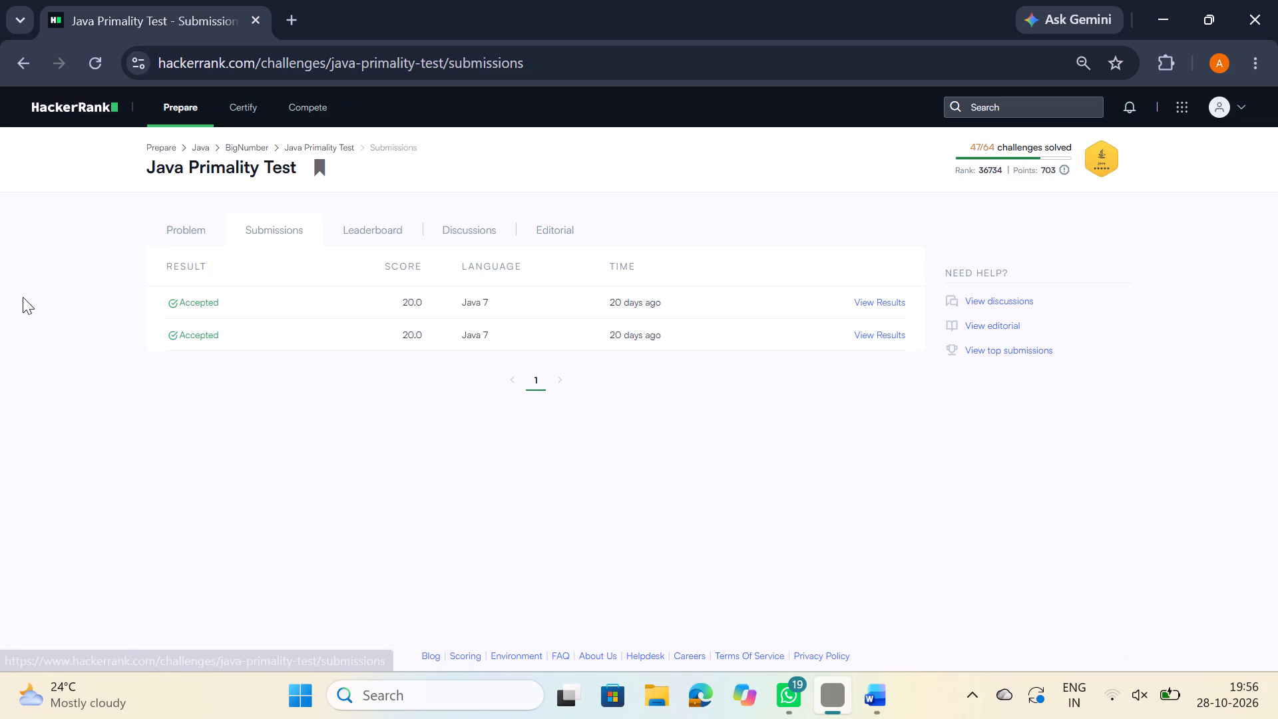
{"action": "left_click", "coordinate": [889, 309]}
{"action": "left_click", "coordinate": [883, 303]}
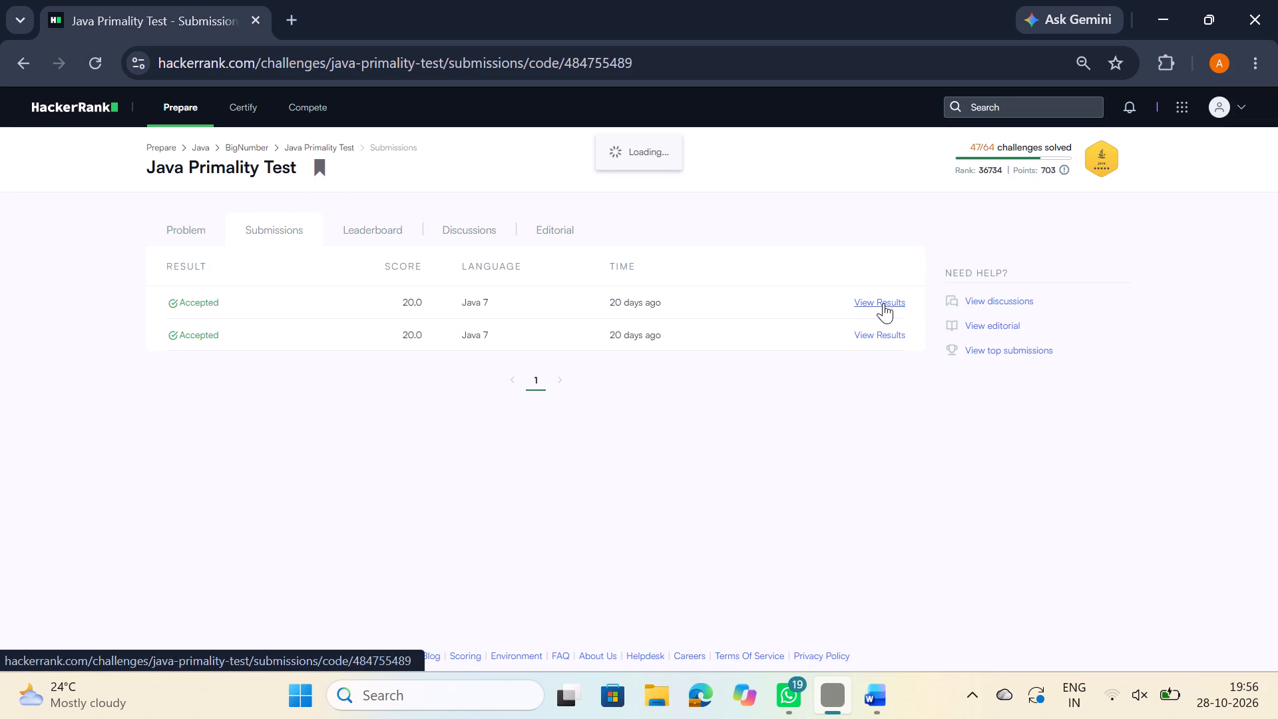
Capture a screenshot of the Java Primality Test results, covering the passed test case list and Test case 0 details.
{"action": "scroll", "coordinate": [795, 491], "scroll_direction": "down", "scroll_amount": 4}
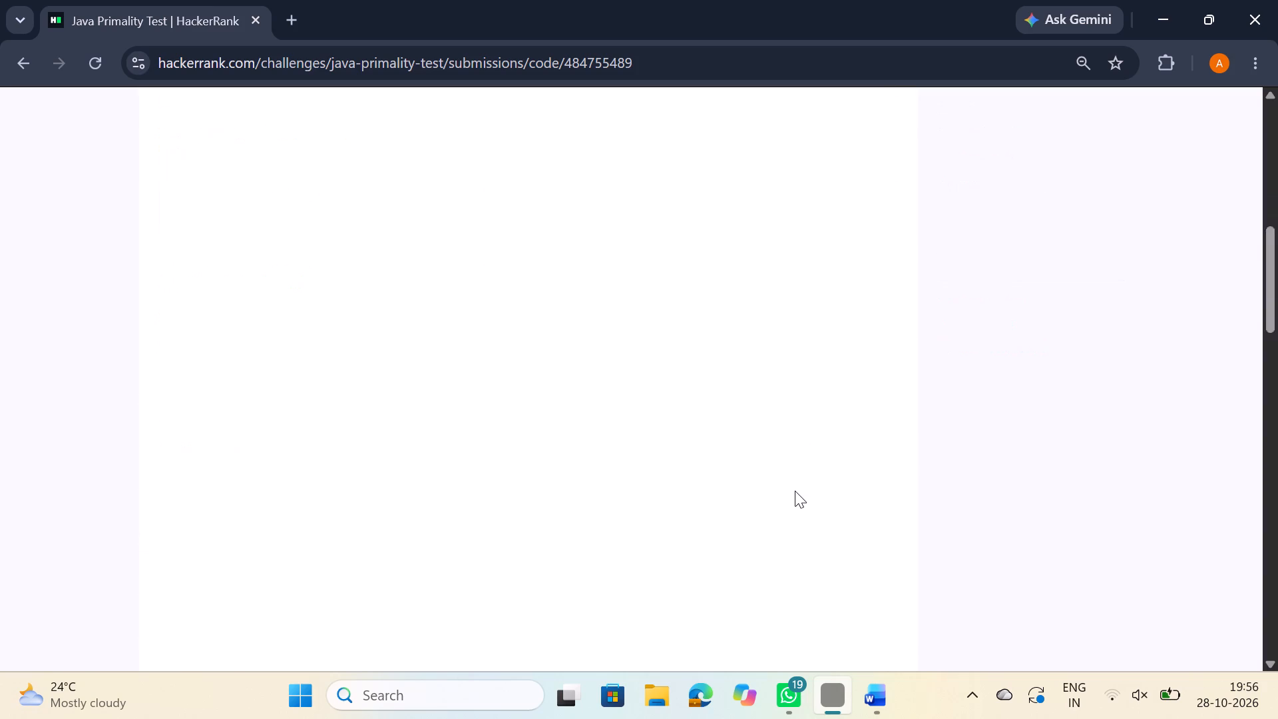
{"action": "scroll", "coordinate": [795, 491], "scroll_direction": "down", "scroll_amount": 7}
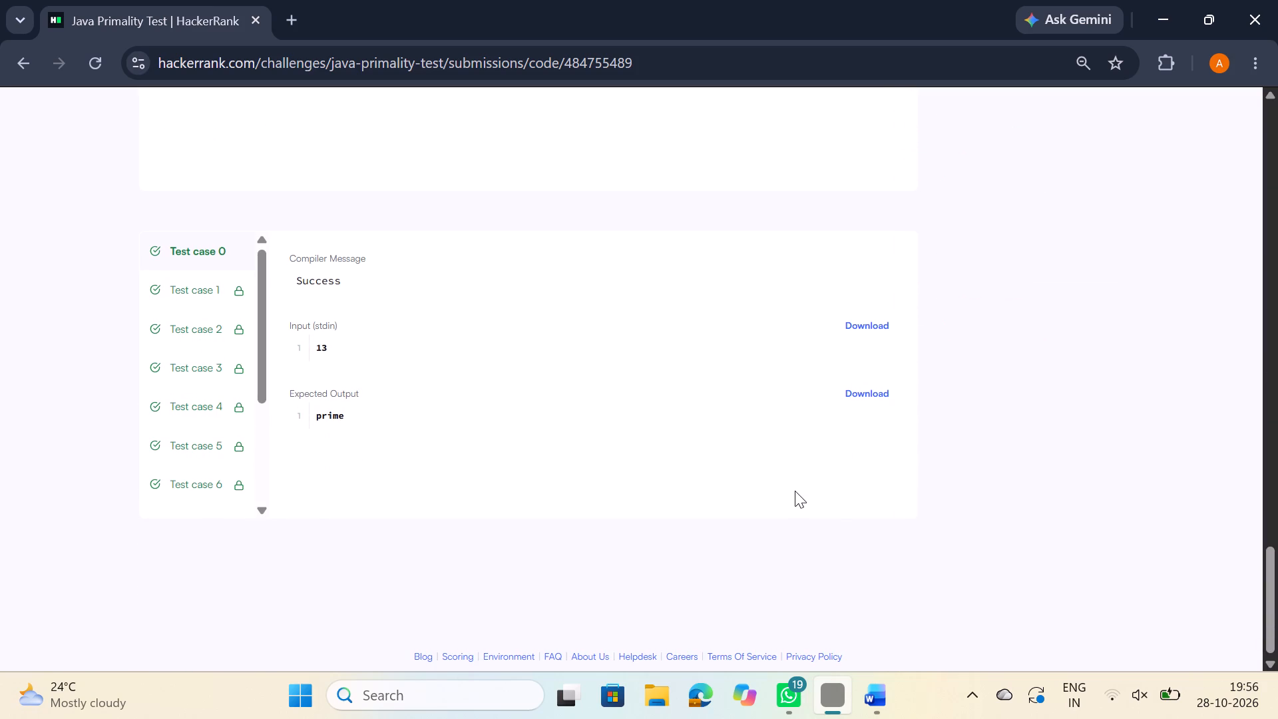
{"action": "key", "text": "Print"}
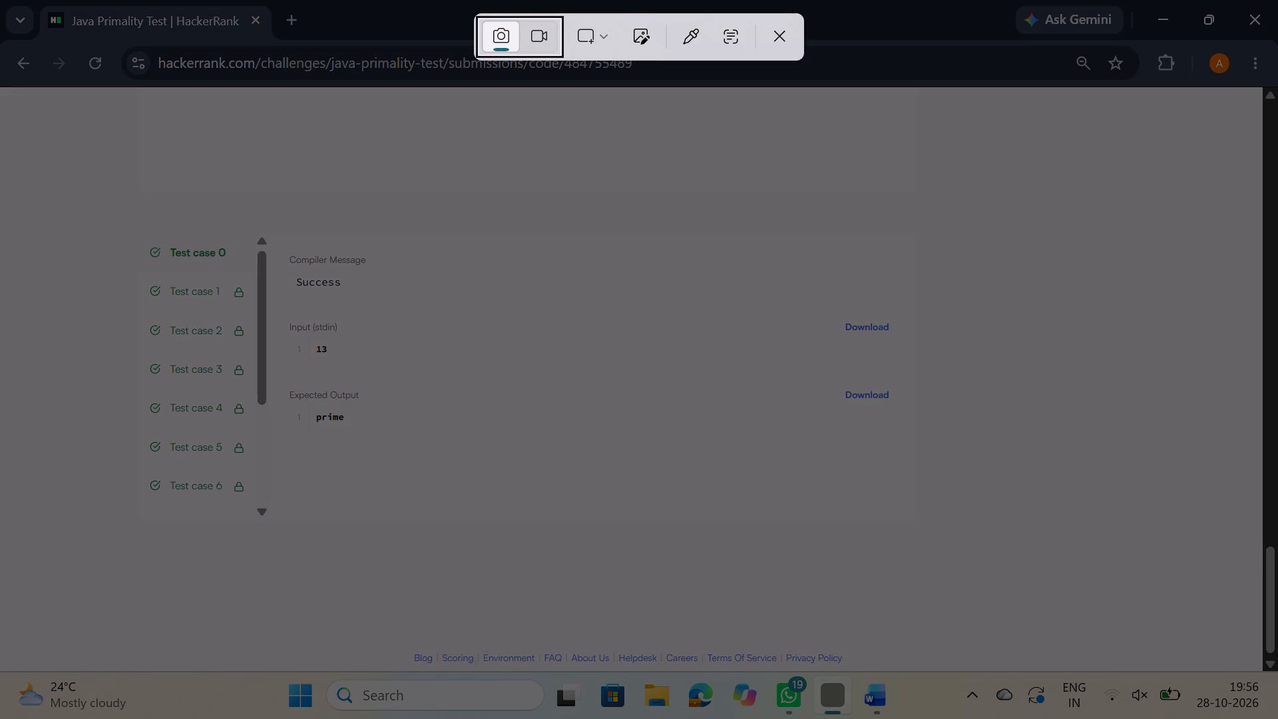
{"action": "left_click_drag", "start_coordinate": [137, 231], "coordinate": [542, 371]}
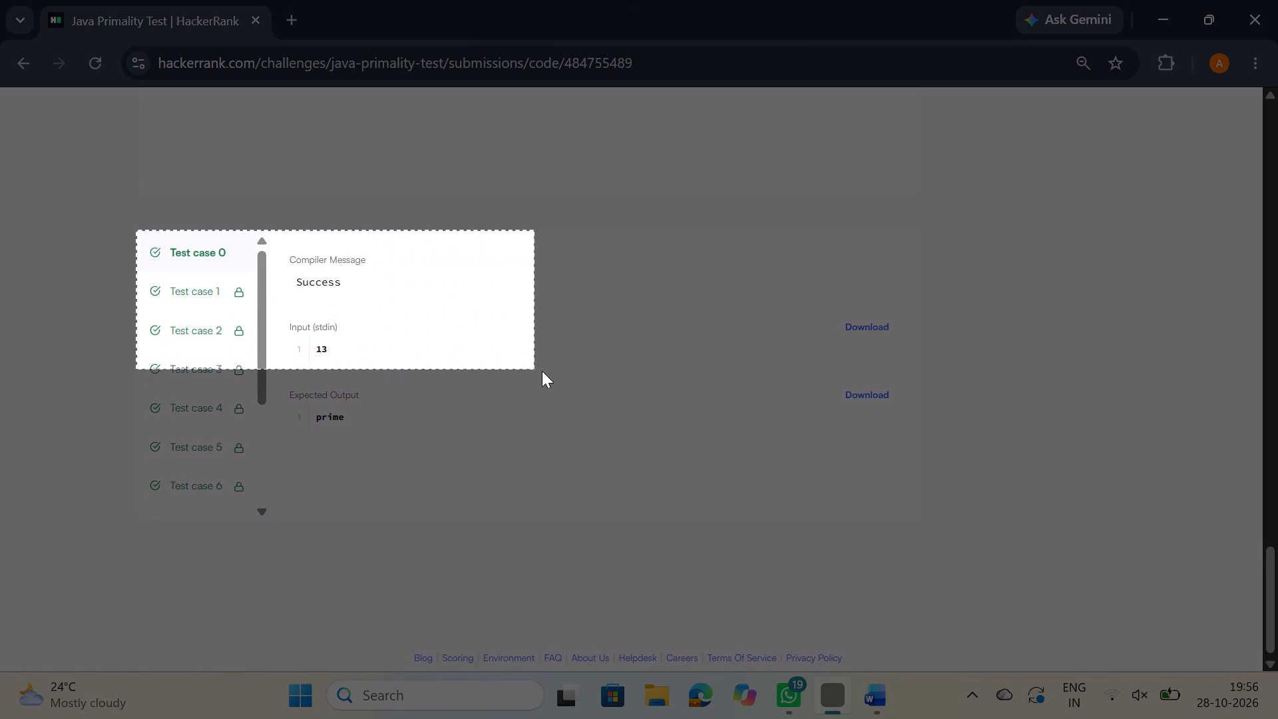
{"action": "left_click_drag", "start_coordinate": [542, 371], "coordinate": [870, 504]}
{"action": "scroll", "coordinate": [548, 373], "scroll_direction": "right", "scroll_amount": 1}
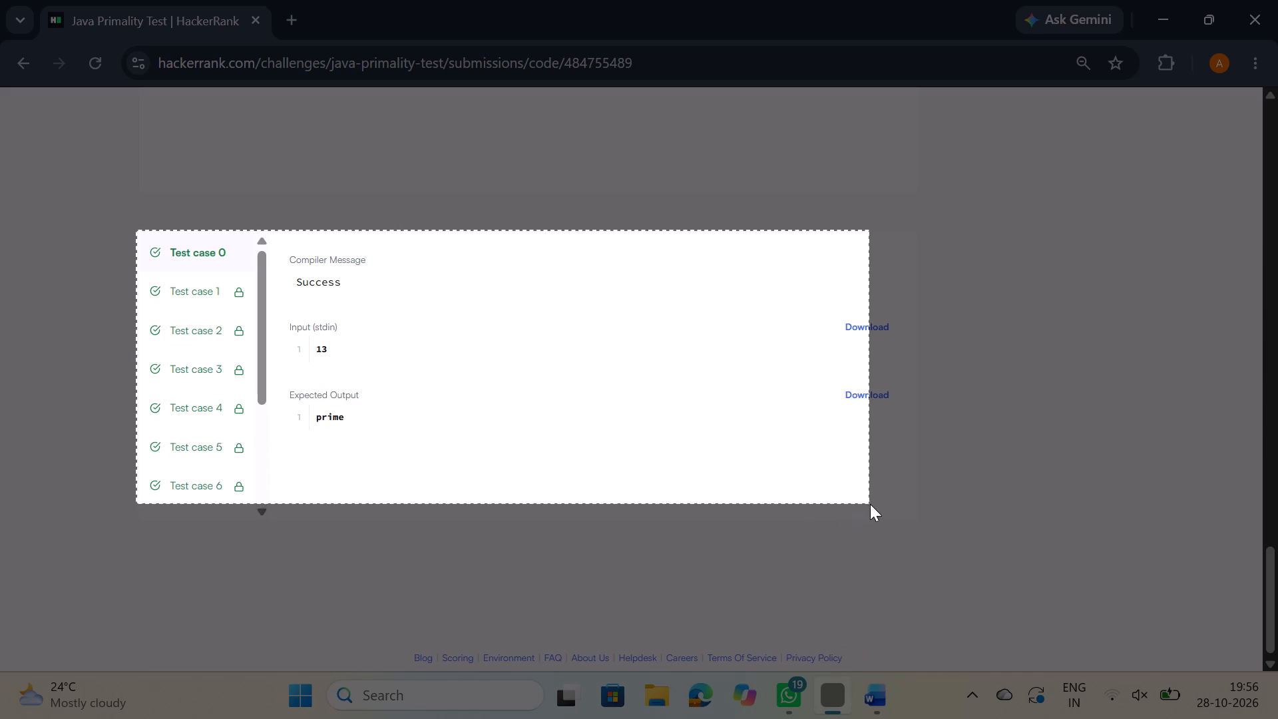
{"action": "left_click_drag", "start_coordinate": [870, 504], "coordinate": [919, 529]}
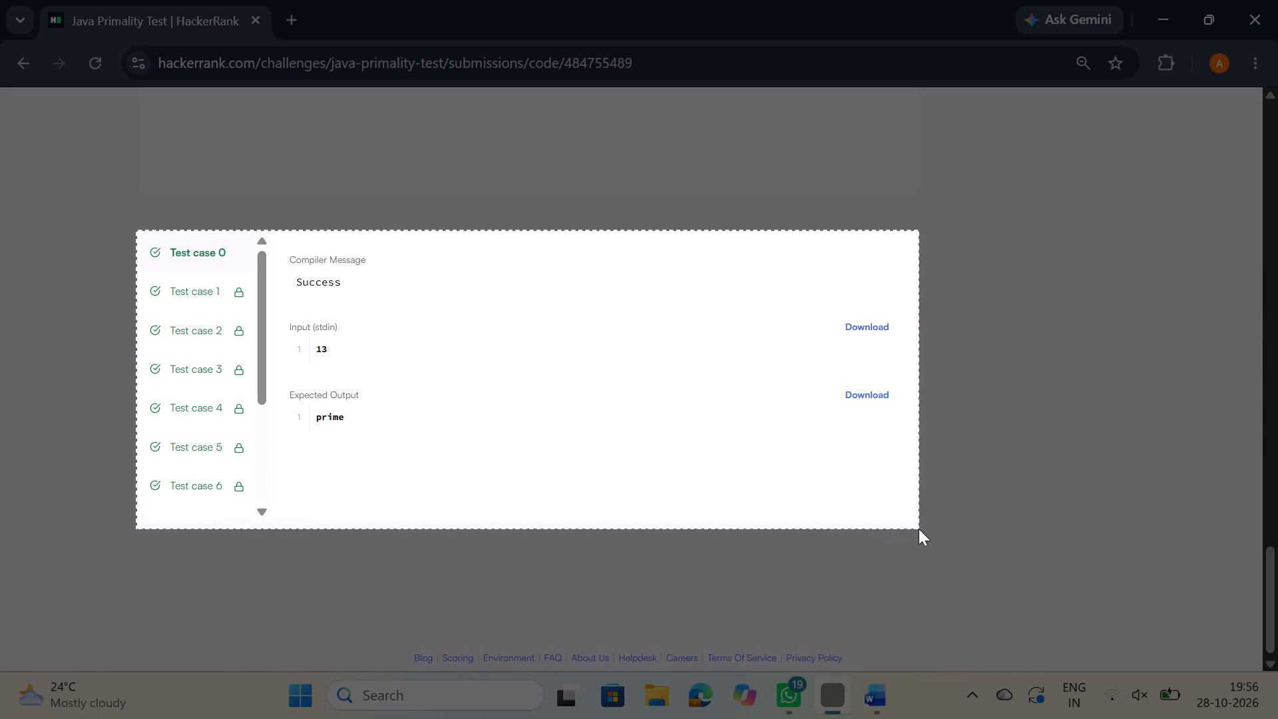
{"action": "left_click_drag", "start_coordinate": [919, 529], "coordinate": [915, 523]}
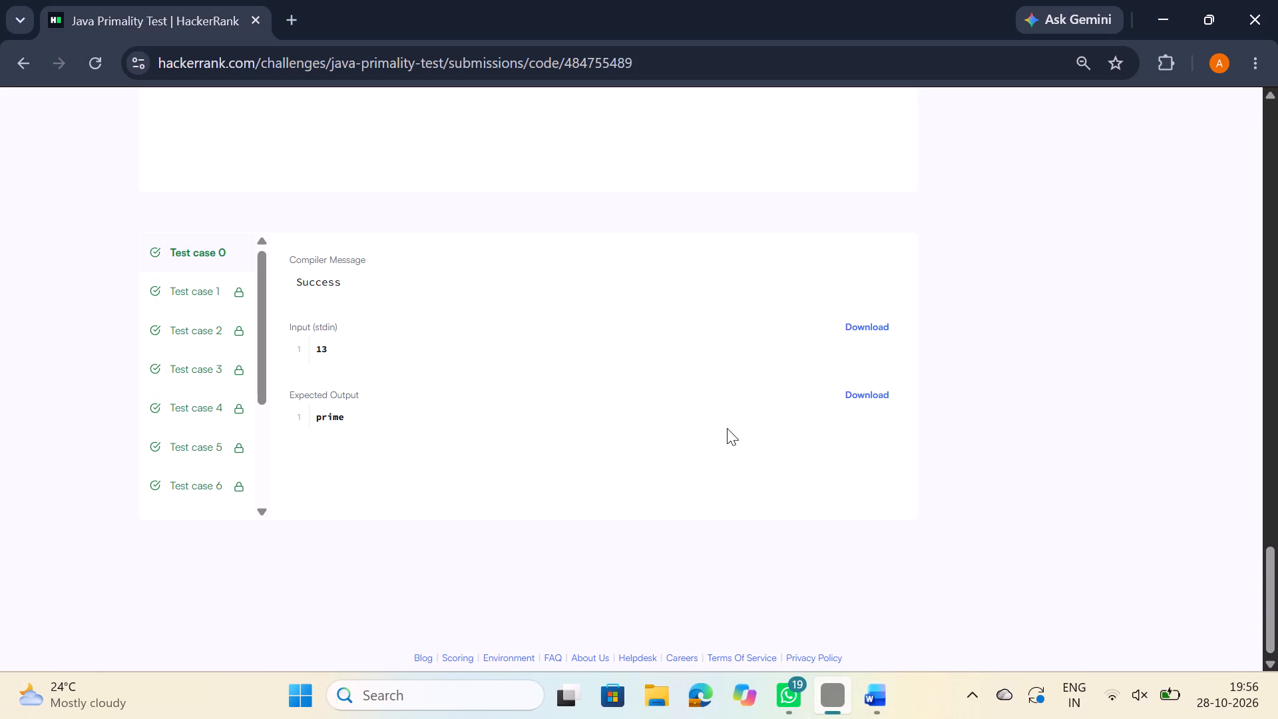
Open the submitted Java Primality Test code in the editor and bring the whole solution into view.
{"action": "scroll", "coordinate": [727, 428], "scroll_direction": "up", "scroll_amount": 15}
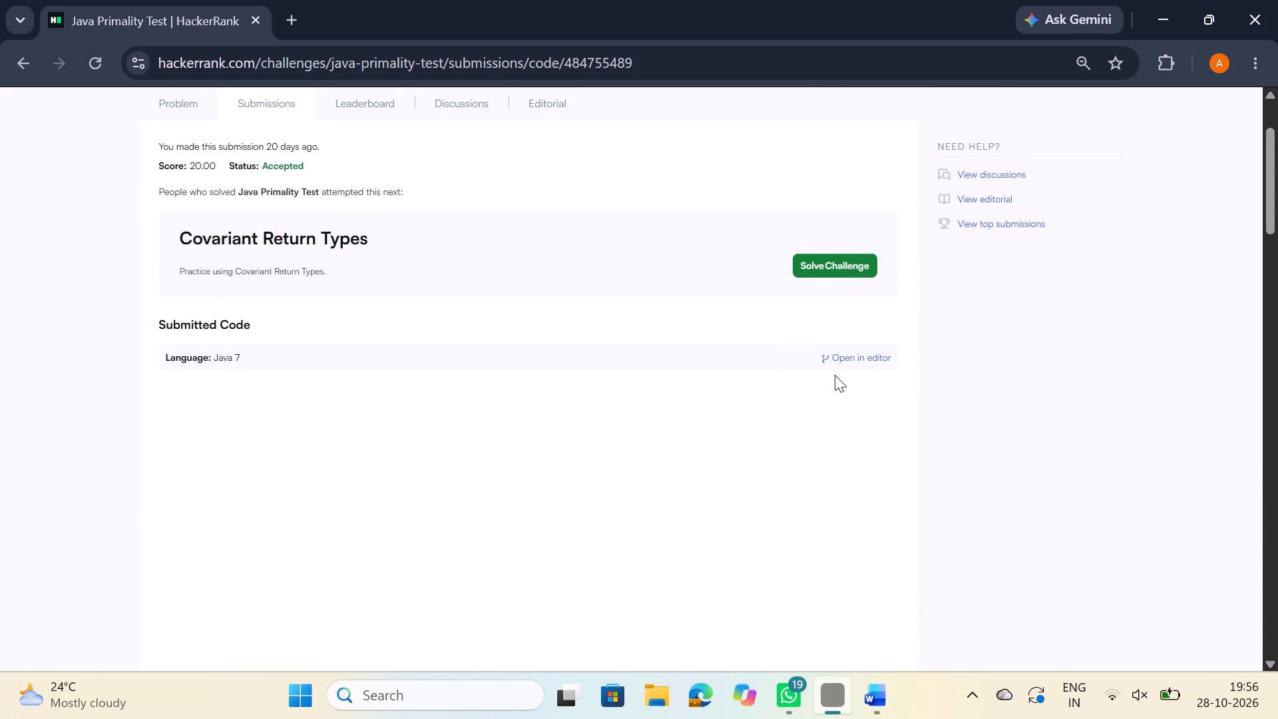
{"action": "left_click", "coordinate": [862, 365]}
{"action": "scroll", "coordinate": [546, 505], "scroll_direction": "down", "scroll_amount": 3}
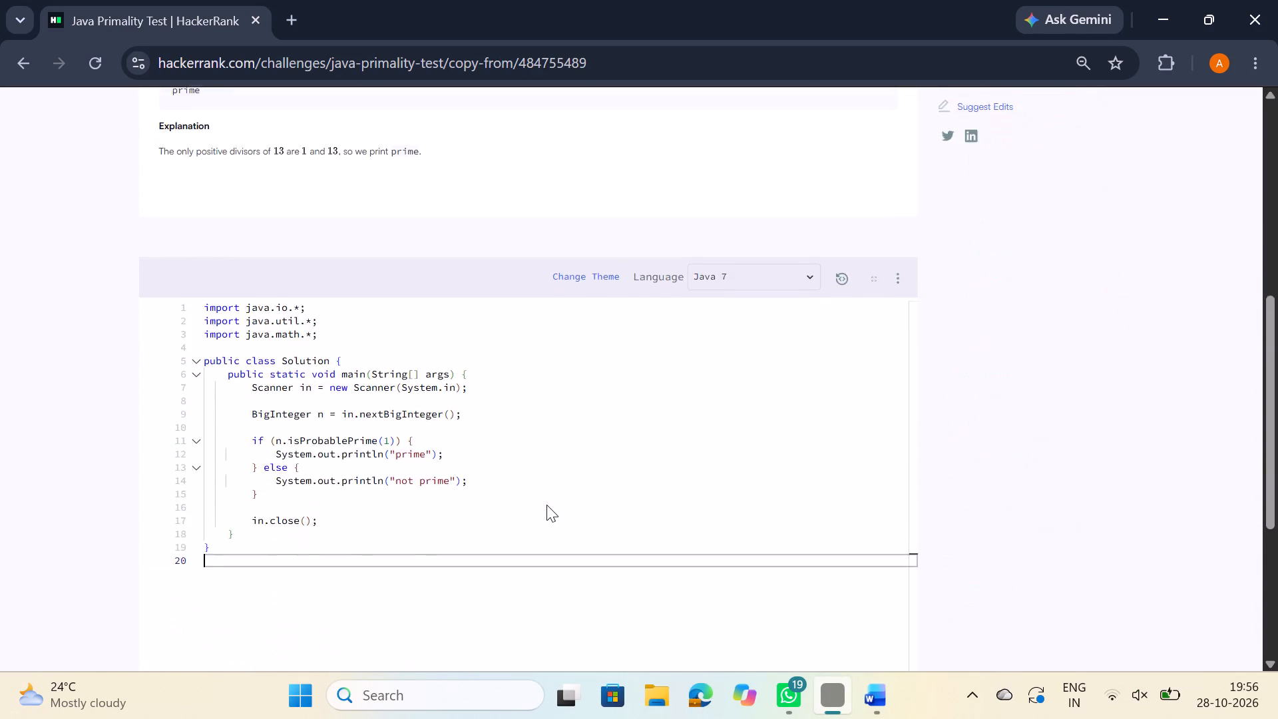
{"action": "scroll", "coordinate": [546, 505], "scroll_direction": "down", "scroll_amount": 2}
{"action": "left_click", "coordinate": [193, 278]}
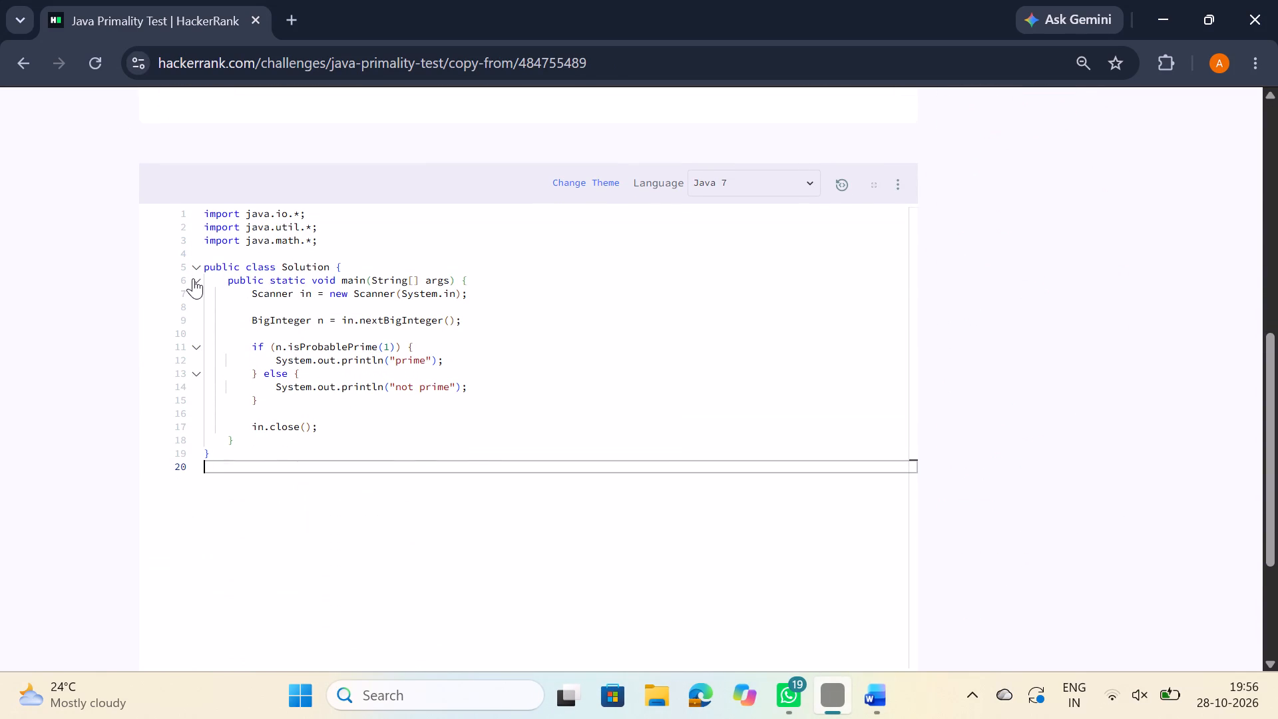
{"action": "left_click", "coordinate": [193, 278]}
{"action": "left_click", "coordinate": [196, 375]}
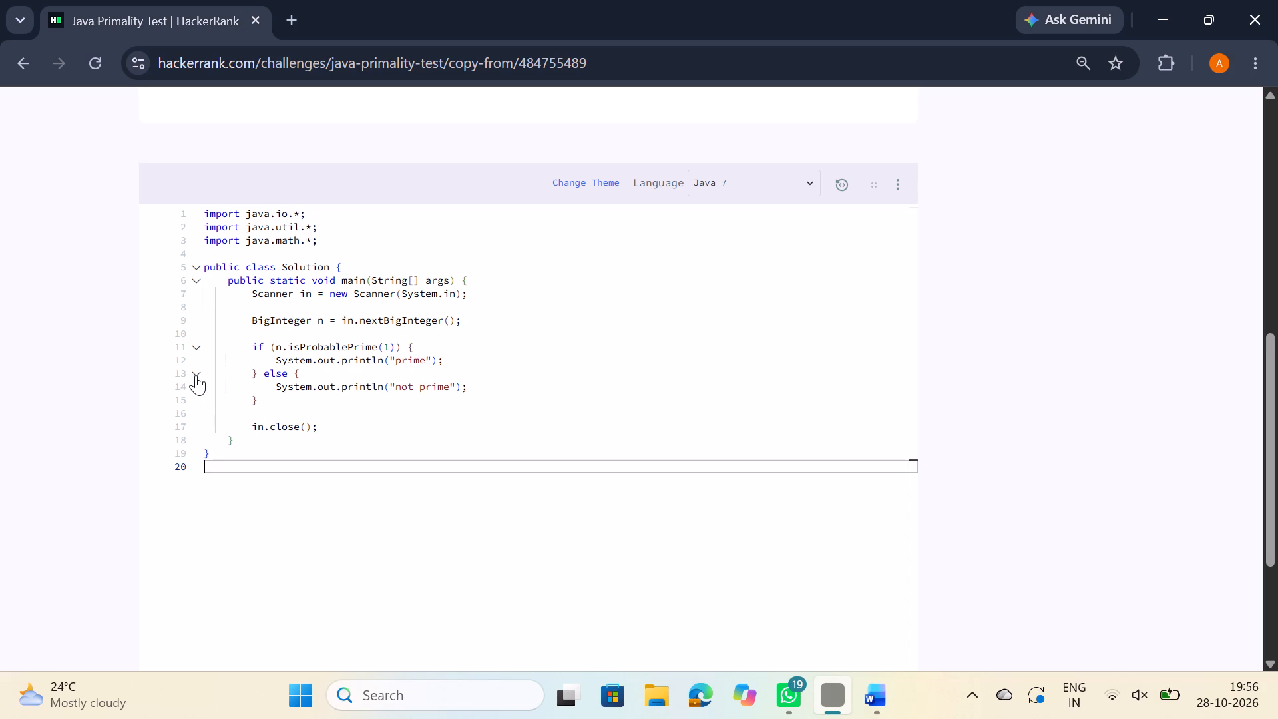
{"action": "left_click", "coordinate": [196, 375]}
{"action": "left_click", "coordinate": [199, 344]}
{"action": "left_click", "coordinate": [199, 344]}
Copy the entire Java Primality Test solution from the editor and paste it into question 17's Code box in Word.
{"action": "key", "text": "ctrl+a"}
{"action": "key", "text": "ctrl+c"}
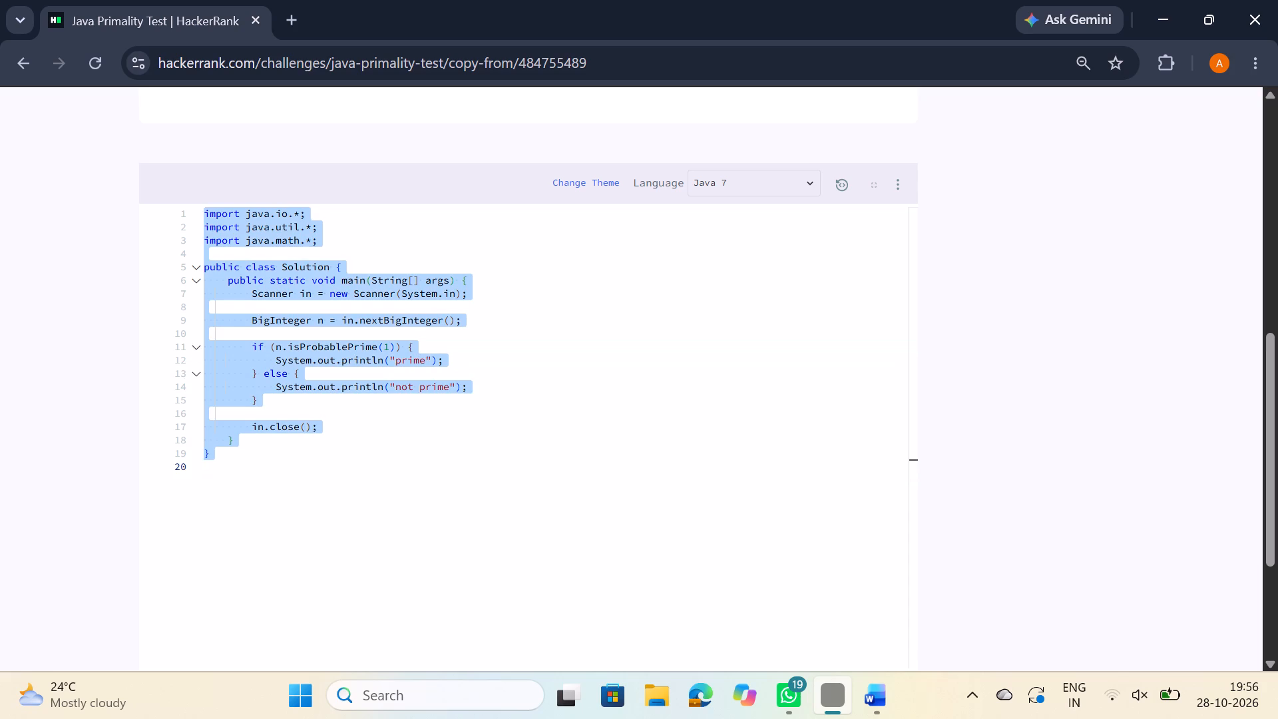
{"action": "left_click", "coordinate": [881, 700]}
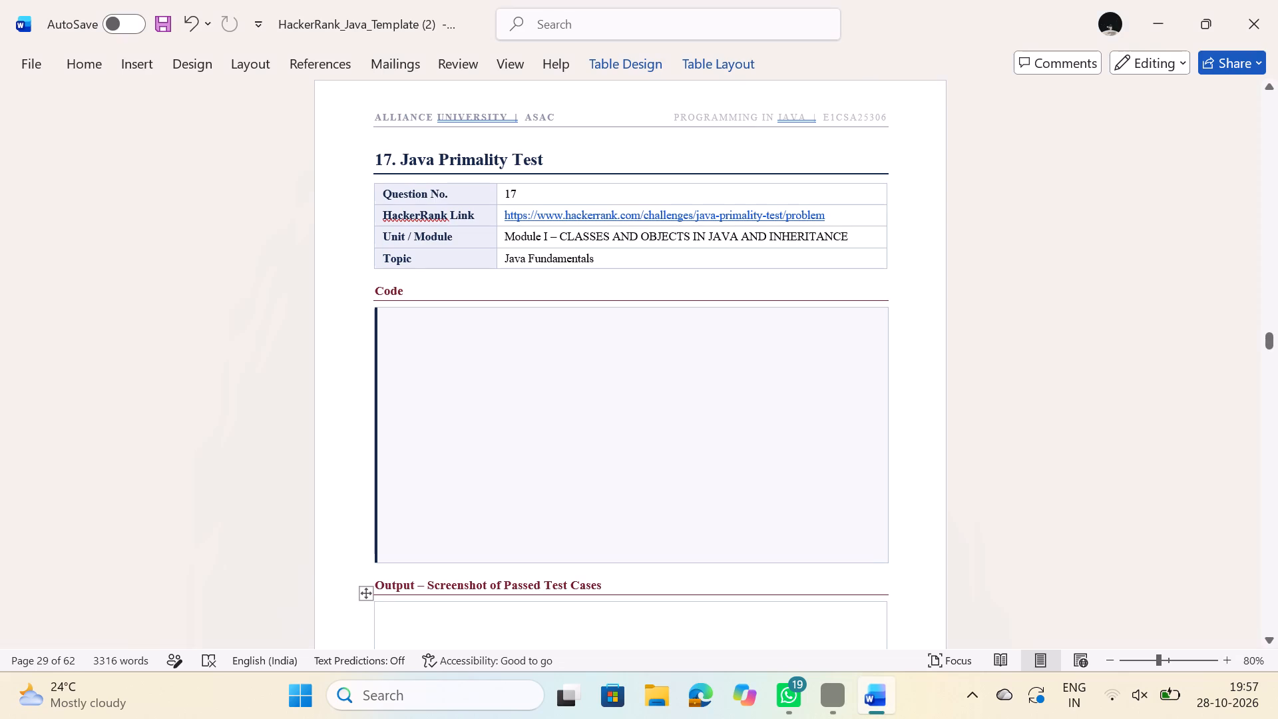
{"action": "left_click", "coordinate": [505, 411]}
{"action": "key", "text": "ctrl+v"}
{"action": "scroll", "coordinate": [505, 411], "scroll_direction": "down", "scroll_amount": 1}
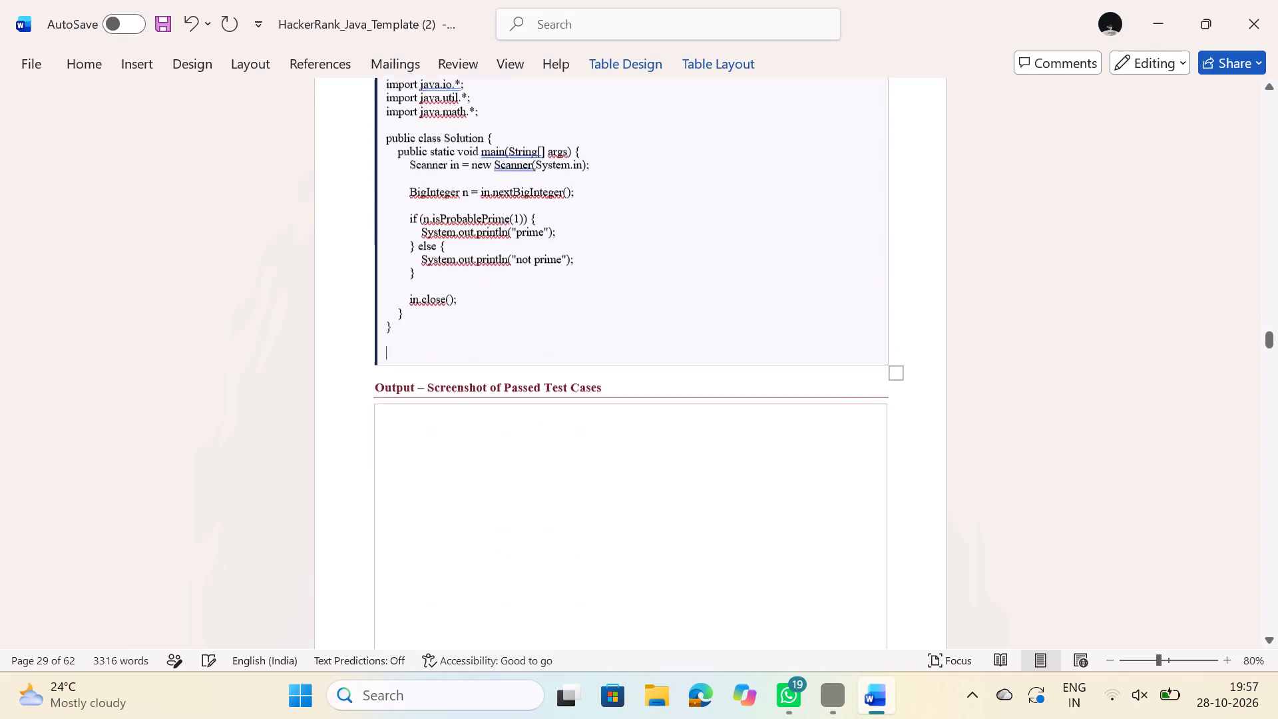
{"action": "scroll", "coordinate": [505, 411], "scroll_direction": "down", "scroll_amount": 1}
{"action": "left_click", "coordinate": [505, 411]}
{"action": "left_click", "coordinate": [489, 397]}
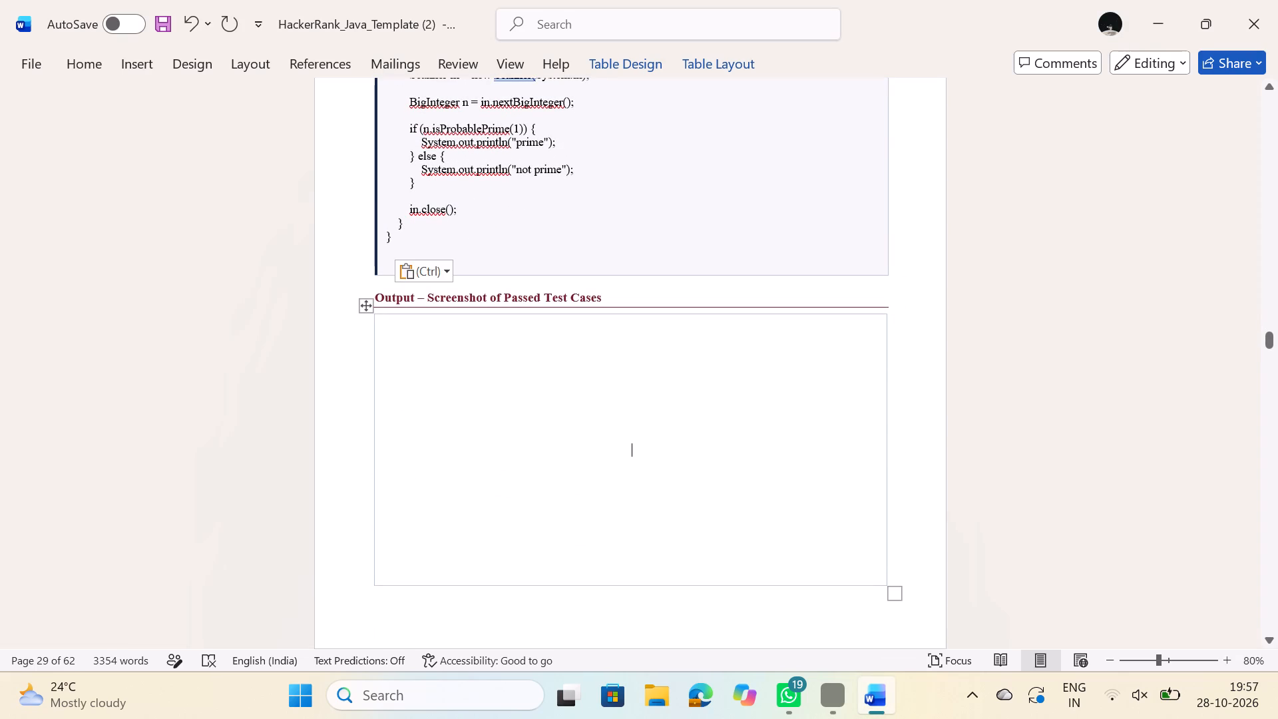
{"action": "left_click", "coordinate": [138, 57]}
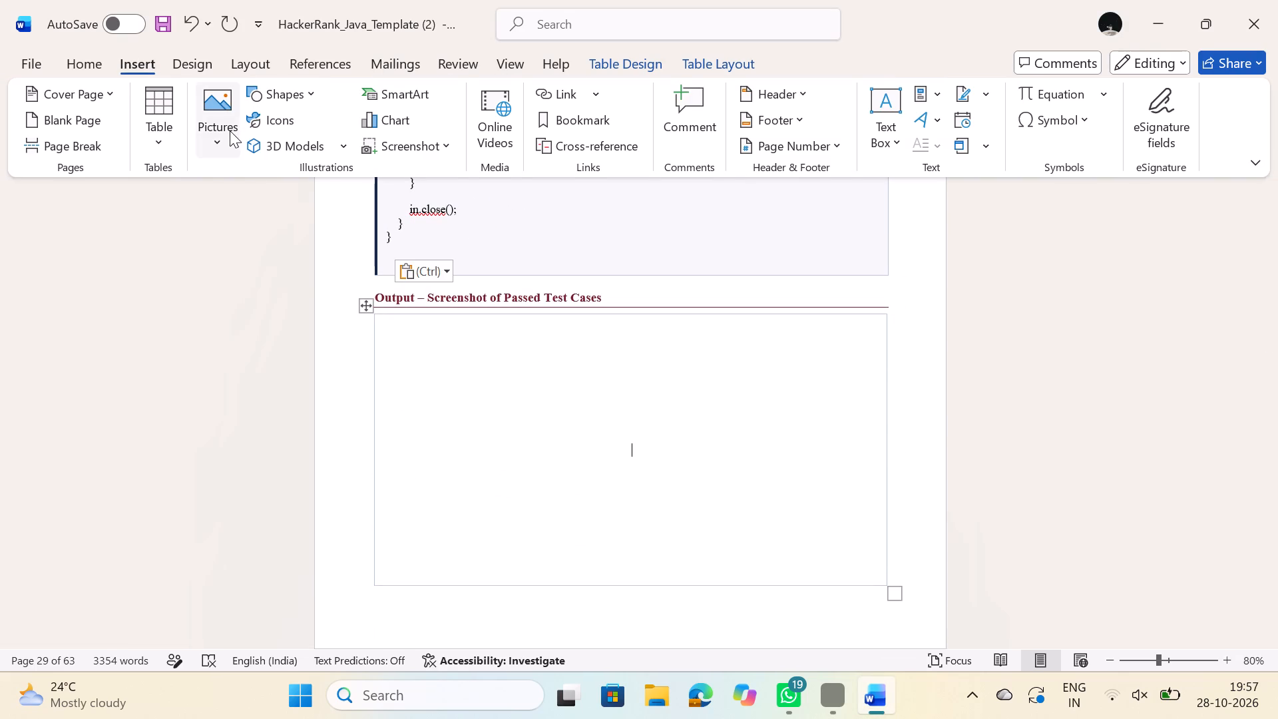
{"action": "left_click", "coordinate": [230, 130]}
{"action": "left_click", "coordinate": [266, 201]}
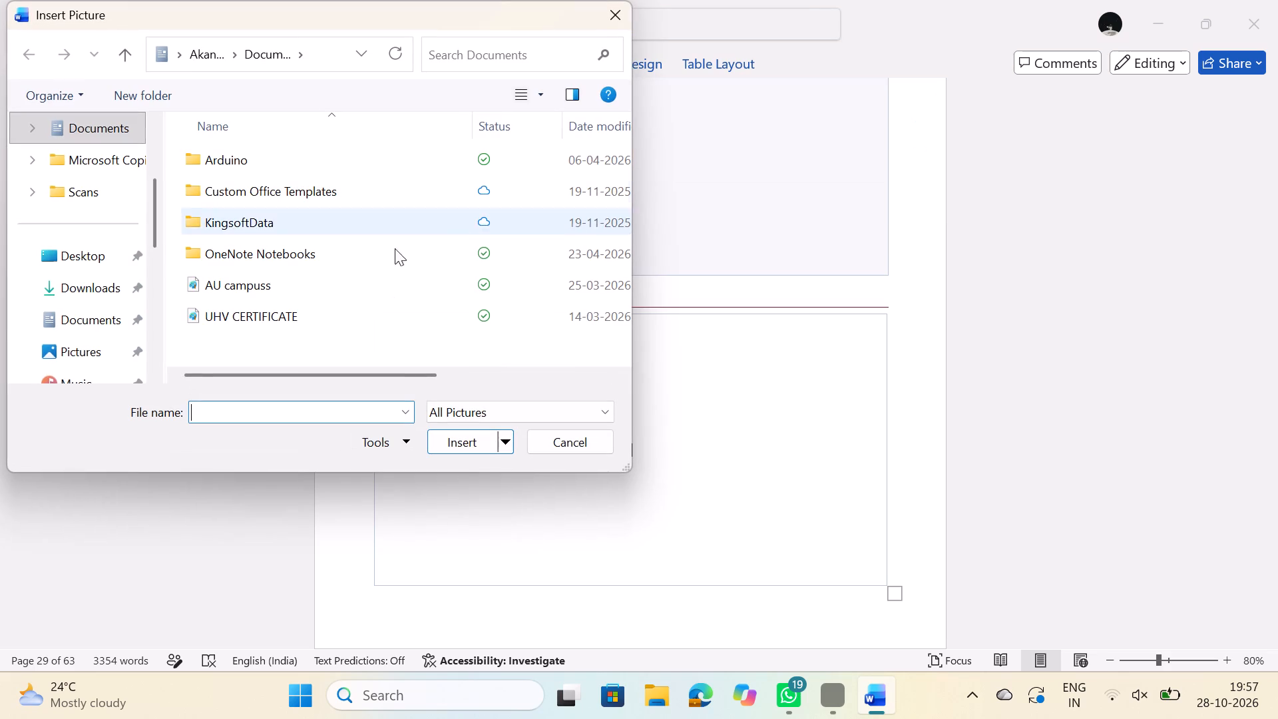
{"action": "scroll", "coordinate": [106, 221], "scroll_direction": "up", "scroll_amount": 6}
{"action": "left_click", "coordinate": [87, 167]}
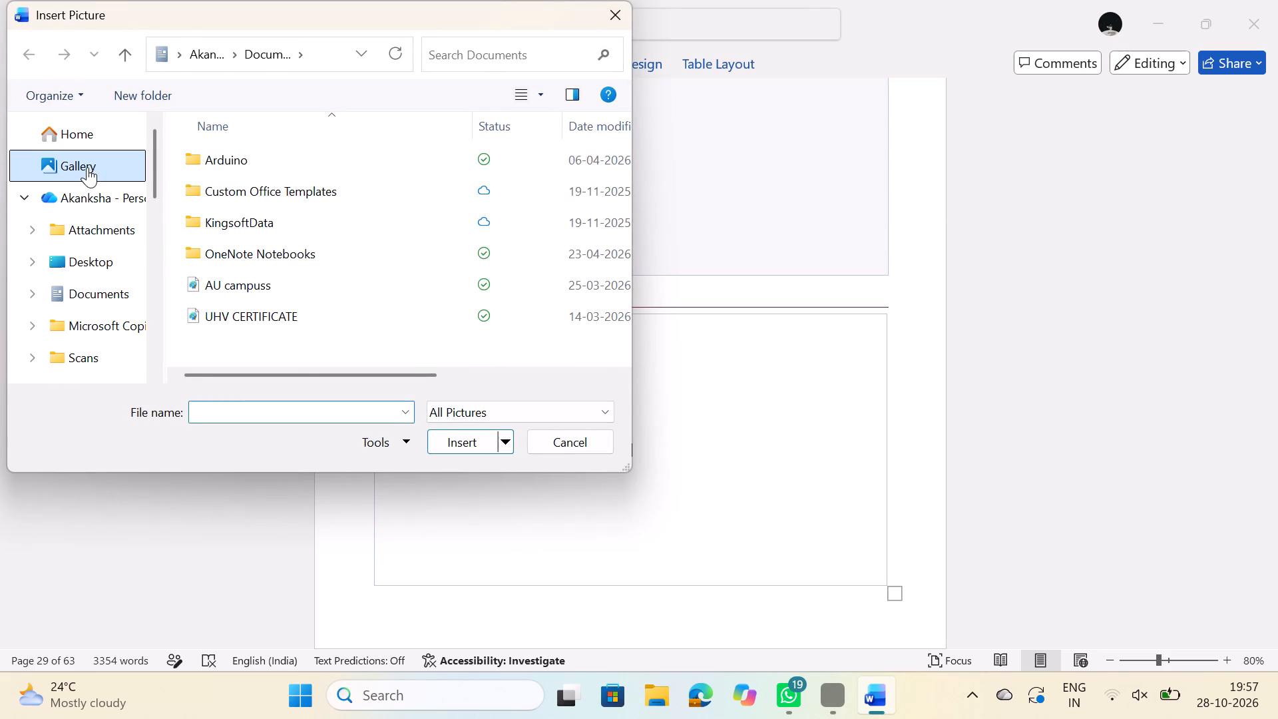
{"action": "left_click", "coordinate": [248, 214]}
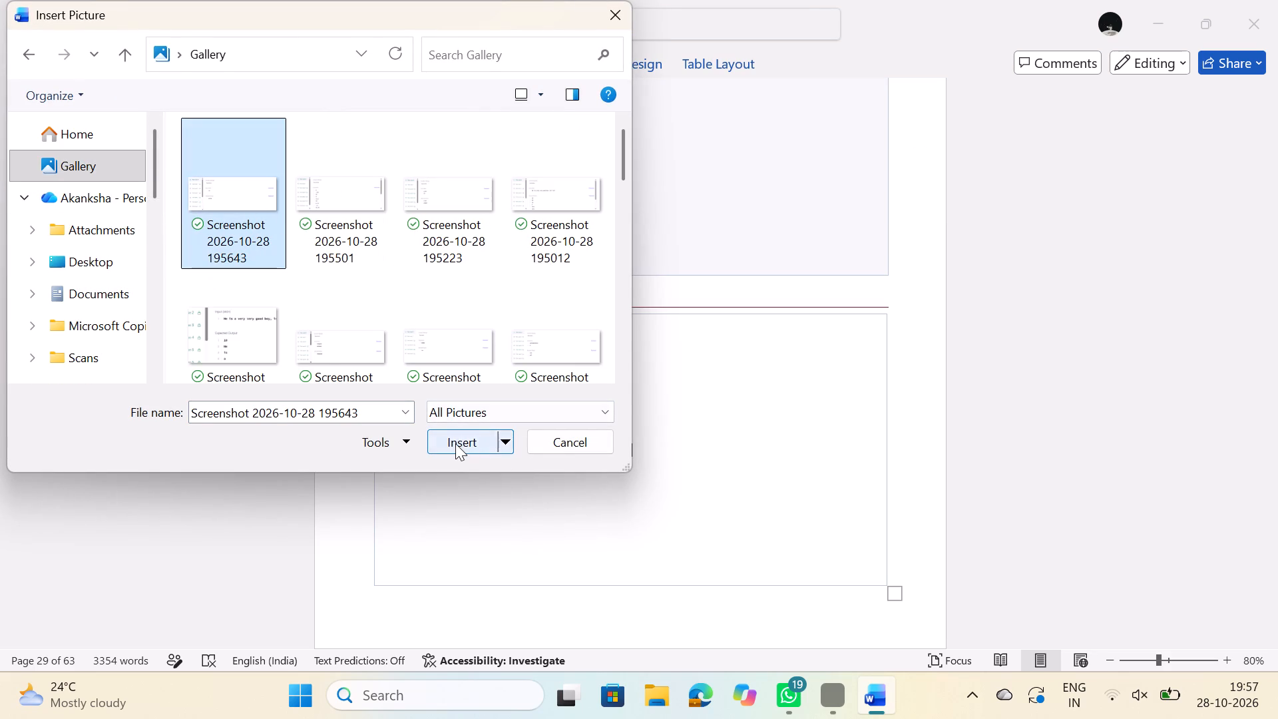
{"action": "left_click", "coordinate": [455, 443]}
Set the inserted screenshot's text wrapping to In Front of Text.
{"action": "scroll", "coordinate": [455, 443], "scroll_direction": "down", "scroll_amount": 1}
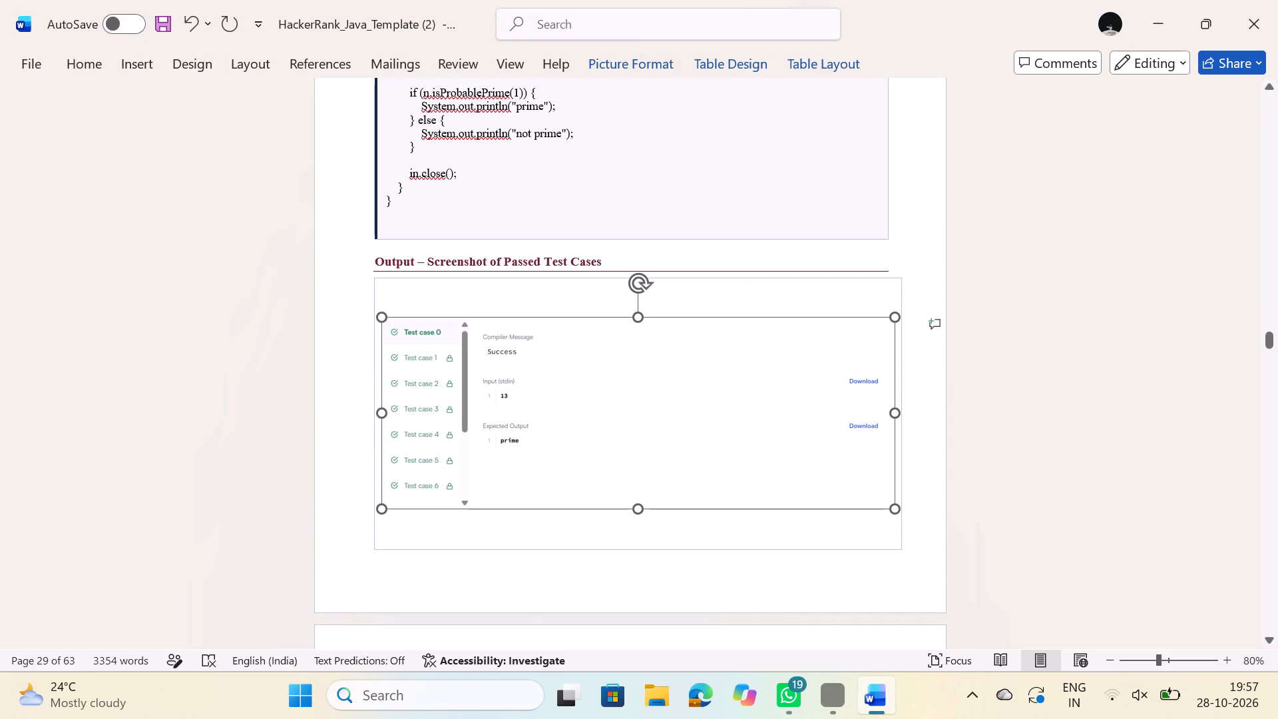
{"action": "left_click", "coordinate": [741, 394]}
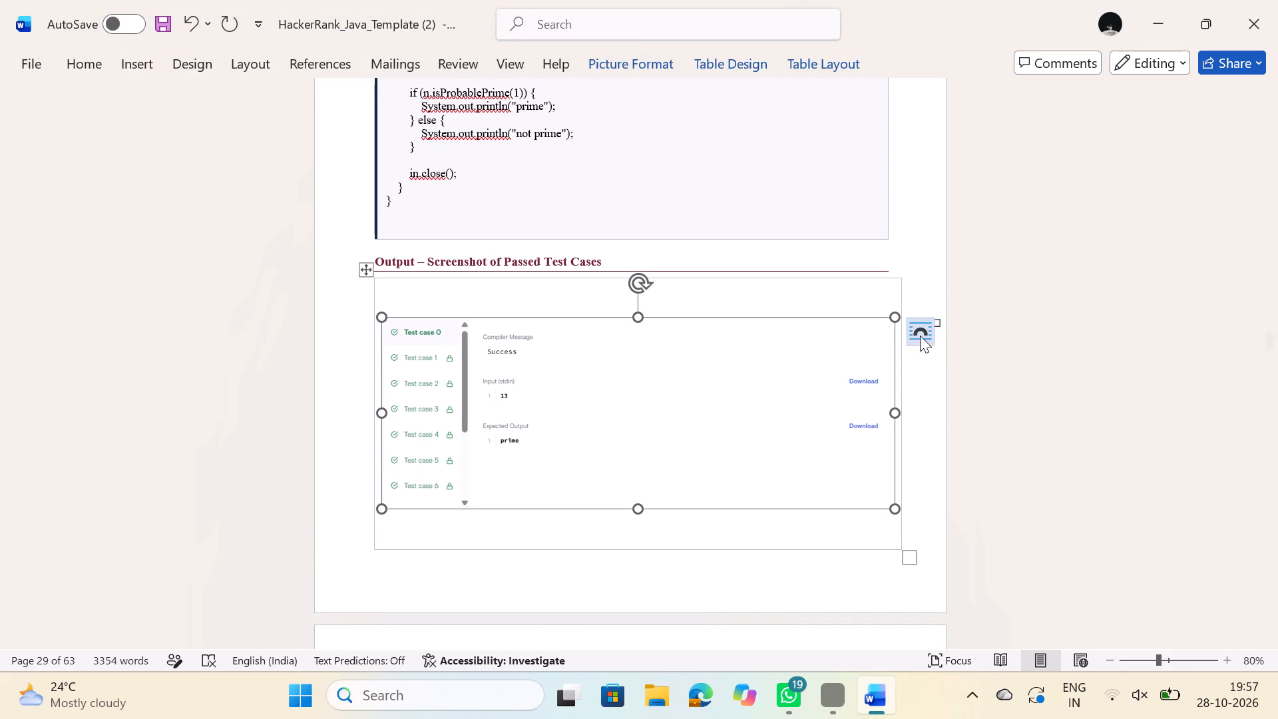
{"action": "left_click", "coordinate": [920, 336]}
{"action": "left_click", "coordinate": [1074, 523]}
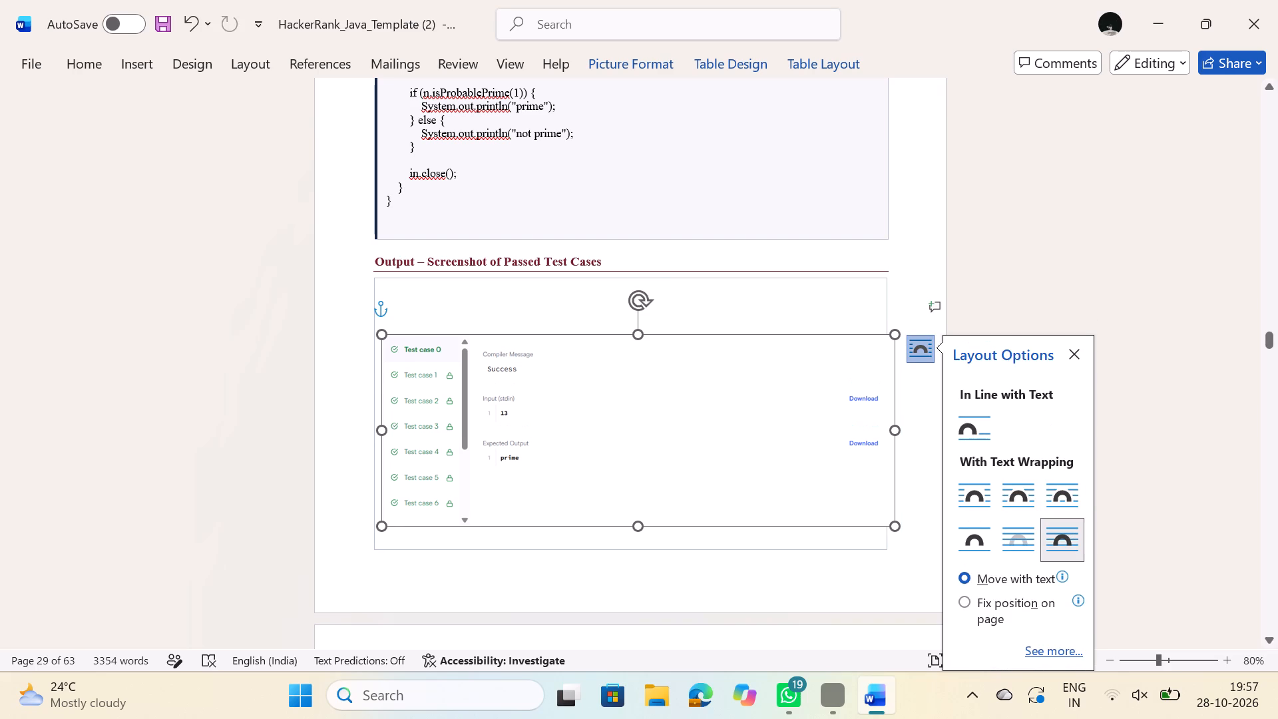
Shrink the screenshot slightly and position it so it sits fully inside question 17's output box.
{"action": "left_click_drag", "start_coordinate": [698, 437], "coordinate": [674, 399]}
{"action": "left_click_drag", "start_coordinate": [889, 484], "coordinate": [853, 459]}
{"action": "left_click_drag", "start_coordinate": [700, 415], "coordinate": [724, 423]}
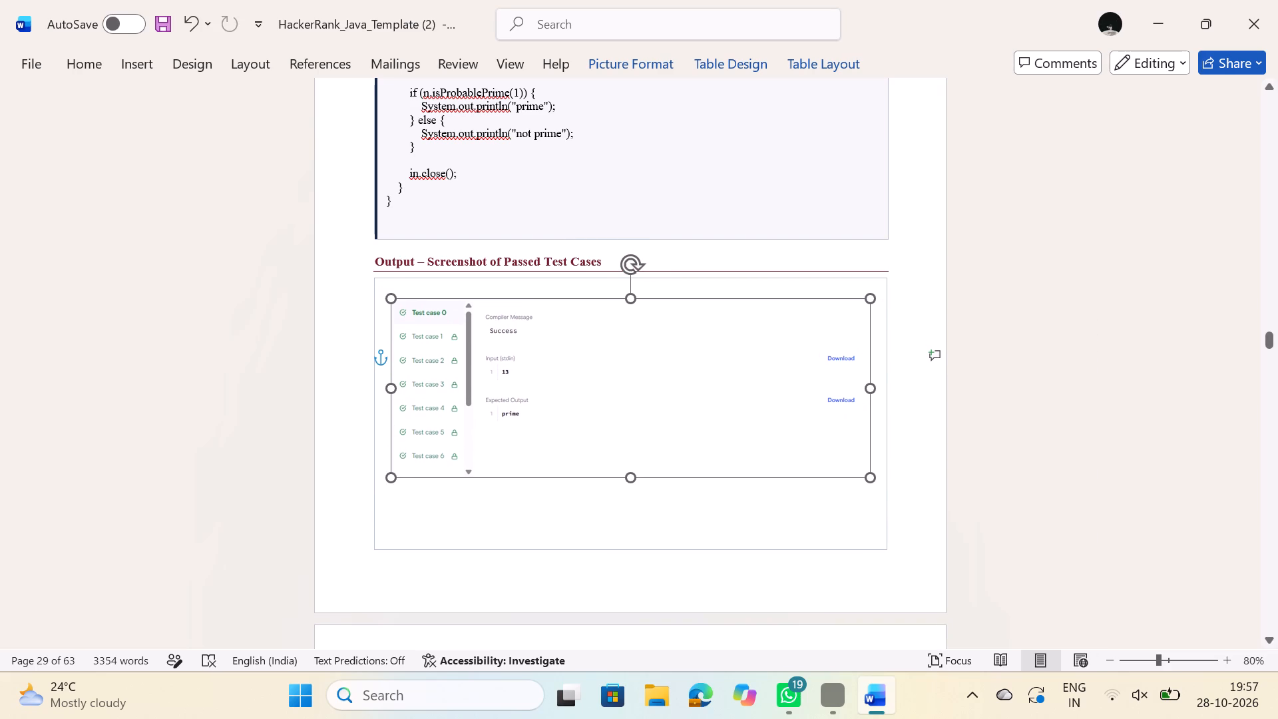
{"action": "left_click_drag", "start_coordinate": [724, 423], "coordinate": [726, 429]}
{"action": "left_click_drag", "start_coordinate": [722, 429], "coordinate": [708, 429]}
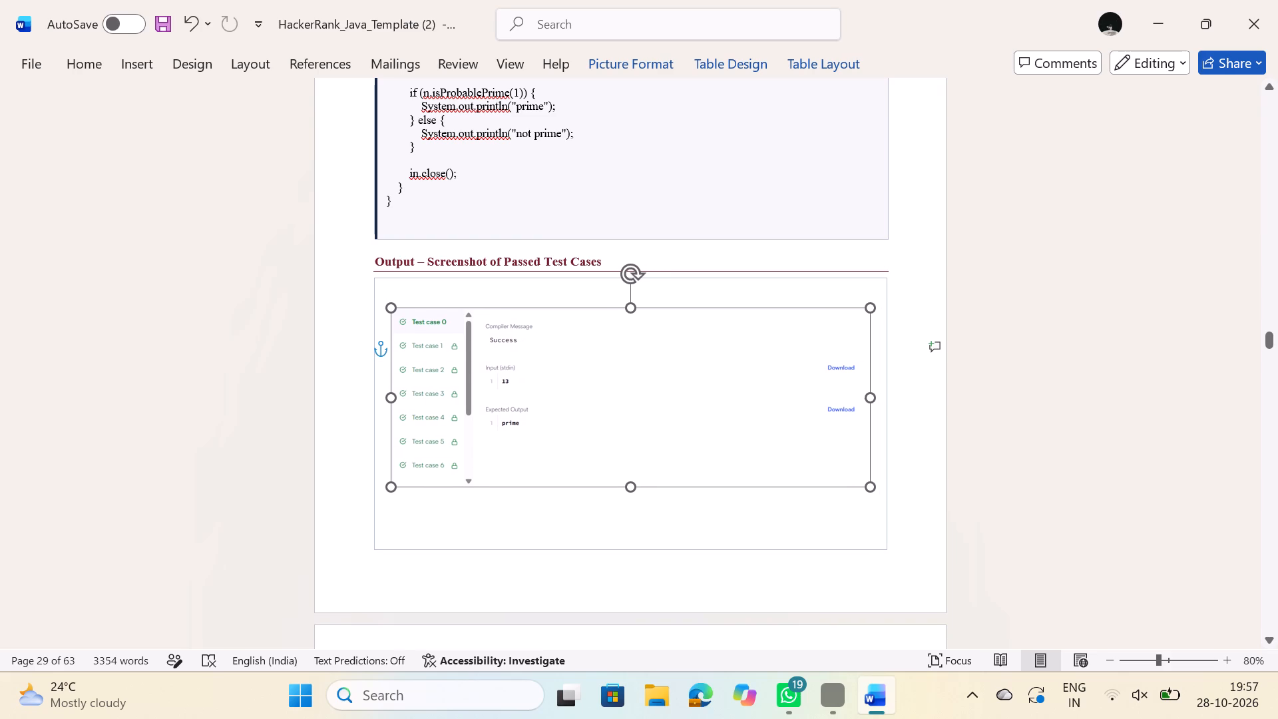
{"action": "left_click_drag", "start_coordinate": [708, 429], "coordinate": [712, 427]}
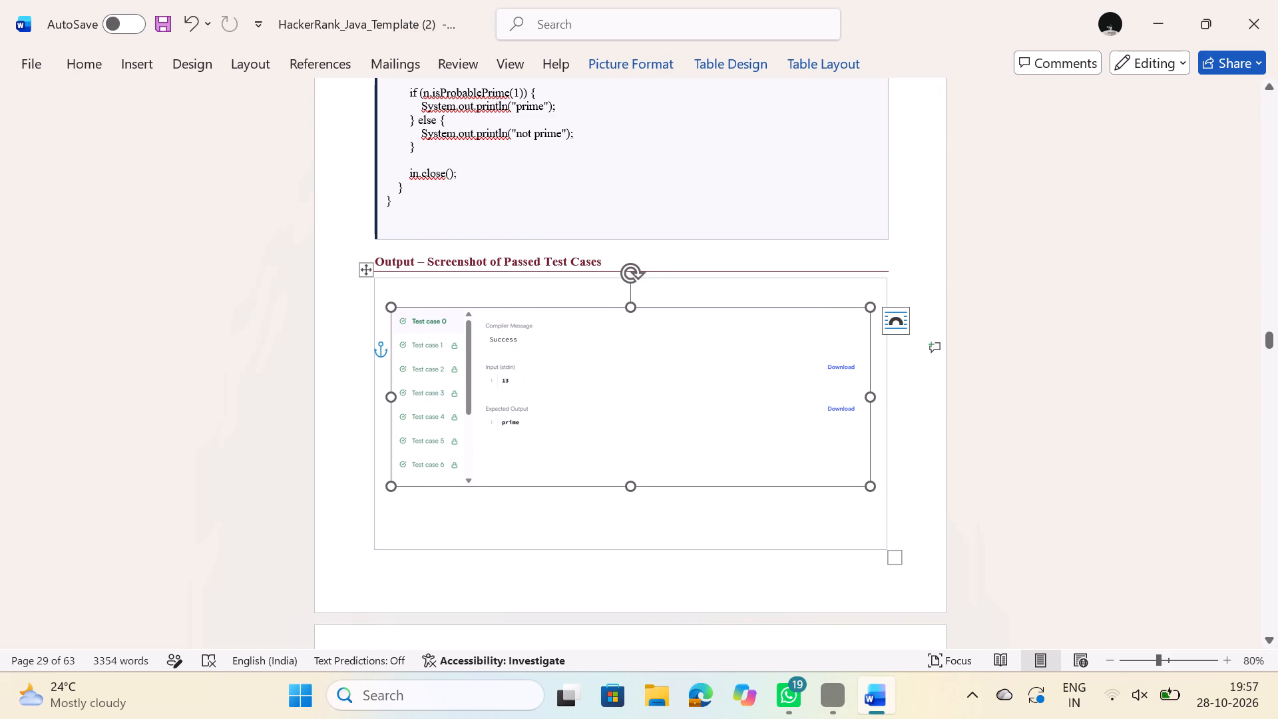
{"action": "left_click", "coordinate": [734, 580]}
Delete the blank line before in.close(); in question 17's code.
{"action": "scroll", "coordinate": [734, 580], "scroll_direction": "down", "scroll_amount": 2}
{"action": "scroll", "coordinate": [734, 580], "scroll_direction": "up", "scroll_amount": 1}
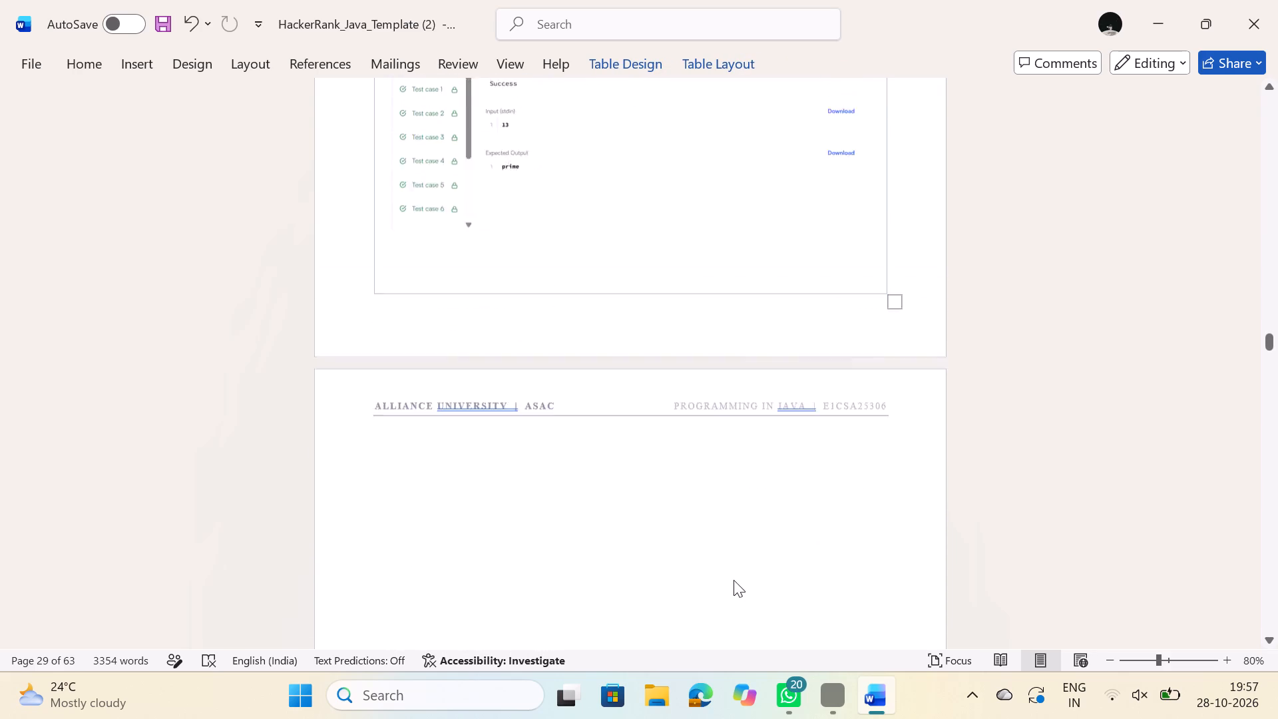
{"action": "scroll", "coordinate": [734, 580], "scroll_direction": "up", "scroll_amount": 1}
{"action": "scroll", "coordinate": [734, 580], "scroll_direction": "down", "scroll_amount": 7}
{"action": "scroll", "coordinate": [734, 580], "scroll_direction": "up", "scroll_amount": 1}
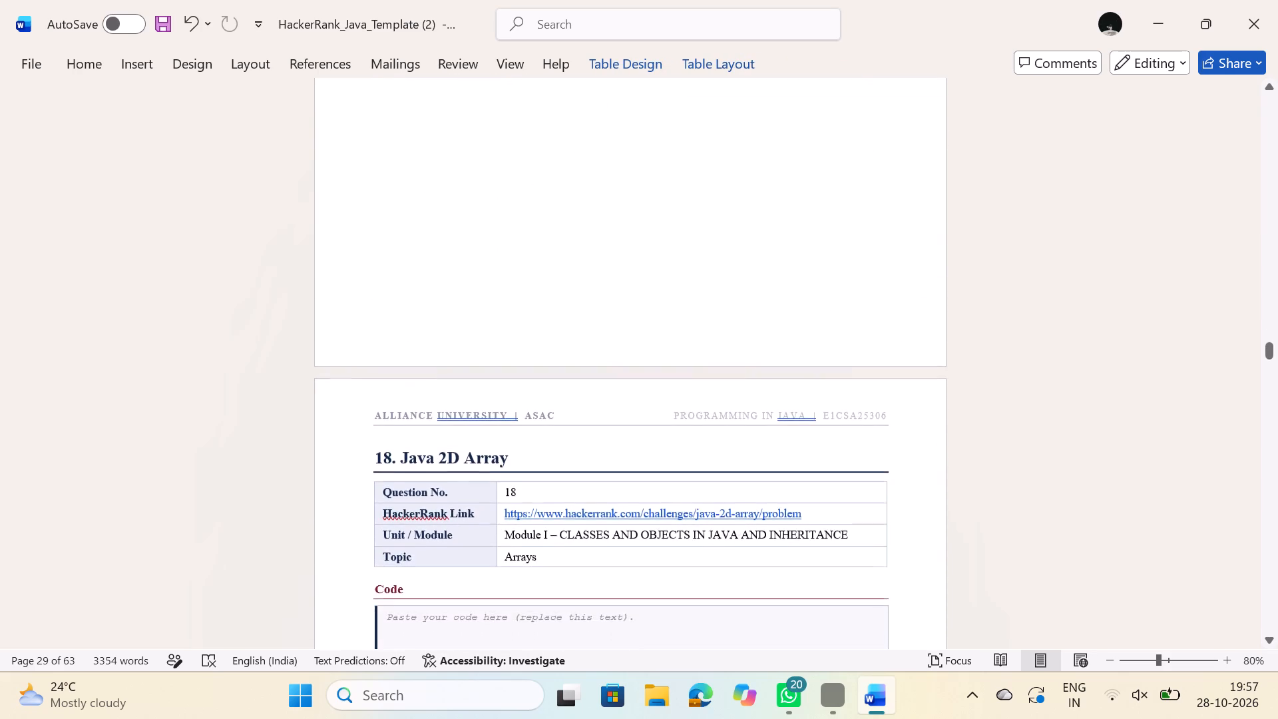
{"action": "scroll", "coordinate": [734, 580], "scroll_direction": "up", "scroll_amount": 4}
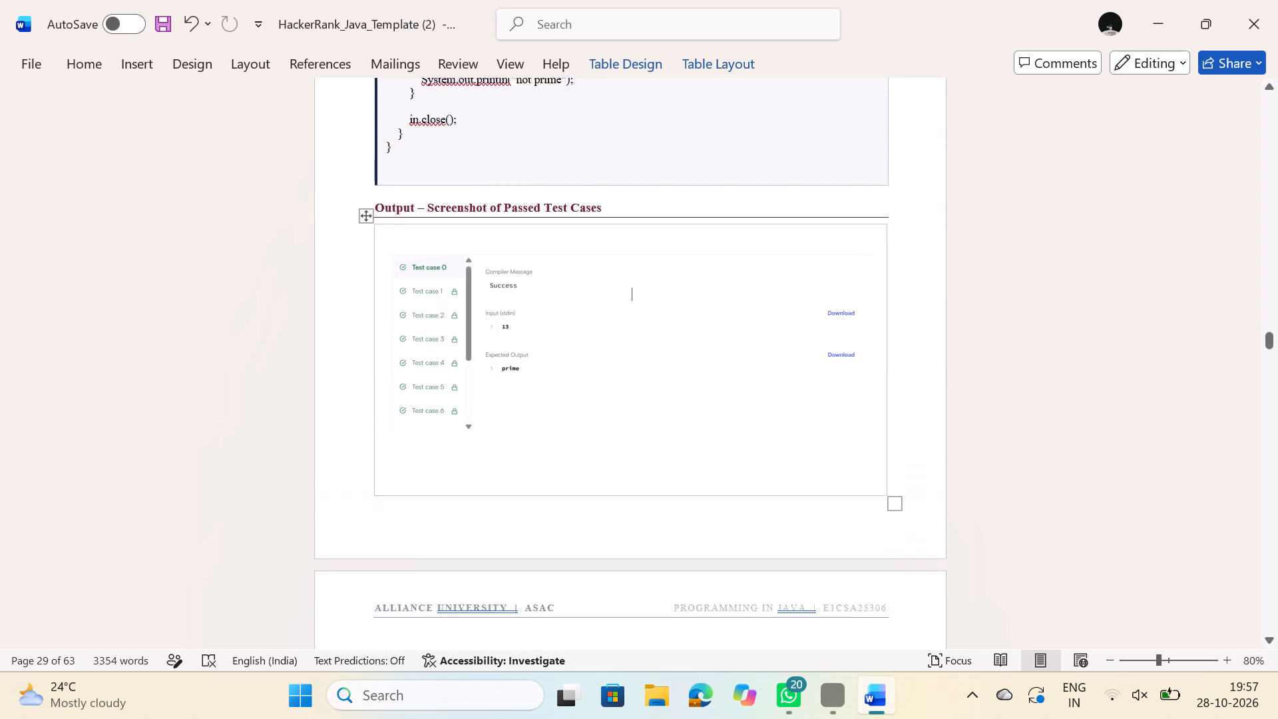
{"action": "scroll", "coordinate": [734, 580], "scroll_direction": "up", "scroll_amount": 3}
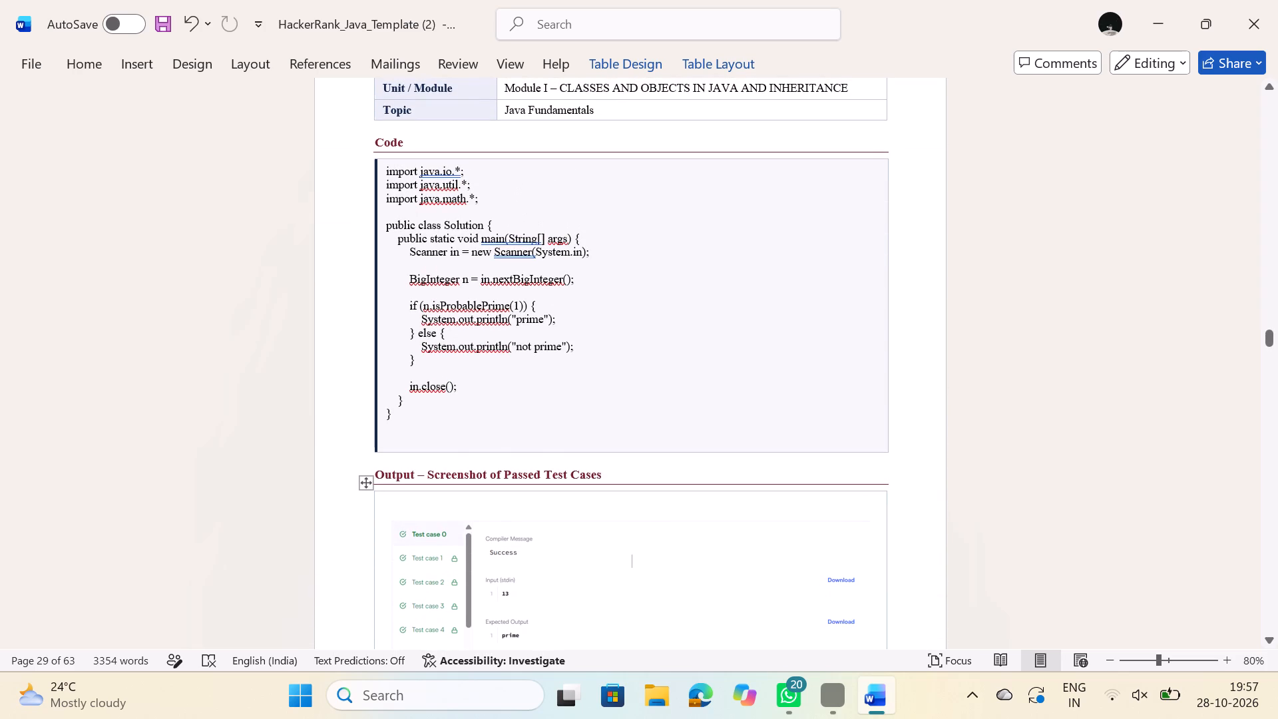
{"action": "left_click", "coordinate": [401, 377]}
{"action": "key", "text": "BackSpace"}
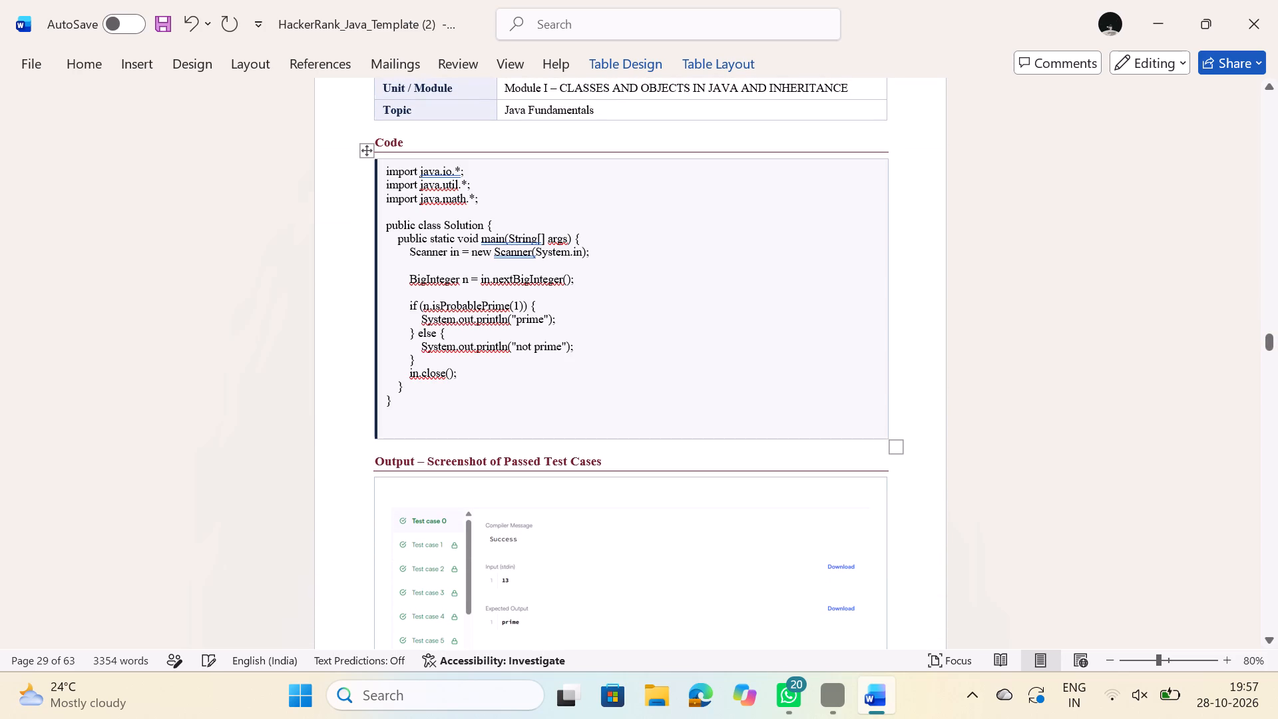
Check question 18 in the template, switch to Chrome, return to the solved Java challenges and open Java 2D Array.
{"action": "scroll", "coordinate": [401, 377], "scroll_direction": "down", "scroll_amount": 5}
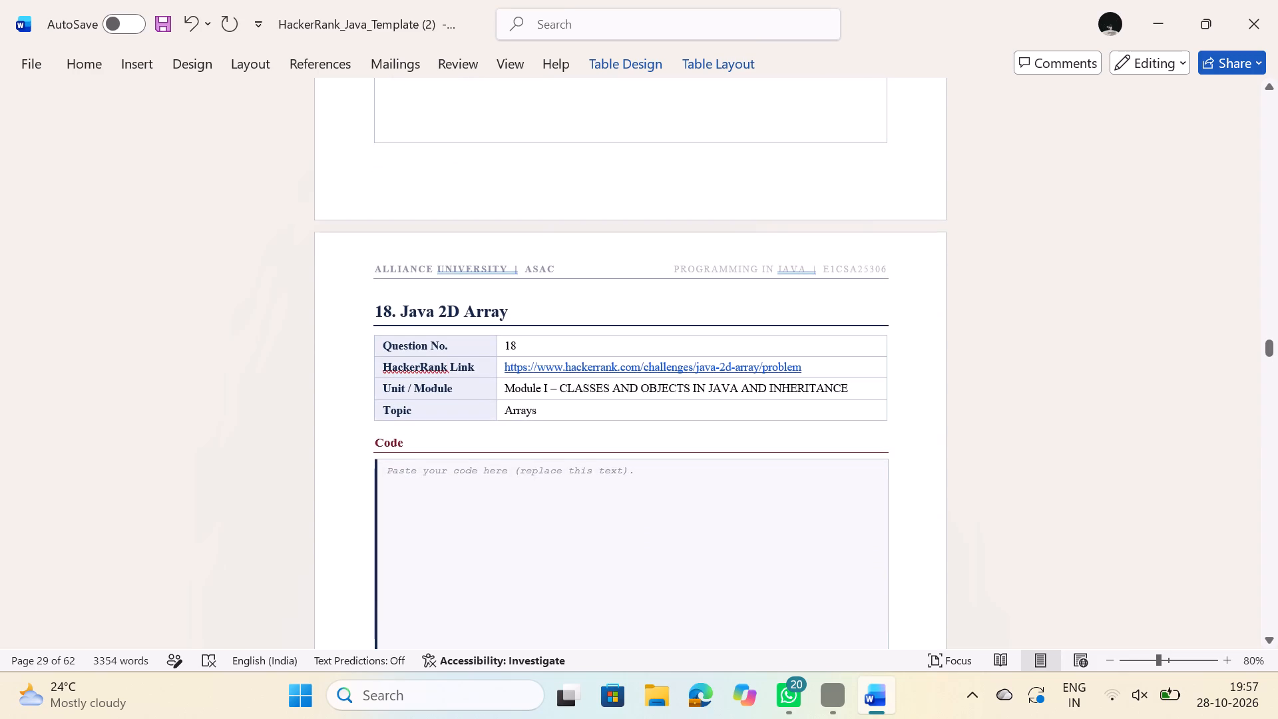
{"action": "scroll", "coordinate": [665, 473], "scroll_direction": "down", "scroll_amount": 1}
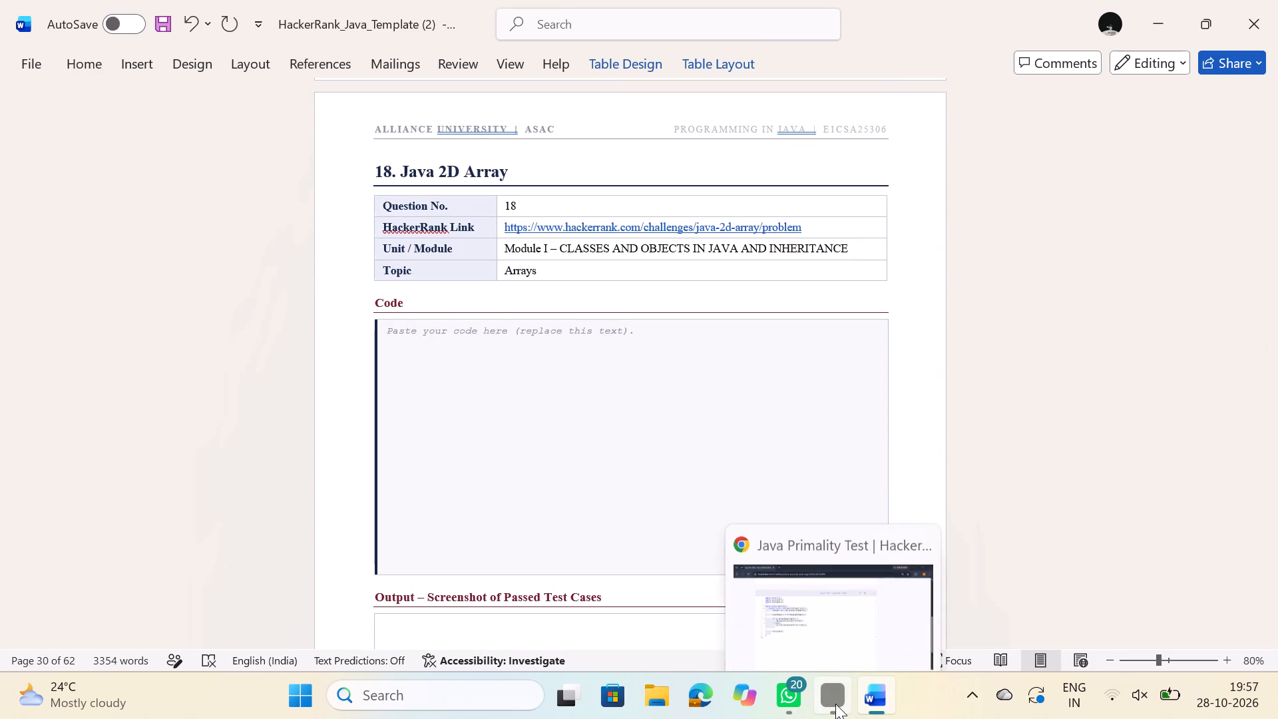
{"action": "left_click", "coordinate": [835, 704]}
{"action": "scroll", "coordinate": [532, 449], "scroll_direction": "up", "scroll_amount": 9}
{"action": "scroll", "coordinate": [532, 449], "scroll_direction": "right", "scroll_amount": 18}
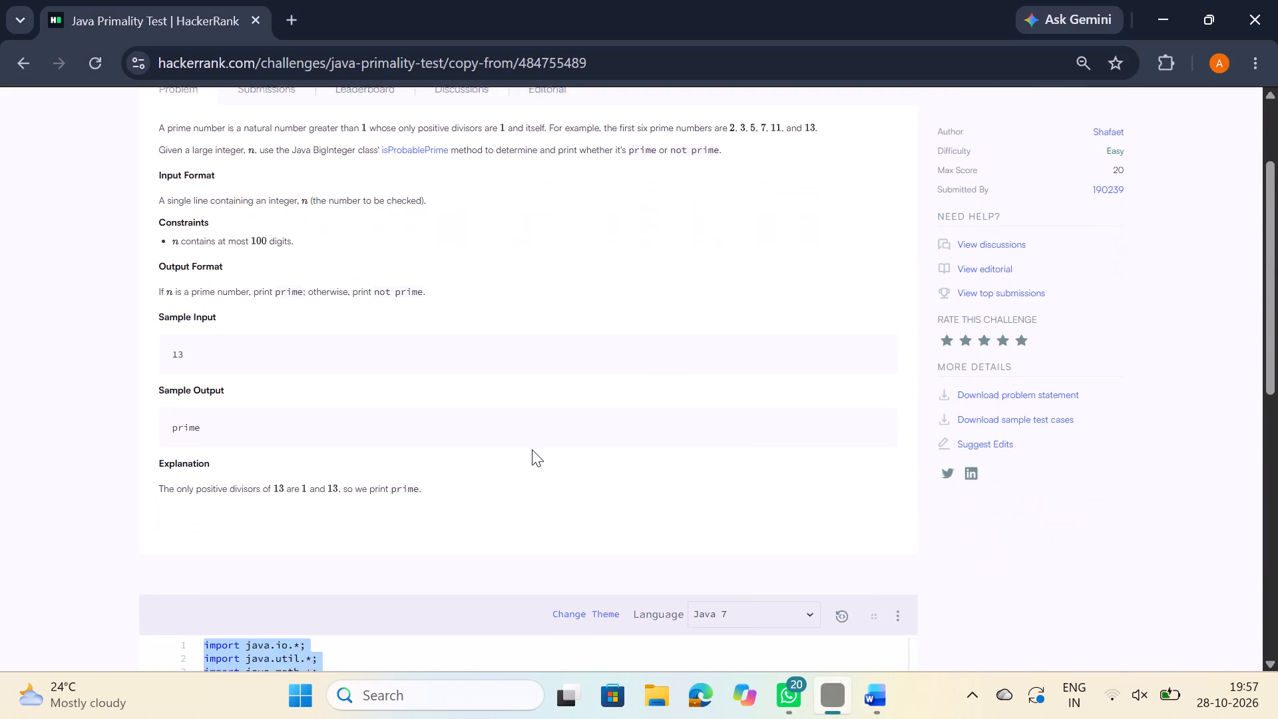
{"action": "scroll", "coordinate": [532, 449], "scroll_direction": "up", "scroll_amount": 9}
{"action": "scroll", "coordinate": [419, 334], "scroll_direction": "right", "scroll_amount": 19}
{"action": "scroll", "coordinate": [419, 334], "scroll_direction": "right", "scroll_amount": 3}
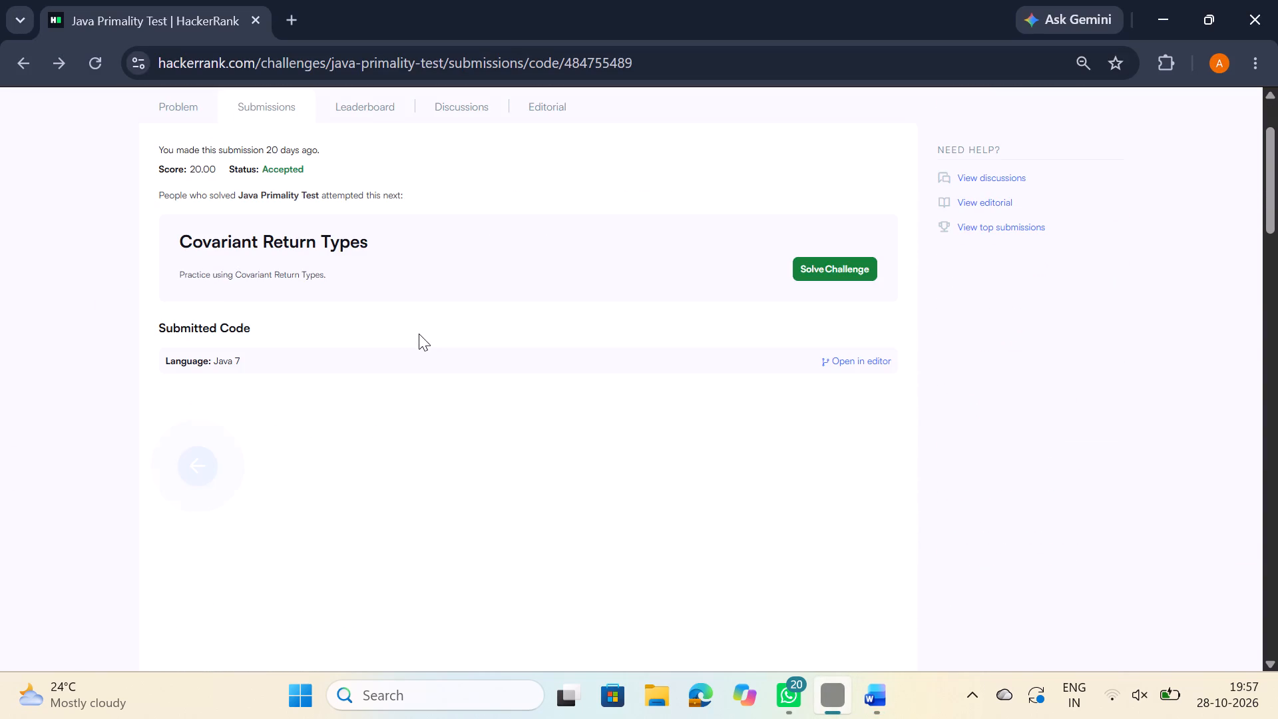
{"action": "scroll", "coordinate": [419, 334], "scroll_direction": "right", "scroll_amount": 13}
{"action": "scroll", "coordinate": [419, 334], "scroll_direction": "right", "scroll_amount": 17}
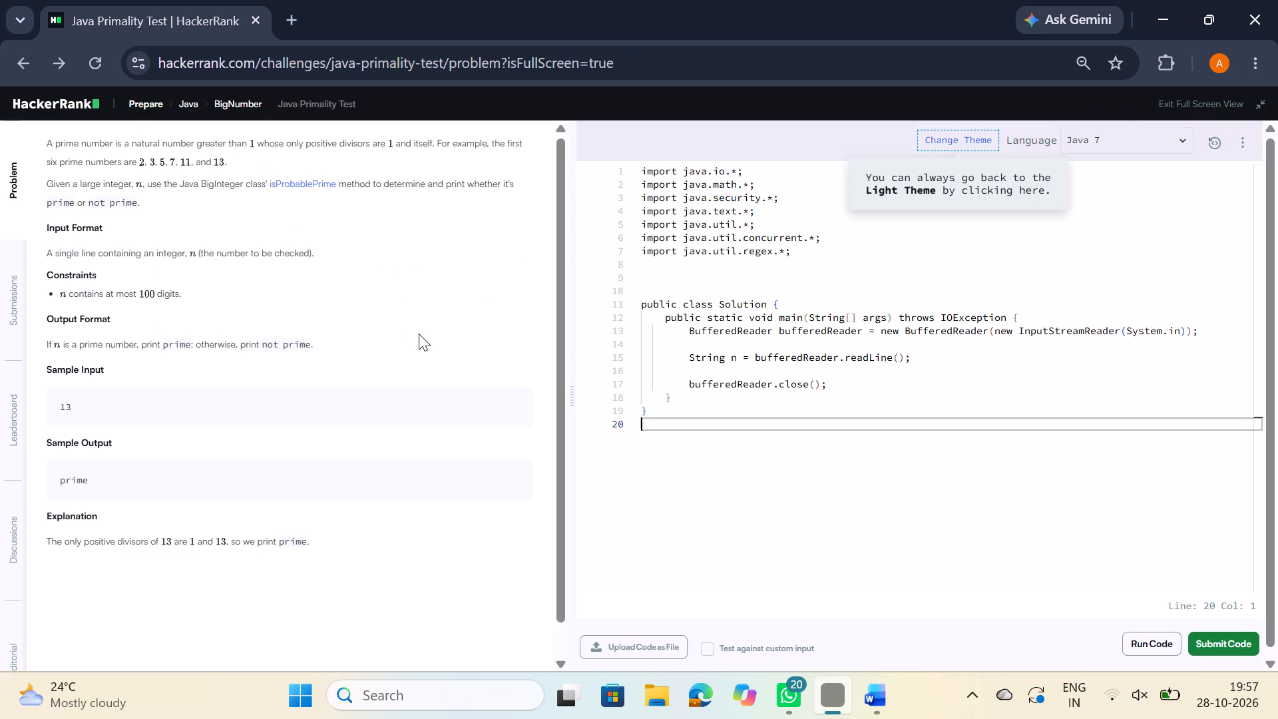
{"action": "scroll", "coordinate": [419, 334], "scroll_direction": "right", "scroll_amount": 17}
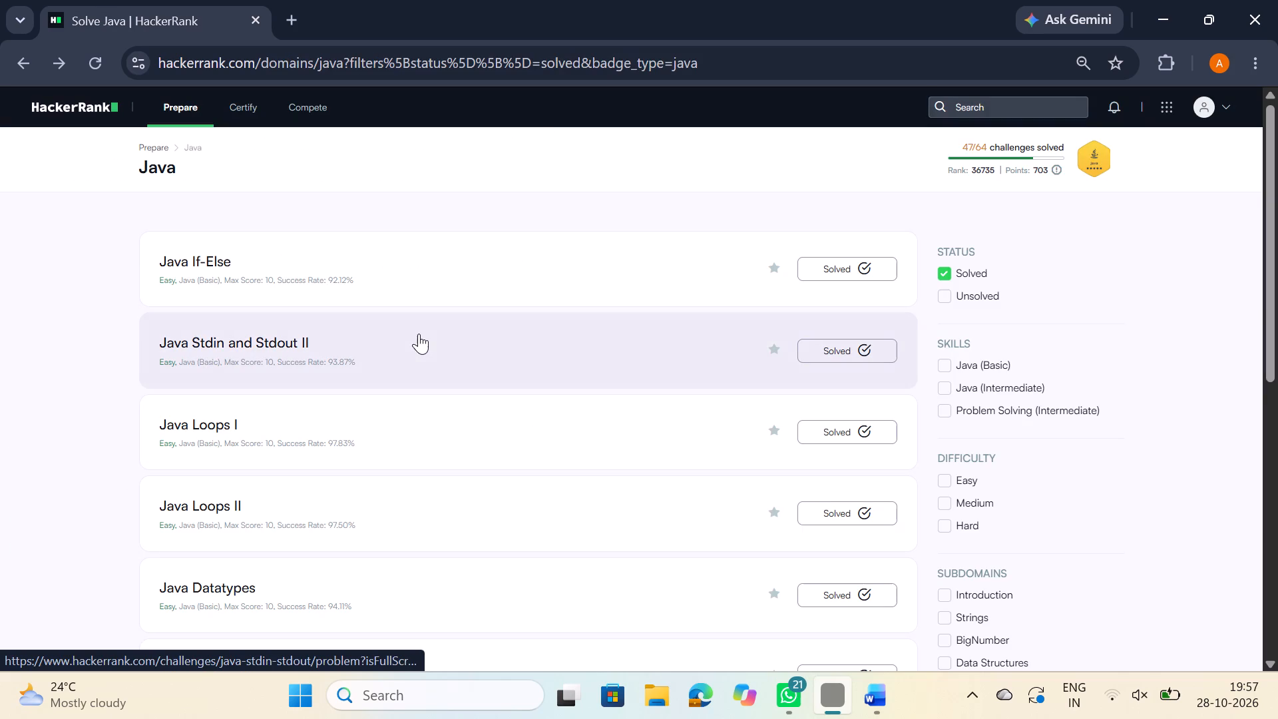
{"action": "scroll", "coordinate": [419, 334], "scroll_direction": "down", "scroll_amount": 7}
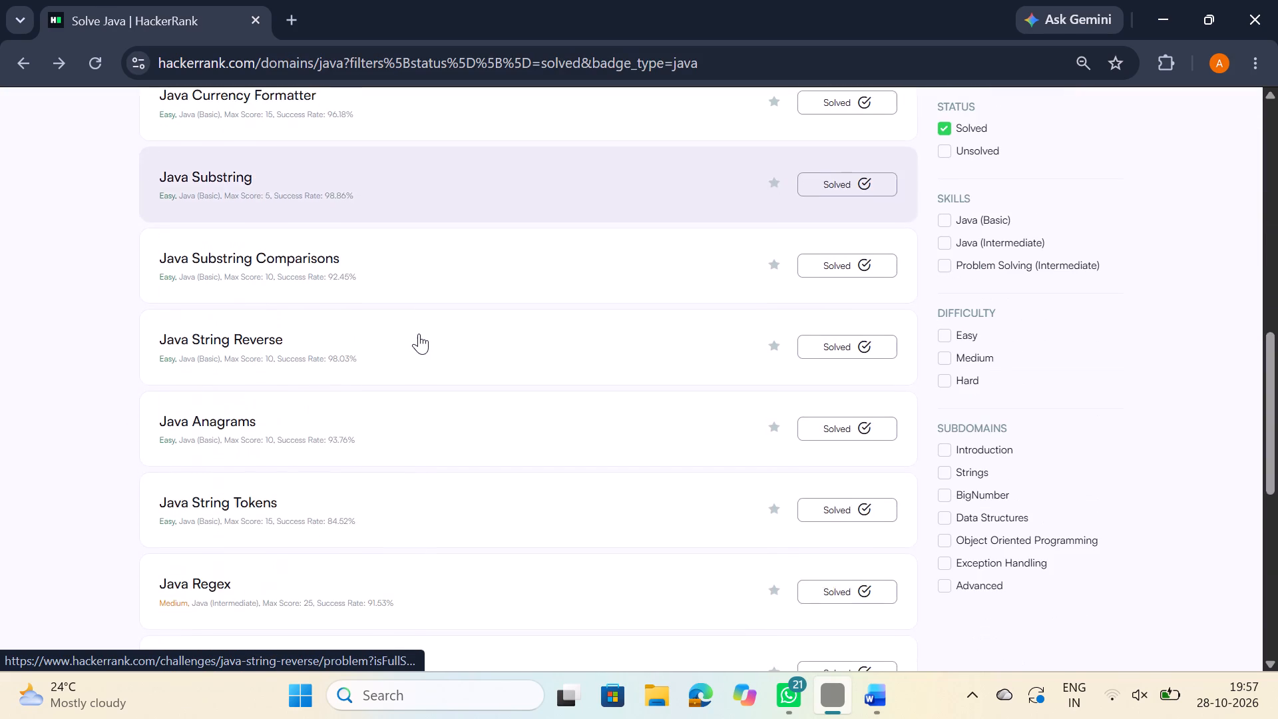
{"action": "scroll", "coordinate": [419, 334], "scroll_direction": "down", "scroll_amount": 5}
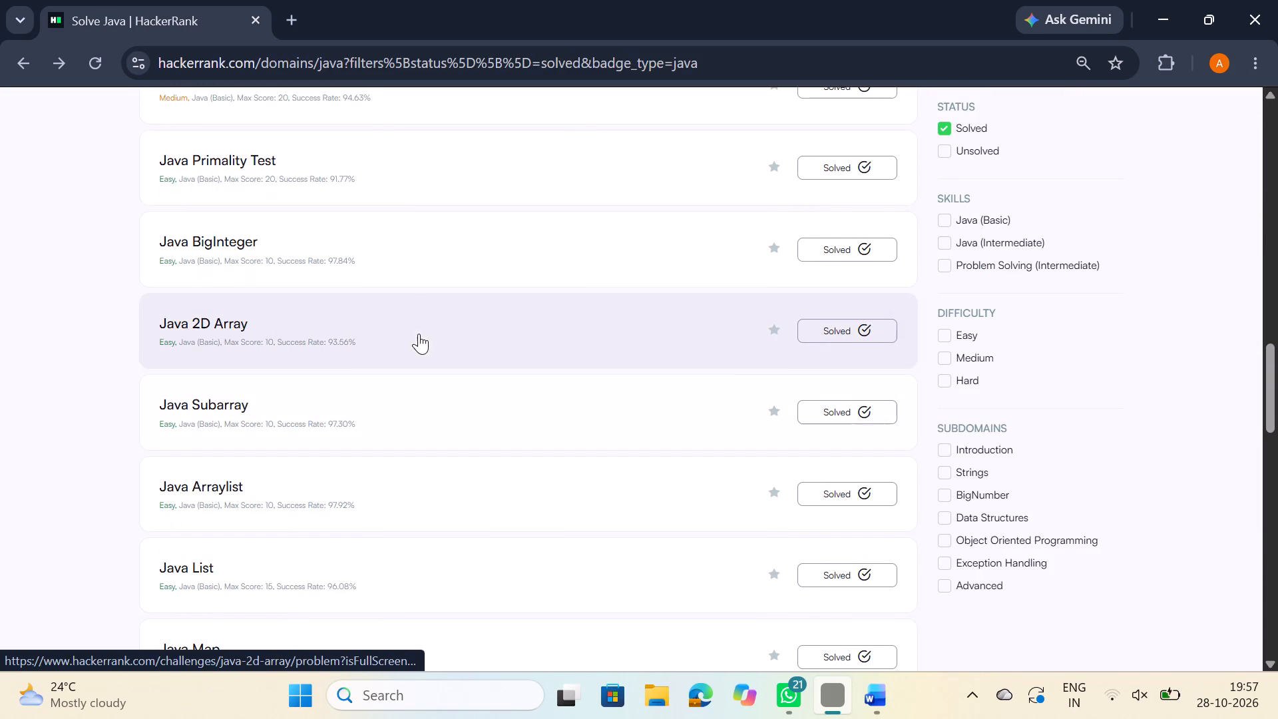
{"action": "left_click", "coordinate": [853, 337]}
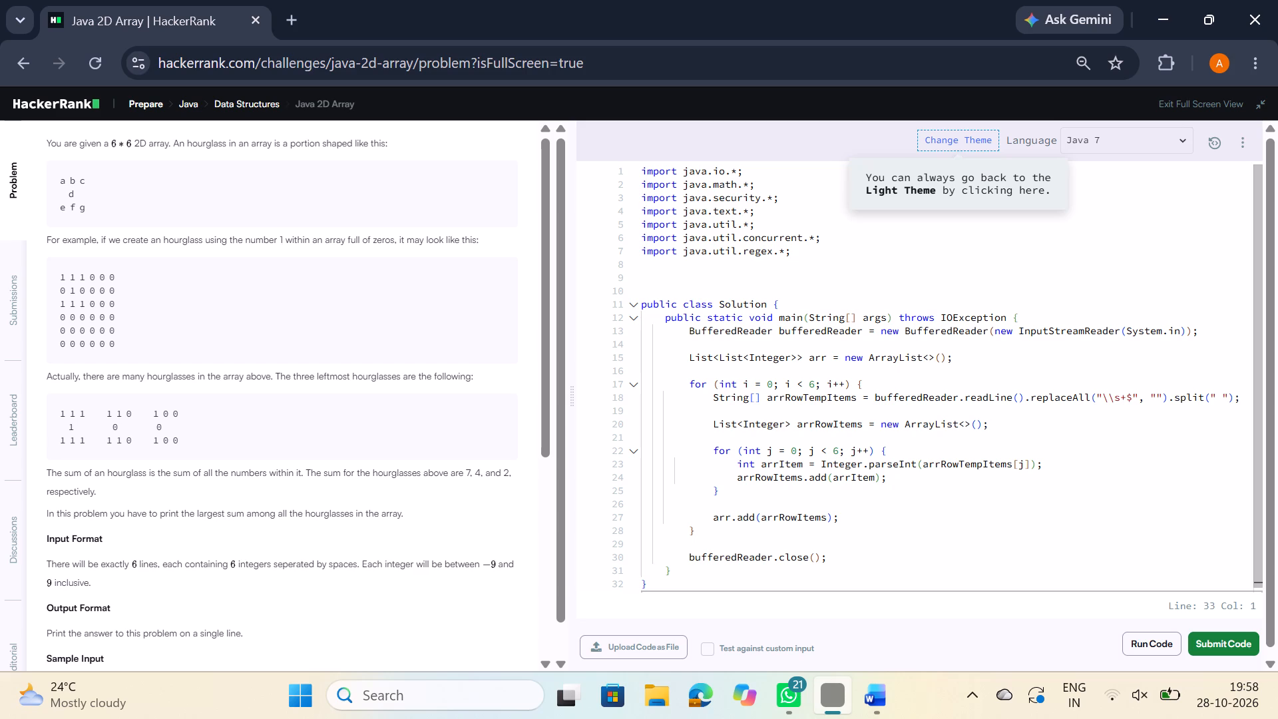
Open the results of the accepted Java 2D Array submission at its passed test case list.
{"action": "left_click", "coordinate": [17, 309]}
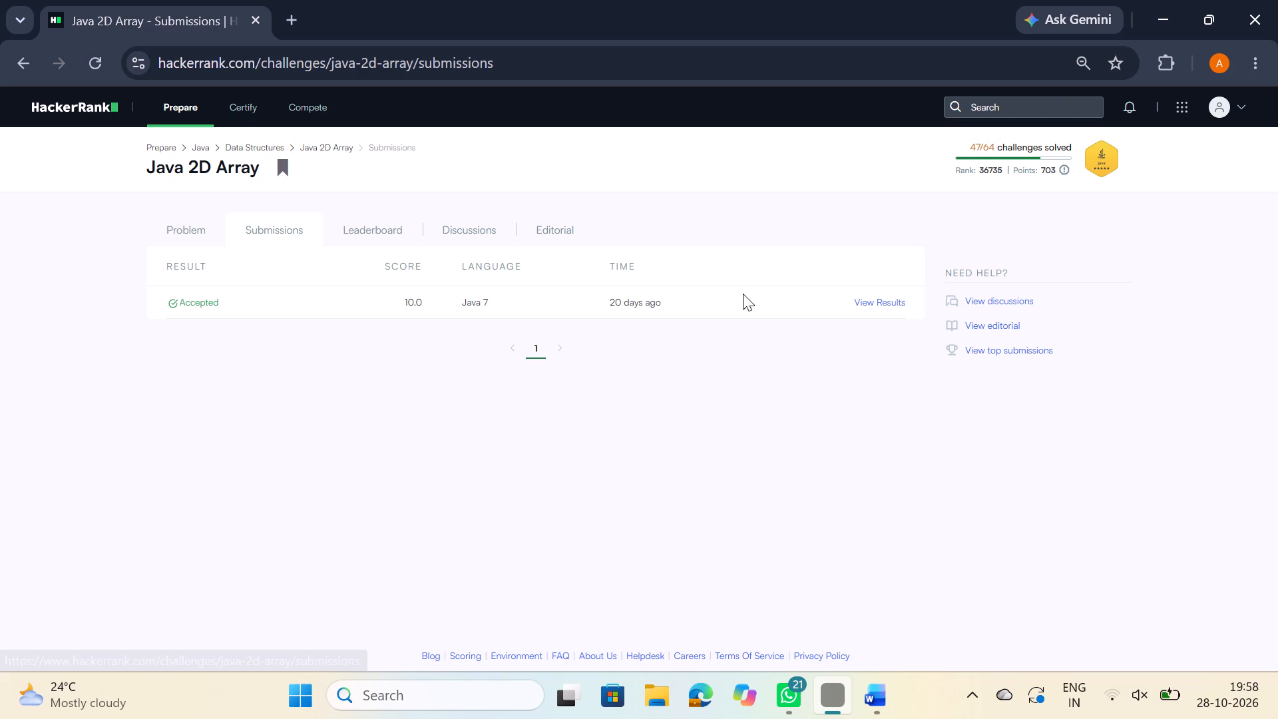
{"action": "left_click", "coordinate": [883, 300]}
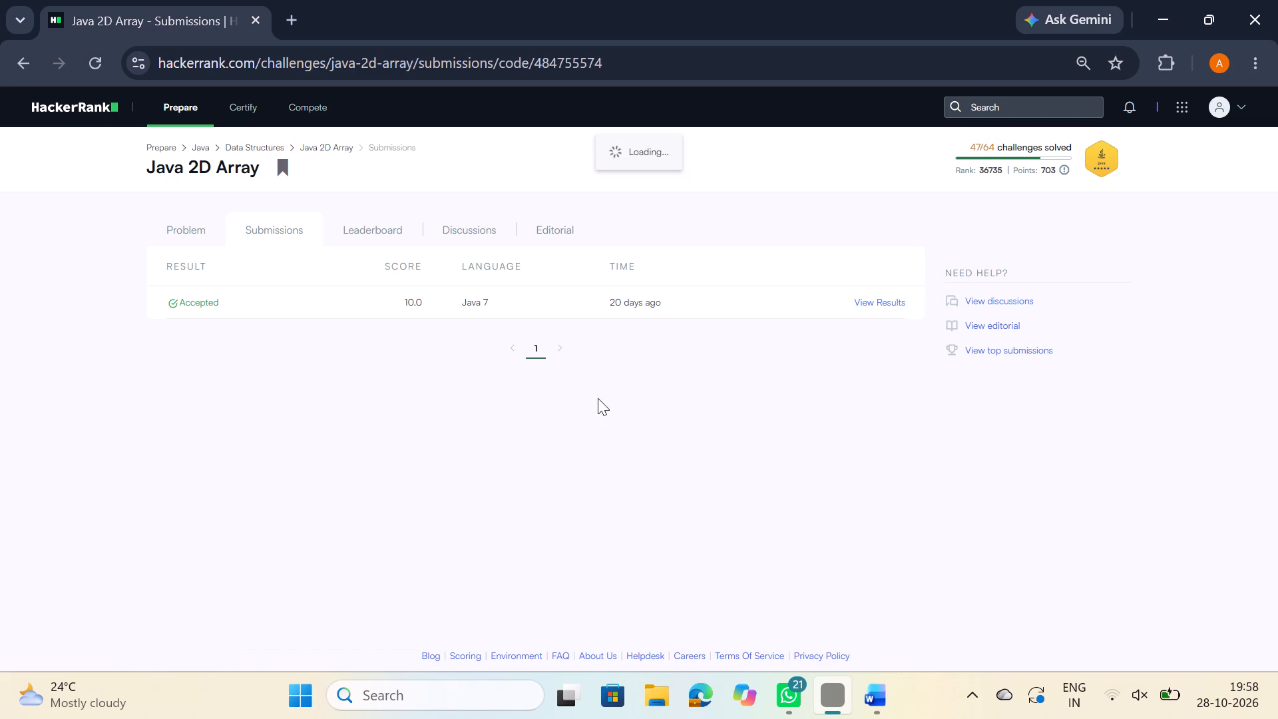
{"action": "scroll", "coordinate": [598, 398], "scroll_direction": "down", "scroll_amount": 12}
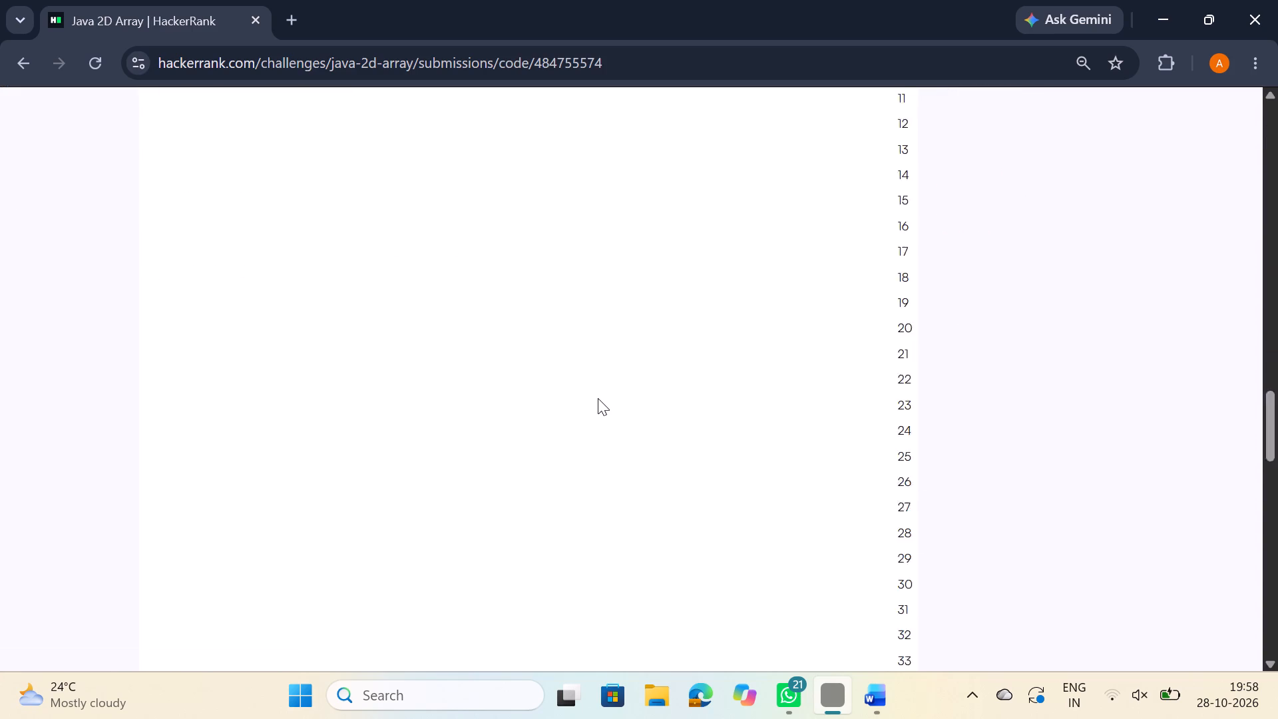
{"action": "scroll", "coordinate": [598, 398], "scroll_direction": "down", "scroll_amount": 4}
{"action": "left_click", "coordinate": [586, 406]}
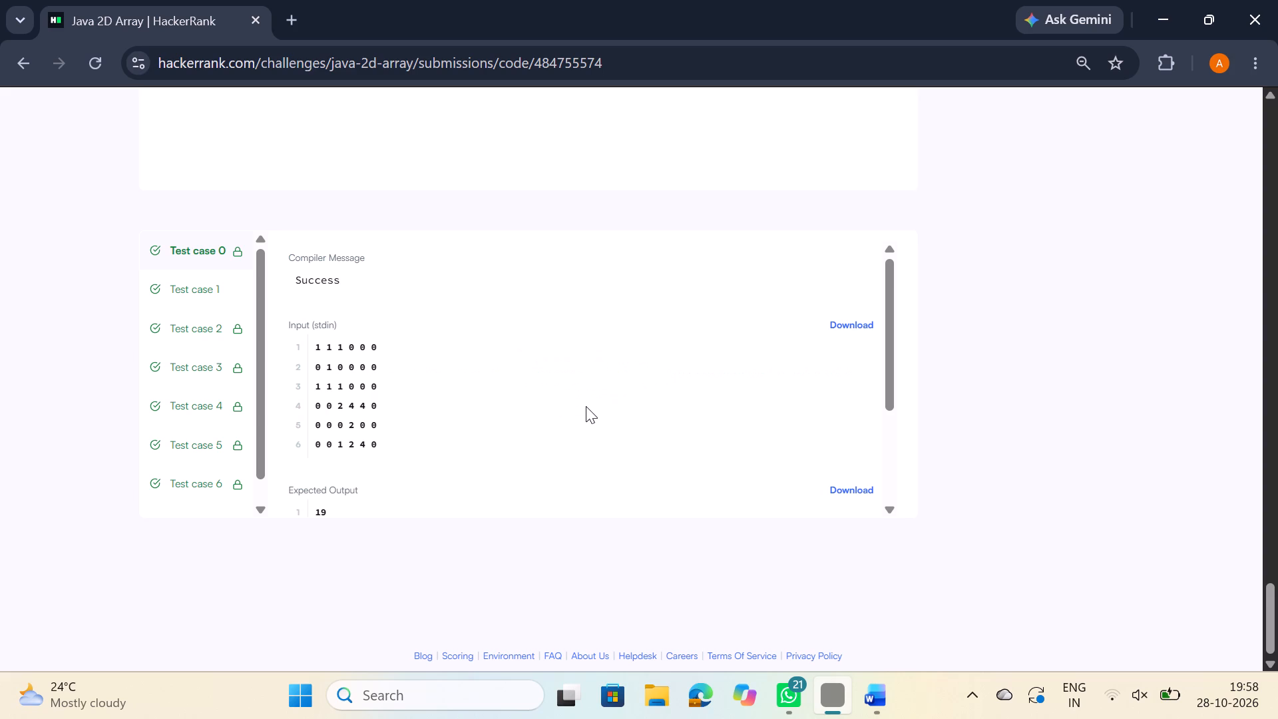
Capture a rectangular screenshot of the whole passed test case panel for Java 2D Array, including its scroll bars.
{"action": "key", "text": "Print"}
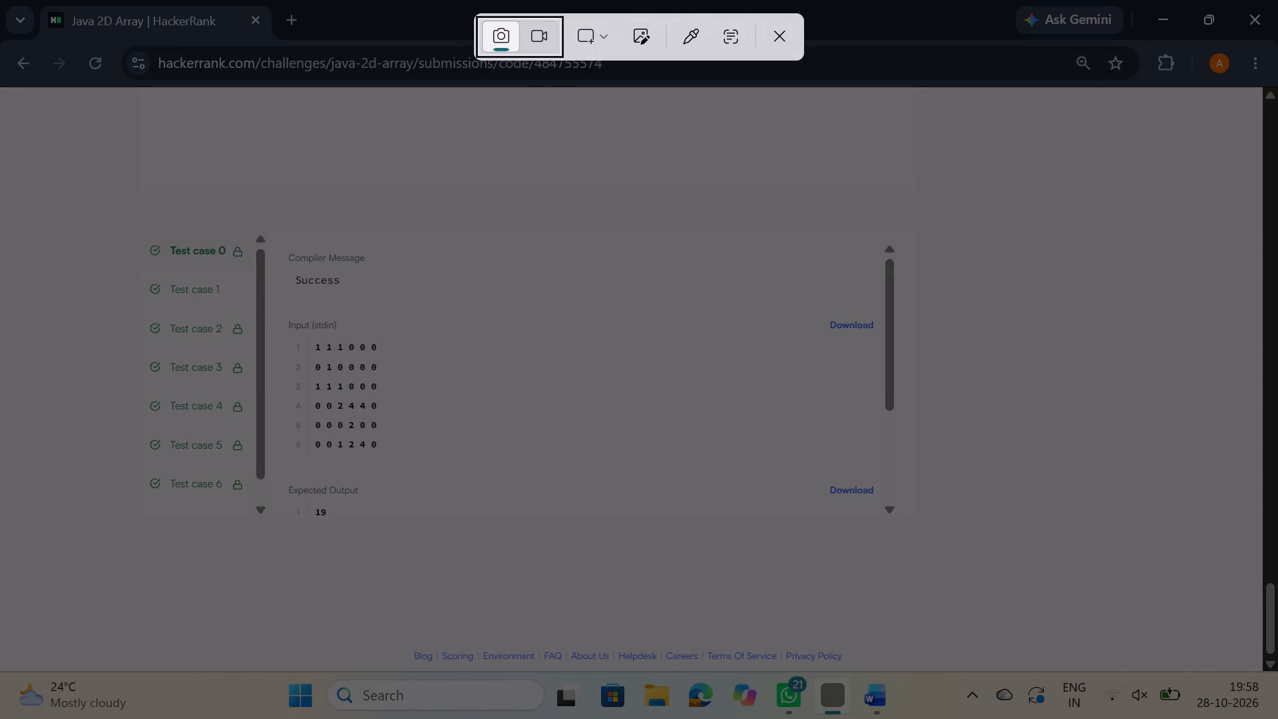
{"action": "left_click_drag", "start_coordinate": [136, 227], "coordinate": [875, 501]}
{"action": "scroll", "coordinate": [634, 389], "scroll_direction": "right", "scroll_amount": 1}
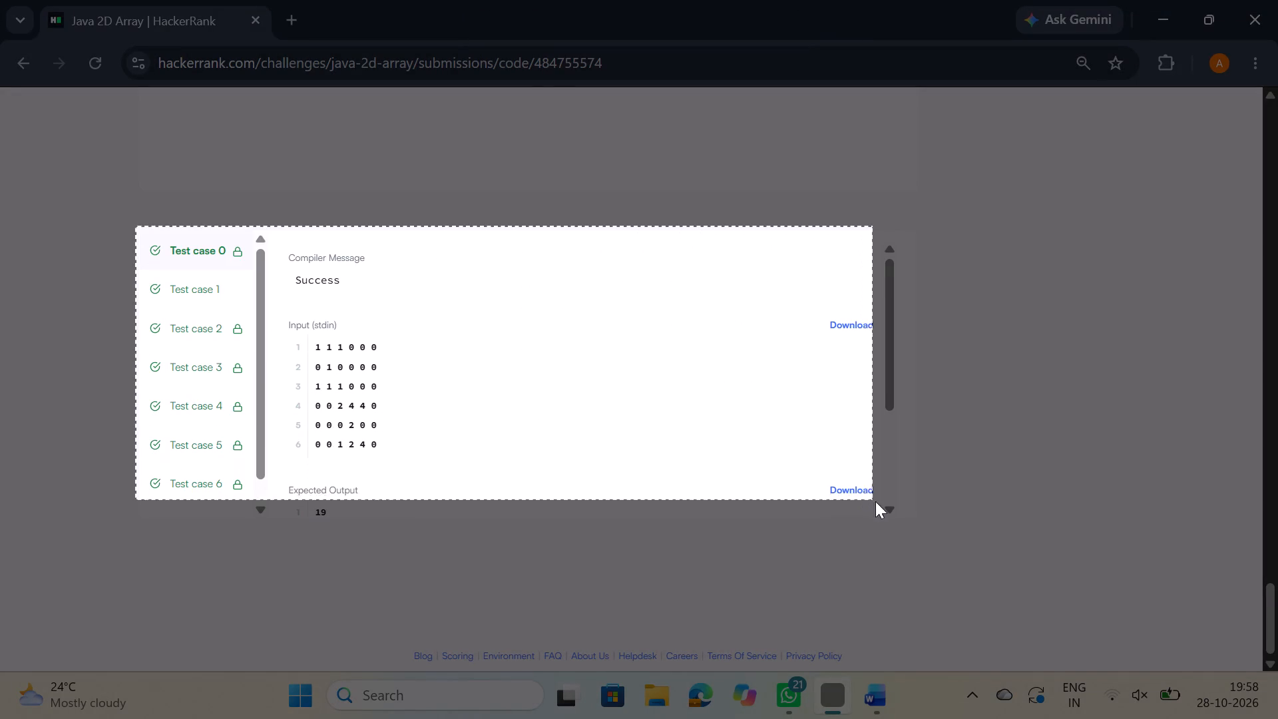
{"action": "left_click_drag", "start_coordinate": [875, 501], "coordinate": [927, 527]}
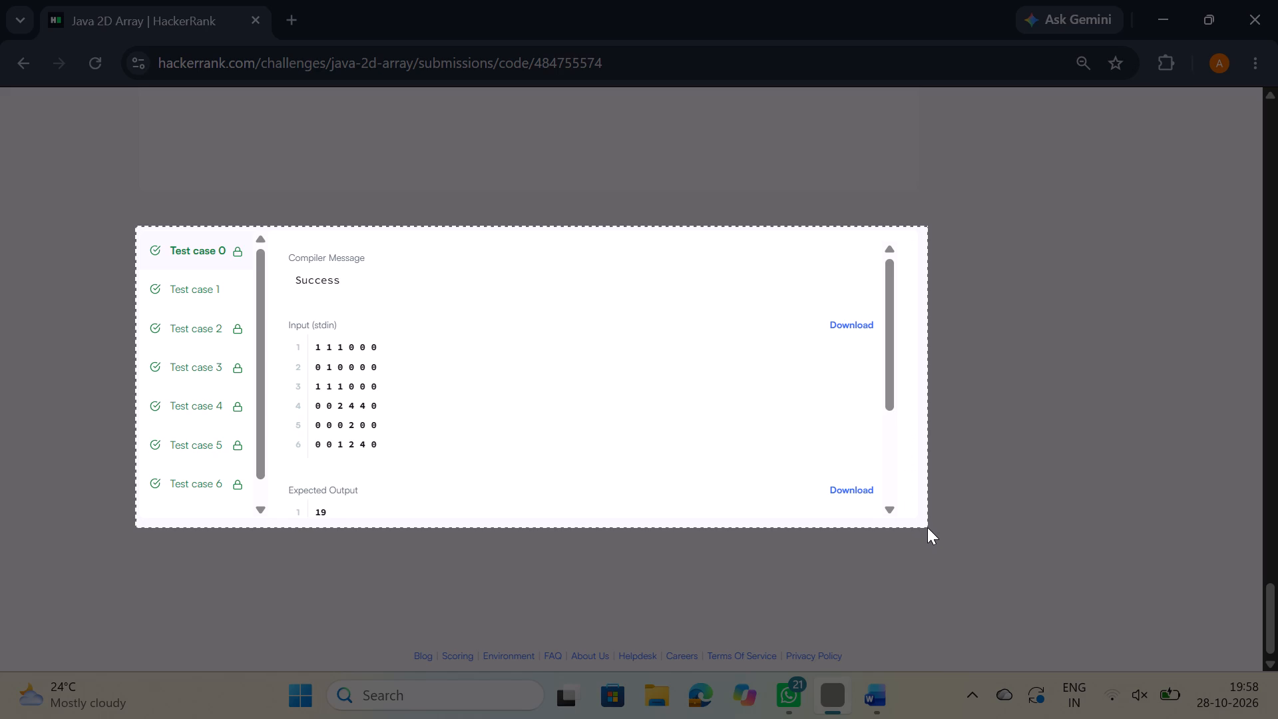
{"action": "left_click_drag", "start_coordinate": [927, 527], "coordinate": [925, 524]}
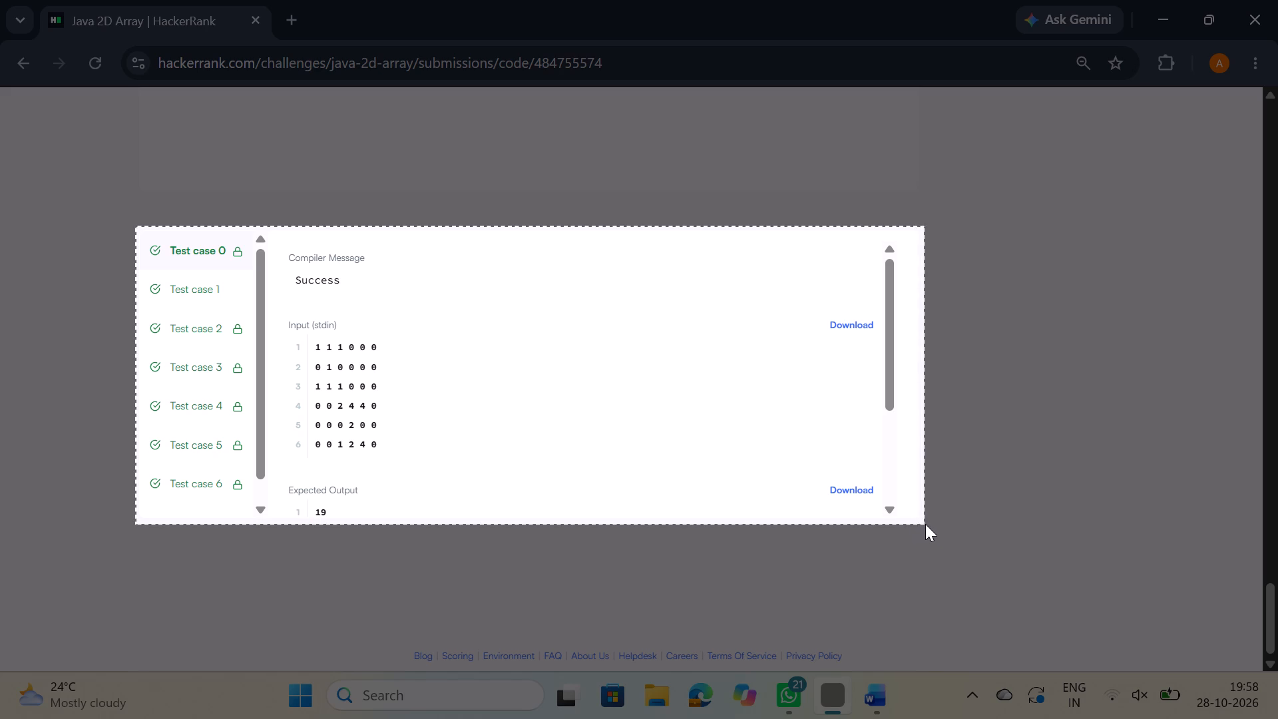
{"action": "left_click_drag", "start_coordinate": [925, 524], "coordinate": [927, 526]}
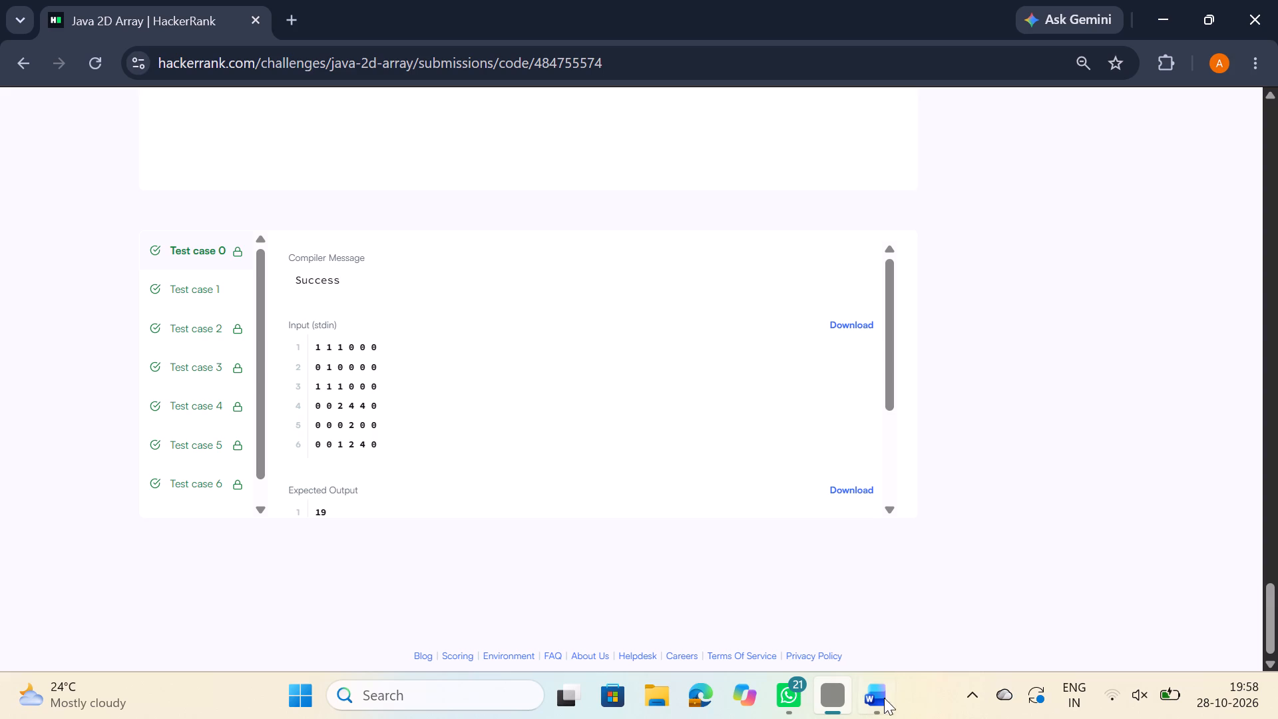
Open the submitted Java 2D Array code in the challenge editor and bring the solution into view.
{"action": "scroll", "coordinate": [621, 254], "scroll_direction": "up", "scroll_amount": 7}
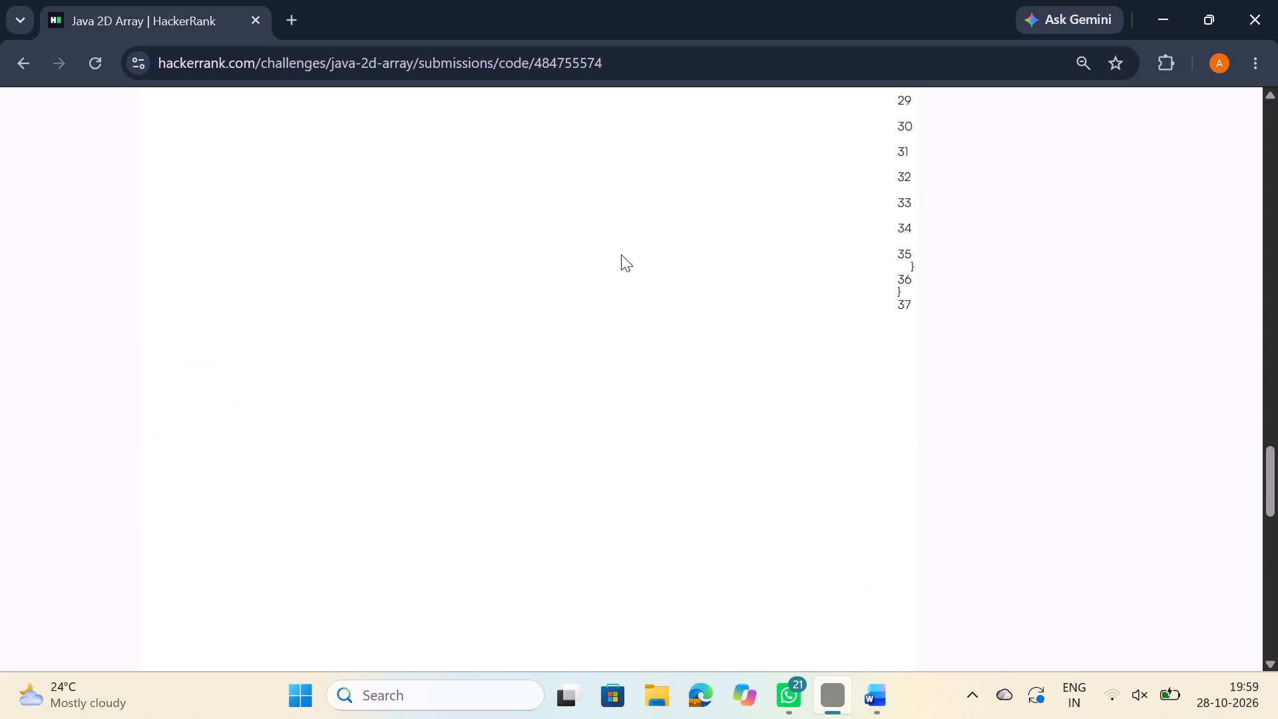
{"action": "scroll", "coordinate": [624, 254], "scroll_direction": "up", "scroll_amount": 8}
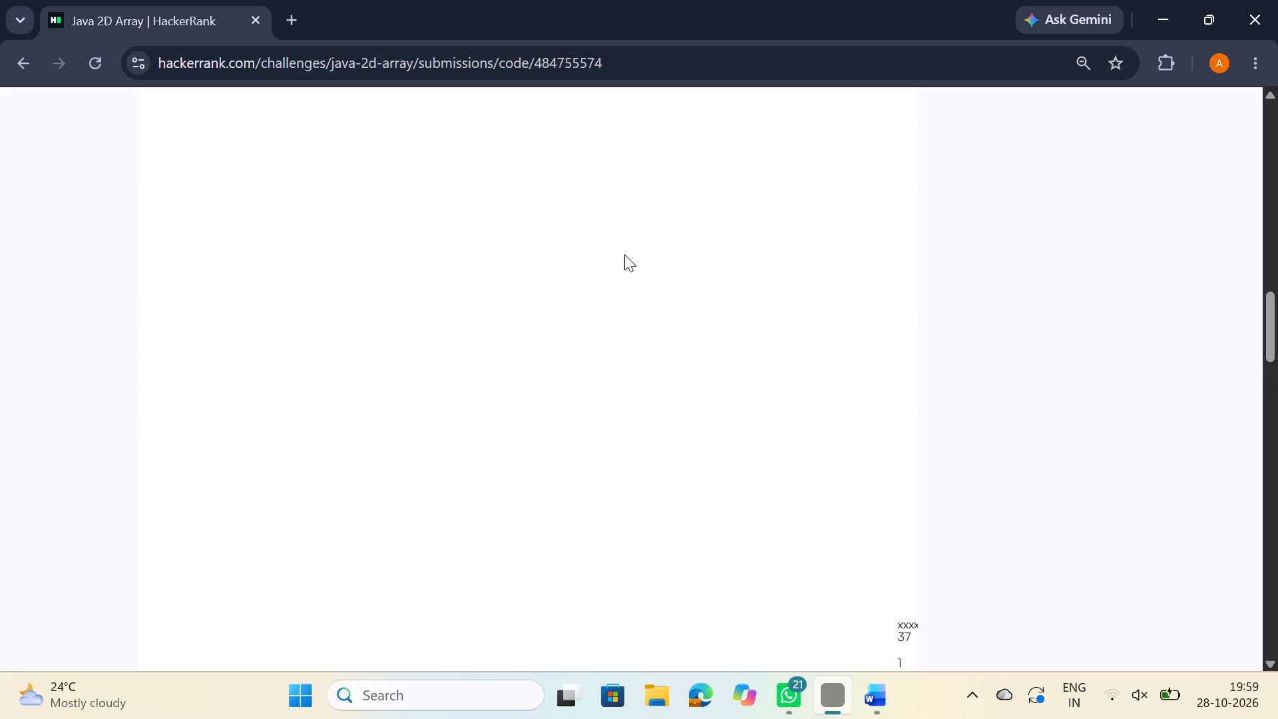
{"action": "scroll", "coordinate": [624, 254], "scroll_direction": "up", "scroll_amount": 10}
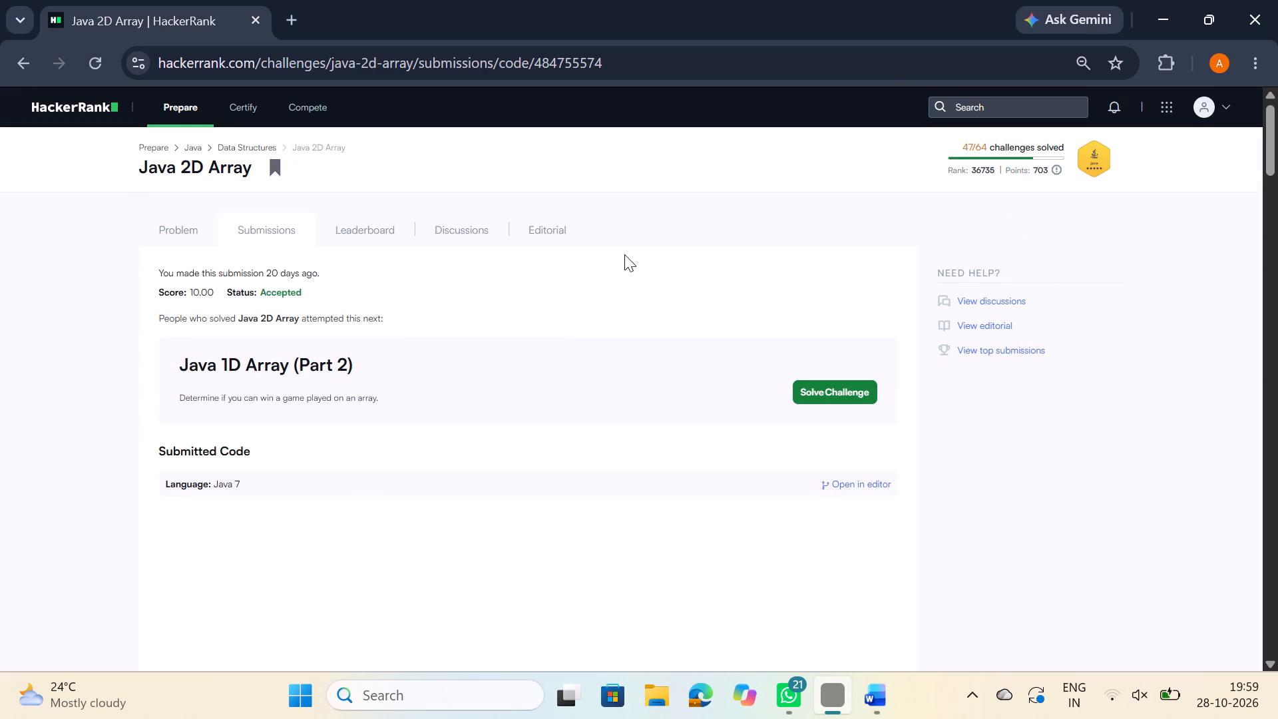
{"action": "left_click", "coordinate": [857, 486]}
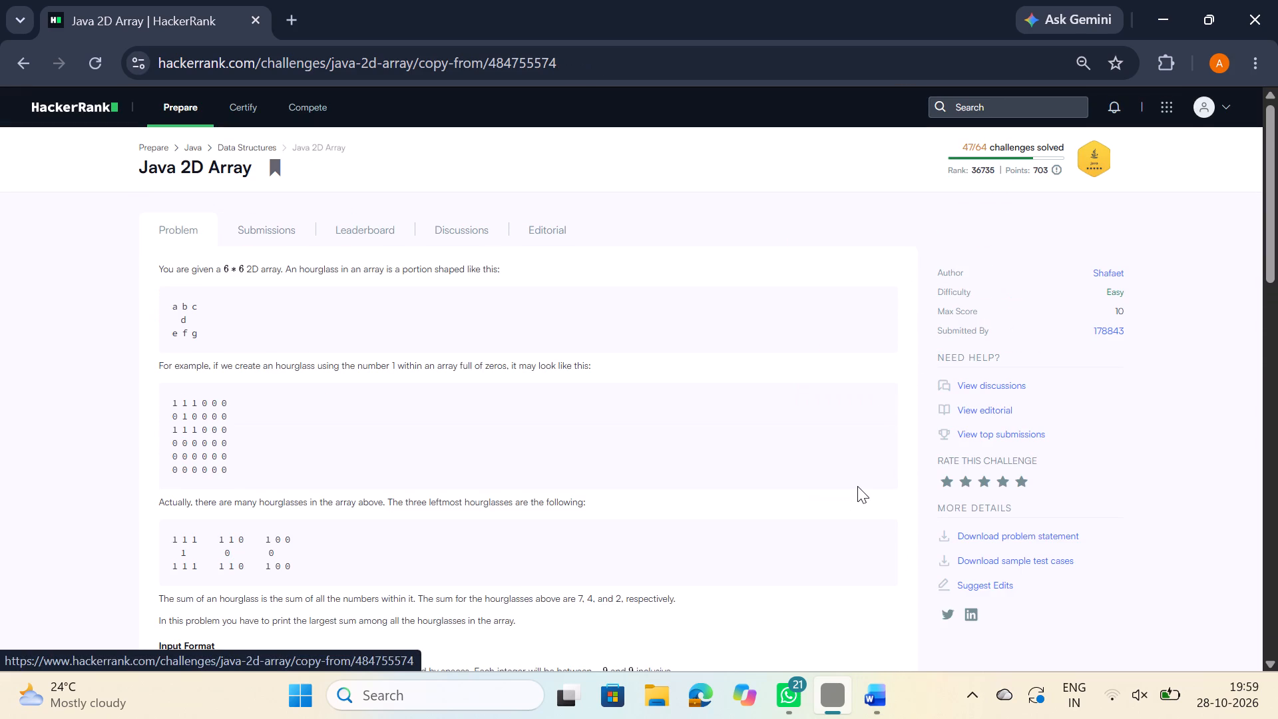
{"action": "scroll", "coordinate": [661, 412], "scroll_direction": "up", "scroll_amount": 1}
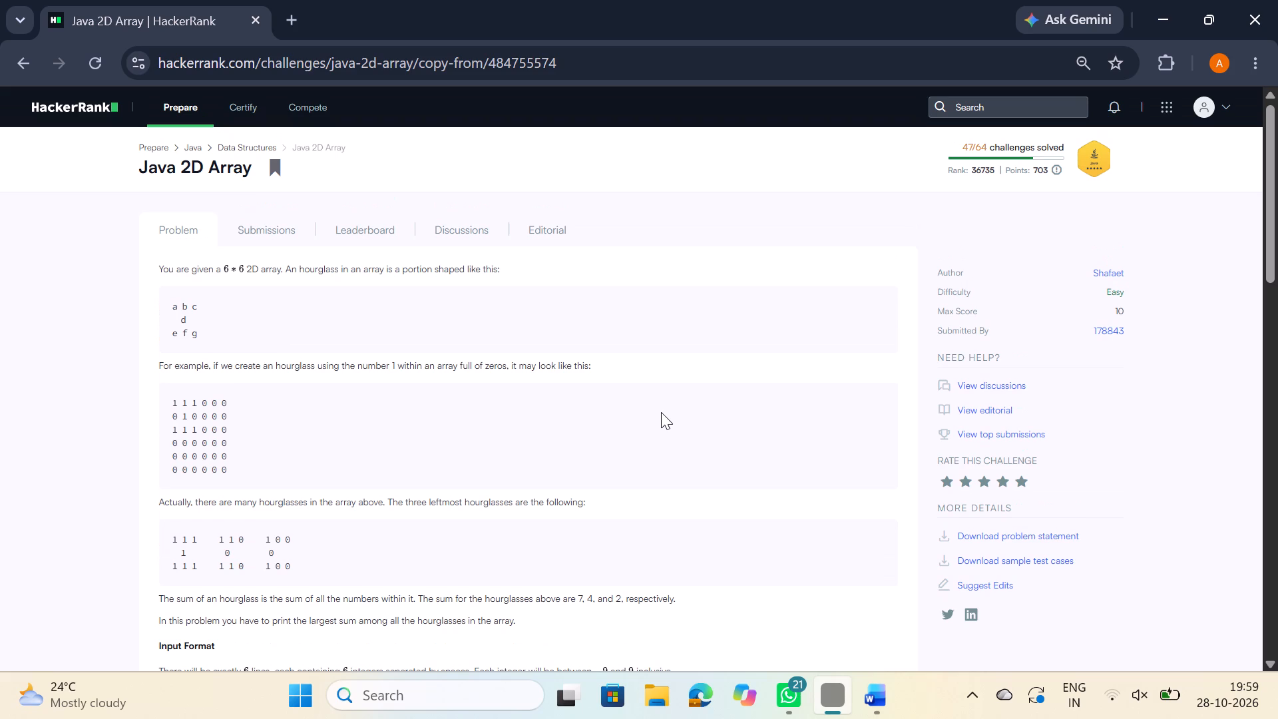
{"action": "scroll", "coordinate": [661, 412], "scroll_direction": "down", "scroll_amount": 1}
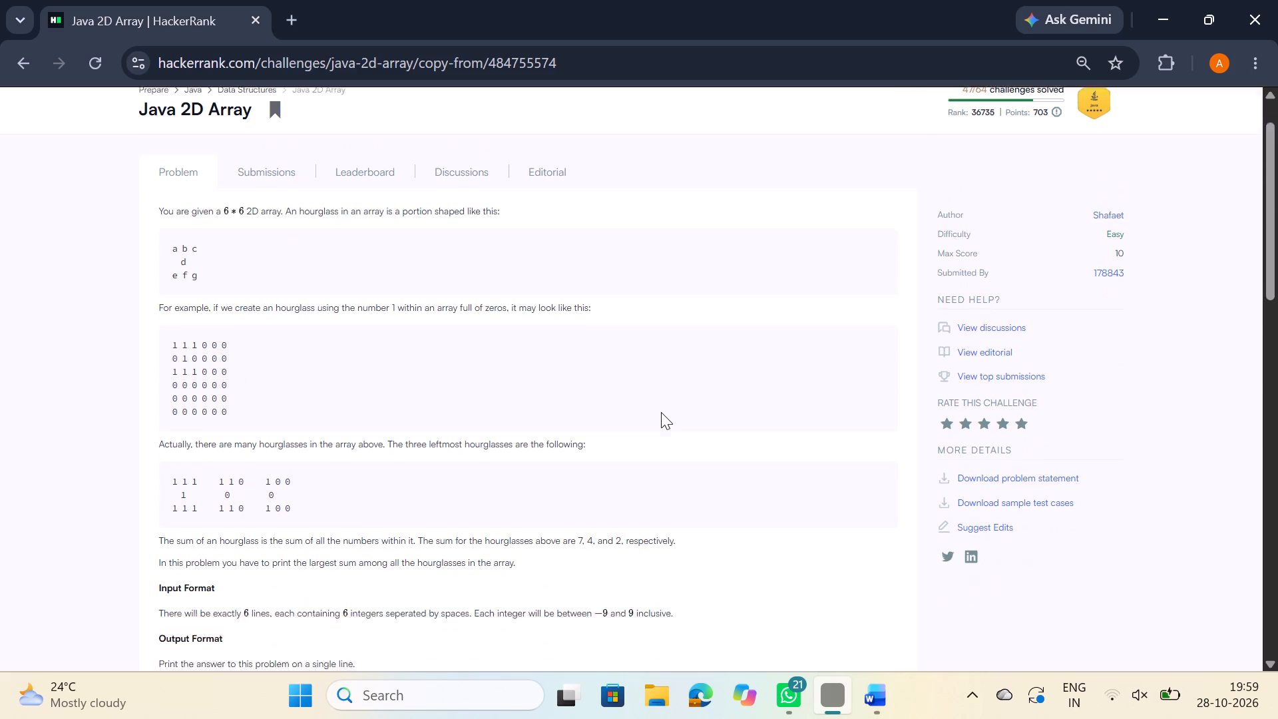
{"action": "scroll", "coordinate": [661, 412], "scroll_direction": "down", "scroll_amount": 7}
{"action": "scroll", "coordinate": [531, 405], "scroll_direction": "down", "scroll_amount": 2}
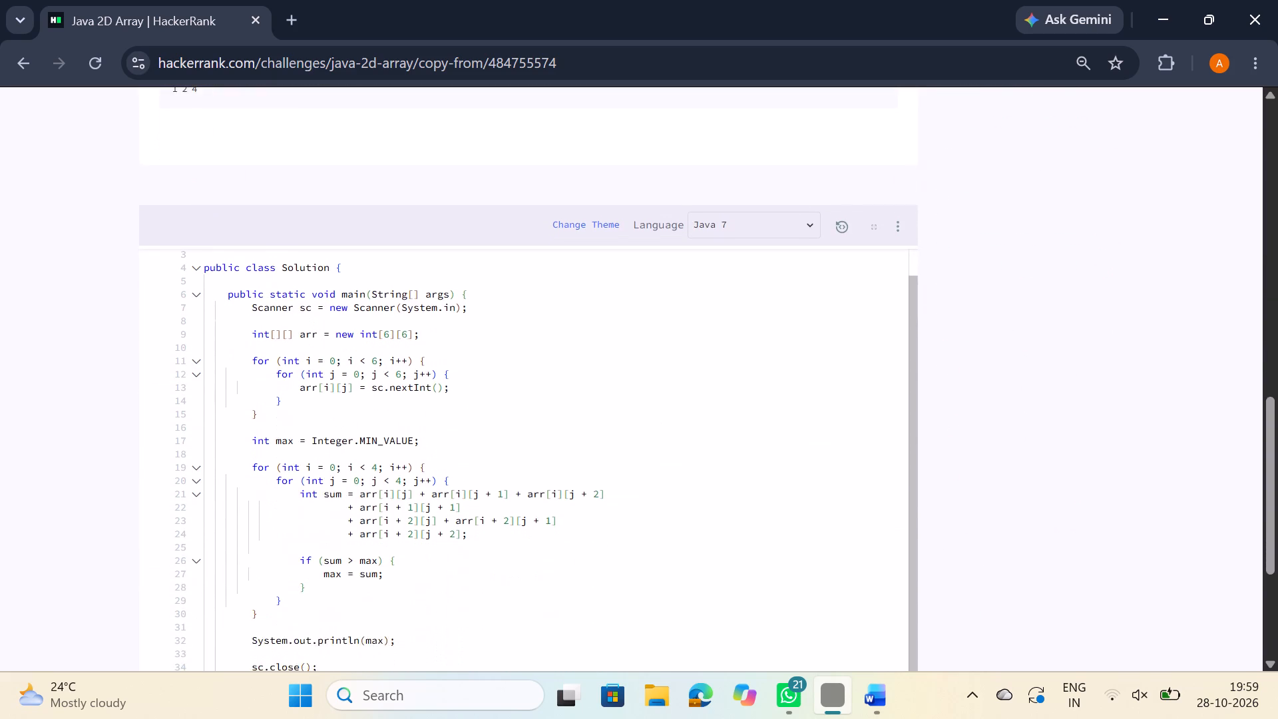
{"action": "scroll", "coordinate": [531, 405], "scroll_direction": "down", "scroll_amount": 2}
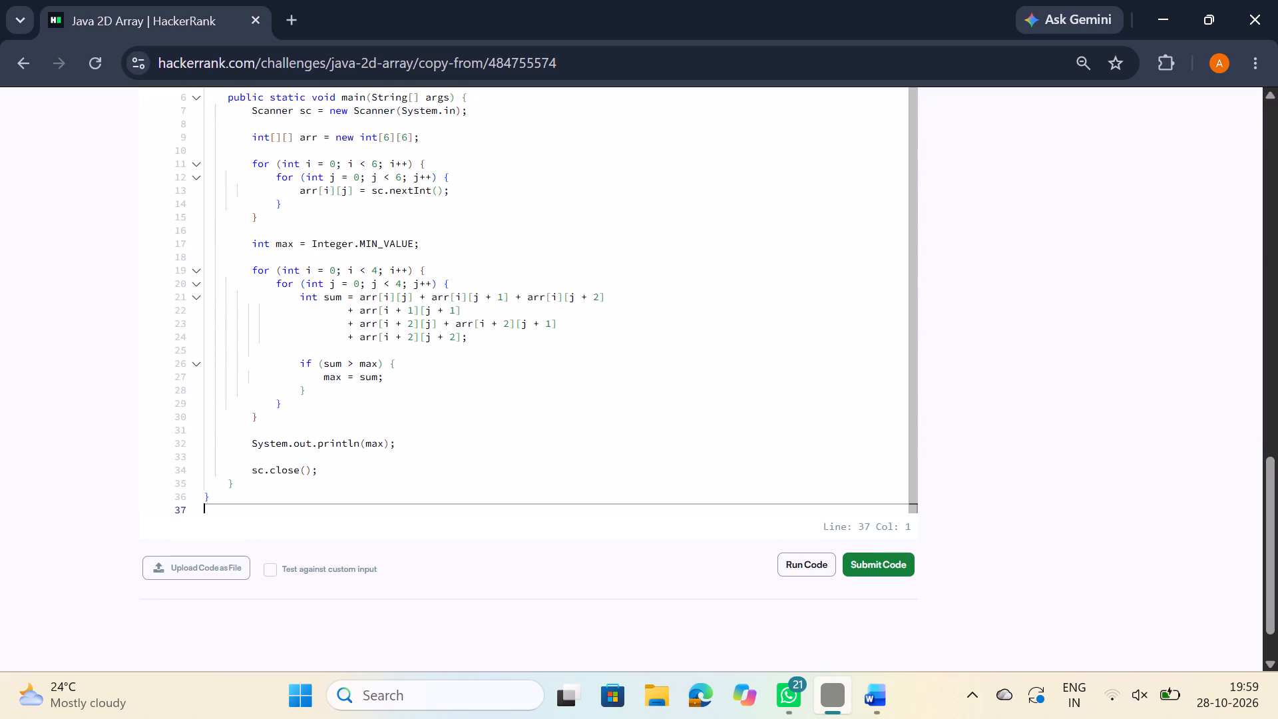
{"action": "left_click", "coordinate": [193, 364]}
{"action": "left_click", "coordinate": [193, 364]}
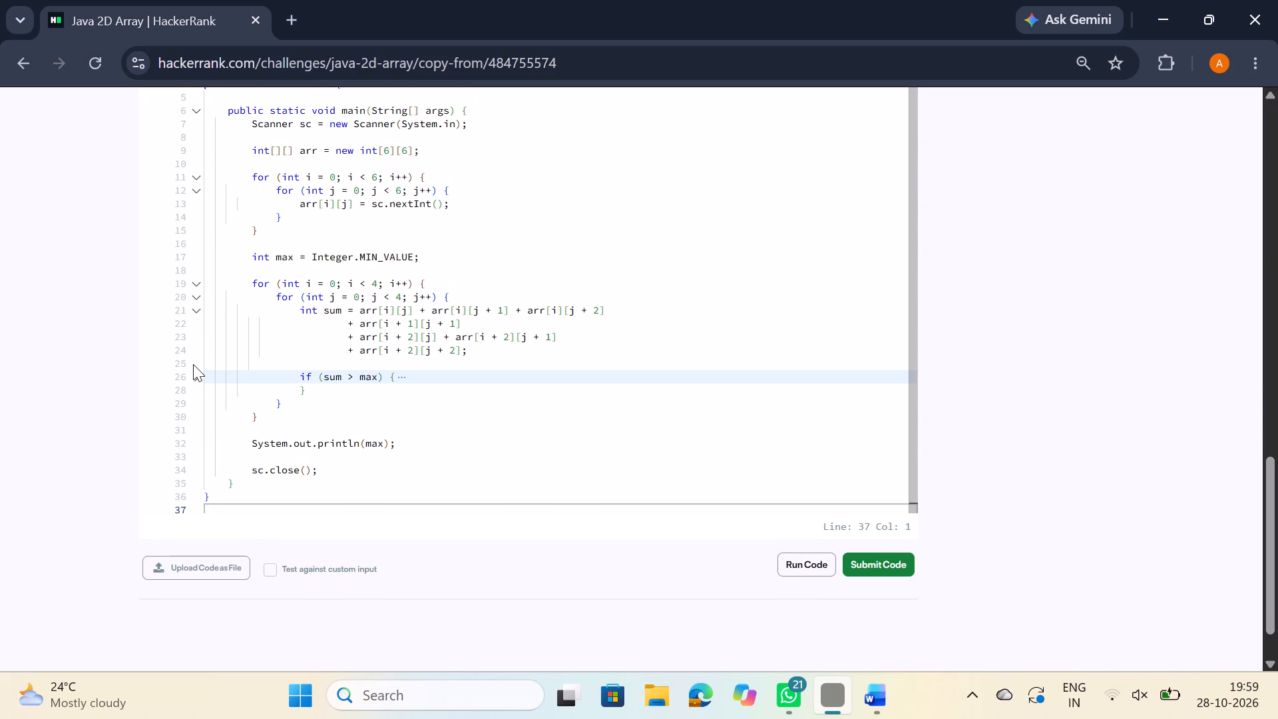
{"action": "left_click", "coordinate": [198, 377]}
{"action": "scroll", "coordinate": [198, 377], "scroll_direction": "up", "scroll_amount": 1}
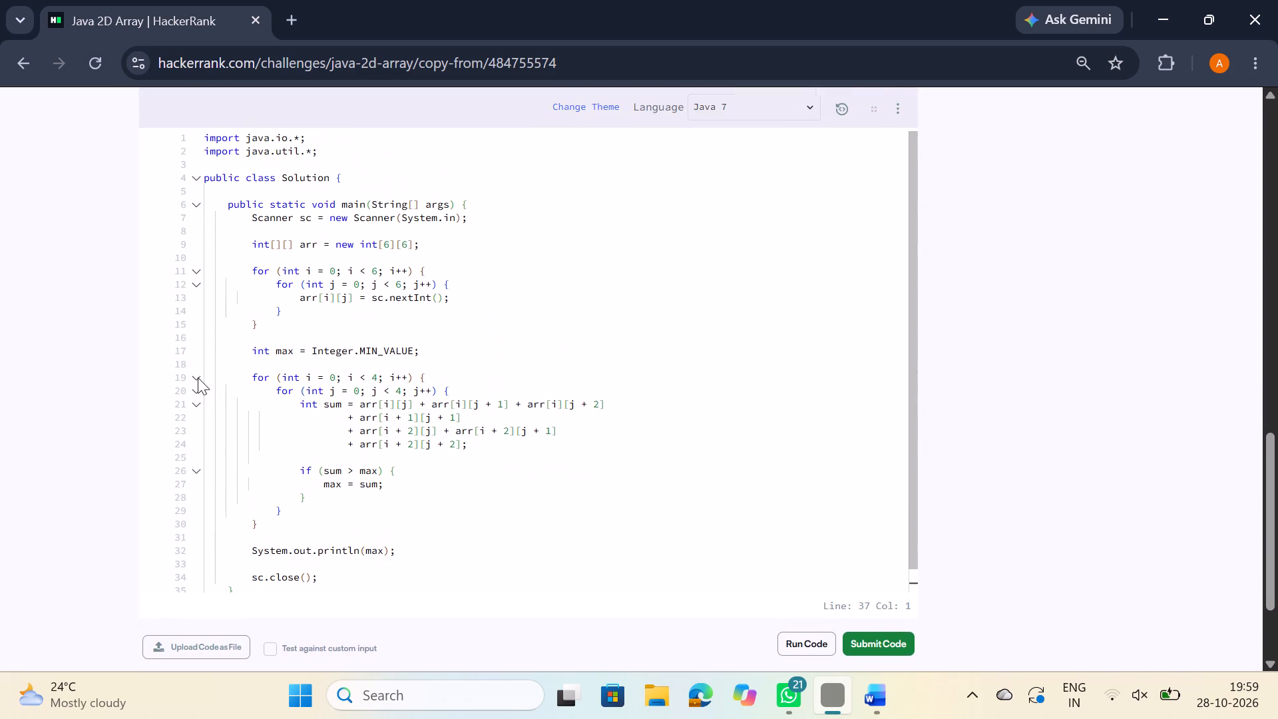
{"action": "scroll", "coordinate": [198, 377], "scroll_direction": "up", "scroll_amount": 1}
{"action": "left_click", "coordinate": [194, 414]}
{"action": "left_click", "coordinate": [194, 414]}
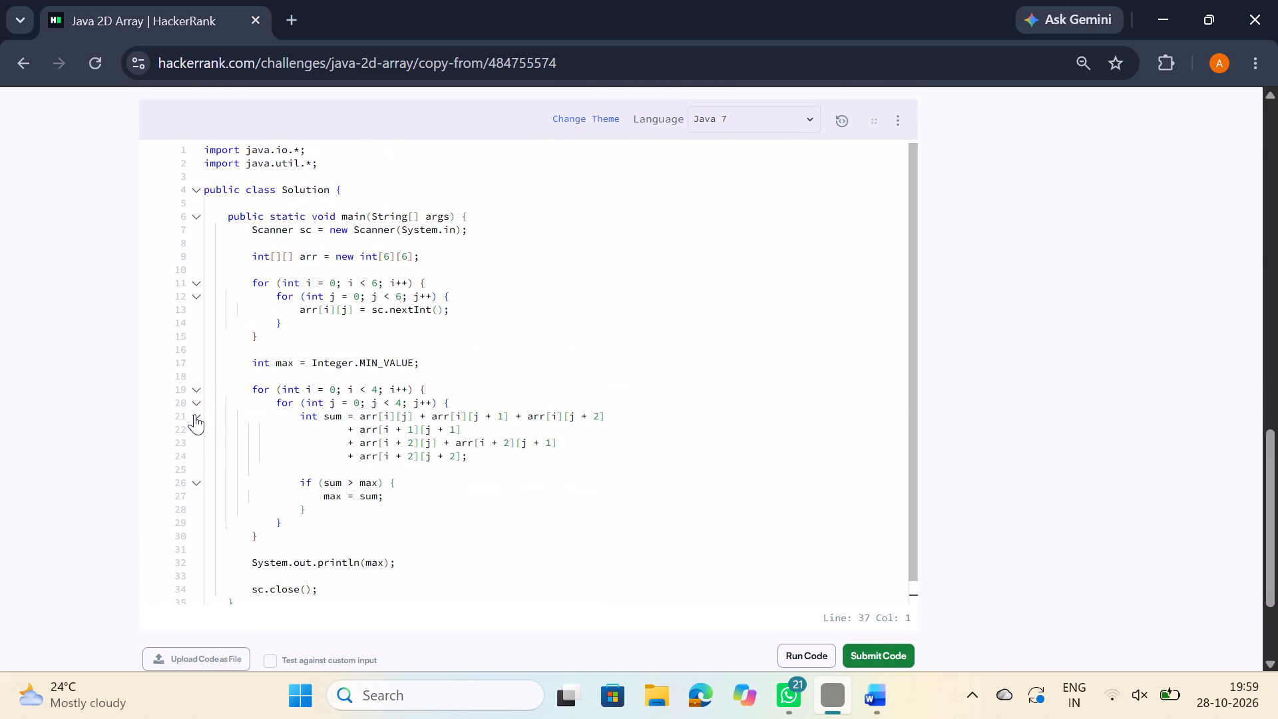
Copy the entire Java 2D Array solution and paste it in Word over the placeholder text in question 18's code box.
{"action": "left_click", "coordinate": [304, 361]}
{"action": "key", "text": "ctrl+a"}
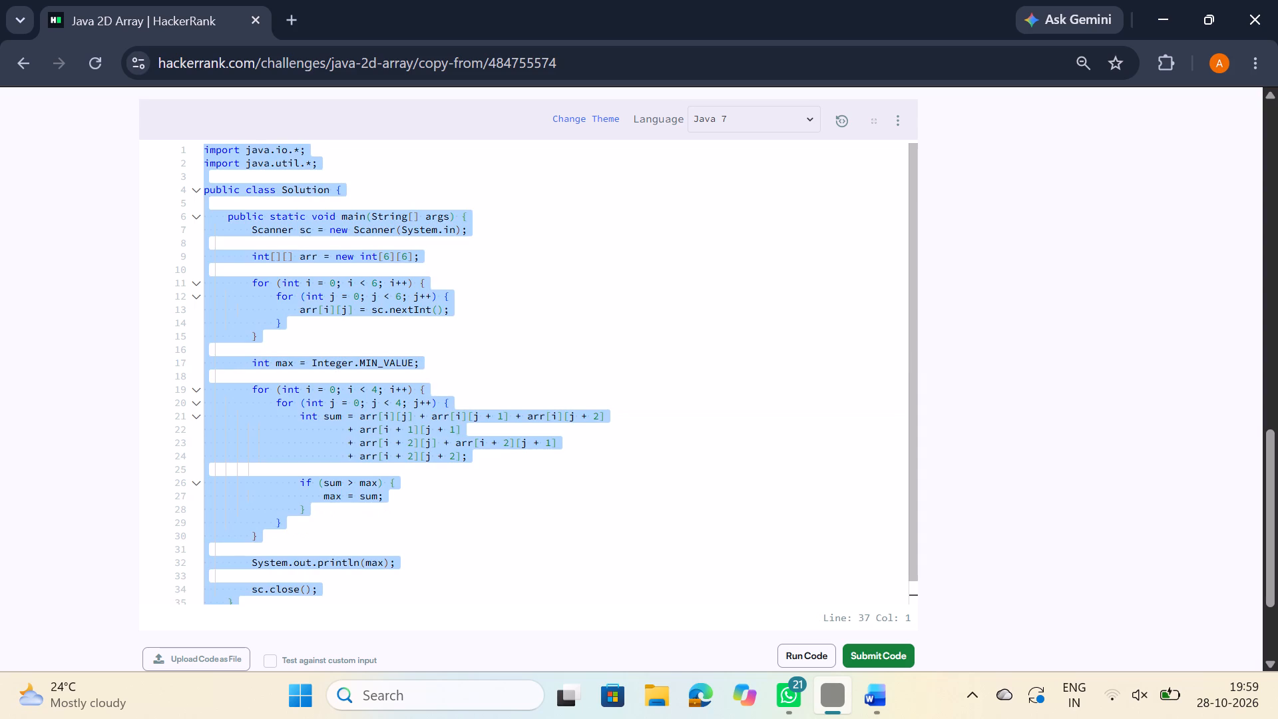
{"action": "key", "text": "ctrl+c"}
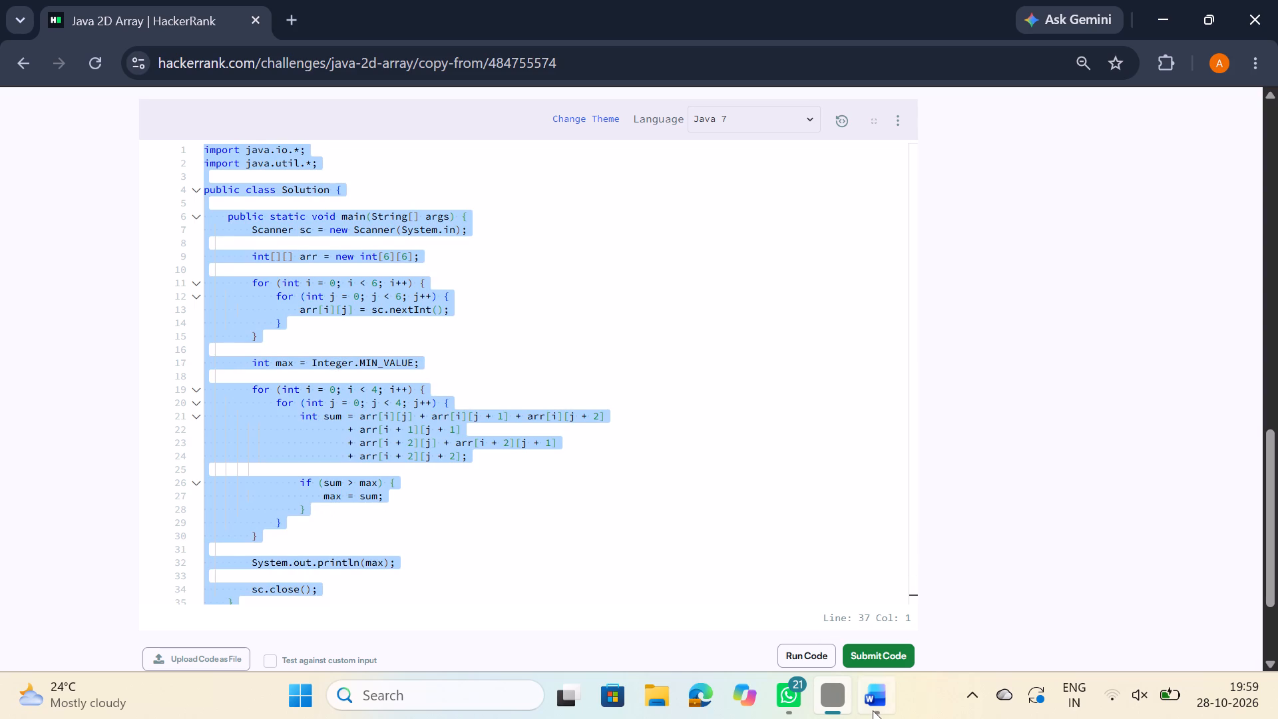
{"action": "left_click", "coordinate": [873, 710]}
{"action": "left_click_drag", "start_coordinate": [644, 335], "coordinate": [409, 344]}
{"action": "key", "text": "BackSpace"}
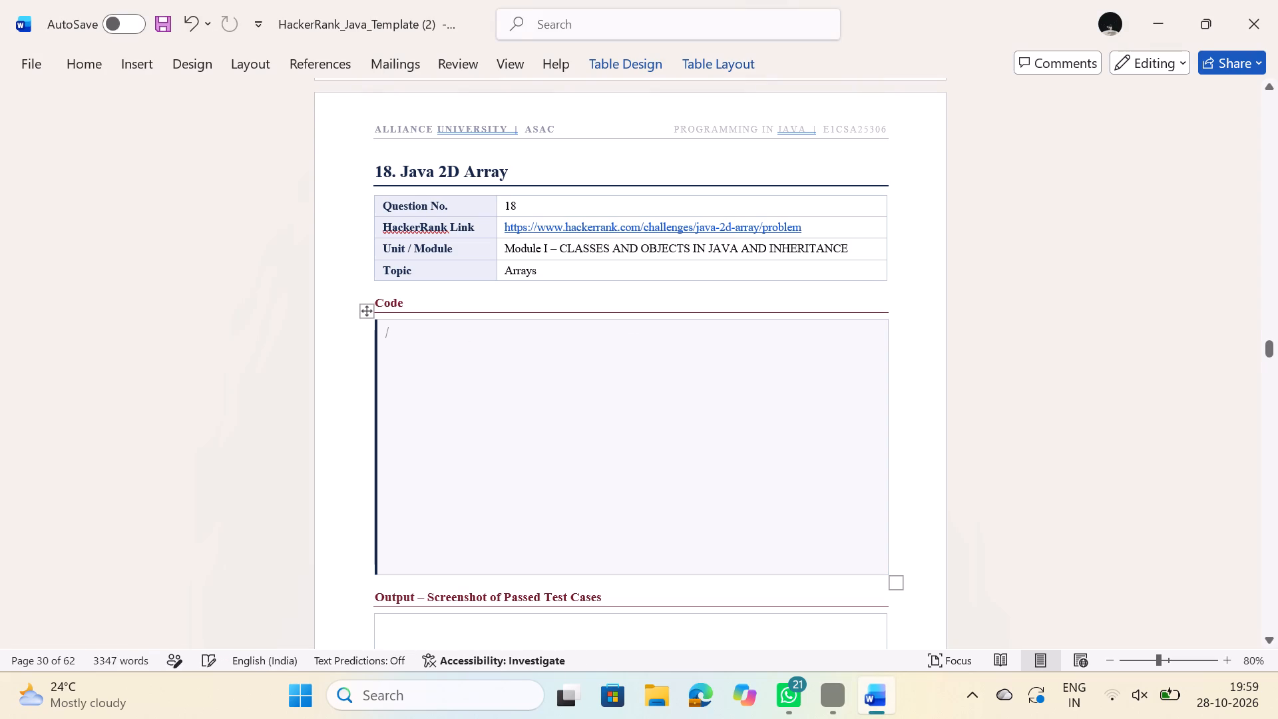
{"action": "key", "text": "ctrl+v"}
{"action": "scroll", "coordinate": [409, 344], "scroll_direction": "down", "scroll_amount": 5}
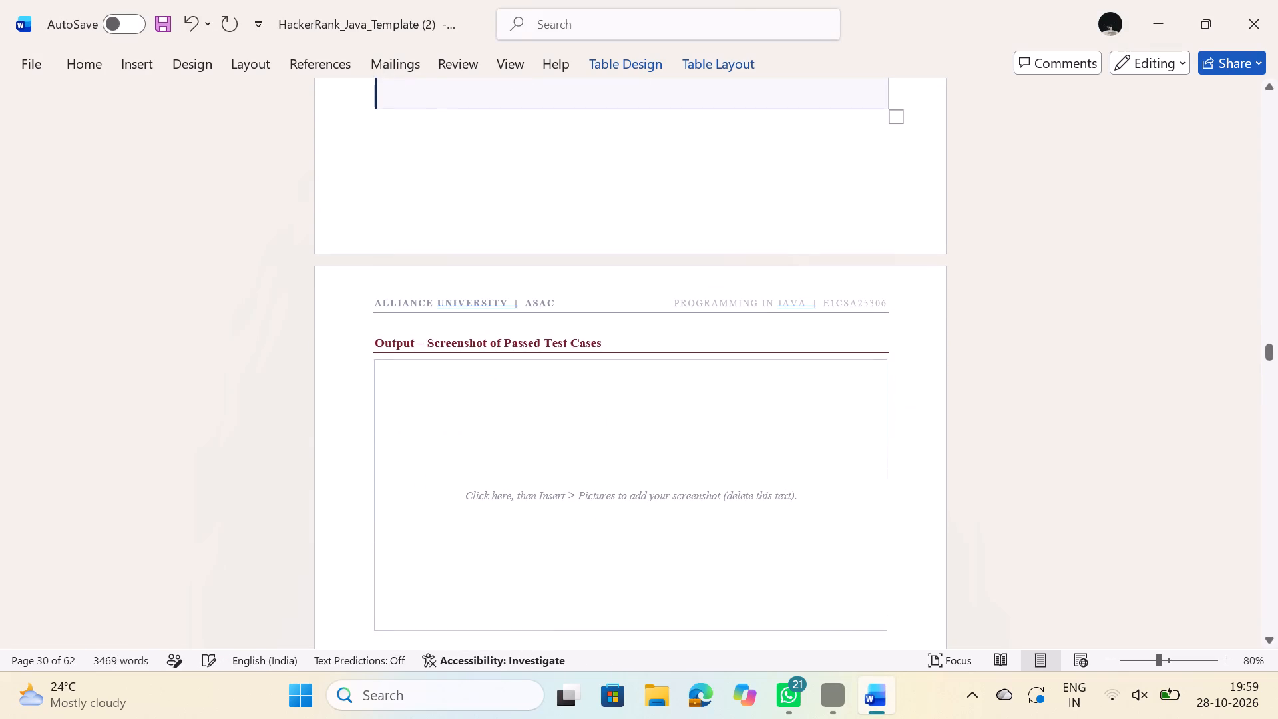
{"action": "left_click_drag", "start_coordinate": [803, 501], "coordinate": [460, 501]}
{"action": "key", "text": "BackSpace"}
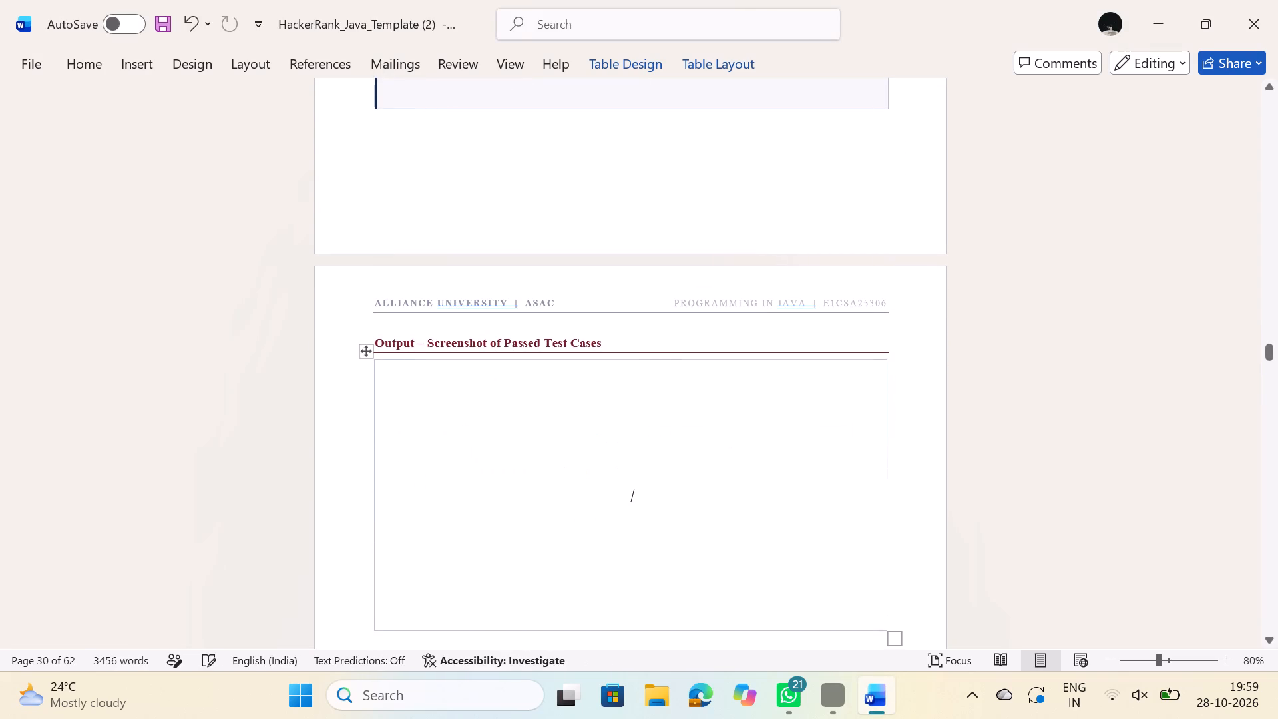
{"action": "left_click", "coordinate": [132, 64]}
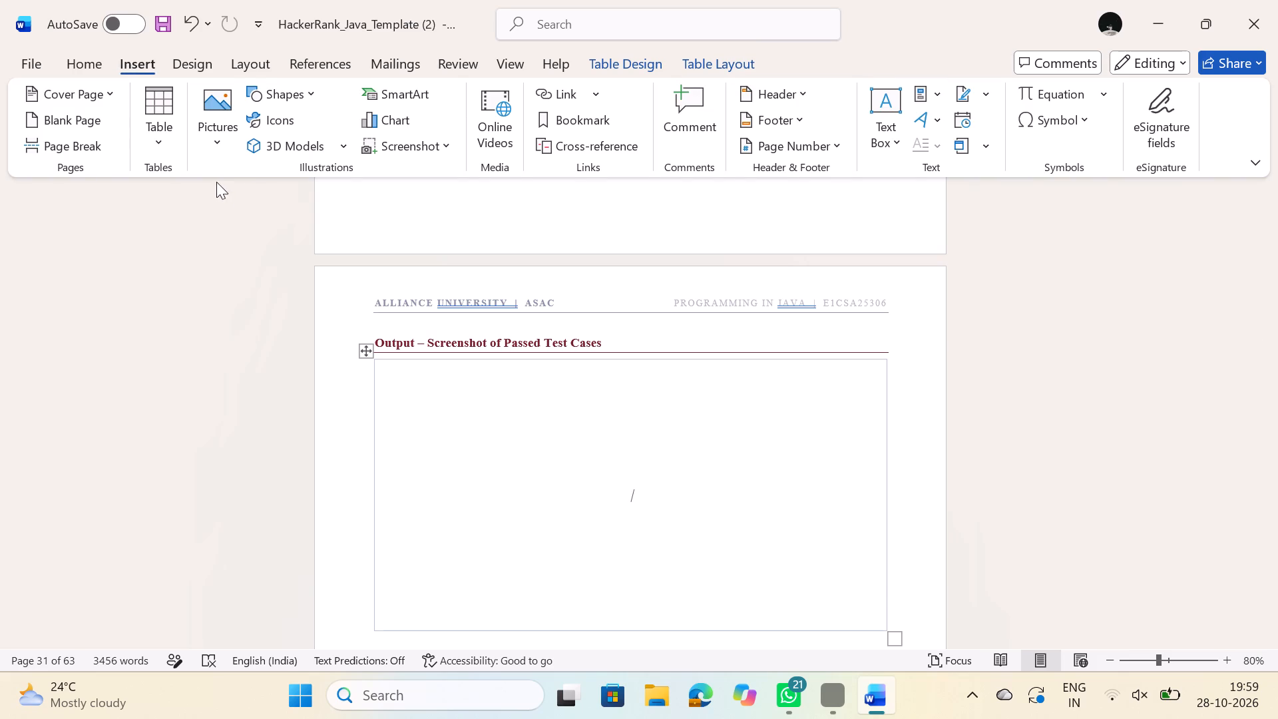
{"action": "left_click", "coordinate": [216, 158]}
{"action": "left_click_drag", "start_coordinate": [214, 142], "coordinate": [251, 200]}
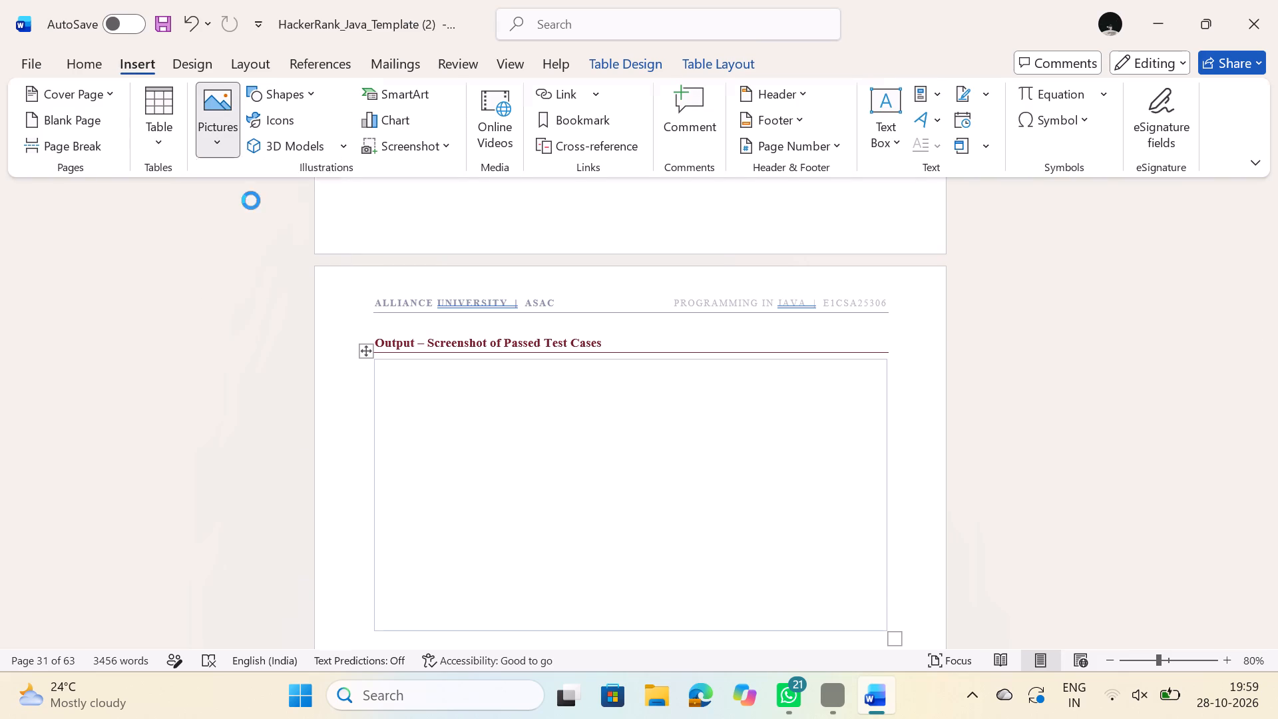
{"action": "left_click", "coordinate": [251, 200]}
{"action": "scroll", "coordinate": [63, 198], "scroll_direction": "up", "scroll_amount": 4}
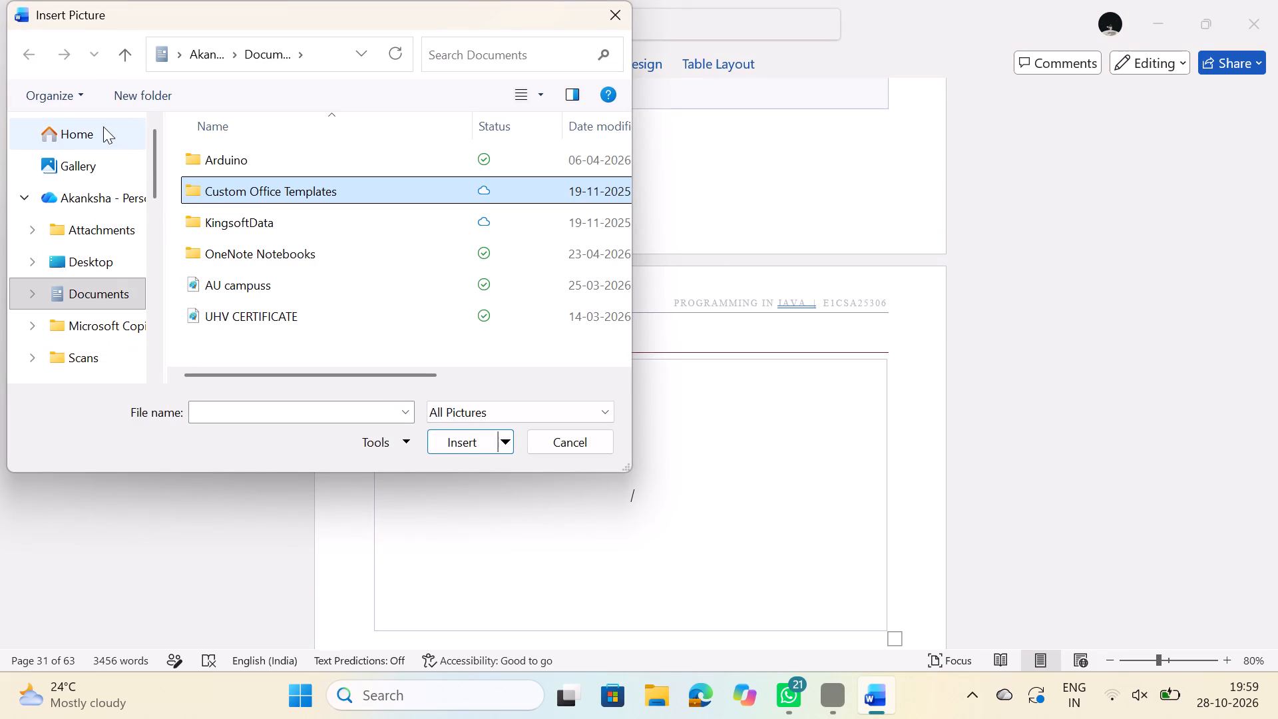
{"action": "left_click", "coordinate": [83, 162]}
{"action": "left_click", "coordinate": [250, 210]}
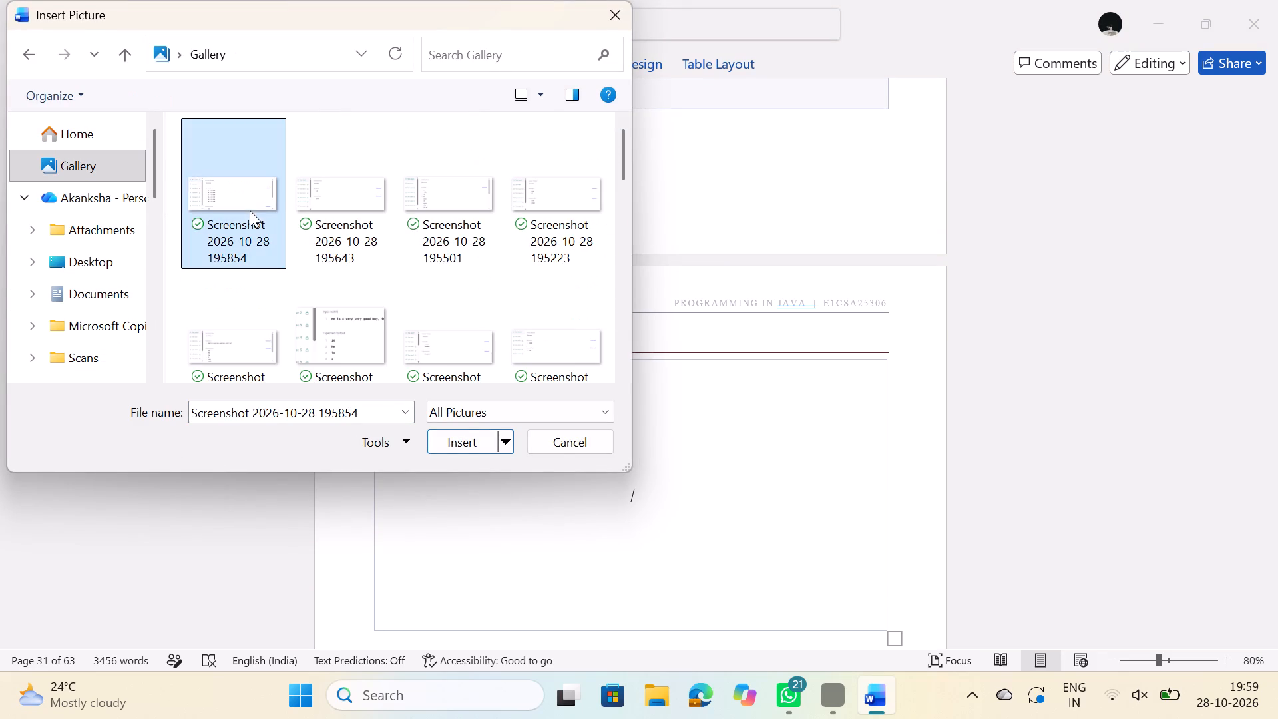
{"action": "left_click", "coordinate": [463, 443]}
Set the inserted screenshot's text wrapping to In Front of Text.
{"action": "scroll", "coordinate": [463, 443], "scroll_direction": "down", "scroll_amount": 1}
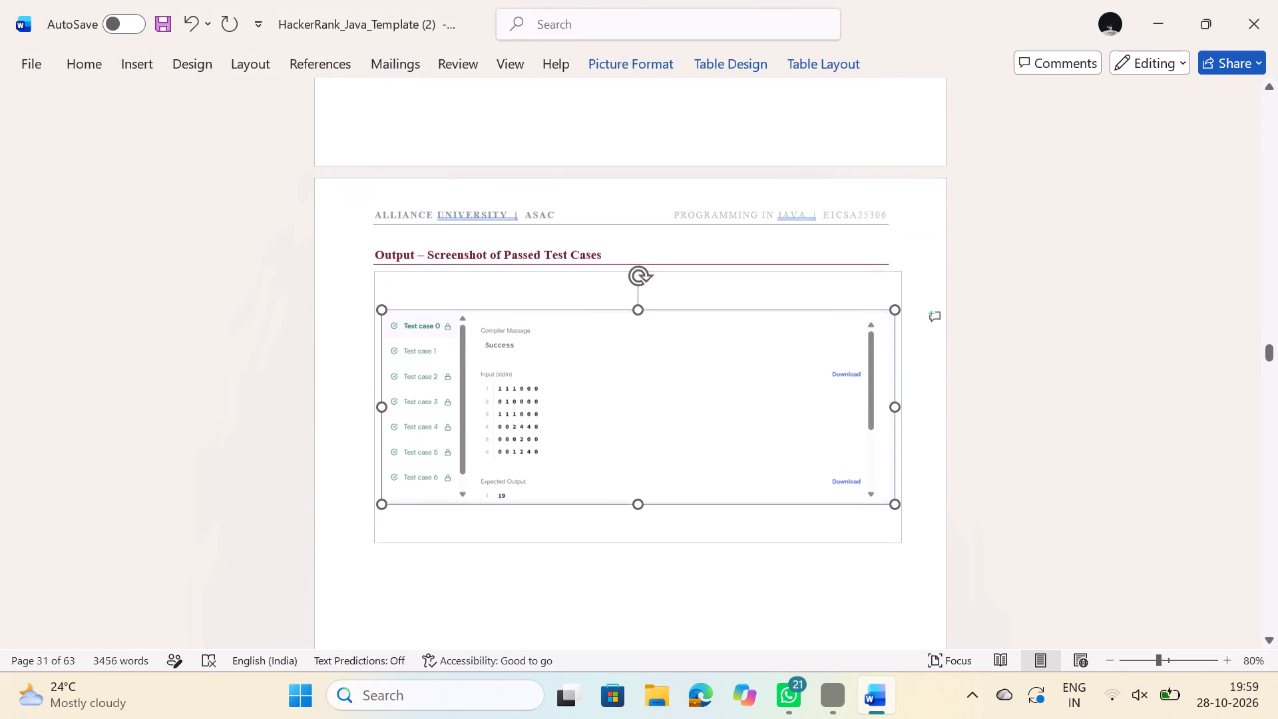
{"action": "scroll", "coordinate": [463, 443], "scroll_direction": "down", "scroll_amount": 1}
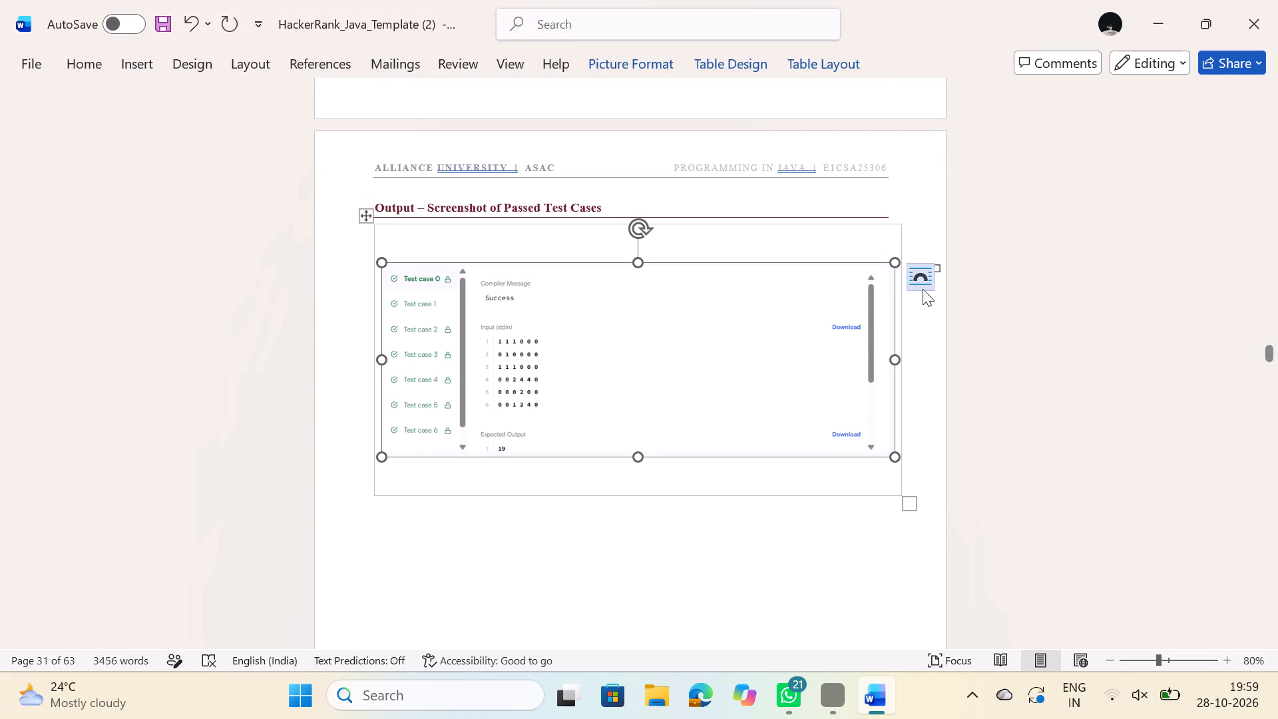
{"action": "left_click", "coordinate": [923, 286]}
{"action": "left_click", "coordinate": [1060, 456]}
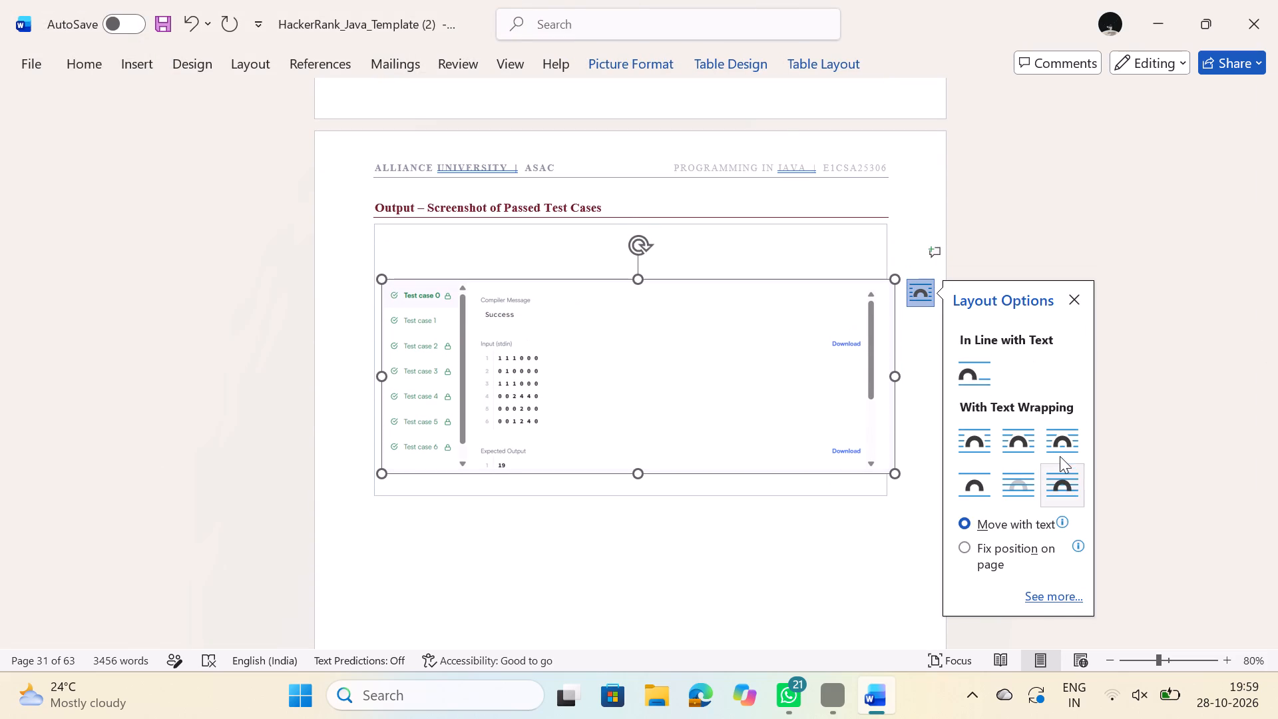
Shrink the screenshot slightly and position it so it sits fully inside question 18's output box.
{"action": "left_click_drag", "start_coordinate": [700, 353], "coordinate": [682, 315]}
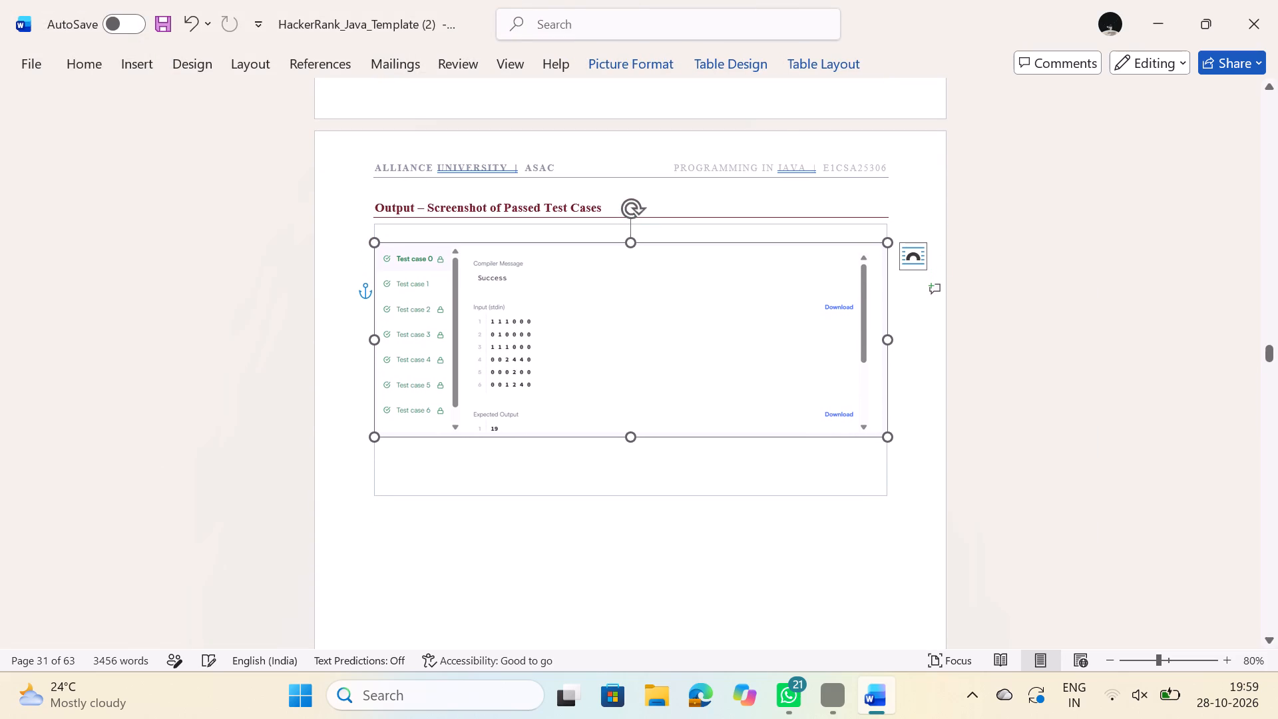
{"action": "left_click_drag", "start_coordinate": [887, 436], "coordinate": [851, 420]}
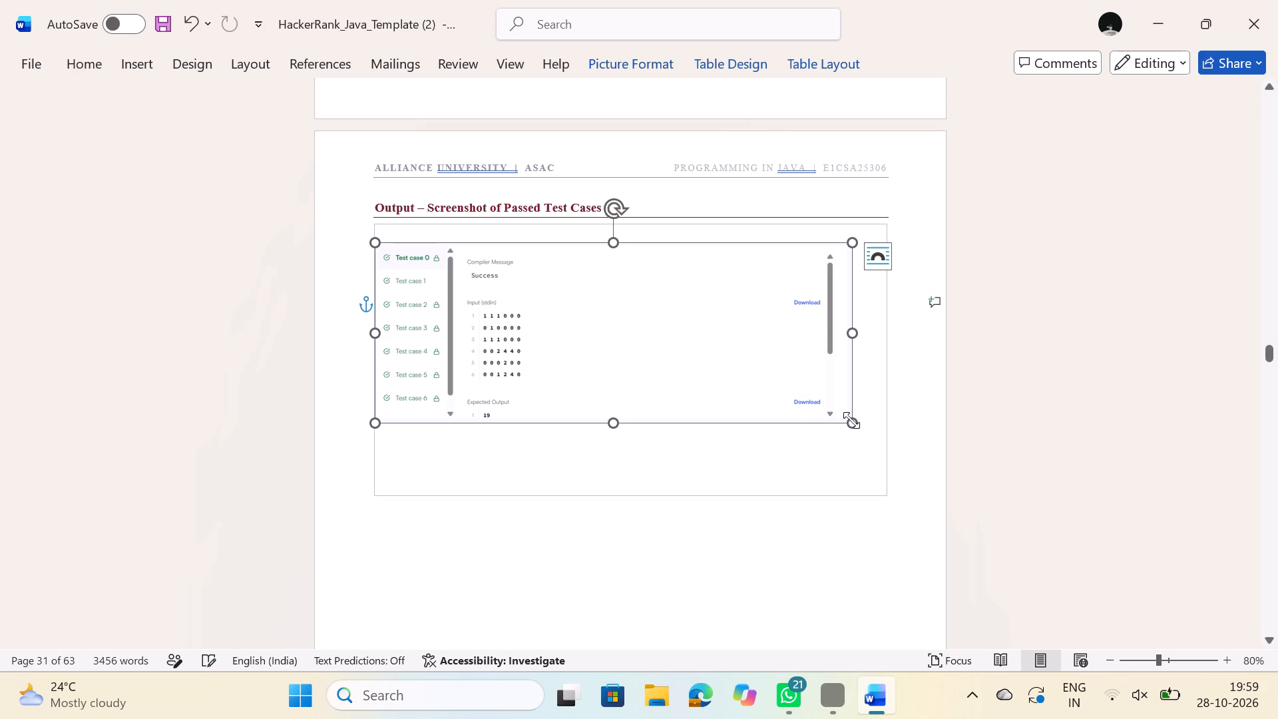
{"action": "left_click_drag", "start_coordinate": [702, 387], "coordinate": [726, 395]}
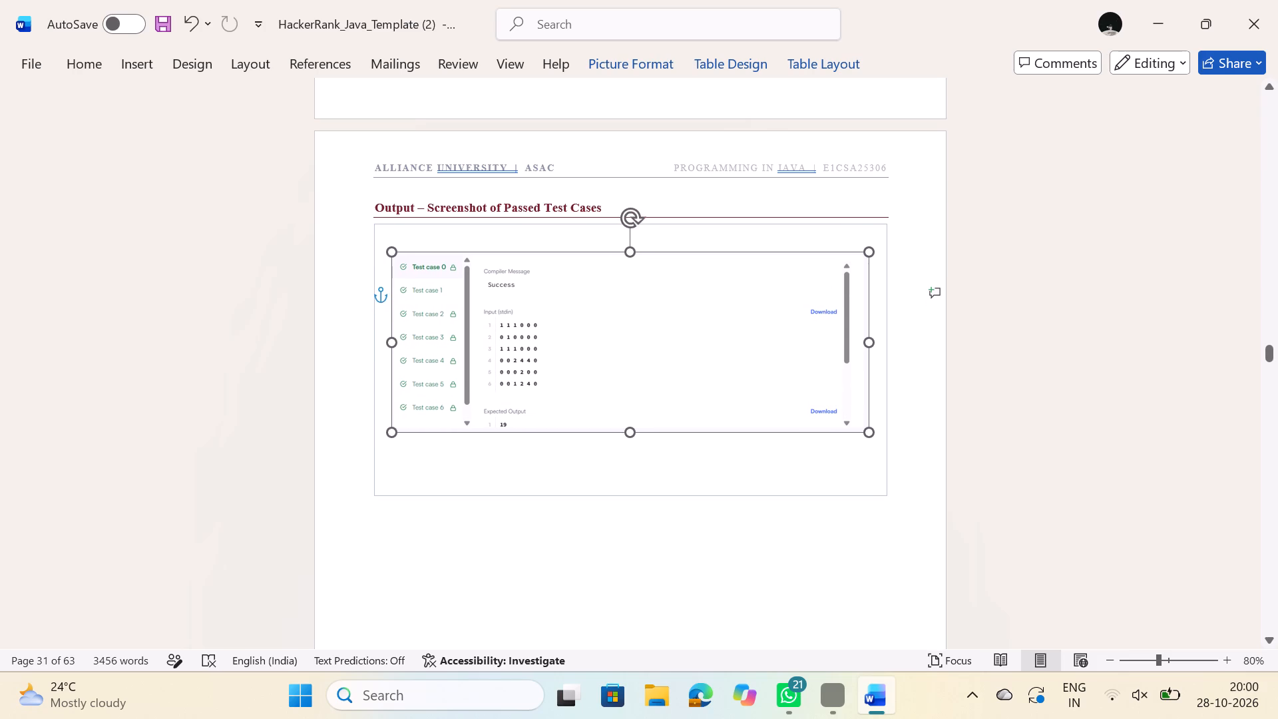
{"action": "left_click_drag", "start_coordinate": [726, 395], "coordinate": [725, 390]}
{"action": "left_click", "coordinate": [681, 581]}
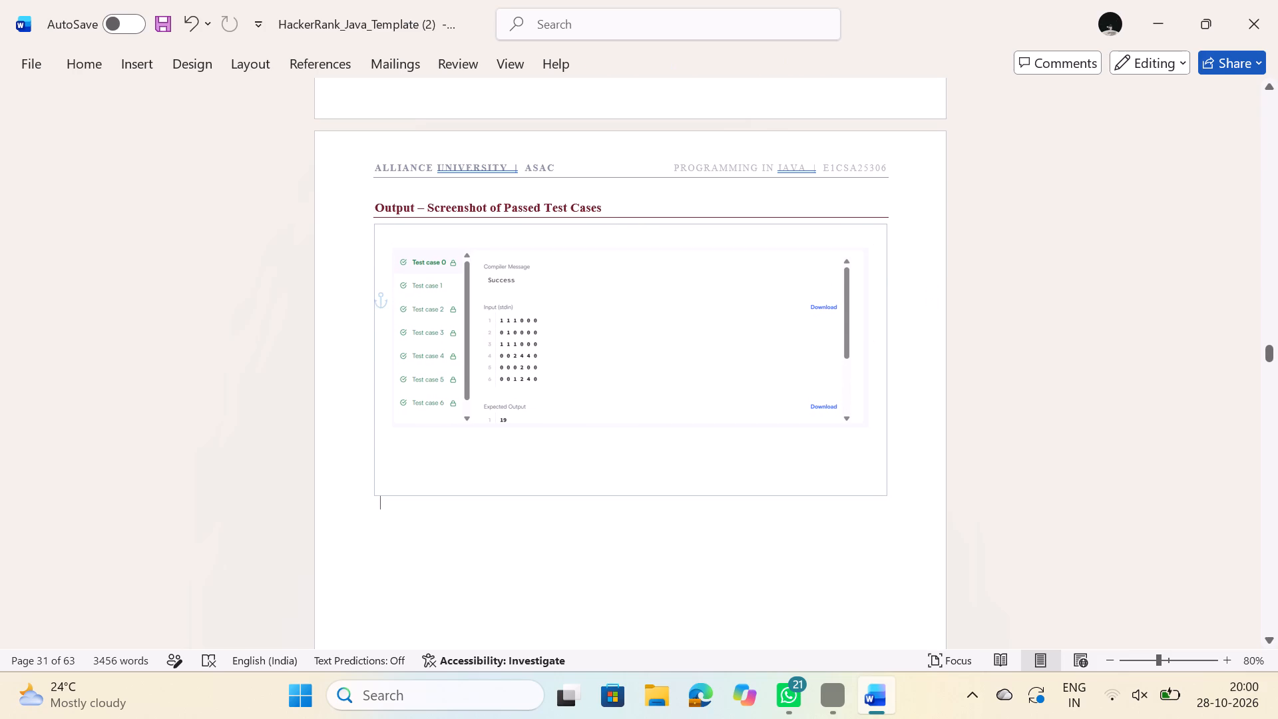
Switch to Chrome and go back from the Java 2D Array submission to the list of solved Java challenges.
{"action": "scroll", "coordinate": [681, 581], "scroll_direction": "down", "scroll_amount": 2}
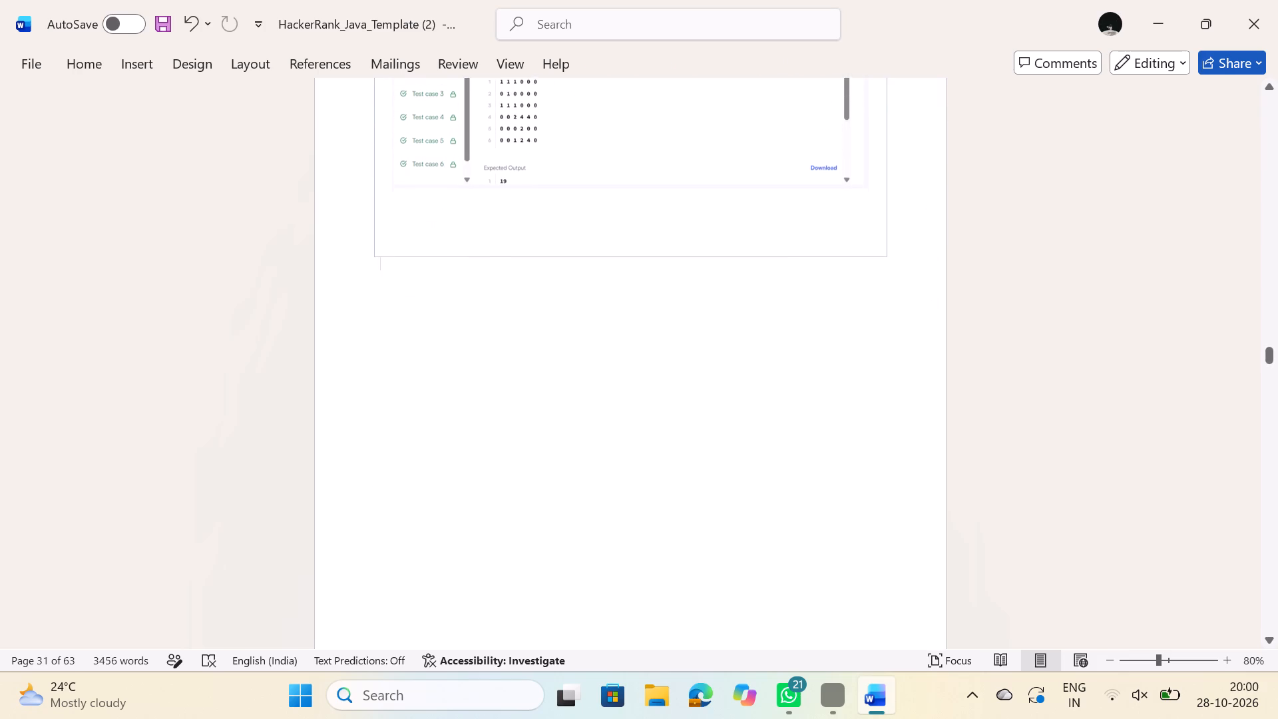
{"action": "scroll", "coordinate": [681, 581], "scroll_direction": "down", "scroll_amount": 4}
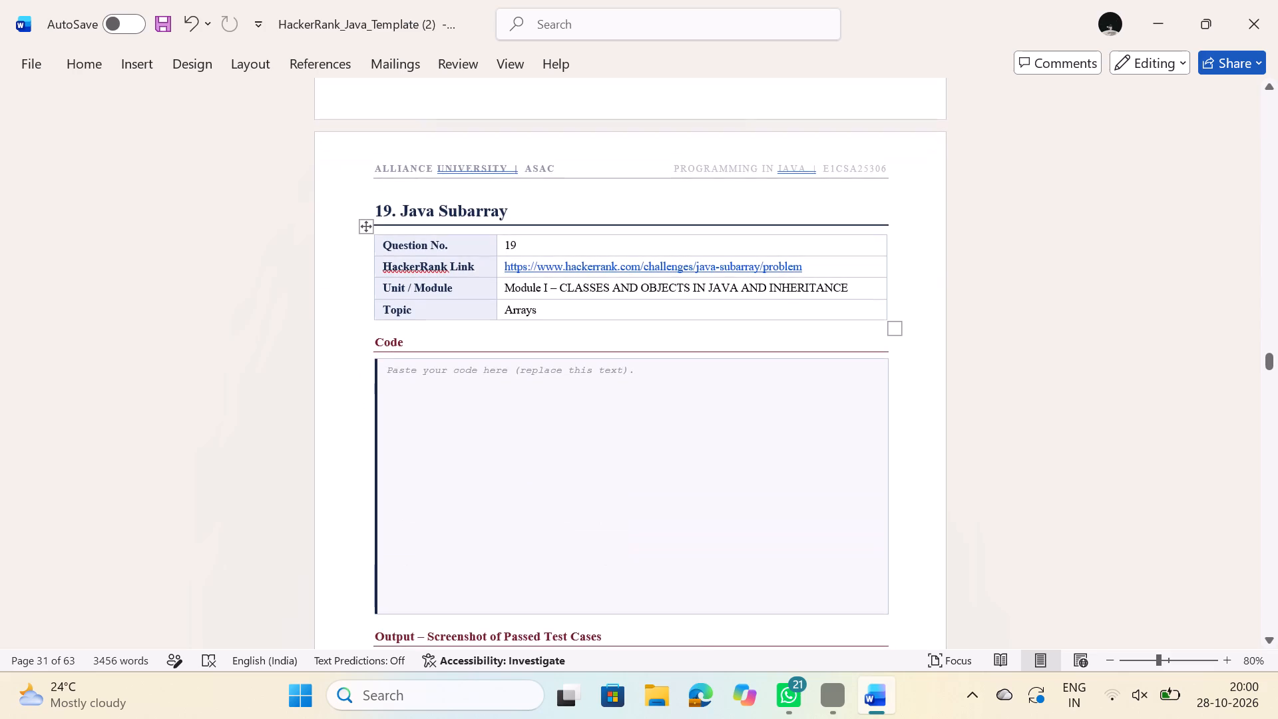
{"action": "scroll", "coordinate": [681, 581], "scroll_direction": "down", "scroll_amount": 1}
{"action": "left_click", "coordinate": [836, 689]}
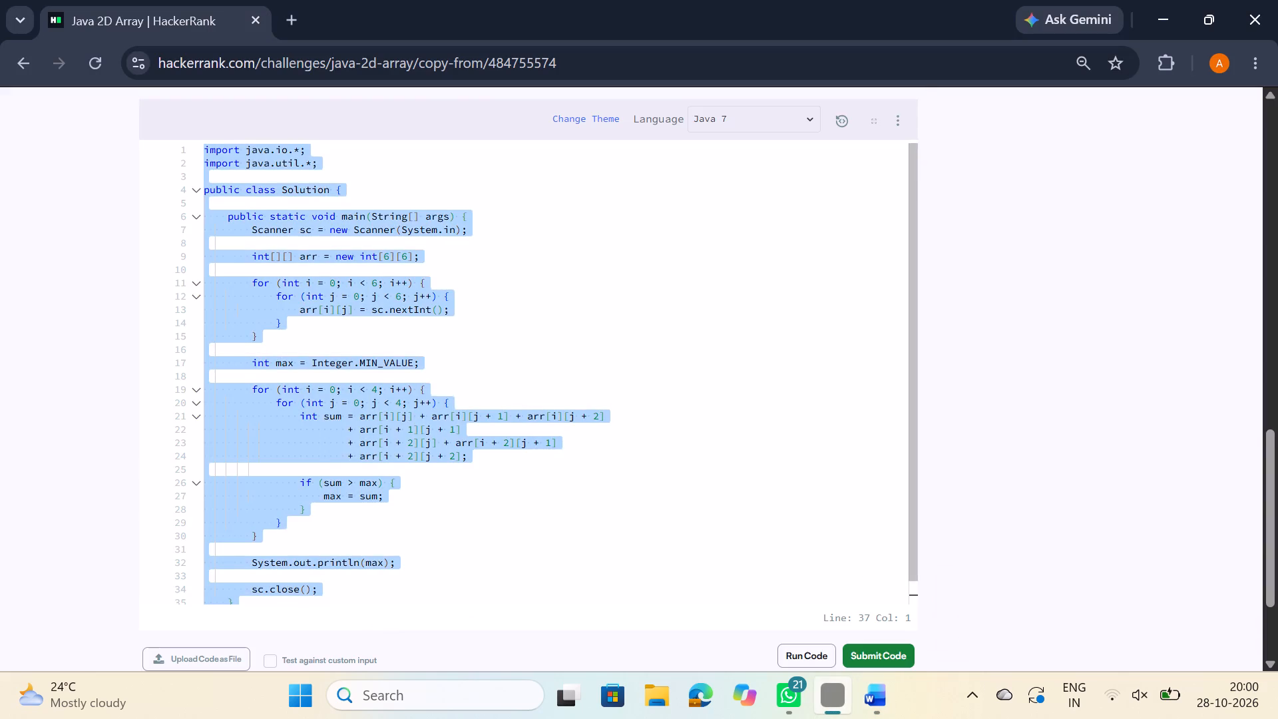
{"action": "scroll", "coordinate": [489, 371], "scroll_direction": "up", "scroll_amount": 9}
{"action": "scroll", "coordinate": [489, 371], "scroll_direction": "right", "scroll_amount": 20}
{"action": "scroll", "coordinate": [489, 371], "scroll_direction": "right", "scroll_amount": 4}
{"action": "scroll", "coordinate": [489, 371], "scroll_direction": "up", "scroll_amount": 8}
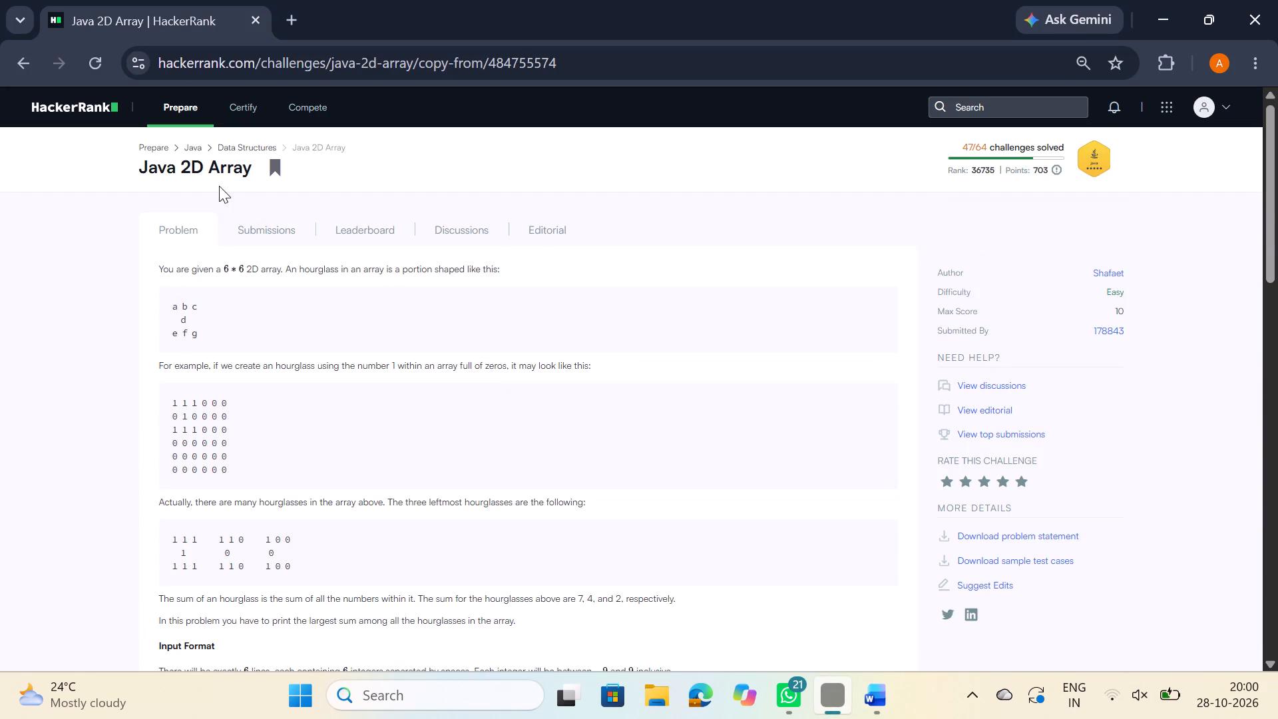
{"action": "scroll", "coordinate": [219, 186], "scroll_direction": "right", "scroll_amount": 17}
{"action": "scroll", "coordinate": [219, 186], "scroll_direction": "right", "scroll_amount": 18}
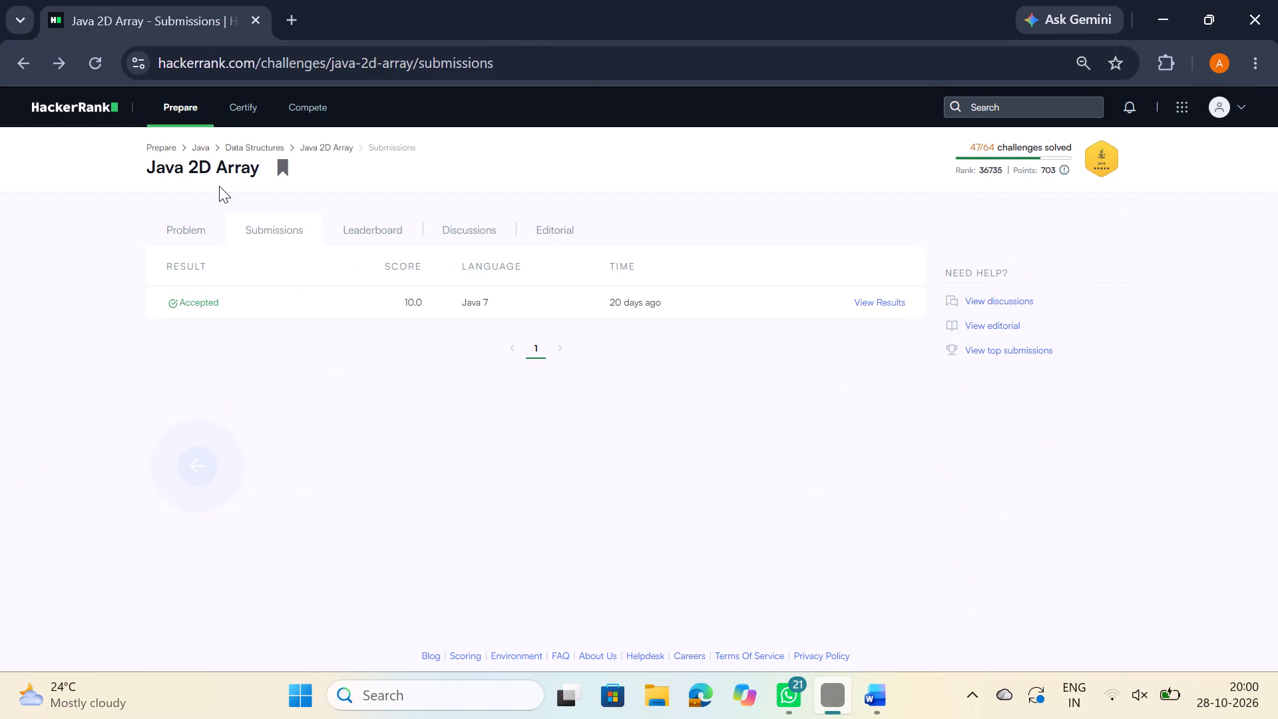
{"action": "scroll", "coordinate": [219, 186], "scroll_direction": "right", "scroll_amount": 20}
{"action": "scroll", "coordinate": [219, 186], "scroll_direction": "right", "scroll_amount": 2}
{"action": "scroll", "coordinate": [219, 186], "scroll_direction": "right", "scroll_amount": 20}
{"action": "scroll", "coordinate": [219, 186], "scroll_direction": "right", "scroll_amount": 3}
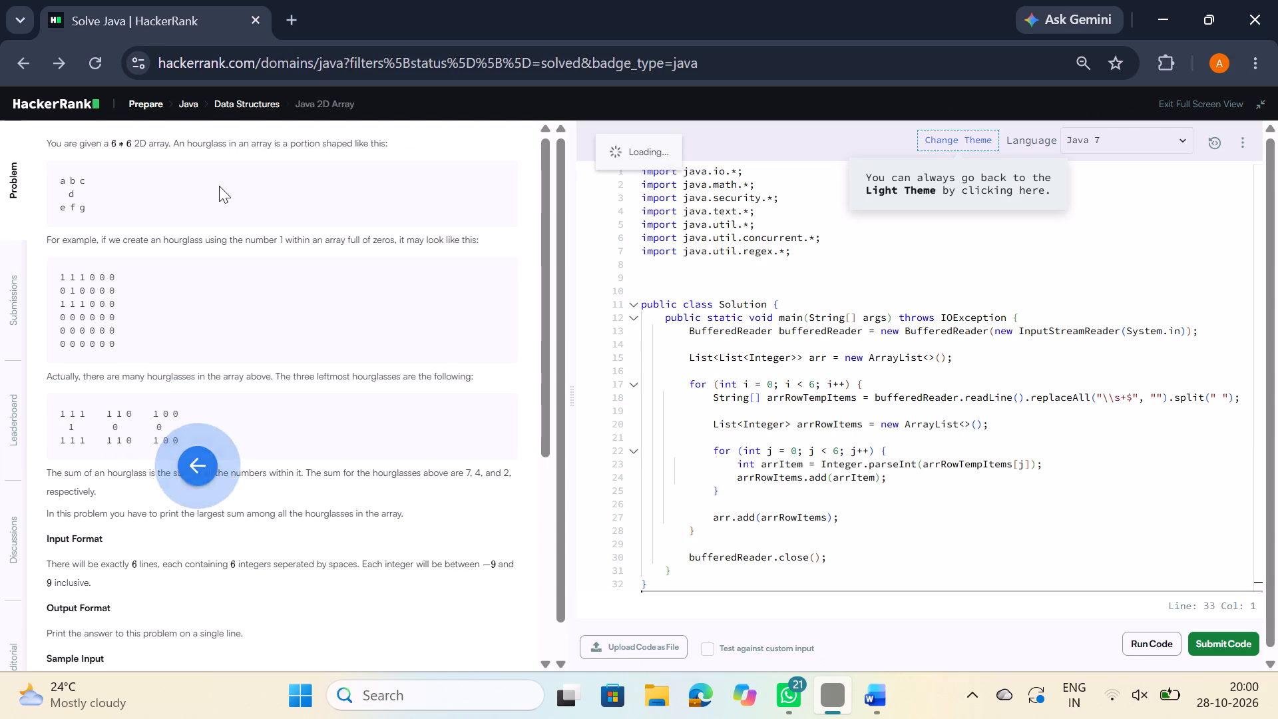
Open the Java Subarray challenge from the list of solved Java challenges.
{"action": "scroll", "coordinate": [219, 186], "scroll_direction": "down", "scroll_amount": 3}
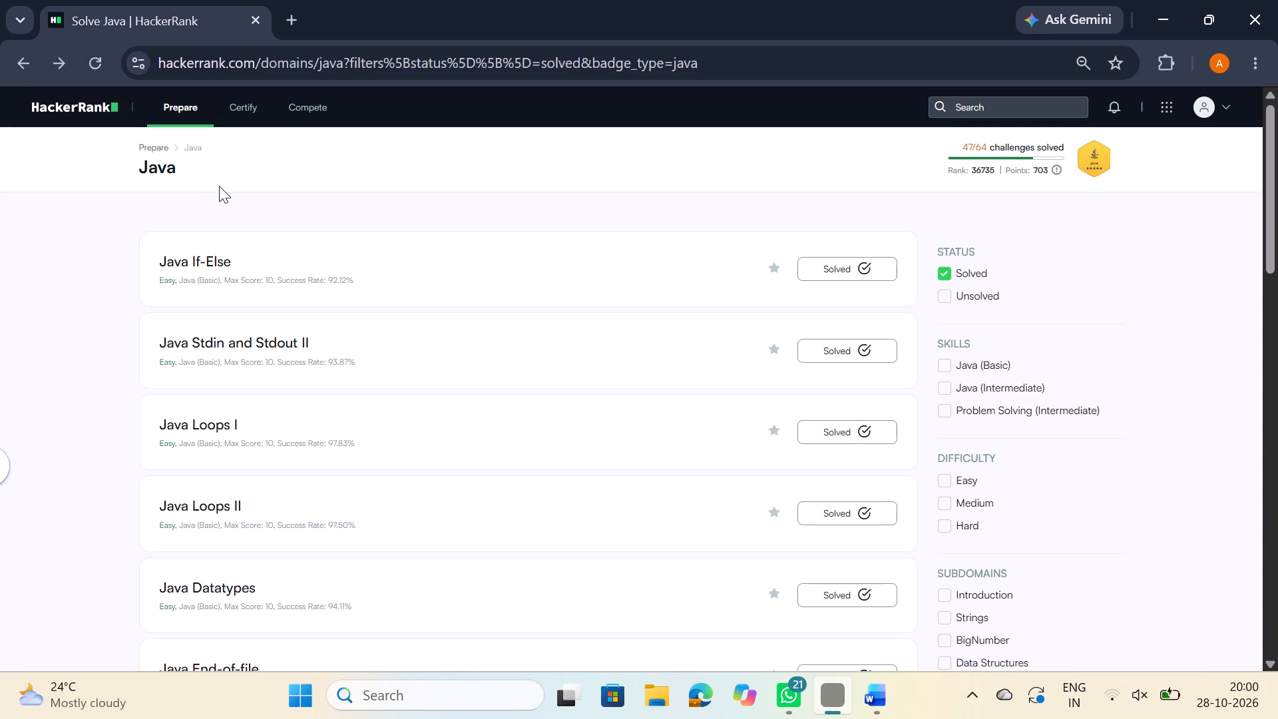
{"action": "scroll", "coordinate": [395, 425], "scroll_direction": "down", "scroll_amount": 7}
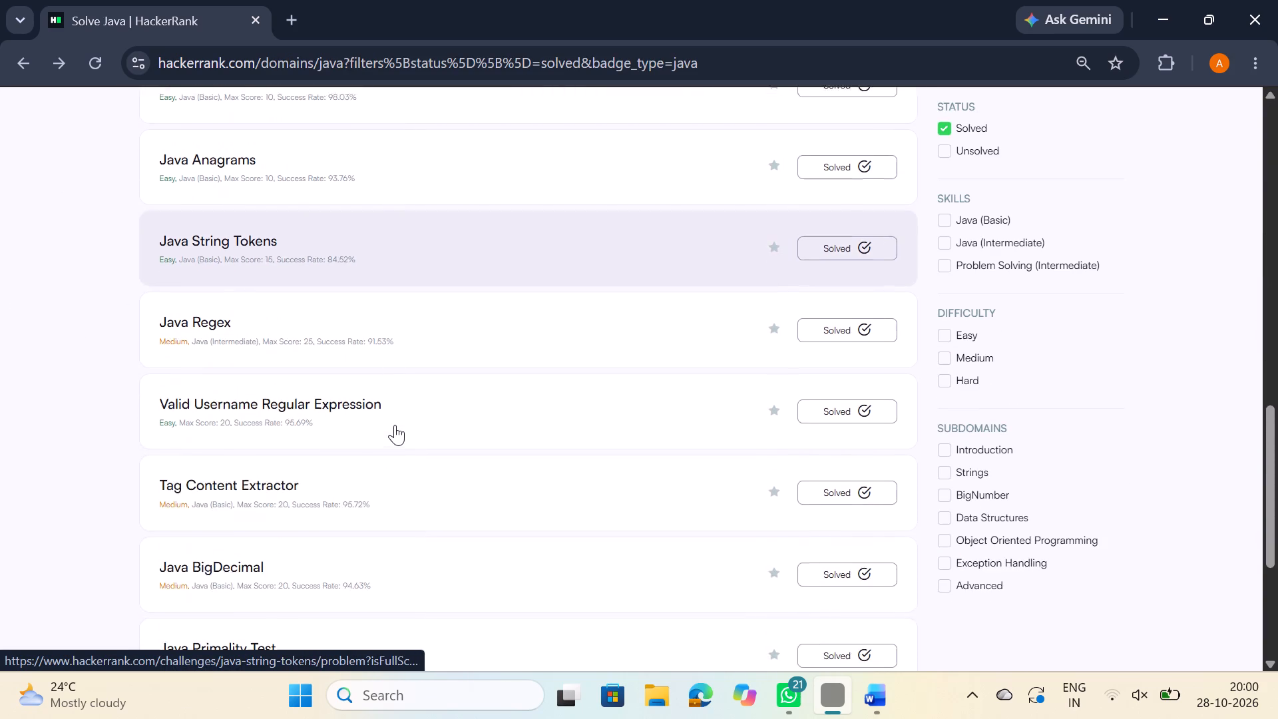
{"action": "scroll", "coordinate": [395, 425], "scroll_direction": "down", "scroll_amount": 5}
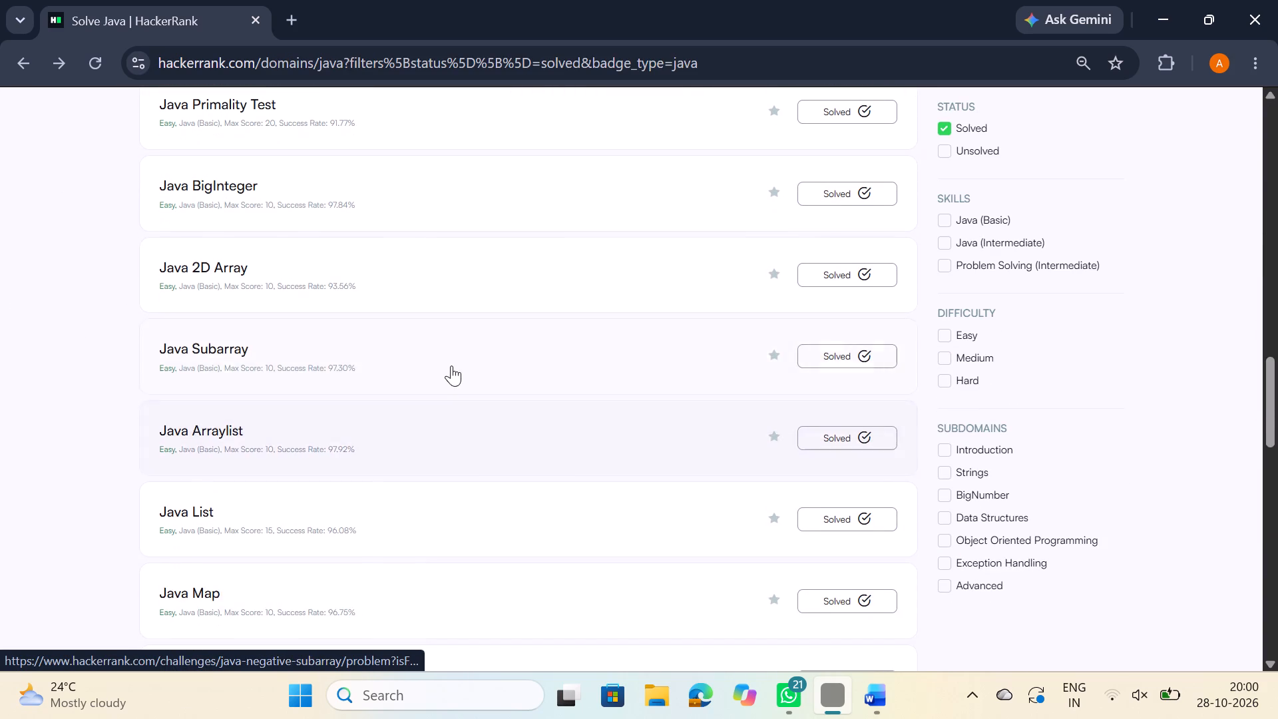
{"action": "scroll", "coordinate": [451, 365], "scroll_direction": "down", "scroll_amount": 2}
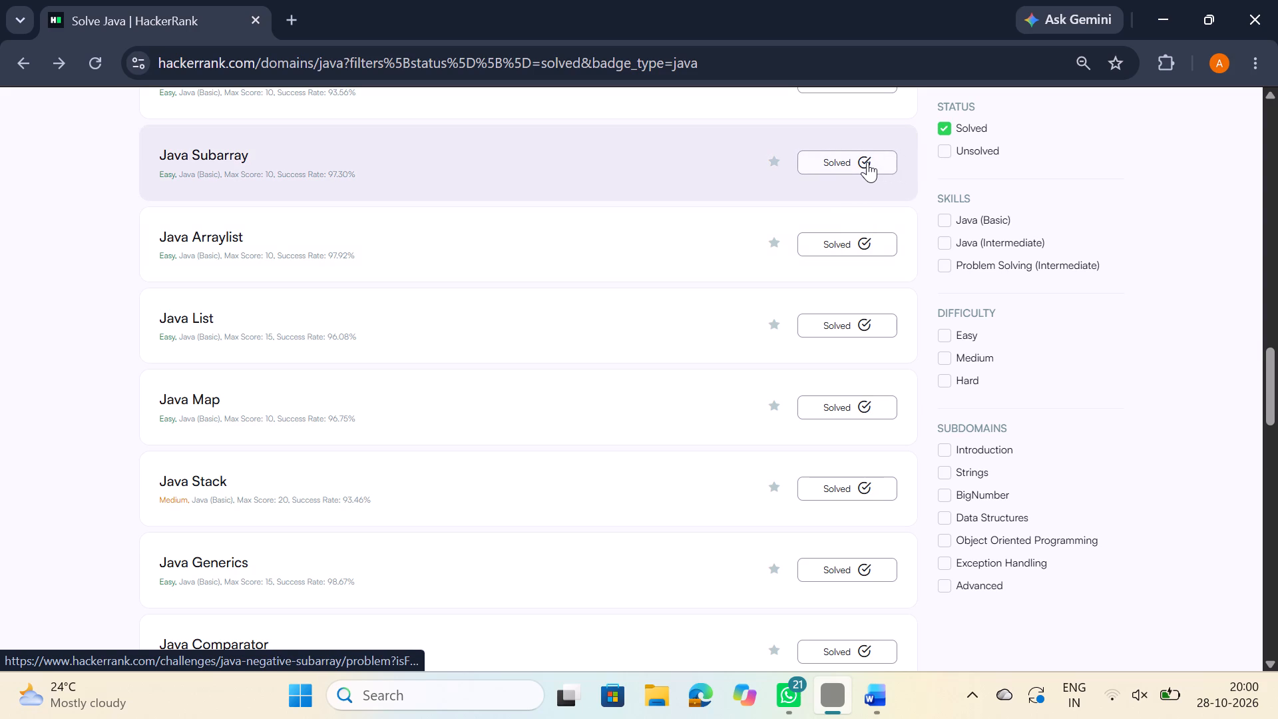
{"action": "left_click", "coordinate": [867, 162]}
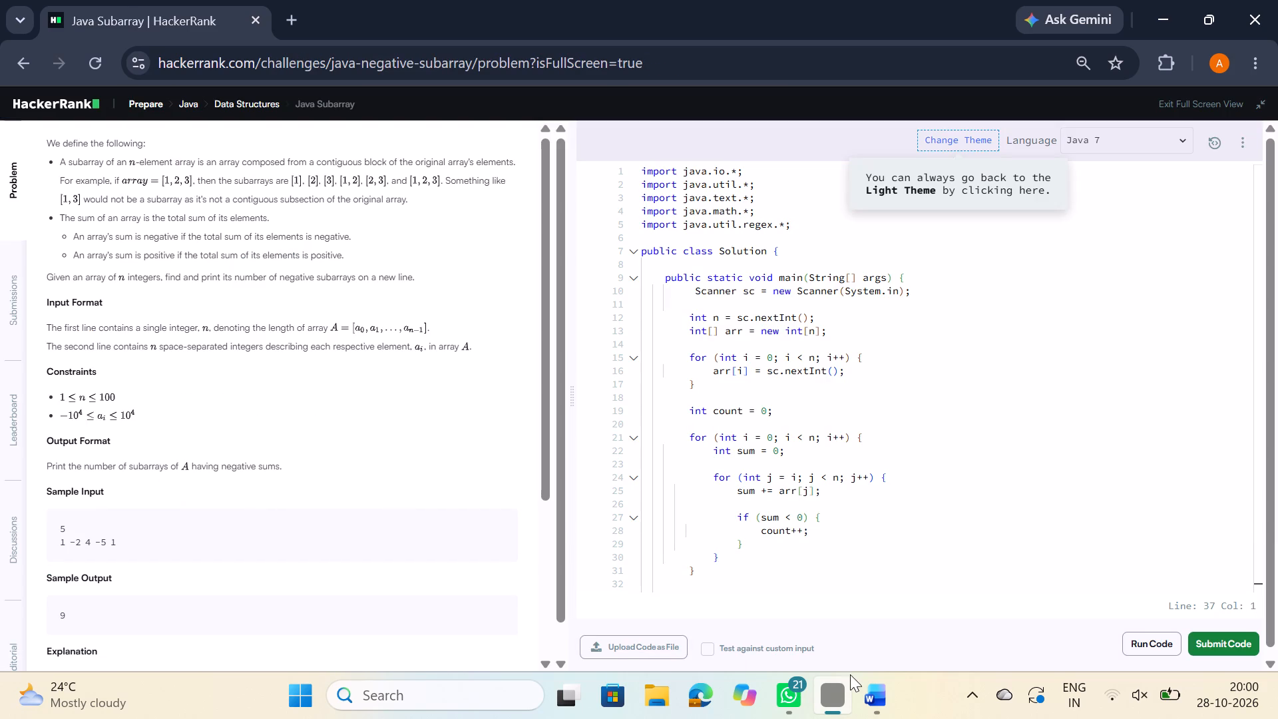
Show the results of the accepted Java 7 submission for Java Subarray.
{"action": "left_click", "coordinate": [864, 686]}
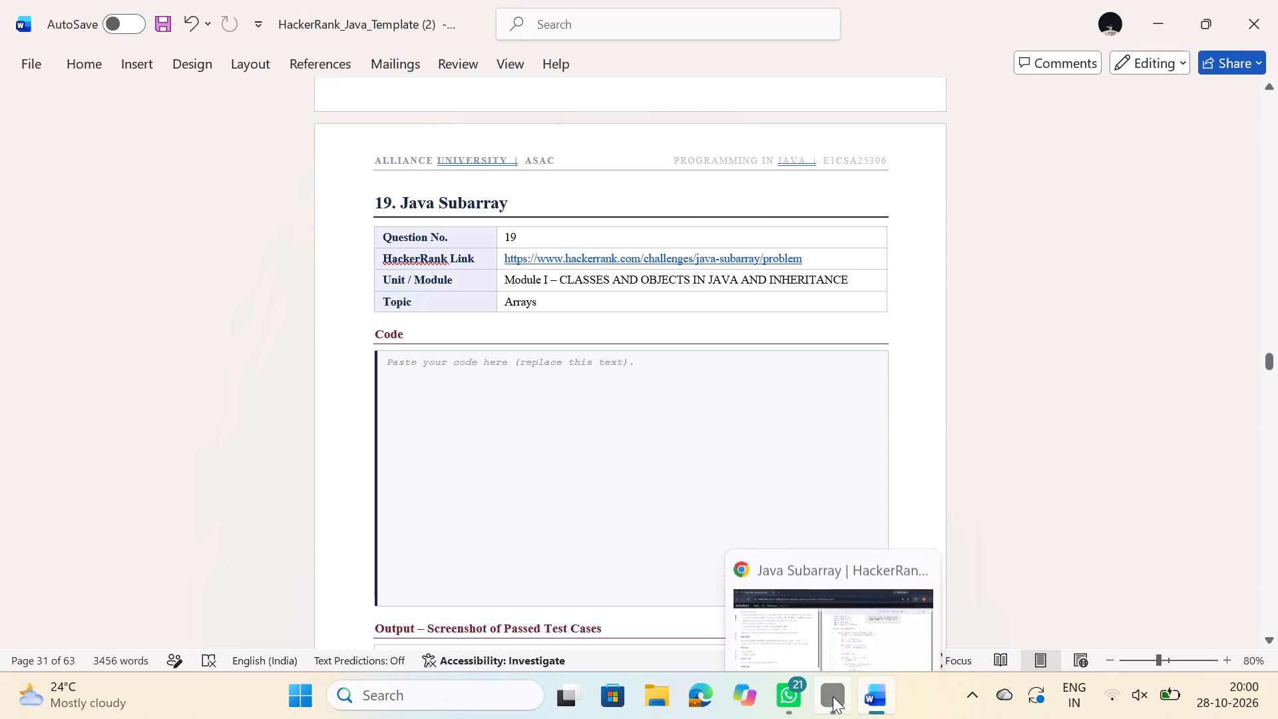
{"action": "left_click", "coordinate": [833, 696]}
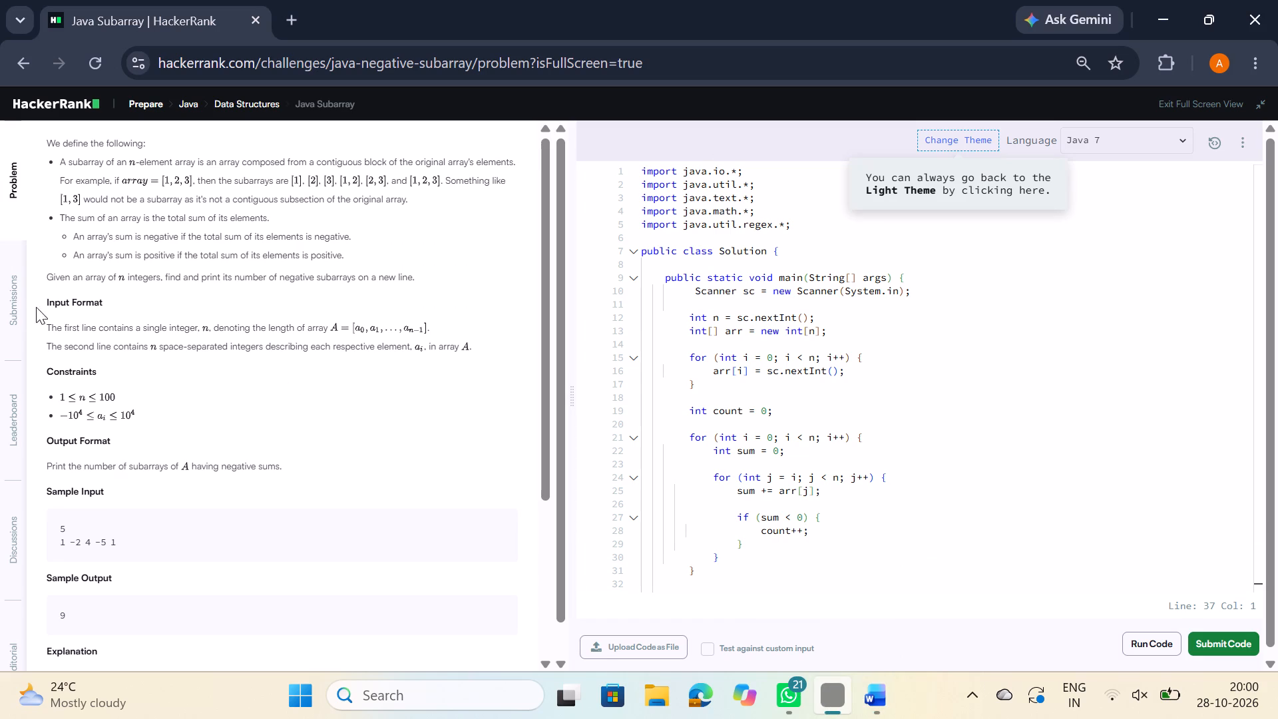
{"action": "left_click", "coordinate": [22, 312]}
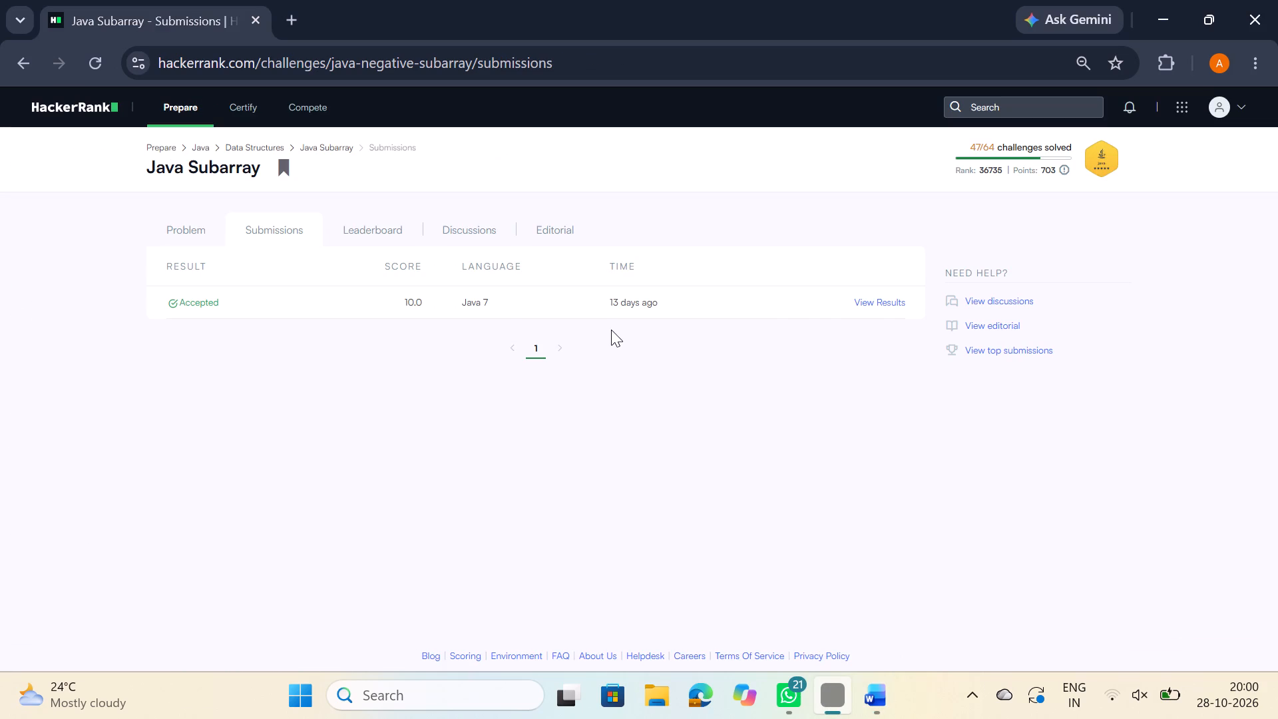
{"action": "left_click", "coordinate": [876, 304]}
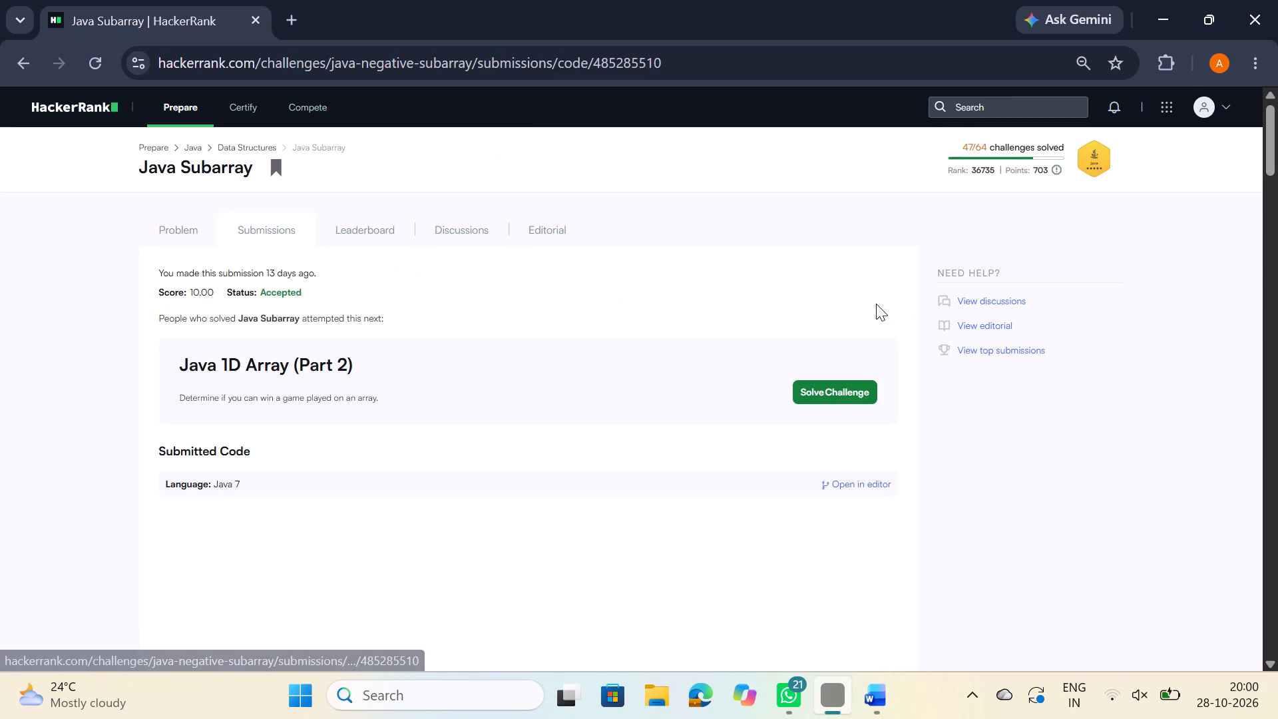
Capture a screenshot of the whole Java Subarray results area, from Test case 0 to Test case 5 with the compiler message and expected output.
{"action": "scroll", "coordinate": [644, 504], "scroll_direction": "down", "scroll_amount": 14}
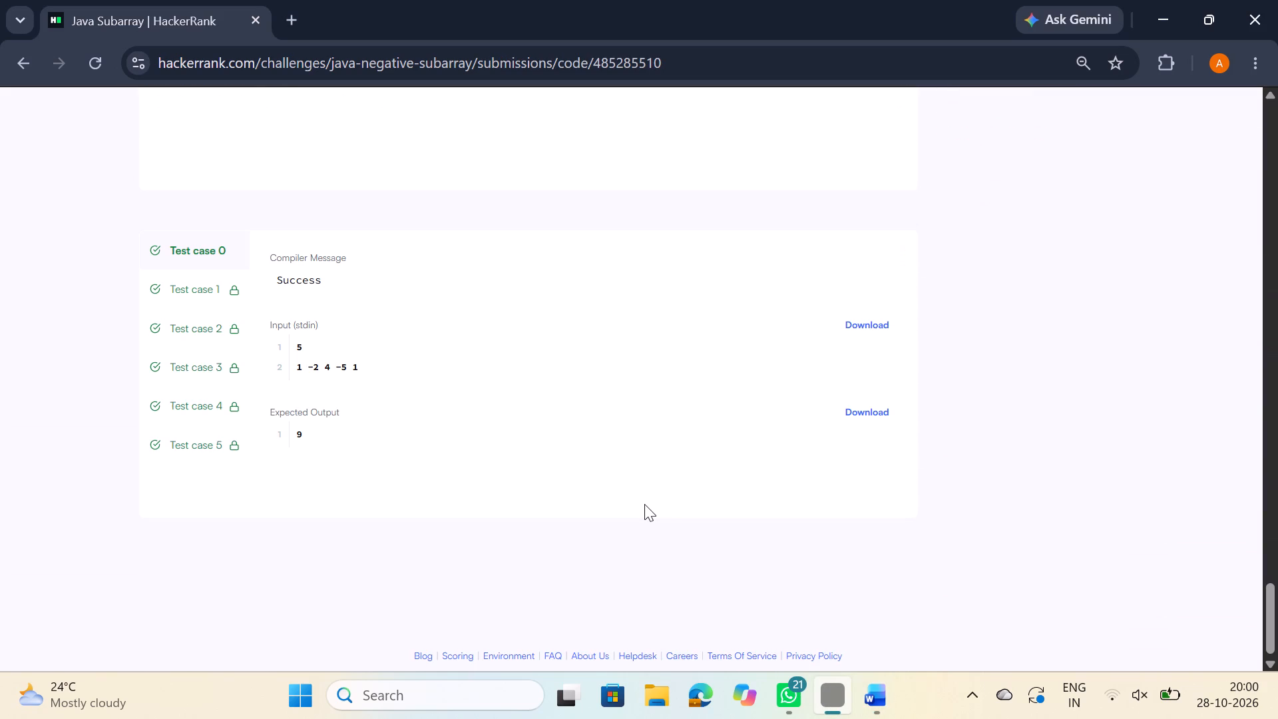
{"action": "key", "text": "Print"}
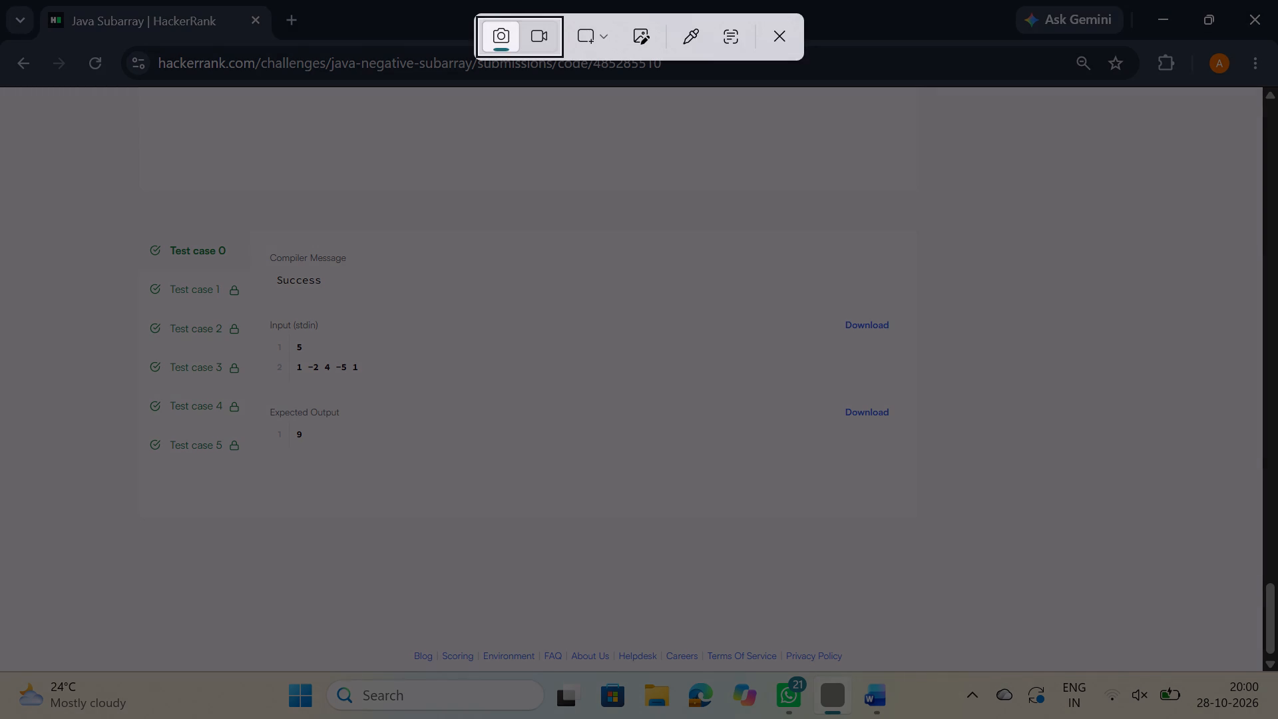
{"action": "left_click_drag", "start_coordinate": [141, 232], "coordinate": [636, 440]}
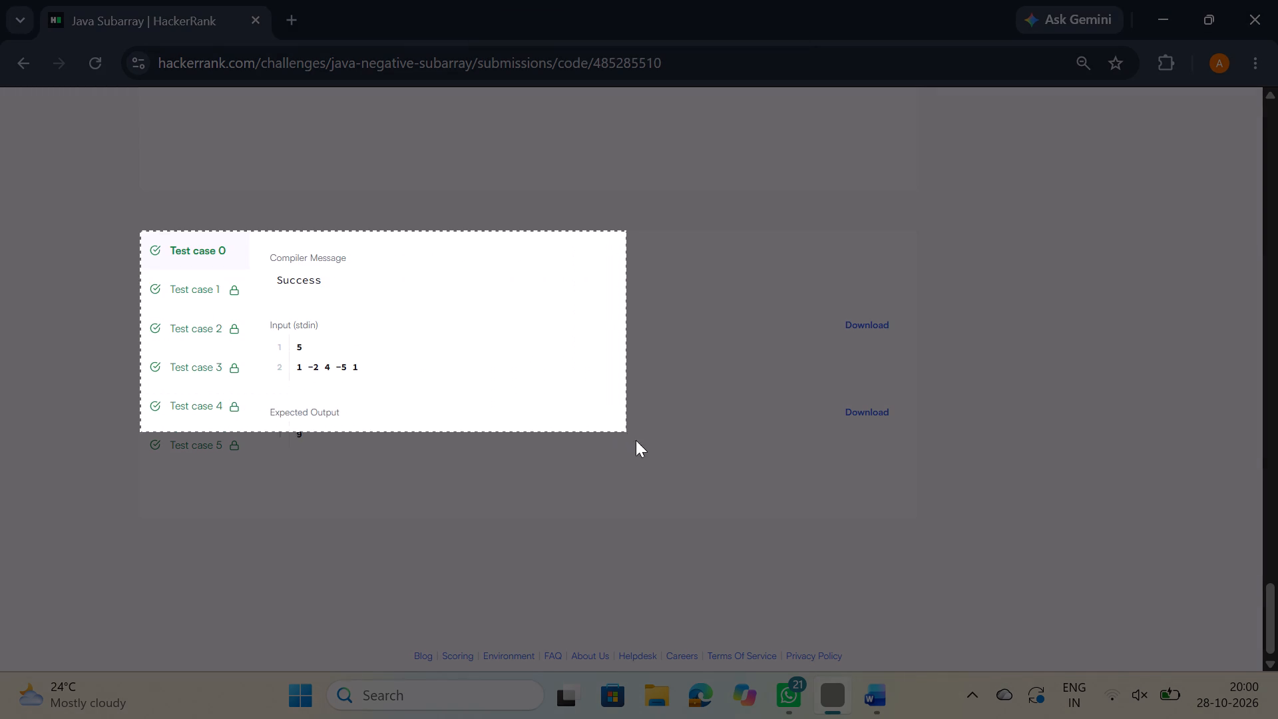
{"action": "left_click_drag", "start_coordinate": [636, 440], "coordinate": [873, 537]}
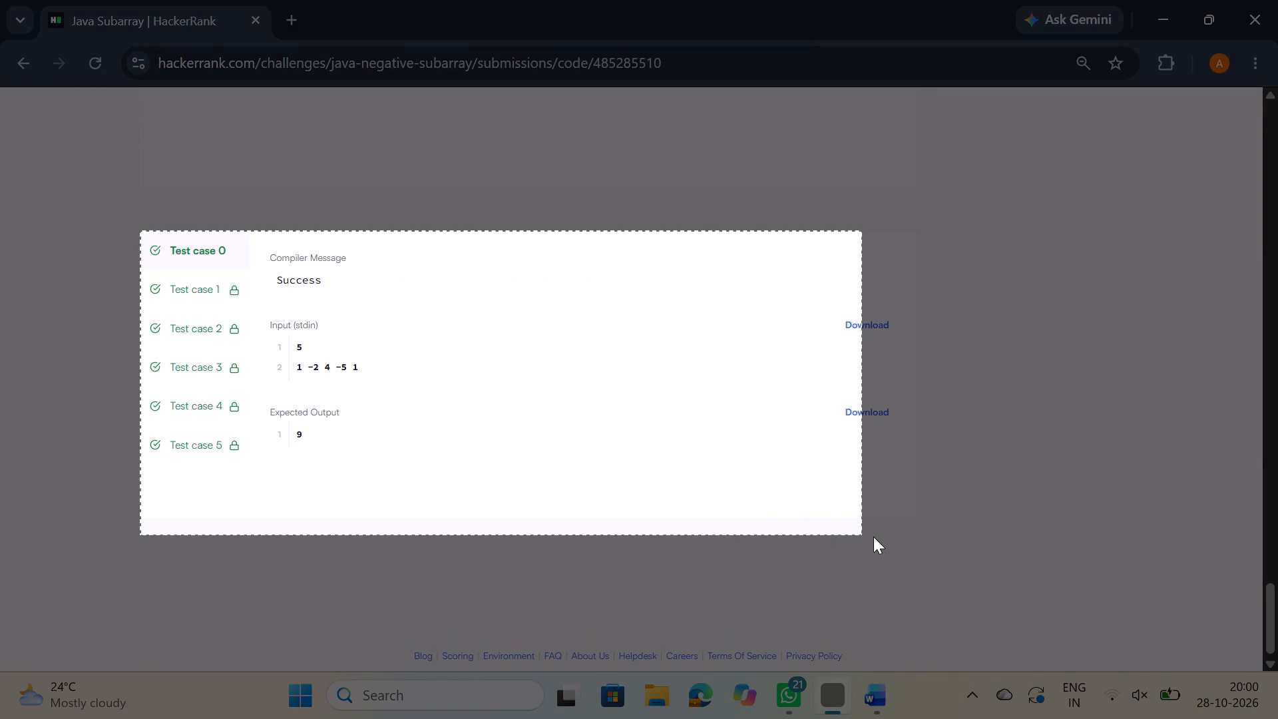
{"action": "left_click_drag", "start_coordinate": [873, 537], "coordinate": [918, 516]}
Open the submitted Java Subarray code in the HackerRank editor.
{"action": "scroll", "coordinate": [612, 456], "scroll_direction": "up", "scroll_amount": 14}
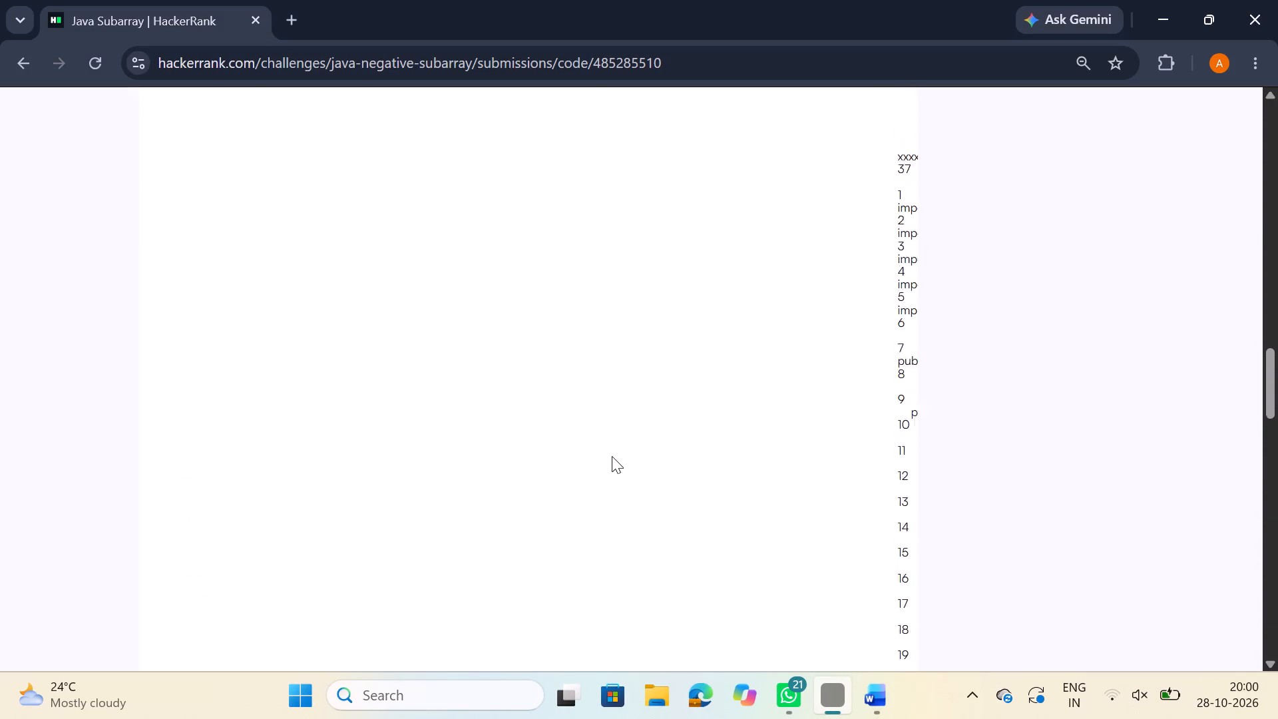
{"action": "scroll", "coordinate": [612, 456], "scroll_direction": "up", "scroll_amount": 2}
{"action": "left_click", "coordinate": [847, 489]}
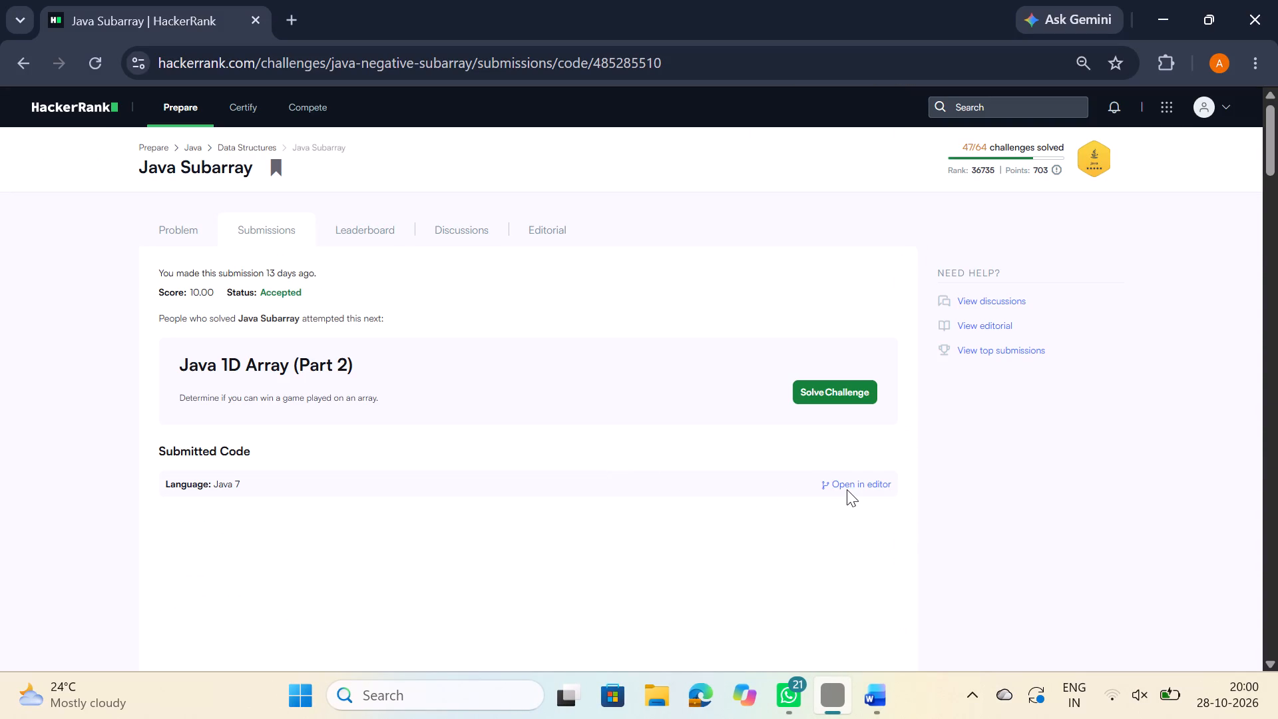
{"action": "left_click", "coordinate": [847, 489]}
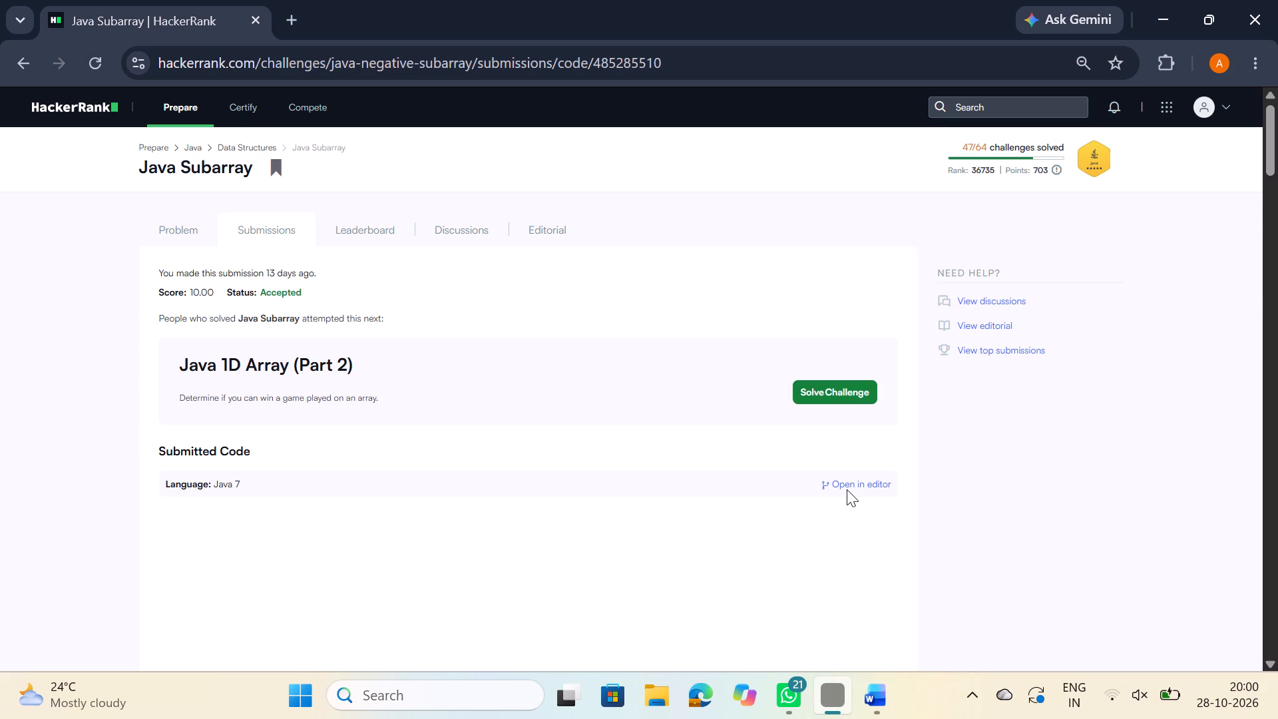
{"action": "left_click", "coordinate": [847, 485]}
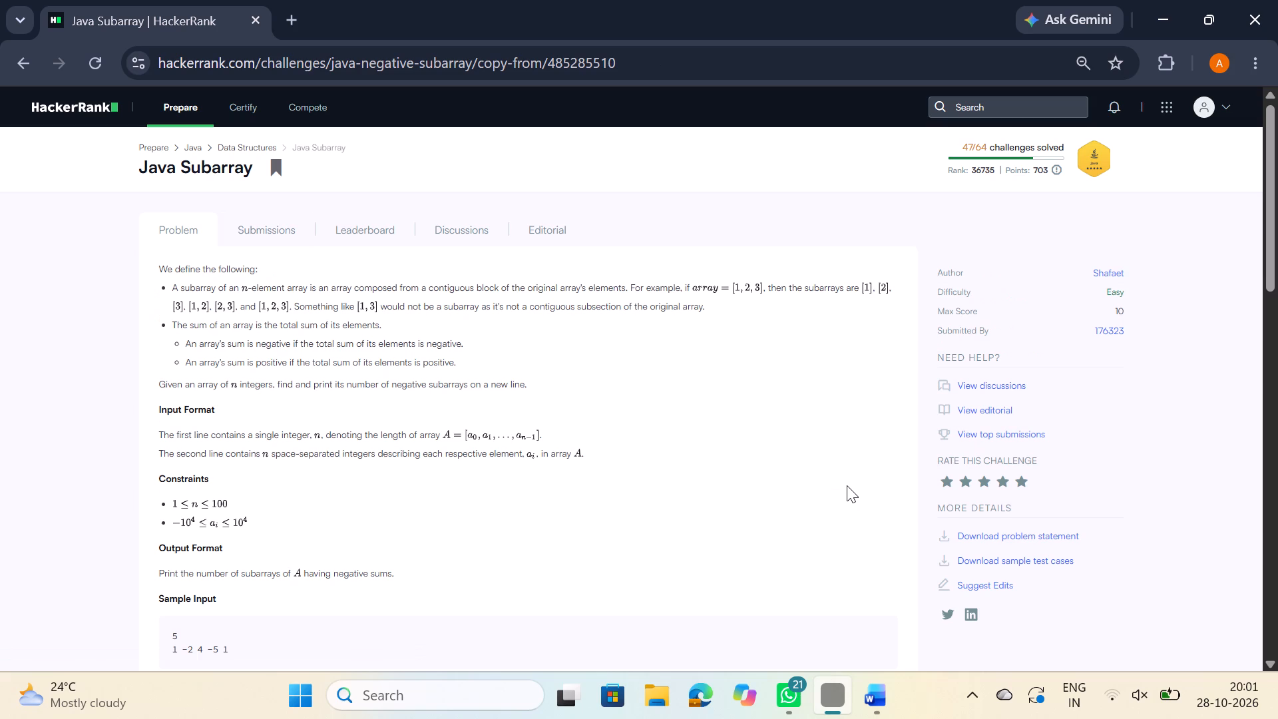
Copy the entire Java Subarray solution and paste it in Word over the placeholder text in question 19's code box.
{"action": "scroll", "coordinate": [639, 494], "scroll_direction": "down", "scroll_amount": 2}
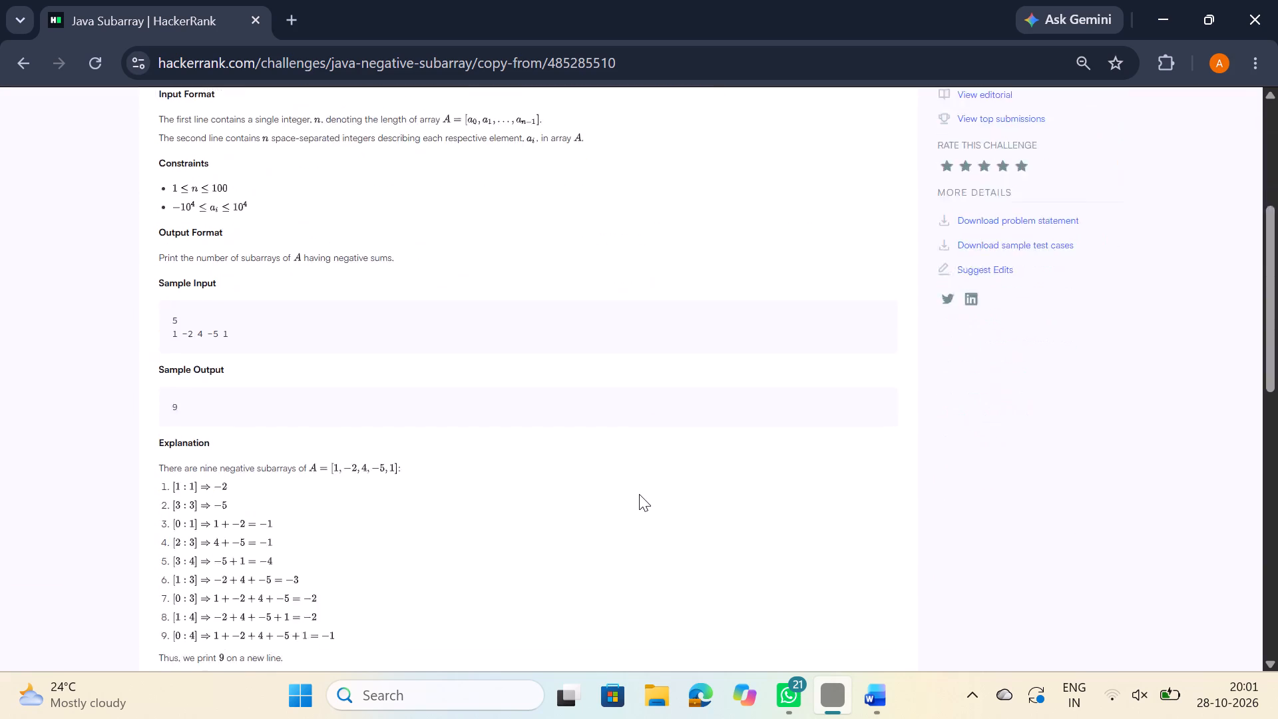
{"action": "scroll", "coordinate": [639, 494], "scroll_direction": "down", "scroll_amount": 2}
{"action": "scroll", "coordinate": [331, 411], "scroll_direction": "up", "scroll_amount": 1}
{"action": "scroll", "coordinate": [331, 411], "scroll_direction": "down", "scroll_amount": 4}
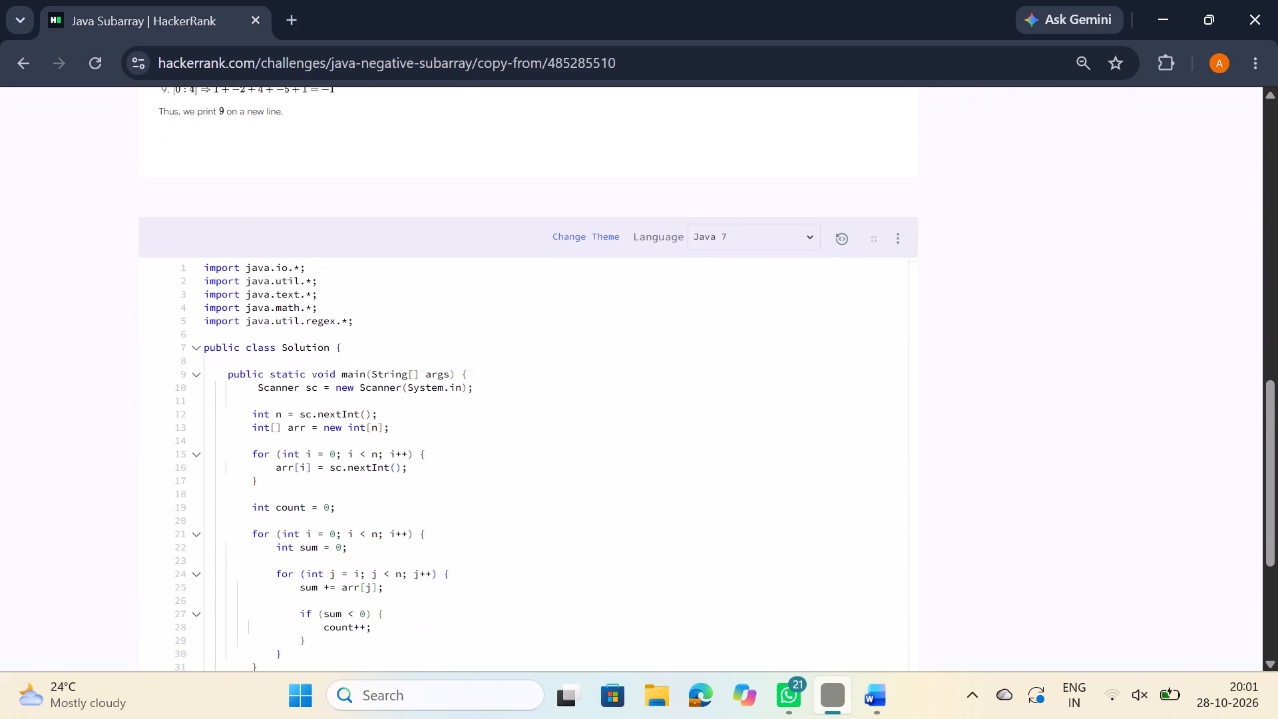
{"action": "scroll", "coordinate": [265, 465], "scroll_direction": "down", "scroll_amount": 3}
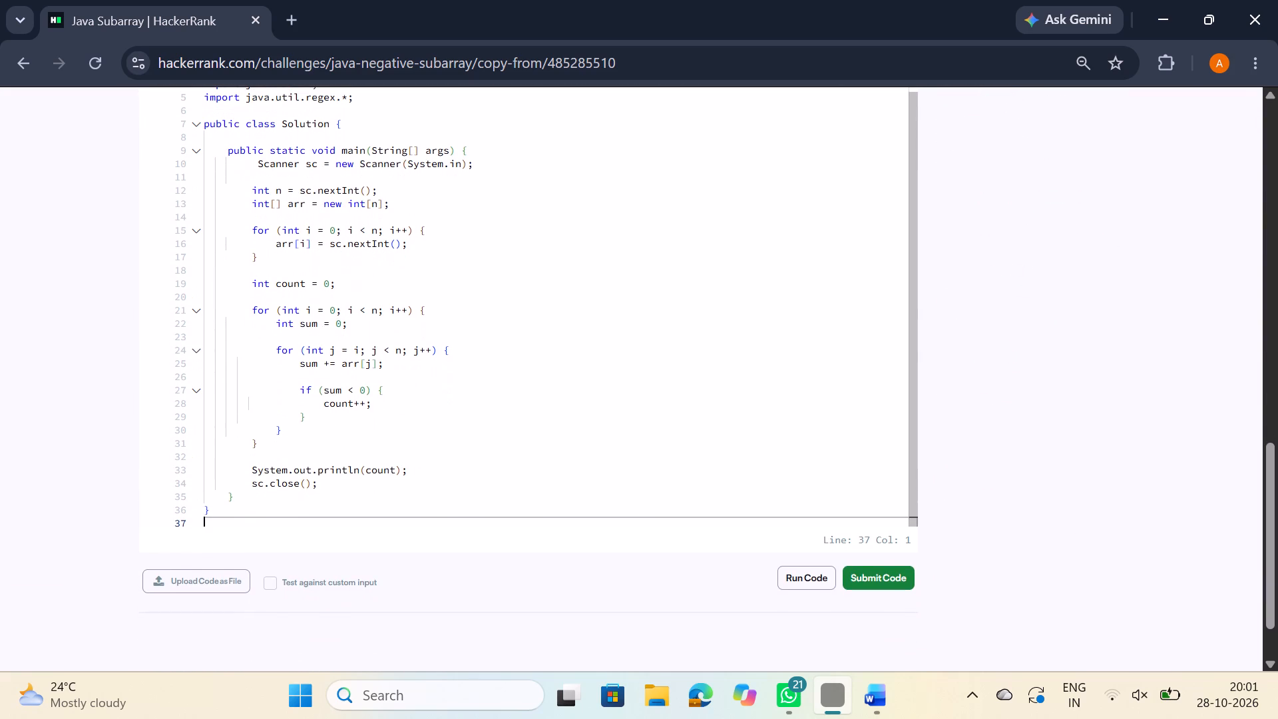
{"action": "scroll", "coordinate": [401, 382], "scroll_direction": "up", "scroll_amount": 3}
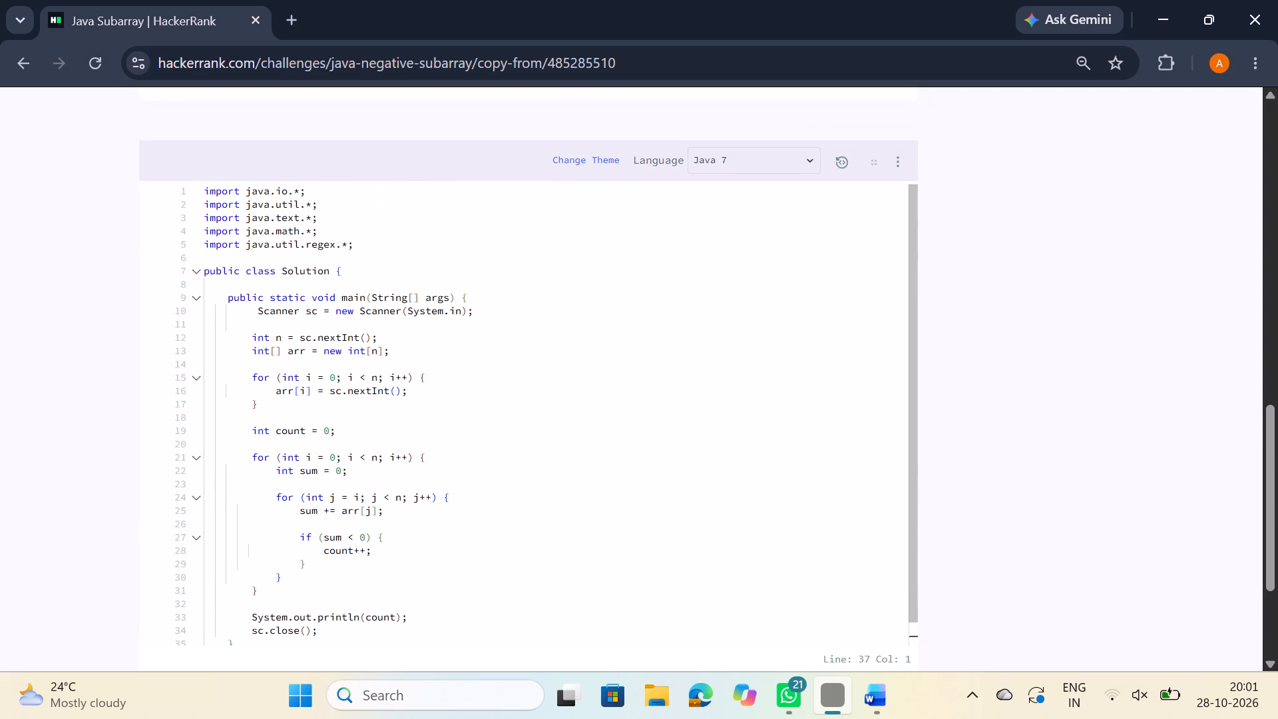
{"action": "key", "text": "ctrl+a"}
{"action": "key", "text": "ctrl+c"}
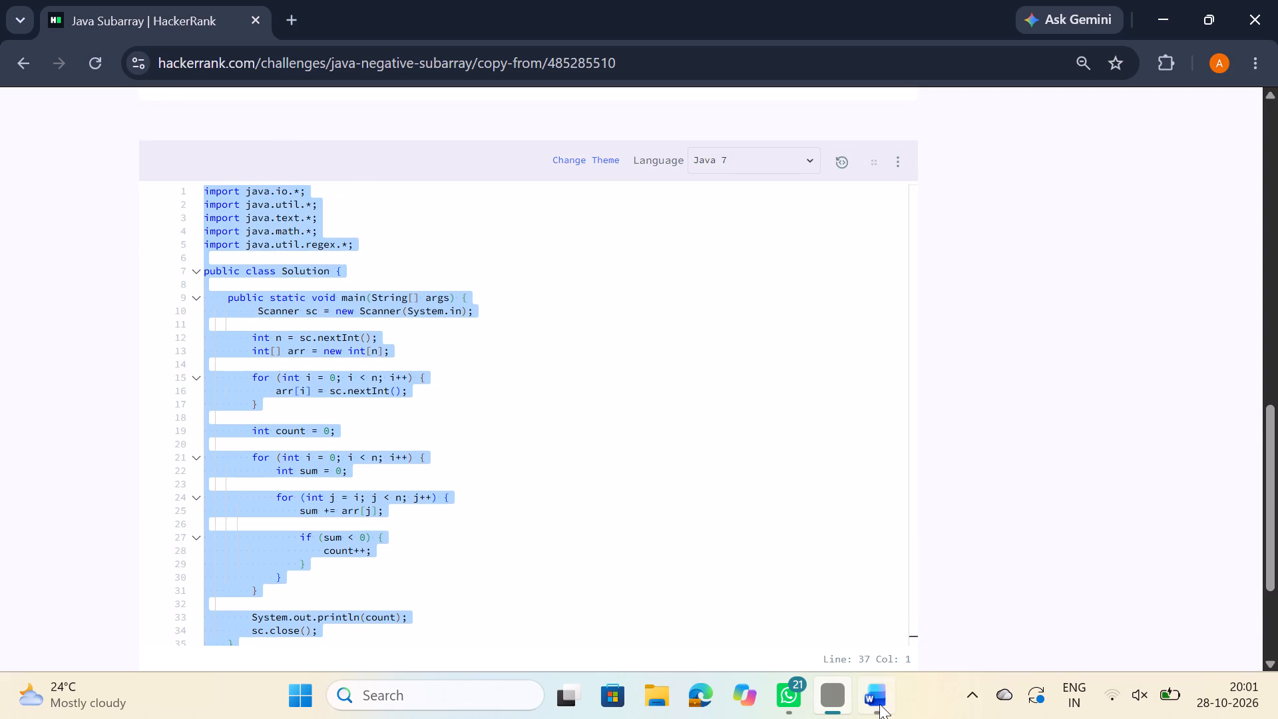
{"action": "left_click", "coordinate": [879, 704]}
{"action": "left_click_drag", "start_coordinate": [658, 366], "coordinate": [622, 366]}
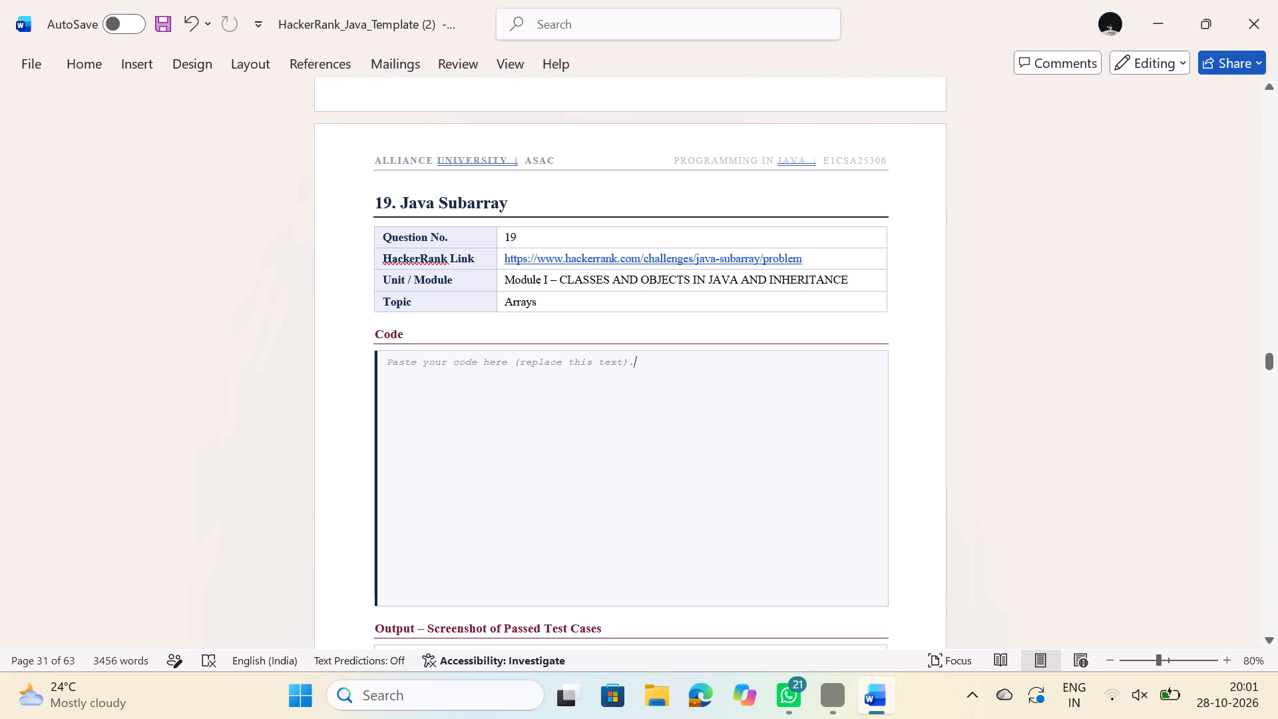
{"action": "left_click_drag", "start_coordinate": [622, 366], "coordinate": [383, 388]}
{"action": "key", "text": "BackSpace"}
{"action": "key", "text": "ctrl+v"}
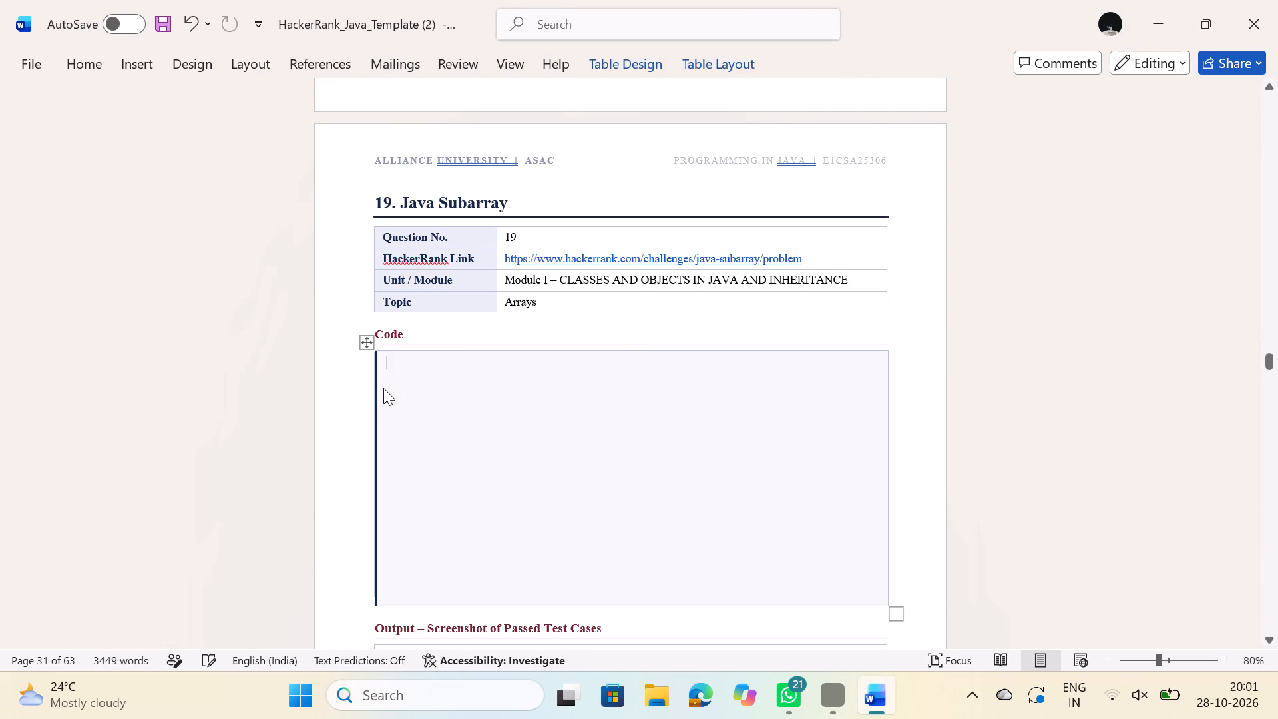
{"action": "scroll", "coordinate": [383, 388], "scroll_direction": "down", "scroll_amount": 6}
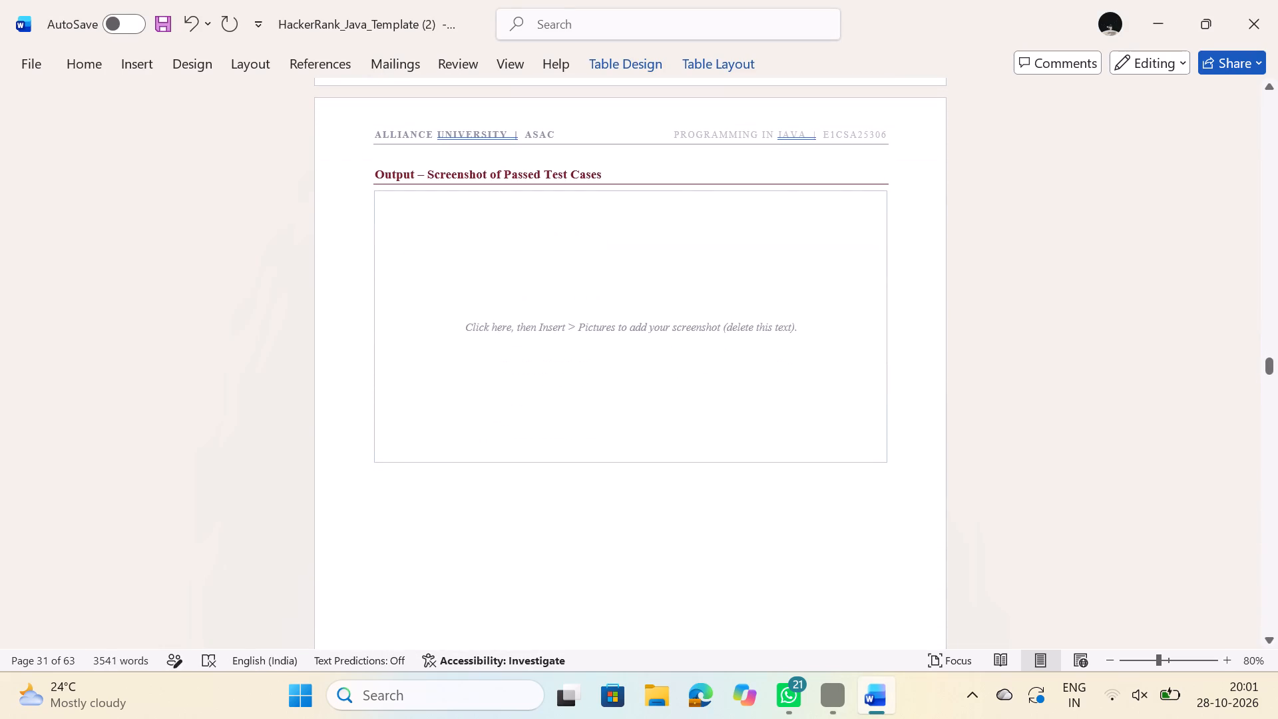
{"action": "left_click_drag", "start_coordinate": [813, 326], "coordinate": [417, 333]}
{"action": "key", "text": "BackSpace"}
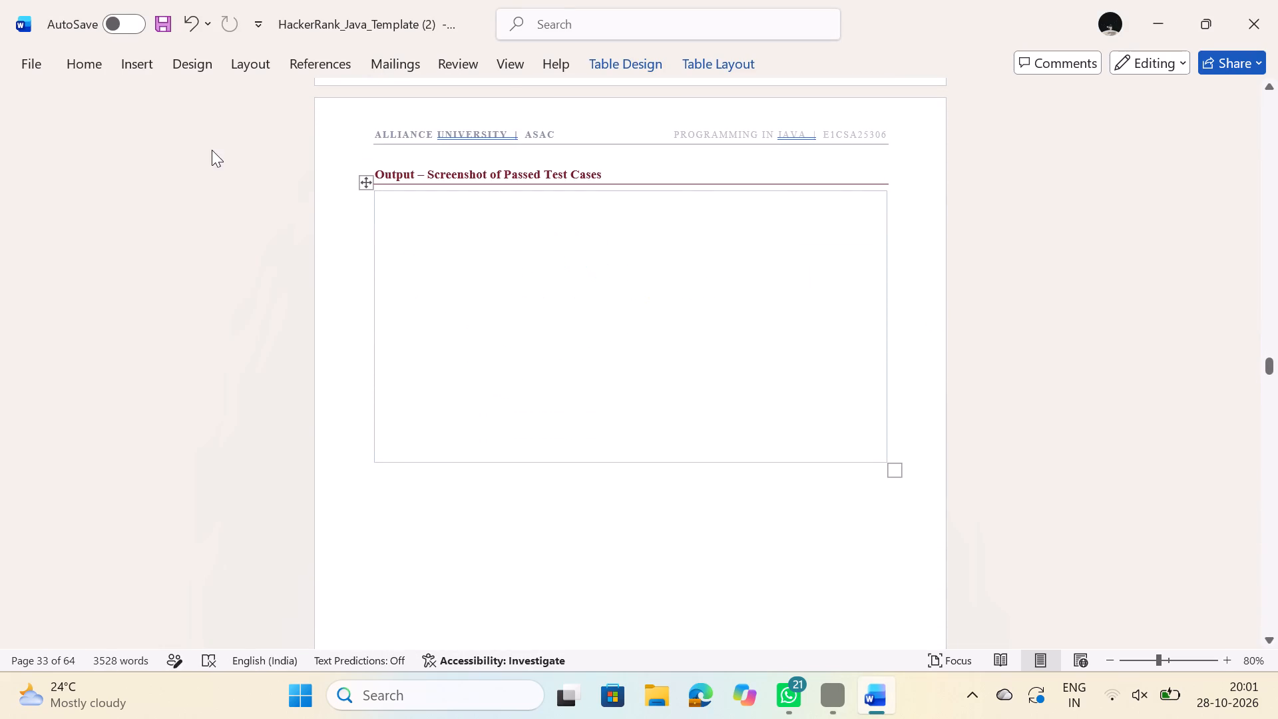
{"action": "left_click", "coordinate": [134, 79]}
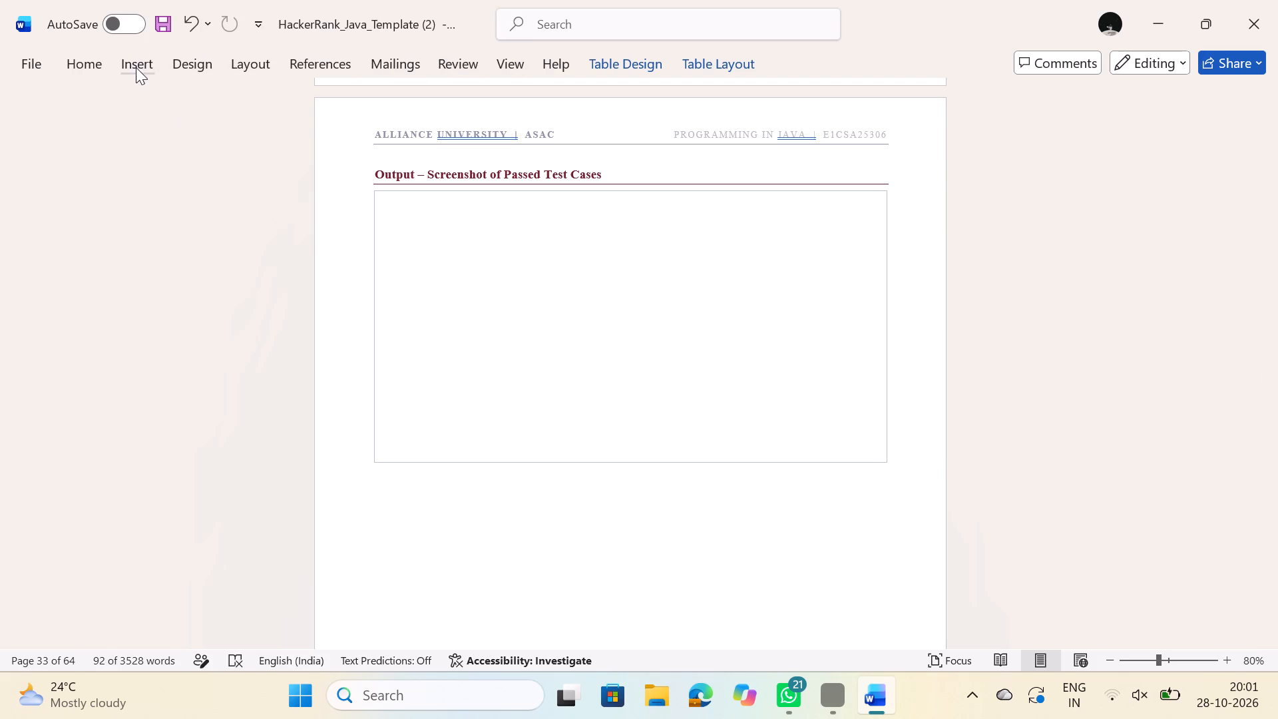
{"action": "left_click", "coordinate": [136, 67]}
{"action": "left_click", "coordinate": [204, 128]}
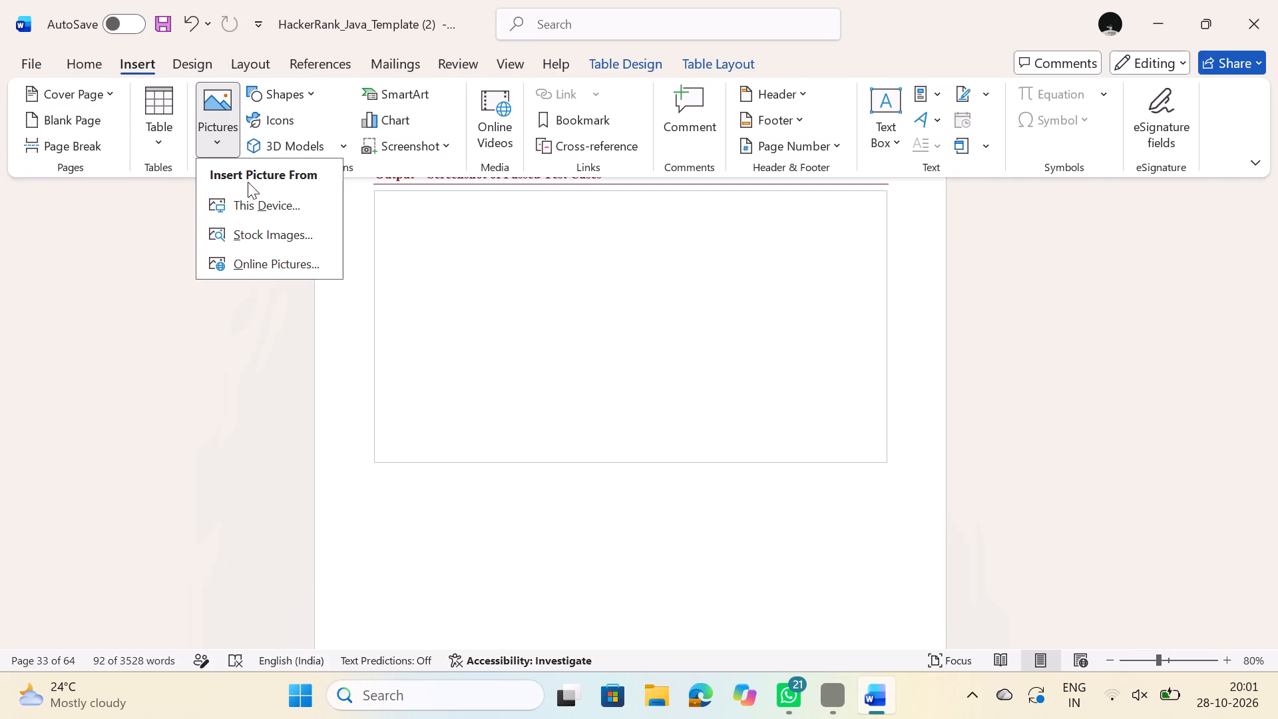
{"action": "left_click", "coordinate": [255, 206]}
{"action": "scroll", "coordinate": [158, 194], "scroll_direction": "up", "scroll_amount": 1}
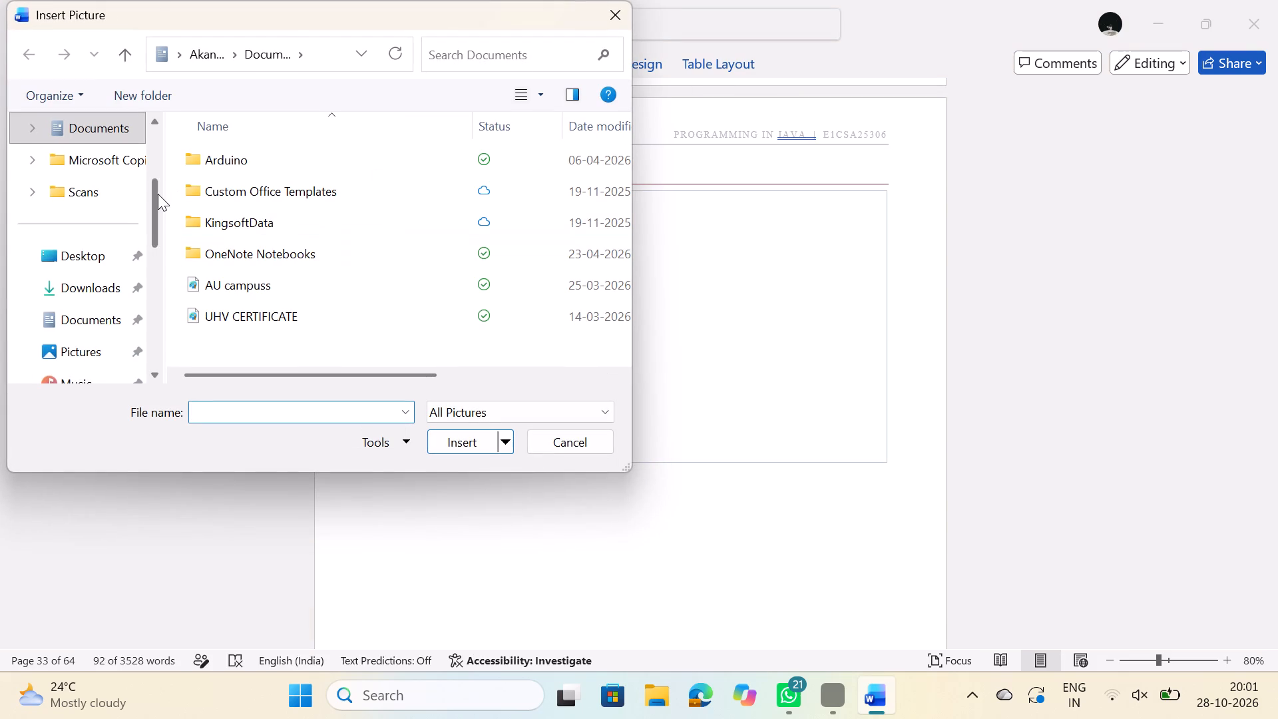
{"action": "scroll", "coordinate": [158, 194], "scroll_direction": "up", "scroll_amount": 1}
{"action": "left_click", "coordinate": [82, 176]}
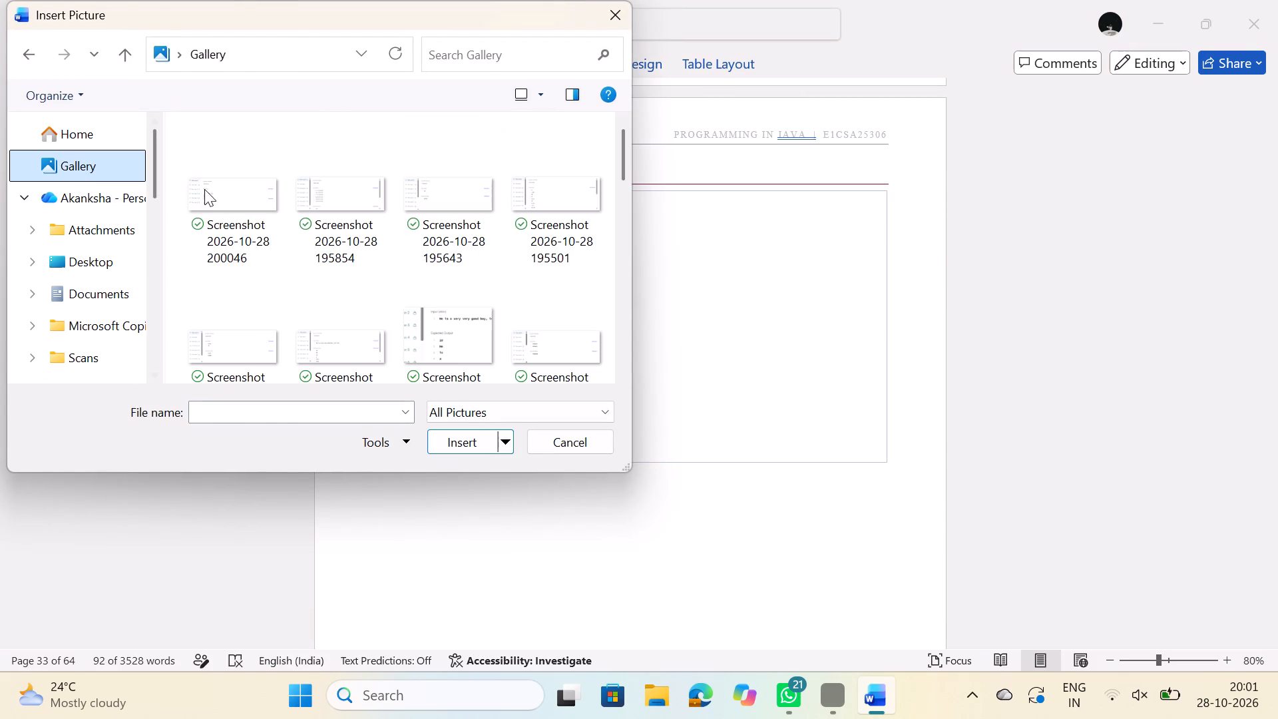
{"action": "left_click", "coordinate": [228, 192]}
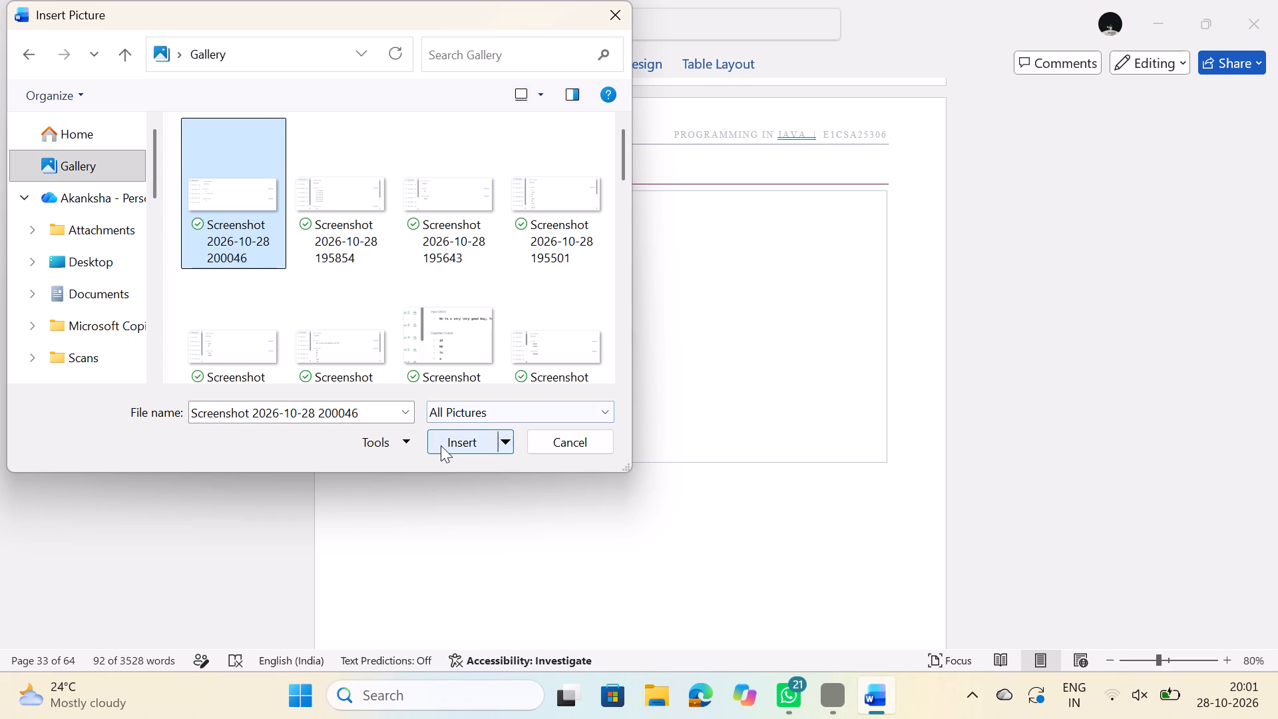
{"action": "left_click", "coordinate": [441, 445]}
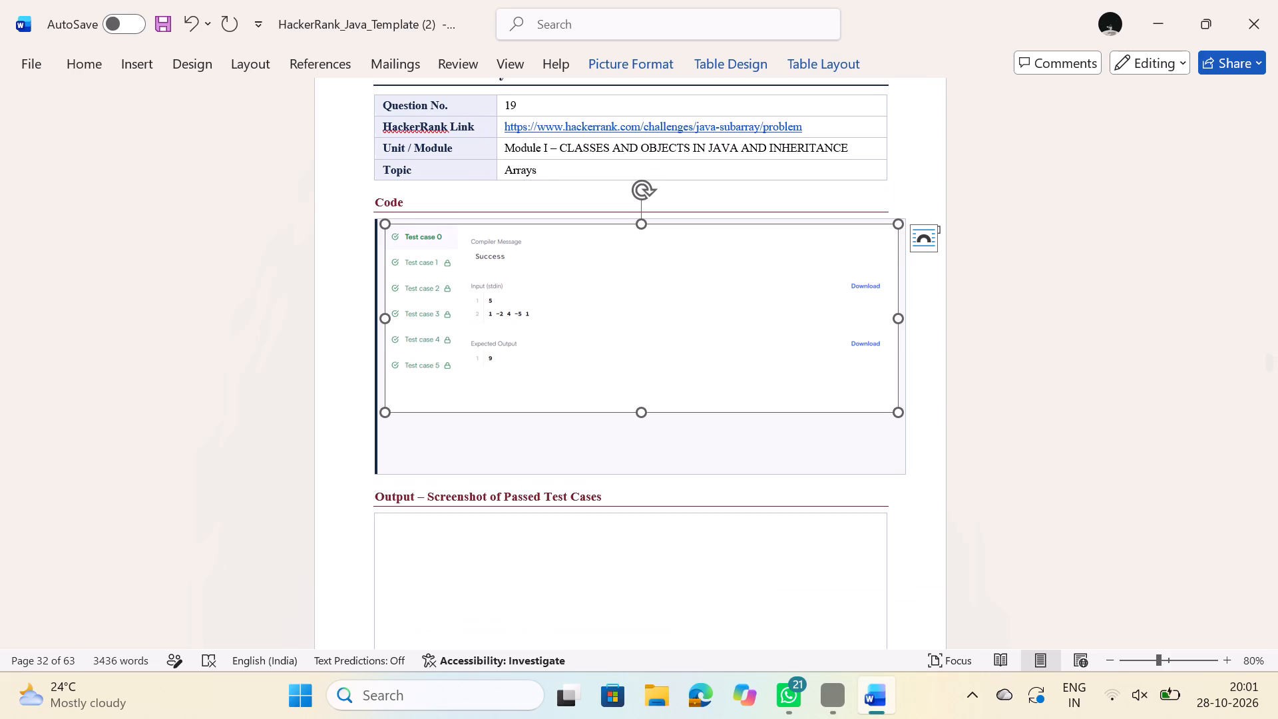
Set the inserted screenshot's text wrapping to In Front of Text and move it into question 19's output box.
{"action": "left_click", "coordinate": [933, 239]}
{"action": "left_click", "coordinate": [1071, 430]}
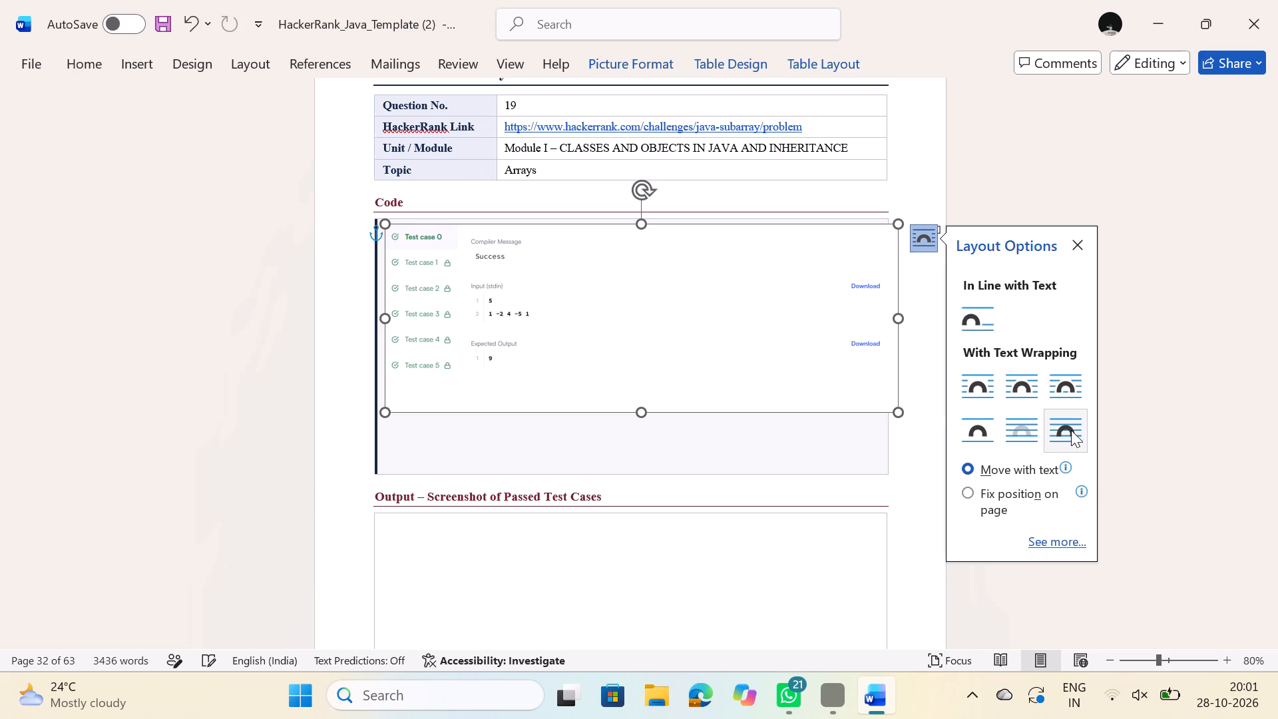
{"action": "left_click_drag", "start_coordinate": [800, 352], "coordinate": [775, 551]}
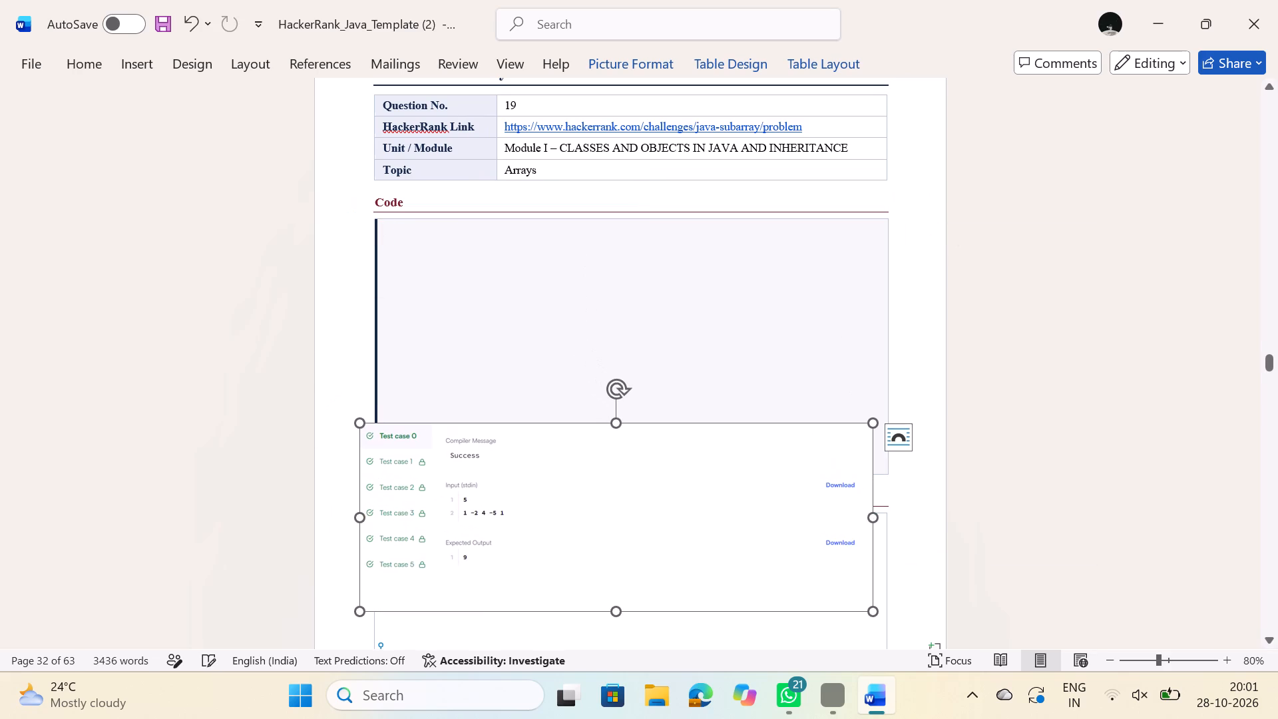
{"action": "scroll", "coordinate": [945, 419], "scroll_direction": "down", "scroll_amount": 3}
{"action": "left_click_drag", "start_coordinate": [729, 221], "coordinate": [789, 333]}
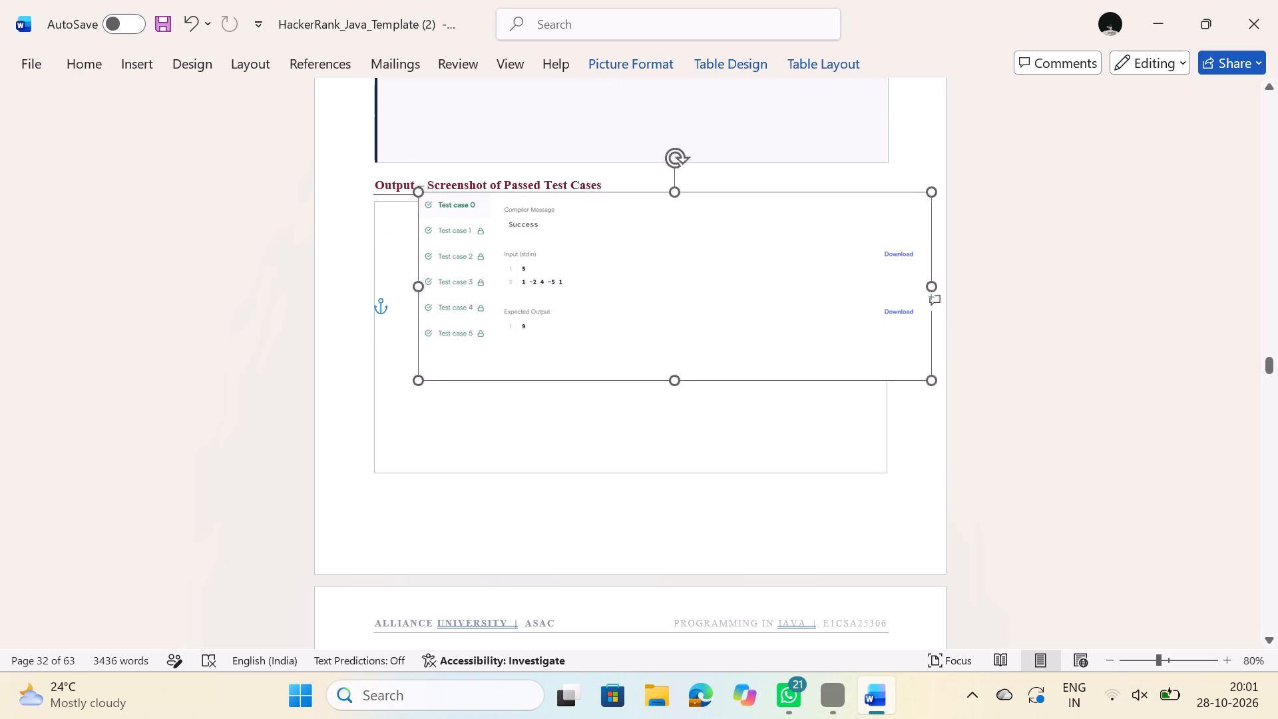
{"action": "left_click_drag", "start_coordinate": [789, 333], "coordinate": [751, 342]}
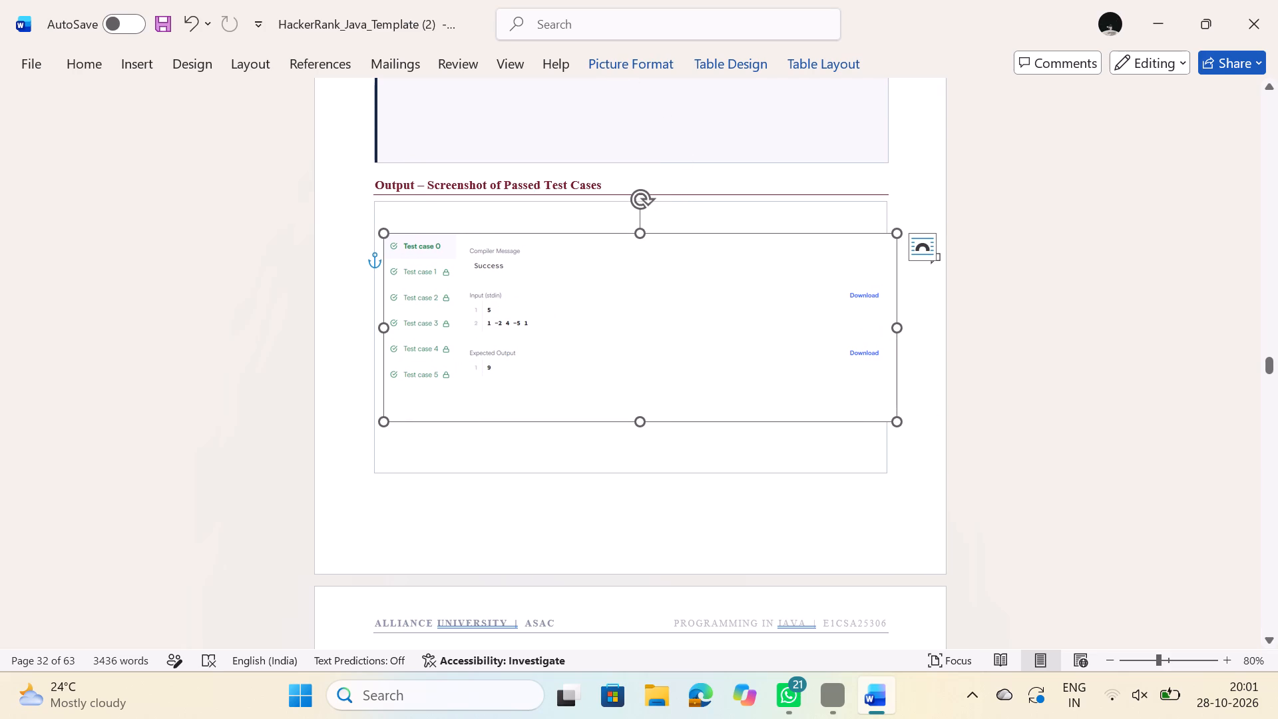
Shrink the Java Subarray screenshot slightly and position it so it fits within the output box's borders.
{"action": "left_click_drag", "start_coordinate": [897, 419], "coordinate": [857, 403]}
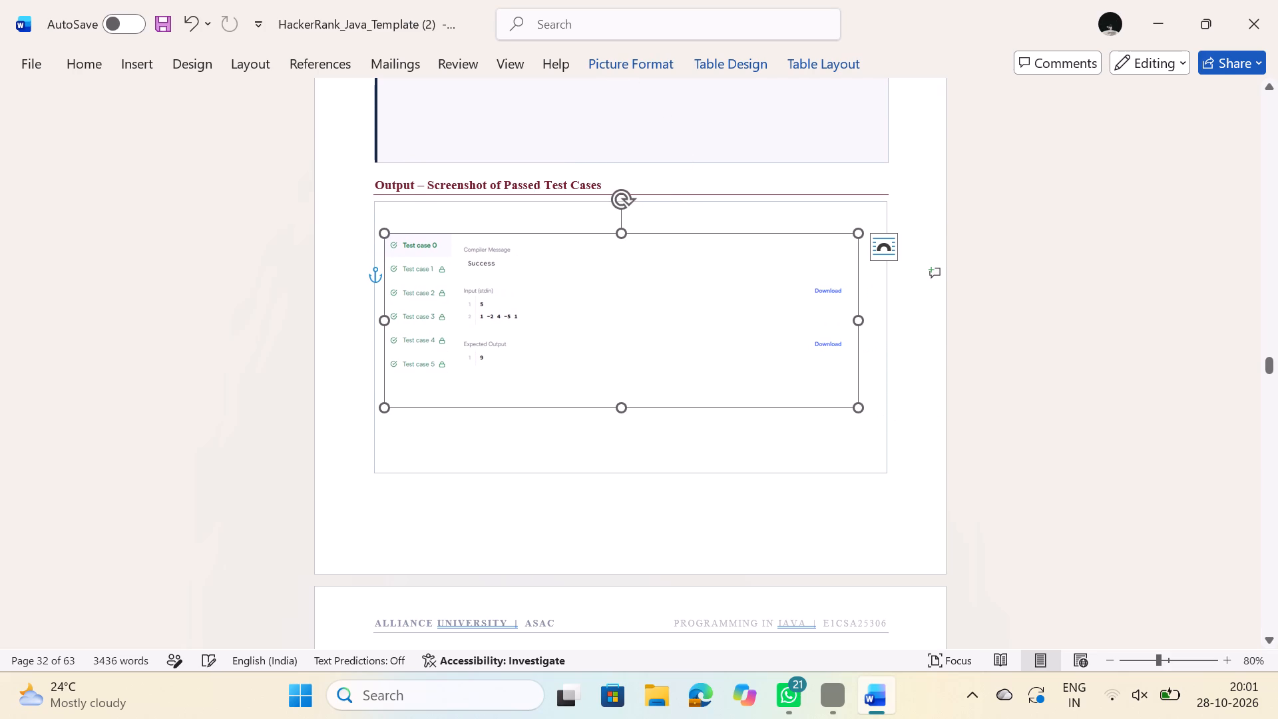
{"action": "left_click", "coordinate": [743, 339]}
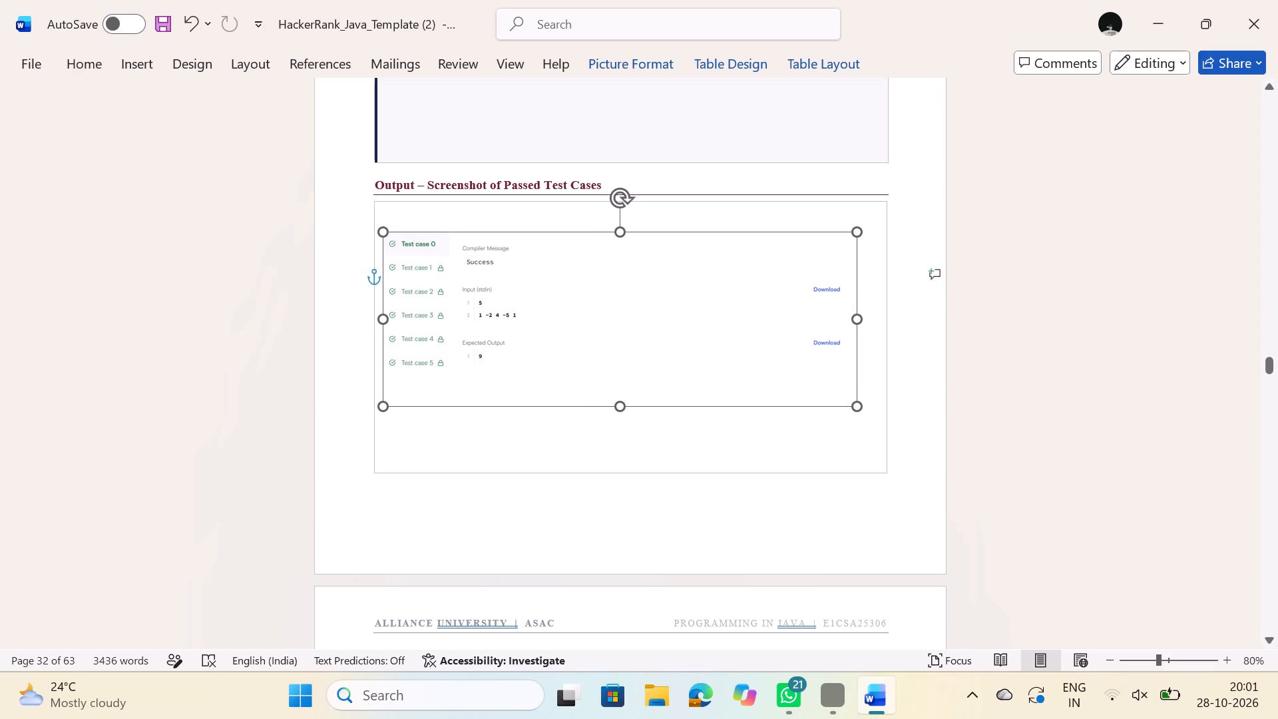
{"action": "left_click", "coordinate": [863, 411]}
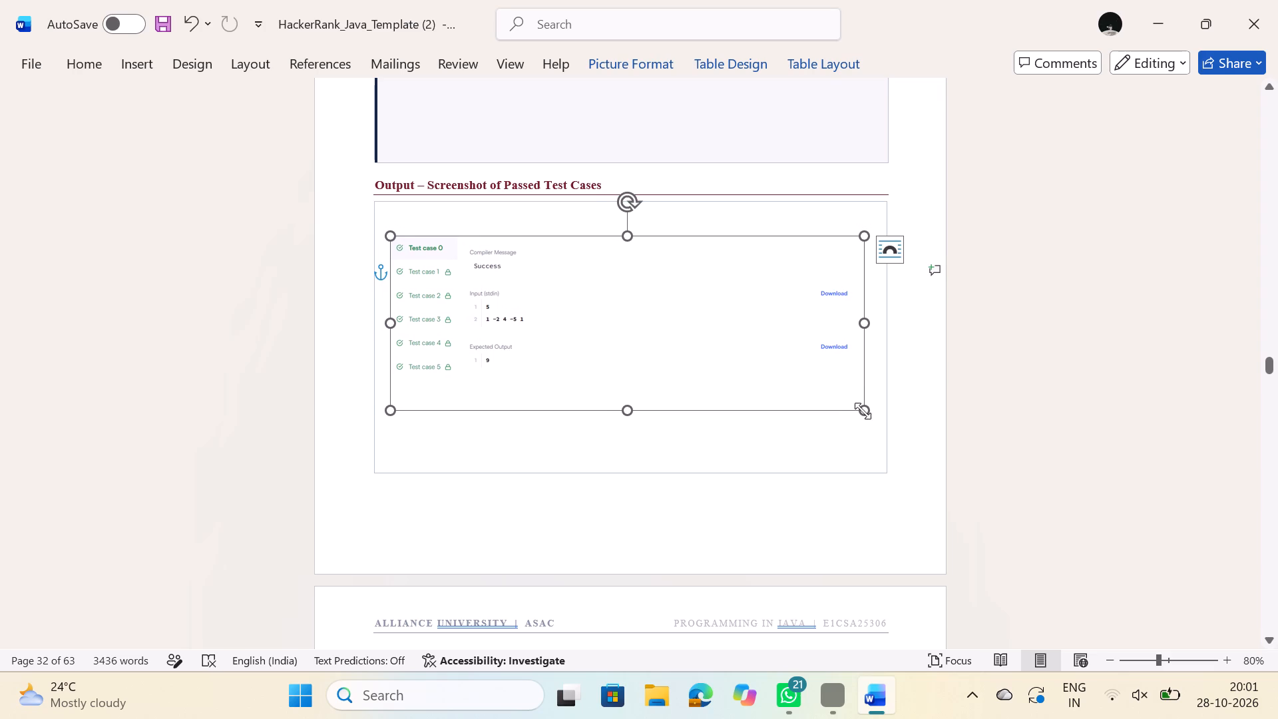
{"action": "left_click_drag", "start_coordinate": [754, 331], "coordinate": [744, 335]}
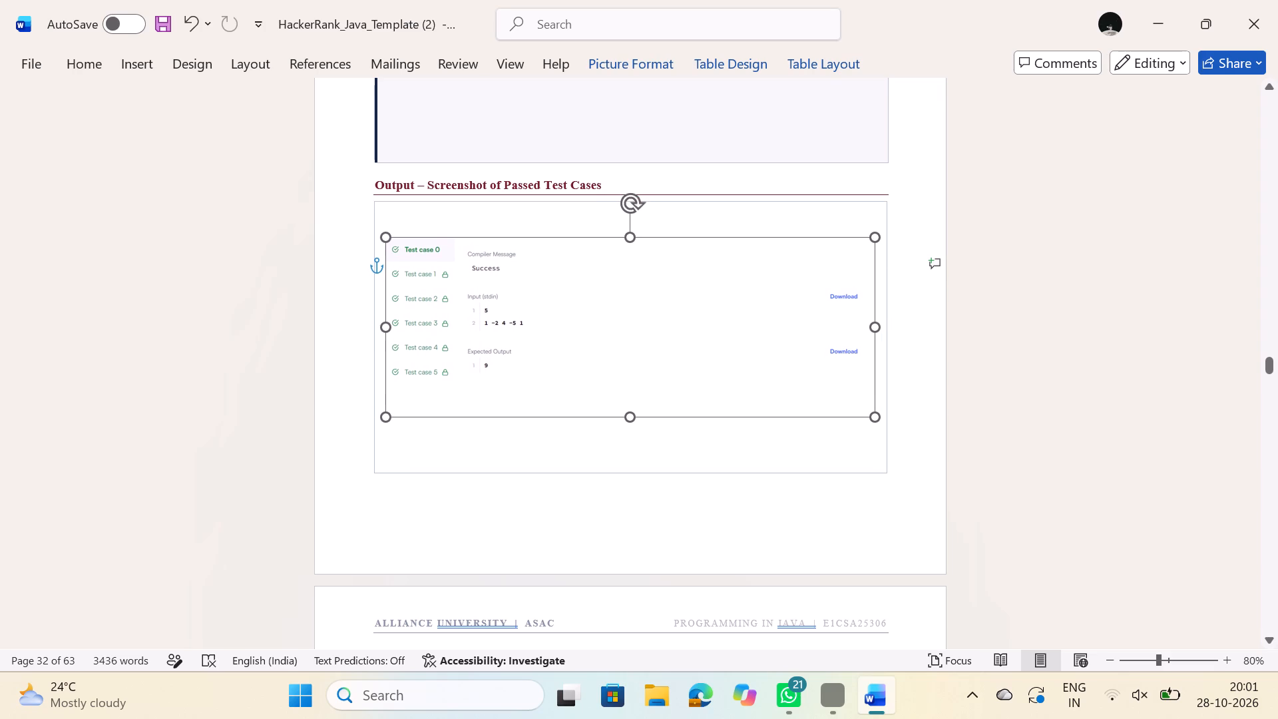
{"action": "left_click_drag", "start_coordinate": [744, 335], "coordinate": [736, 328]}
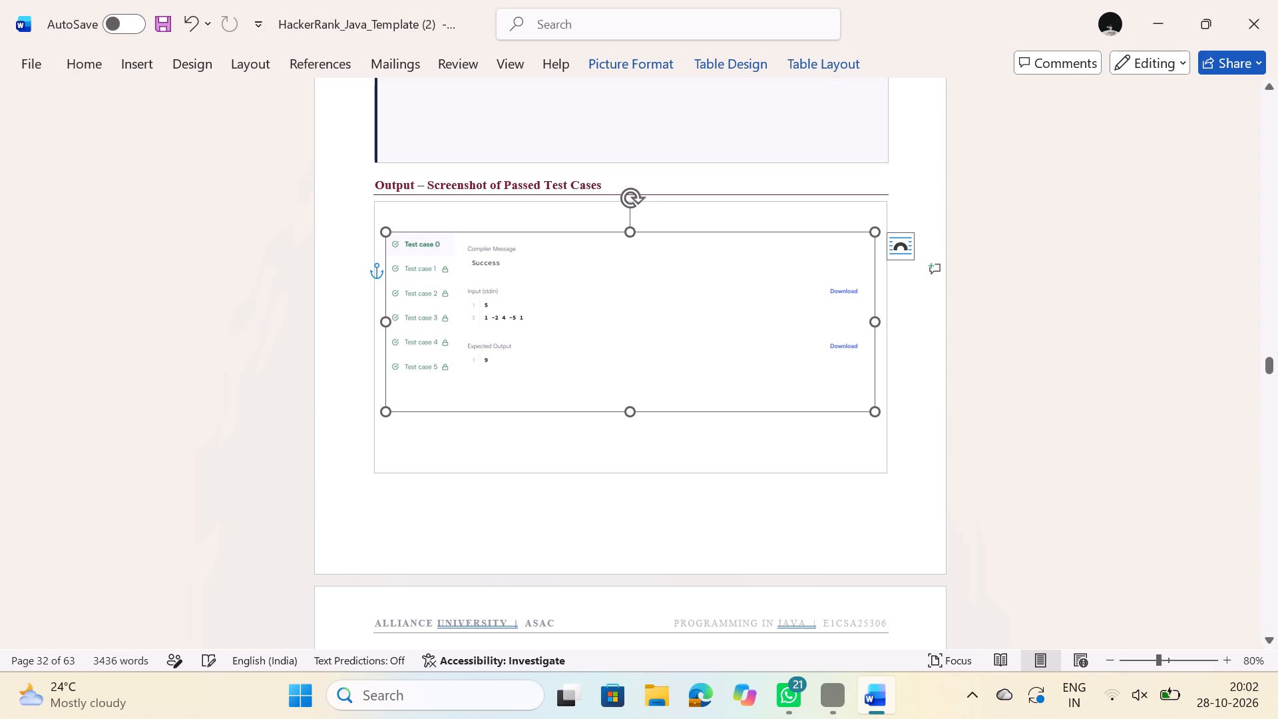
{"action": "left_click", "coordinate": [722, 327]}
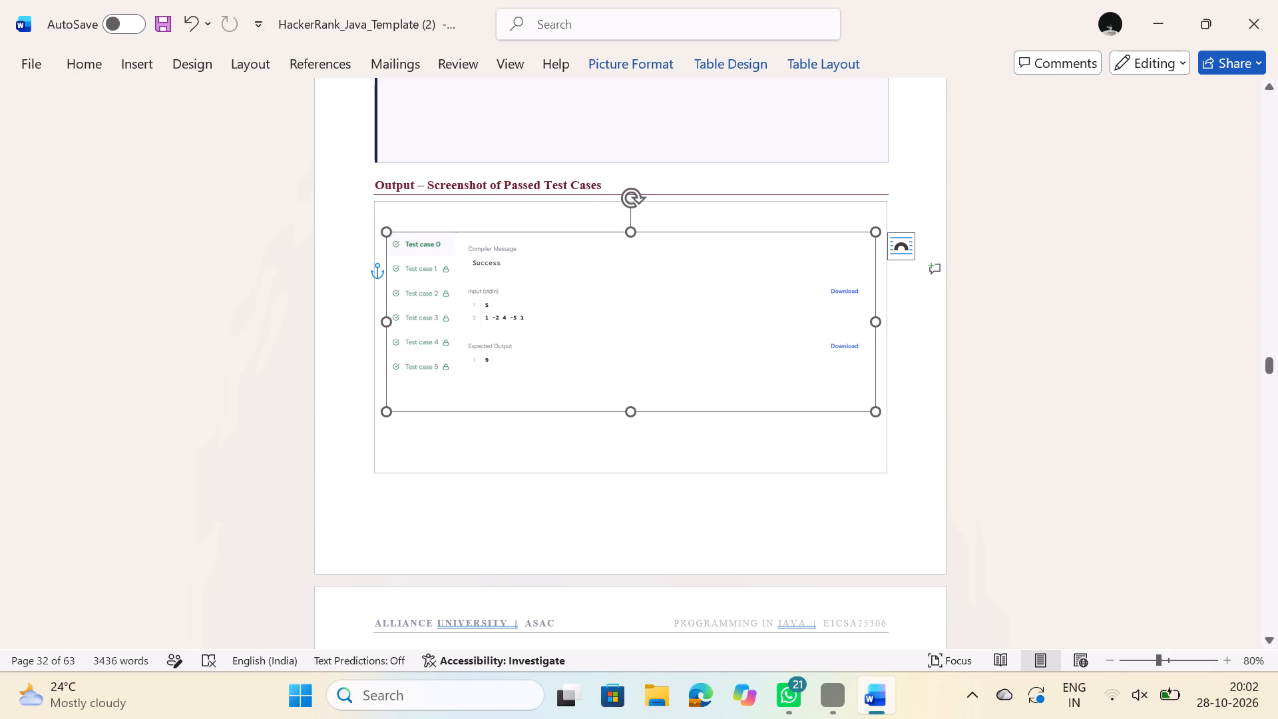
{"action": "left_click", "coordinate": [916, 422]}
Check question 20's heading in the template, then go back from Java Subarray in Chrome to the solved Java challenges list.
{"action": "scroll", "coordinate": [916, 422], "scroll_direction": "down", "scroll_amount": 3}
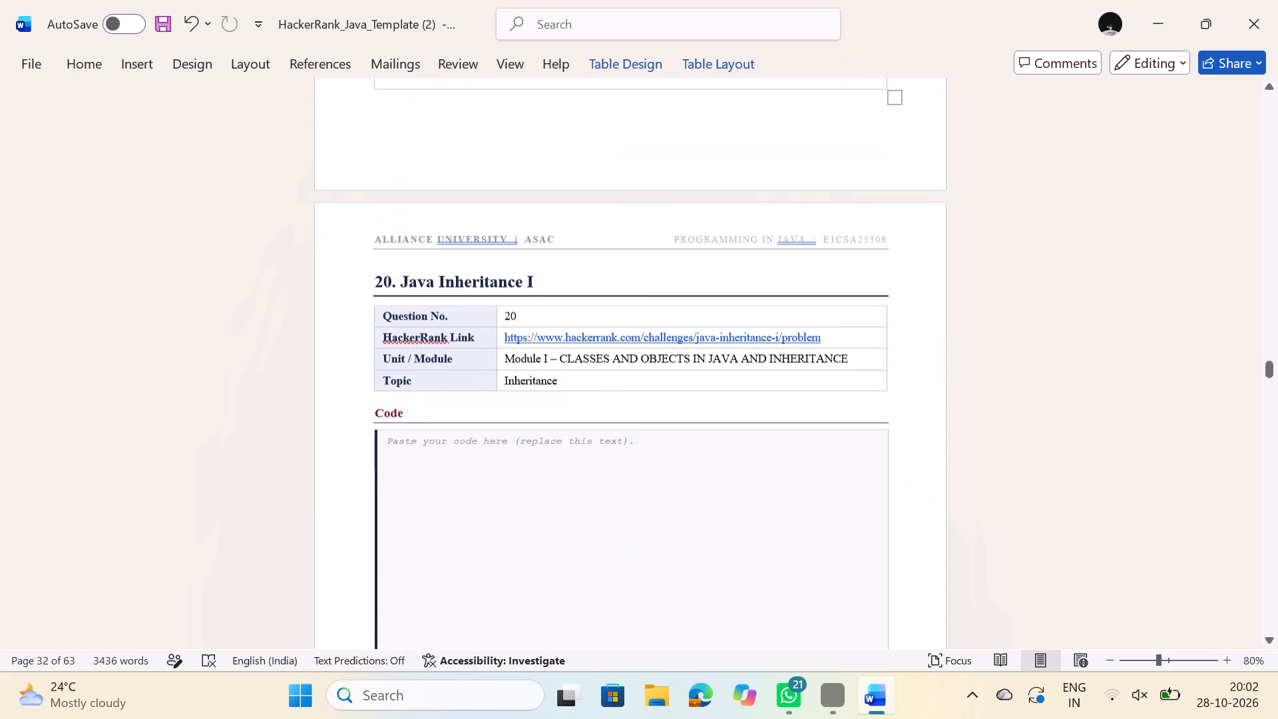
{"action": "scroll", "coordinate": [916, 422], "scroll_direction": "down", "scroll_amount": 1}
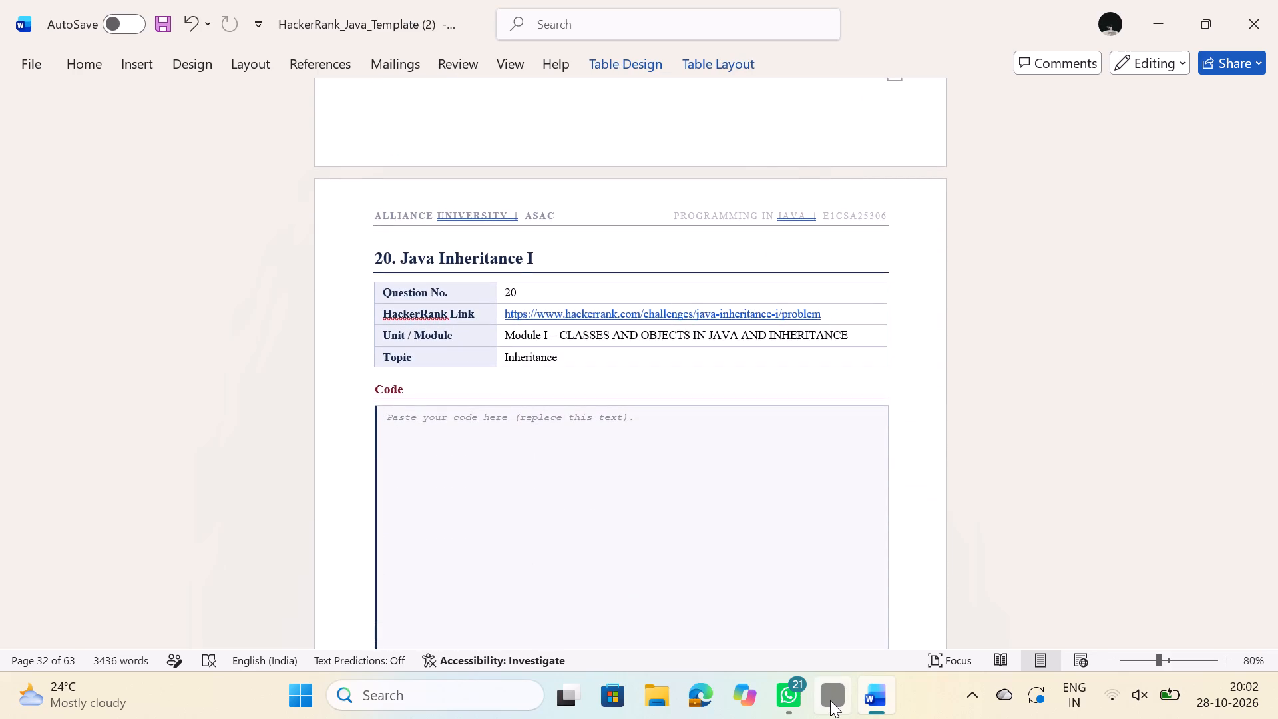
{"action": "left_click", "coordinate": [830, 700]}
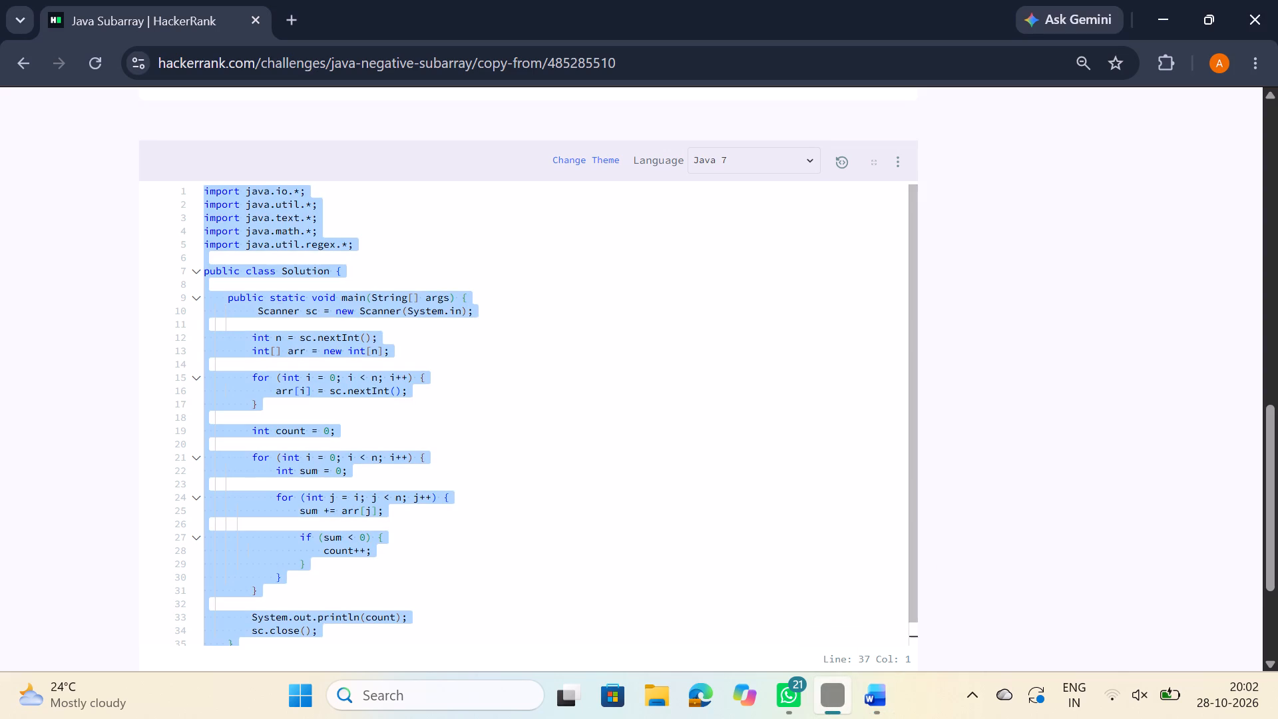
{"action": "scroll", "coordinate": [662, 237], "scroll_direction": "up", "scroll_amount": 10}
{"action": "scroll", "coordinate": [662, 237], "scroll_direction": "right", "scroll_amount": 20}
{"action": "scroll", "coordinate": [662, 237], "scroll_direction": "right", "scroll_amount": 4}
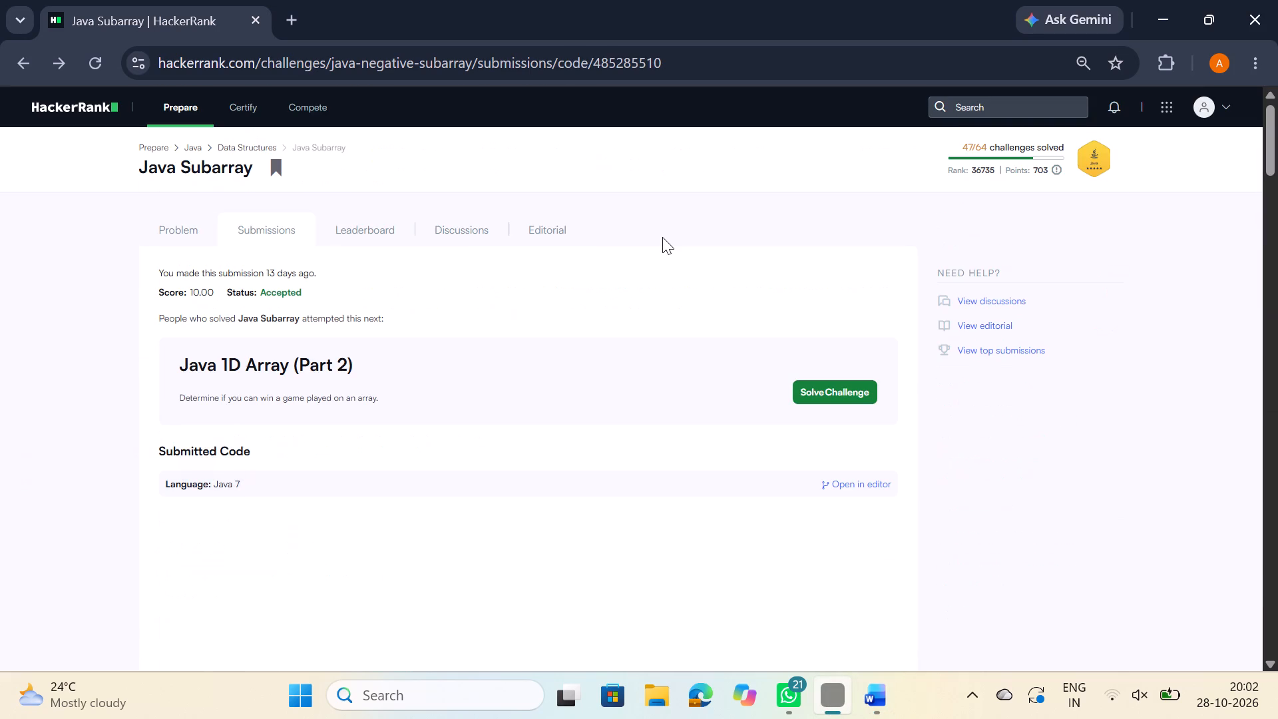
{"action": "scroll", "coordinate": [662, 237], "scroll_direction": "right", "scroll_amount": 13}
{"action": "scroll", "coordinate": [662, 237], "scroll_direction": "right", "scroll_amount": 14}
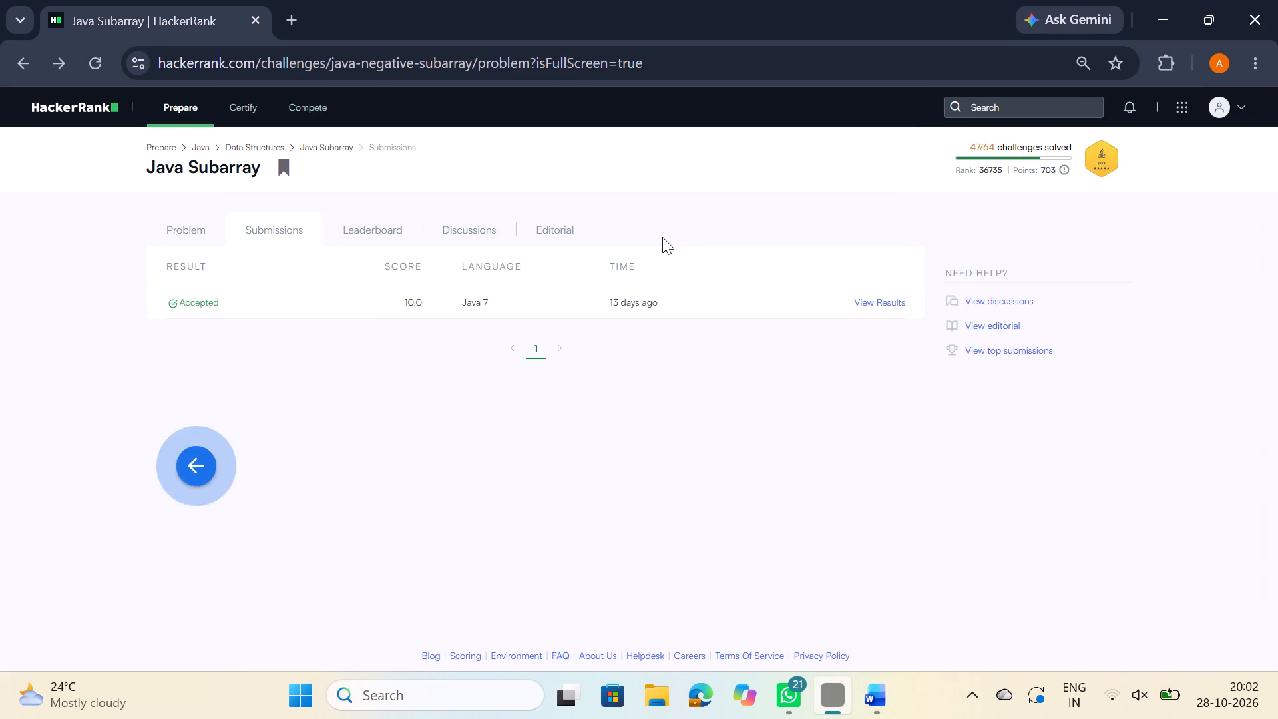
{"action": "scroll", "coordinate": [662, 237], "scroll_direction": "right", "scroll_amount": 13}
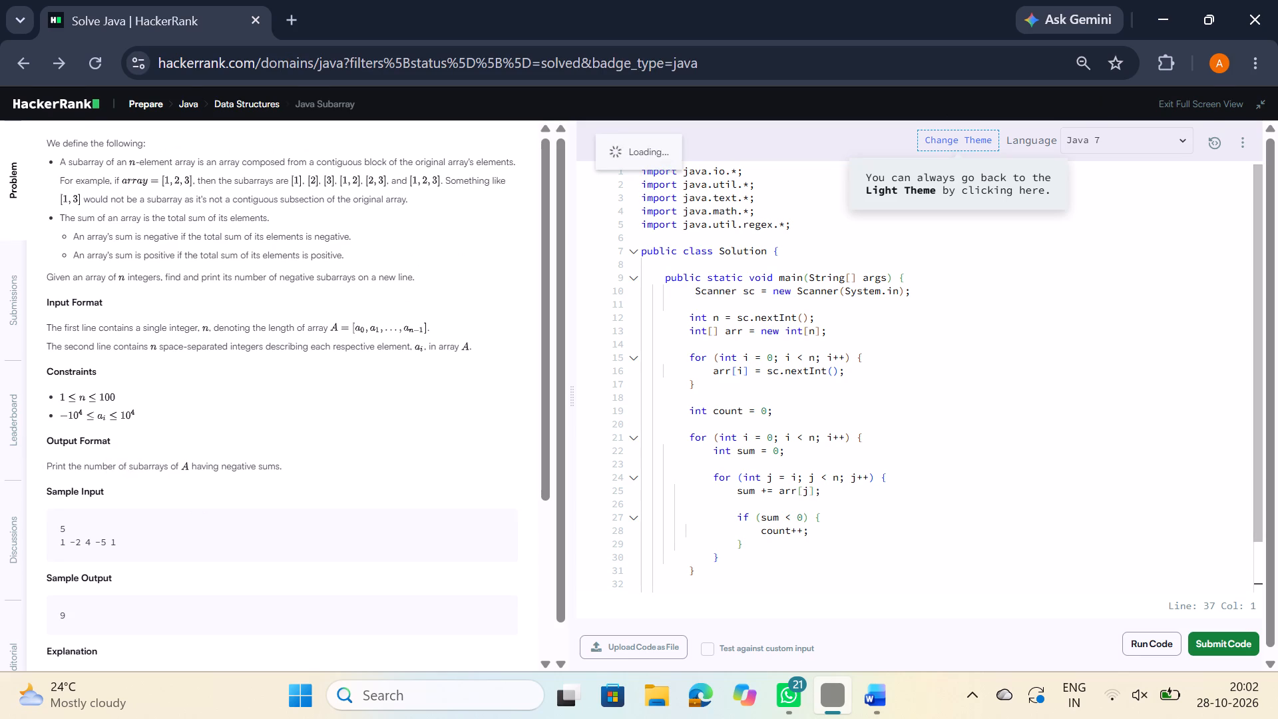
Look through the solved Java challenges for question 20, rechecking its title in the Word template.
{"action": "scroll", "coordinate": [529, 533], "scroll_direction": "down", "scroll_amount": 3}
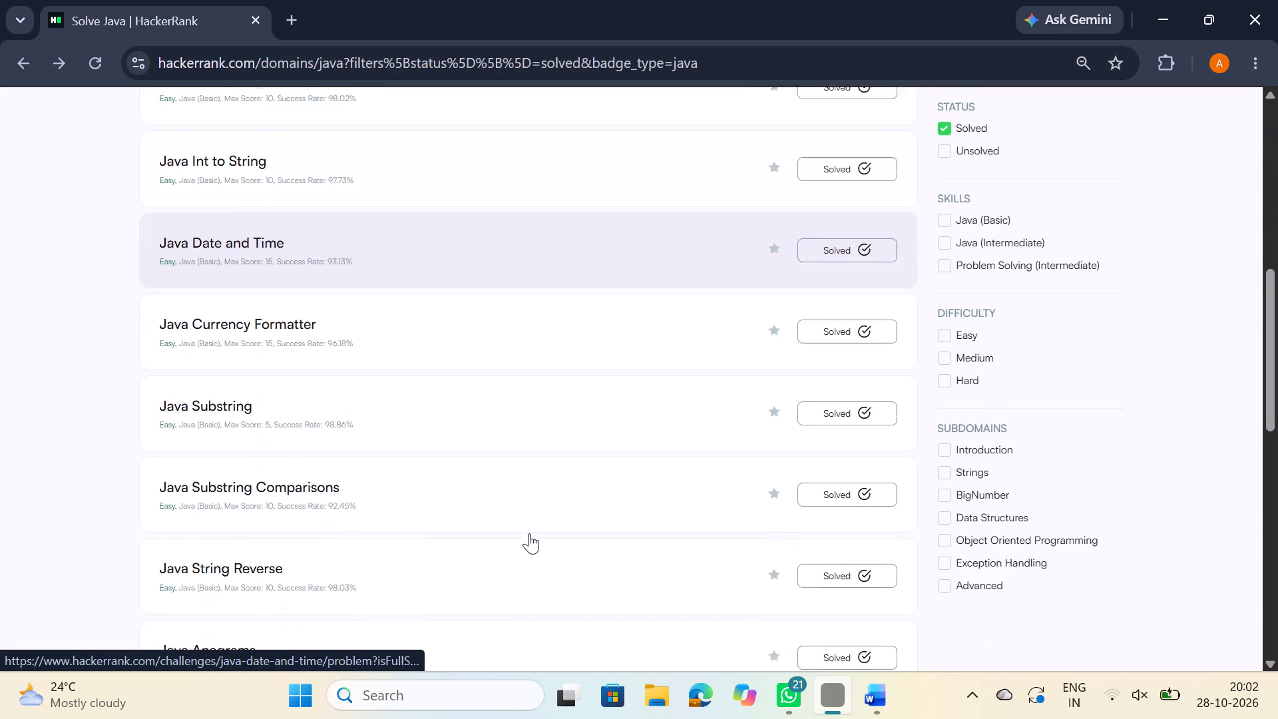
{"action": "scroll", "coordinate": [529, 533], "scroll_direction": "down", "scroll_amount": 2}
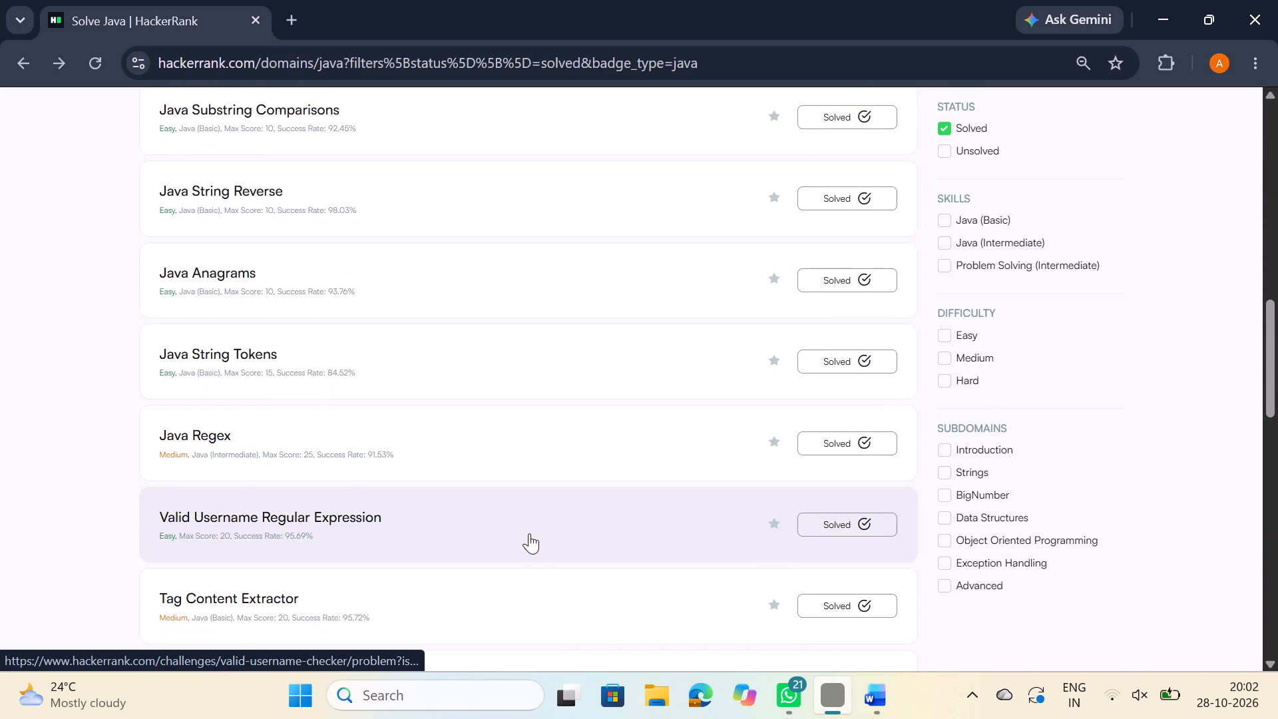
{"action": "scroll", "coordinate": [529, 533], "scroll_direction": "down", "scroll_amount": 2}
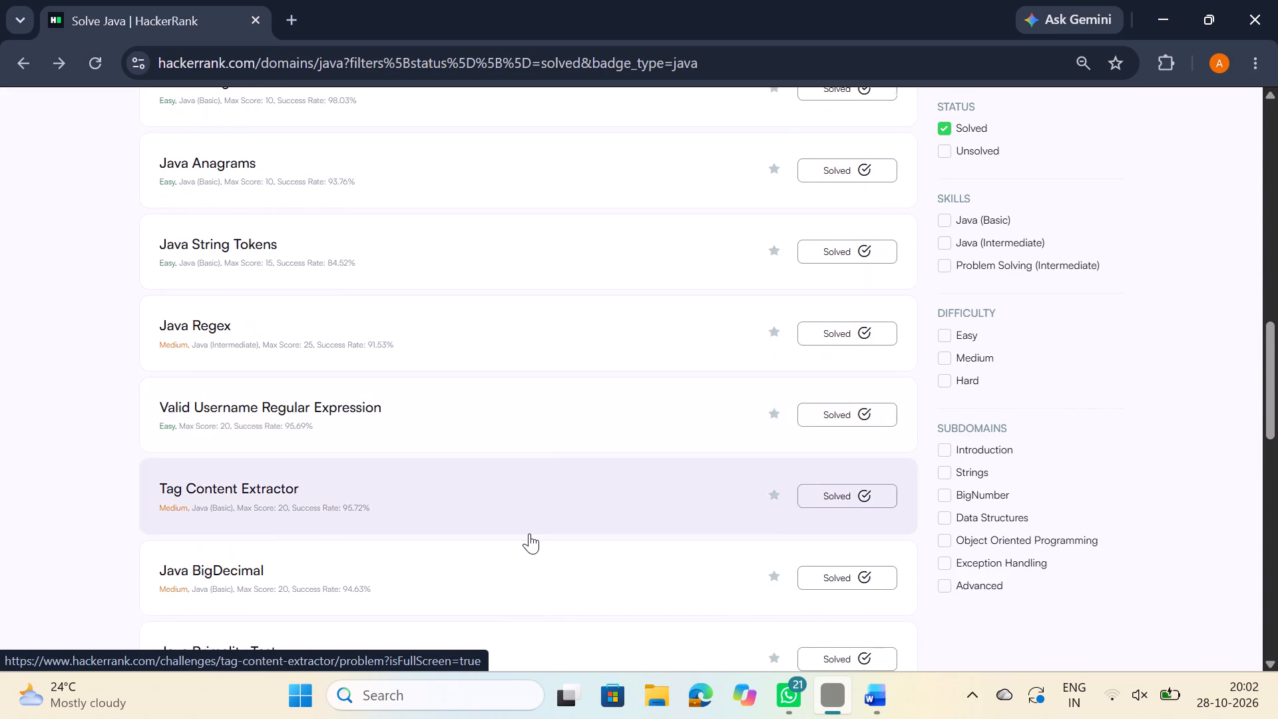
{"action": "scroll", "coordinate": [529, 533], "scroll_direction": "down", "scroll_amount": 3}
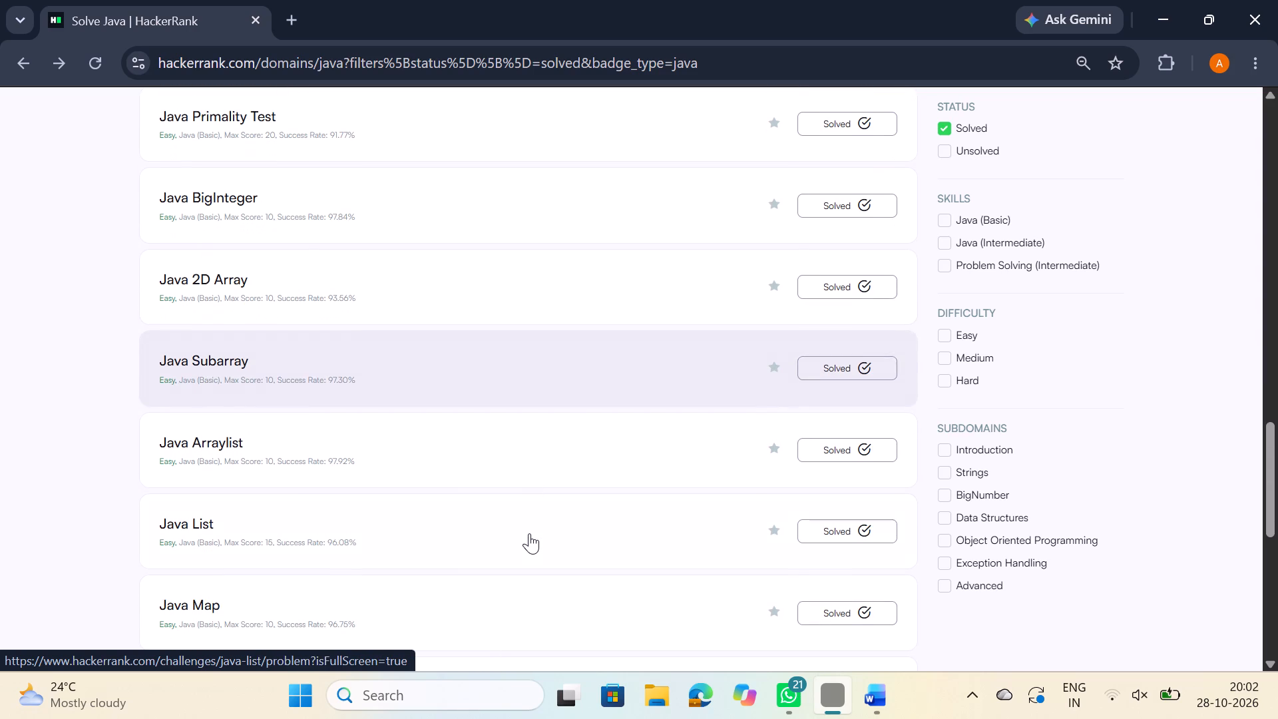
{"action": "scroll", "coordinate": [529, 533], "scroll_direction": "down", "scroll_amount": 3}
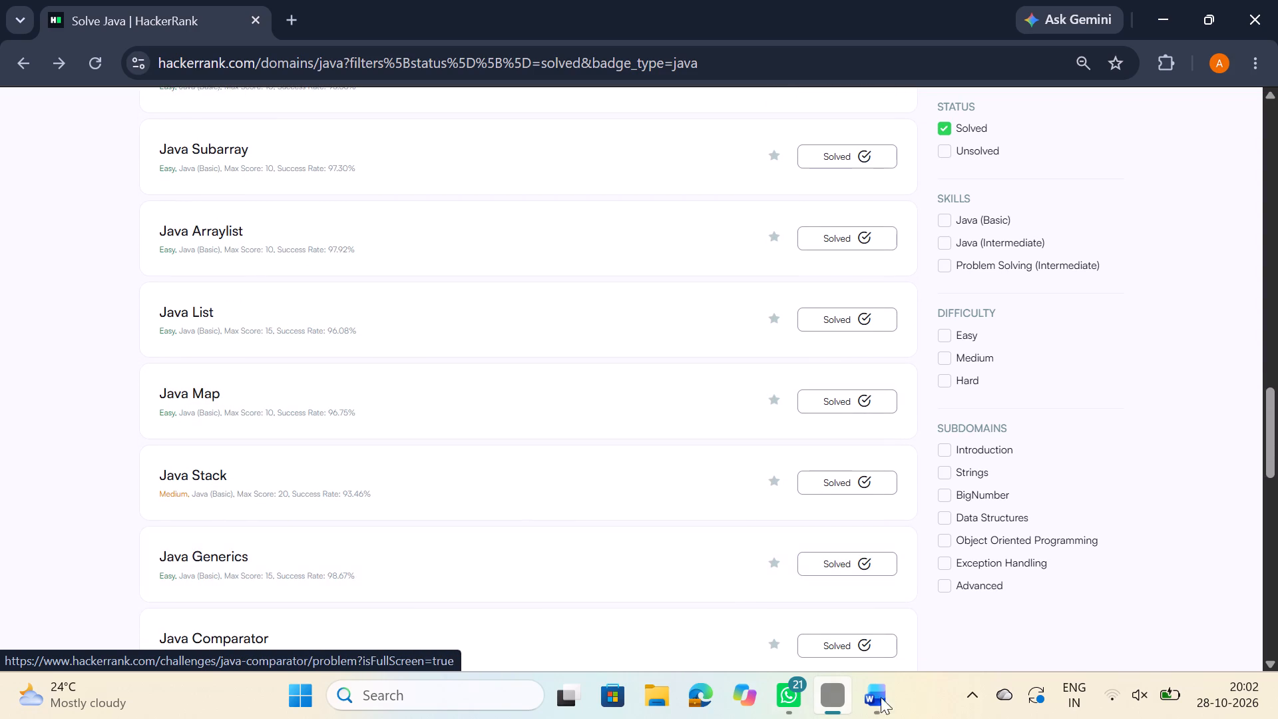
{"action": "left_click", "coordinate": [873, 696]}
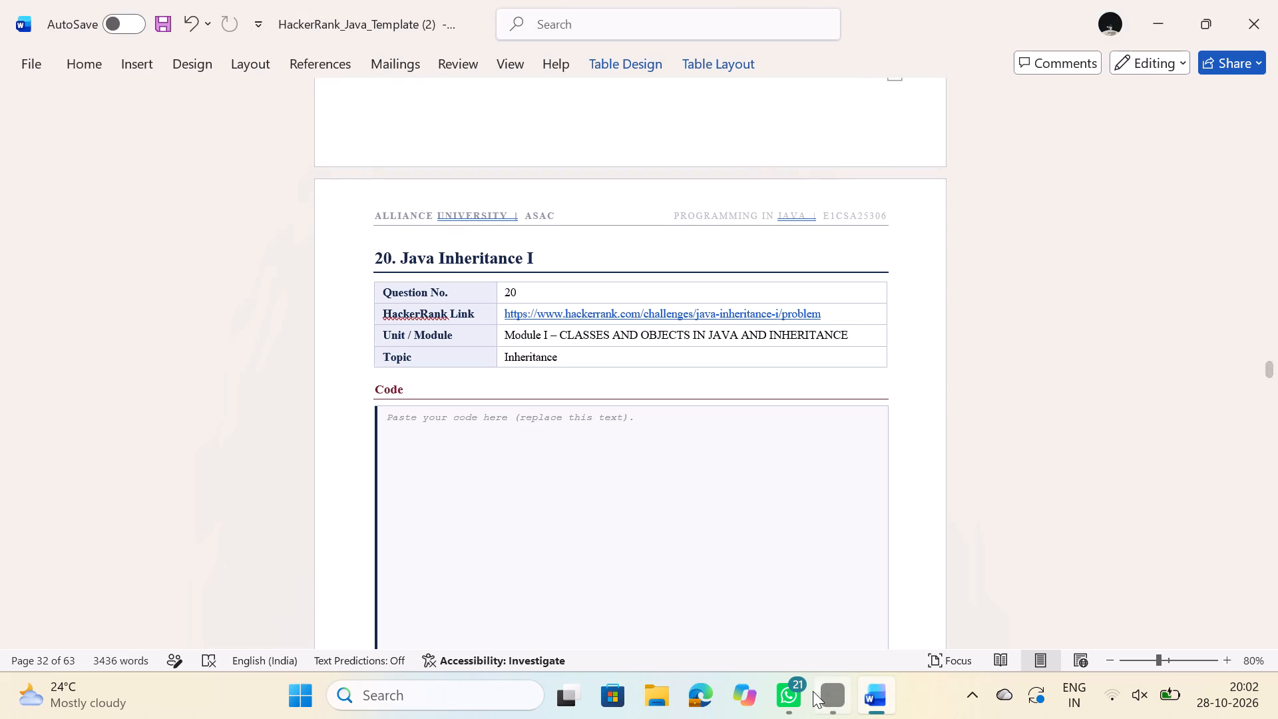
{"action": "left_click", "coordinate": [821, 697]}
Find Java Inheritance I in the list of solved Java challenges in Chrome and open it.
{"action": "scroll", "coordinate": [614, 431], "scroll_direction": "up", "scroll_amount": 4}
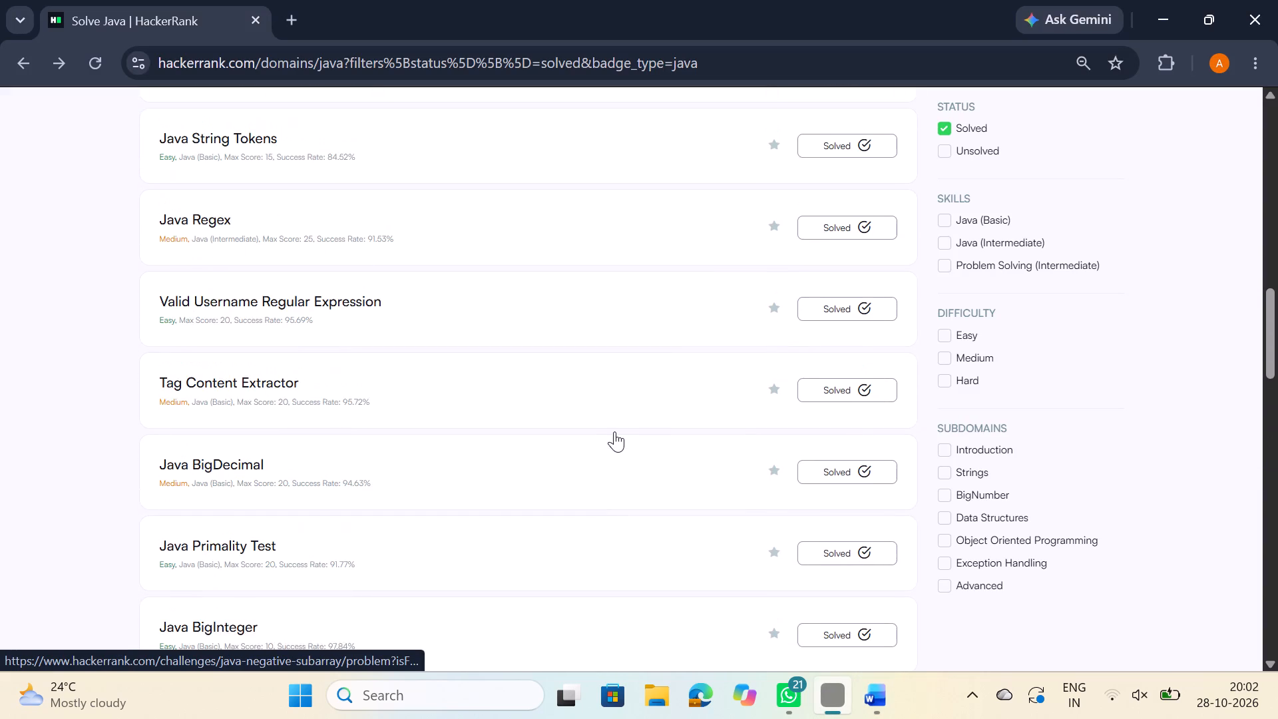
{"action": "scroll", "coordinate": [614, 431], "scroll_direction": "up", "scroll_amount": 6}
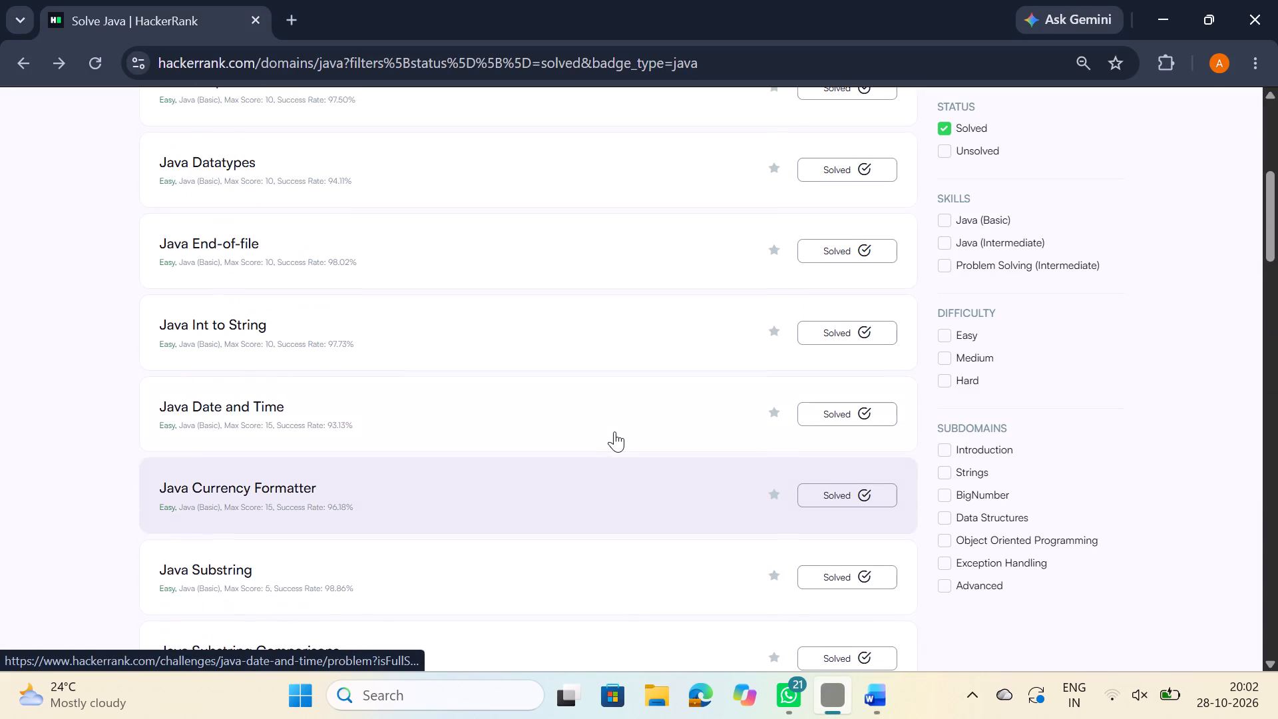
{"action": "scroll", "coordinate": [614, 431], "scroll_direction": "up", "scroll_amount": 2}
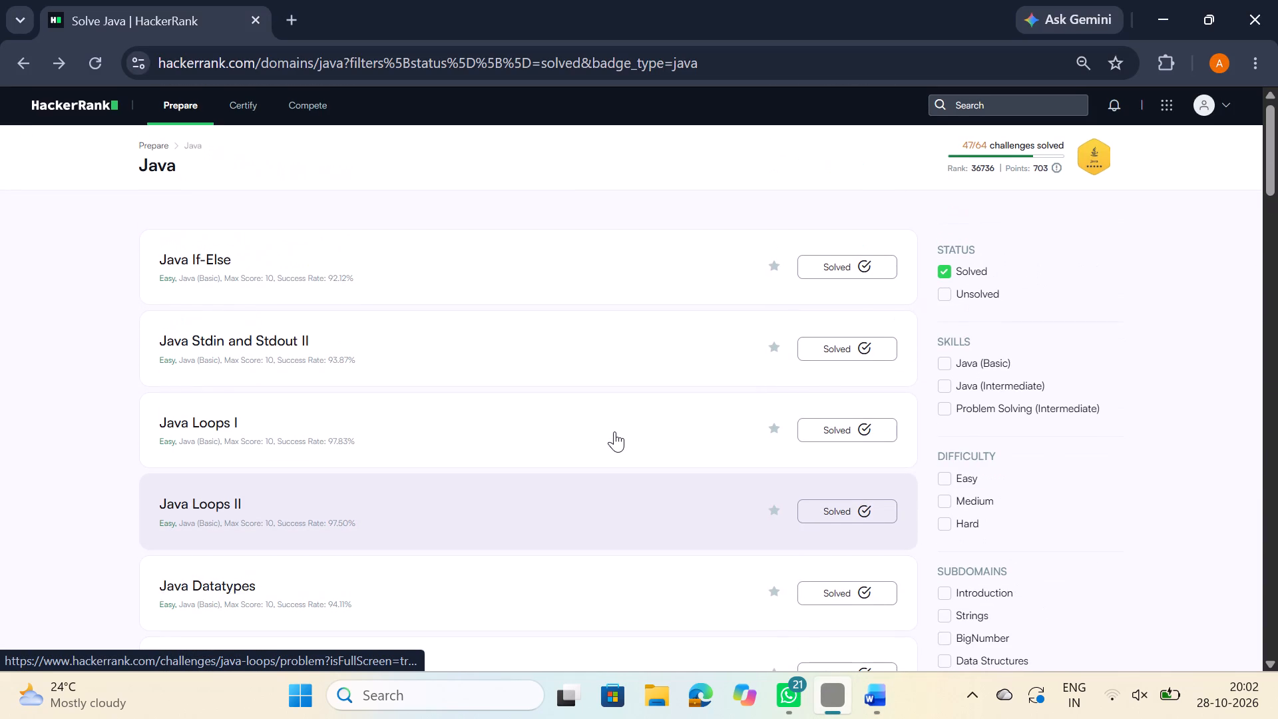
{"action": "scroll", "coordinate": [614, 431], "scroll_direction": "up", "scroll_amount": 1}
{"action": "scroll", "coordinate": [614, 431], "scroll_direction": "down", "scroll_amount": 2}
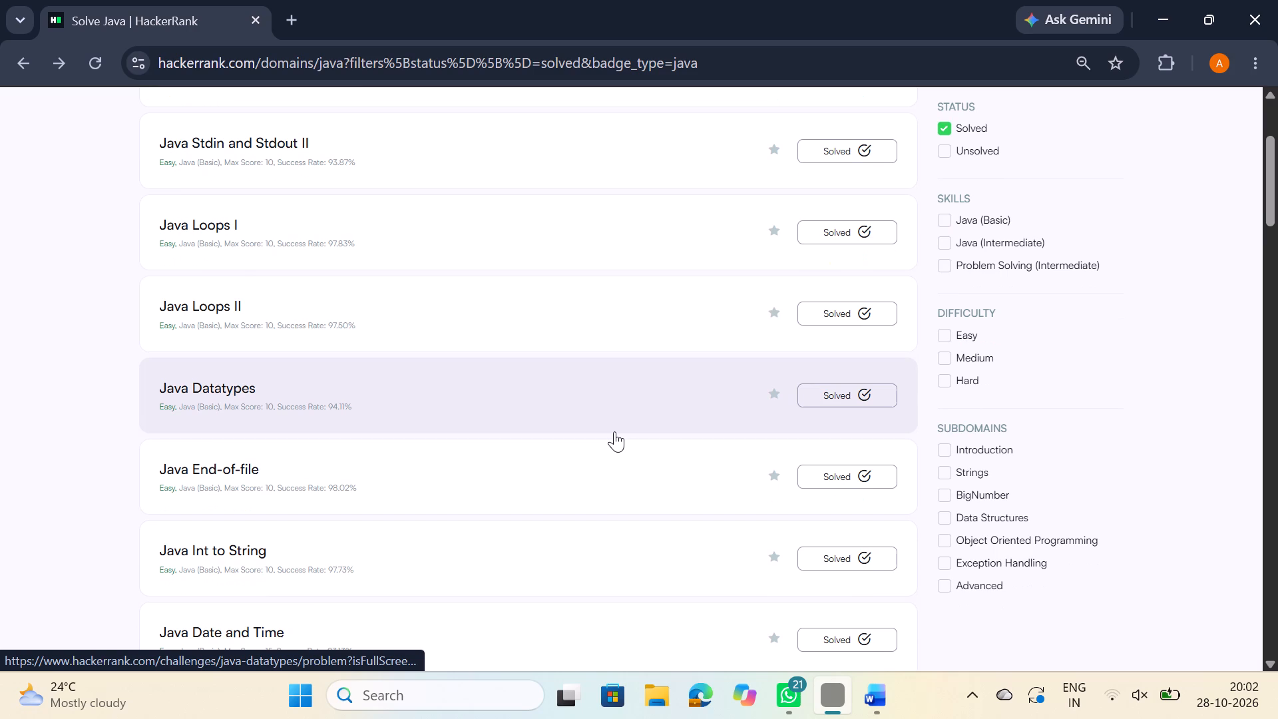
{"action": "scroll", "coordinate": [614, 431], "scroll_direction": "down", "scroll_amount": 1}
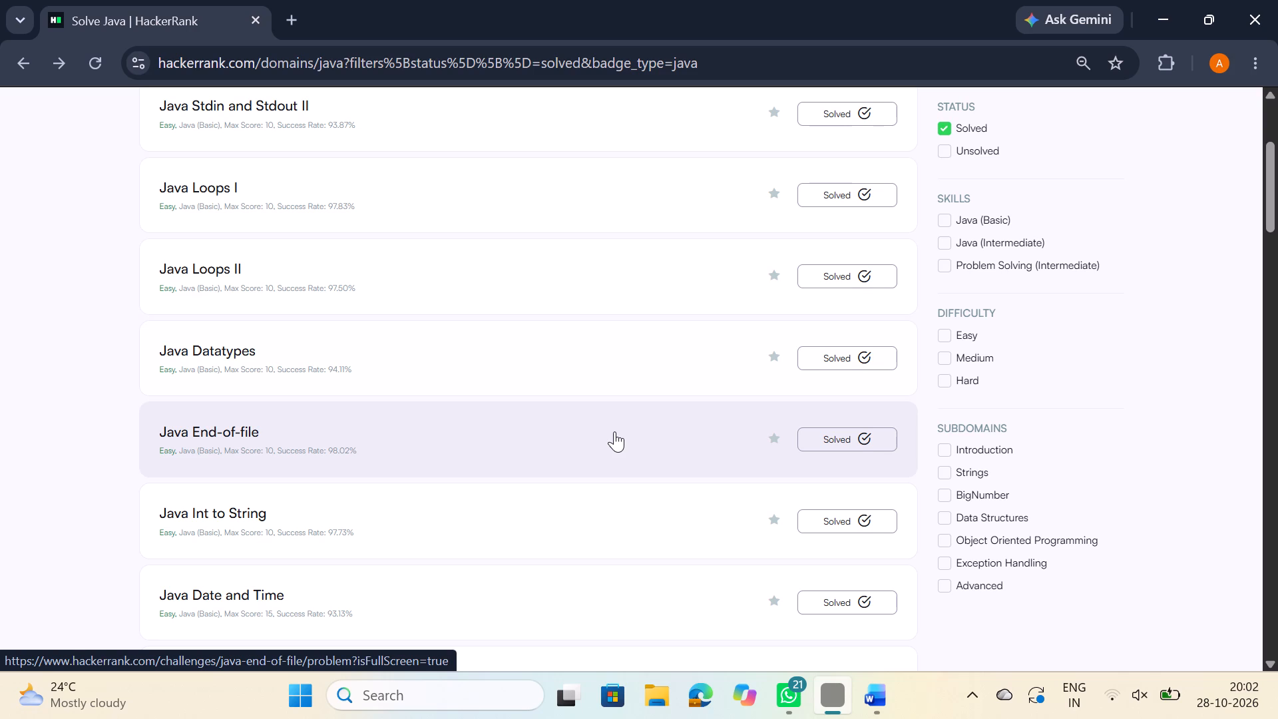
{"action": "scroll", "coordinate": [614, 431], "scroll_direction": "down", "scroll_amount": 7}
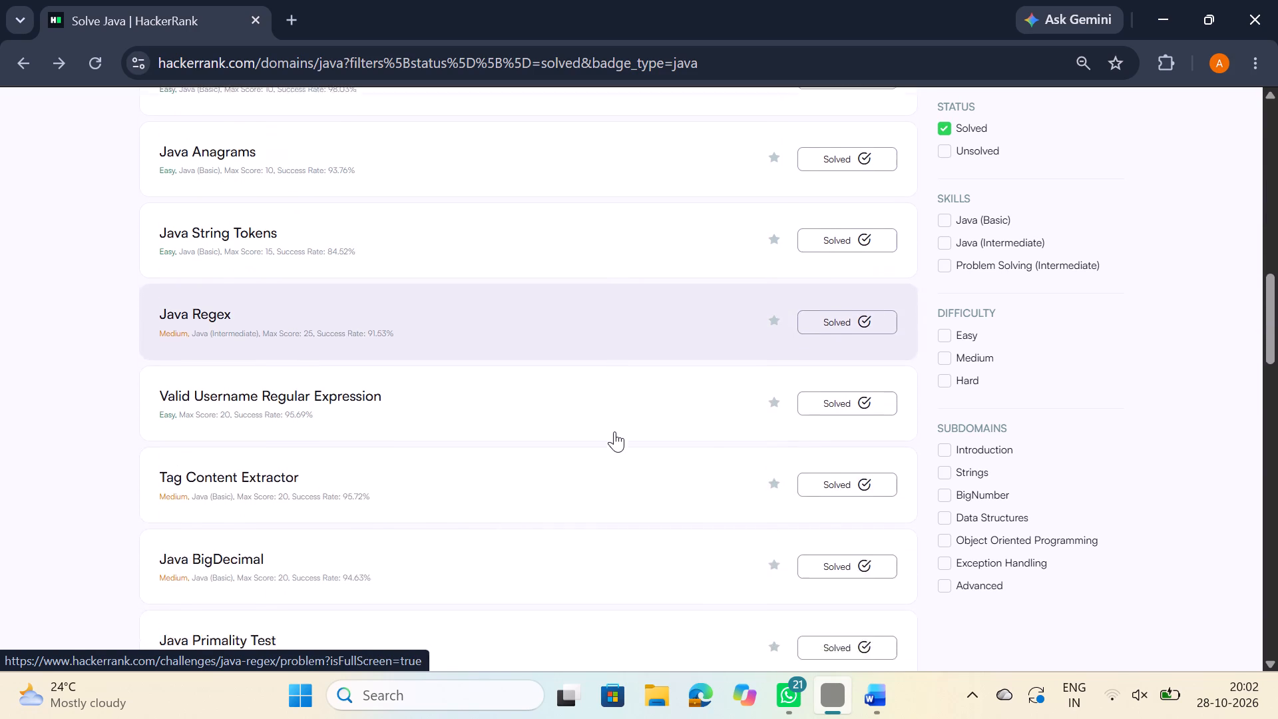
{"action": "scroll", "coordinate": [614, 431], "scroll_direction": "down", "scroll_amount": 5}
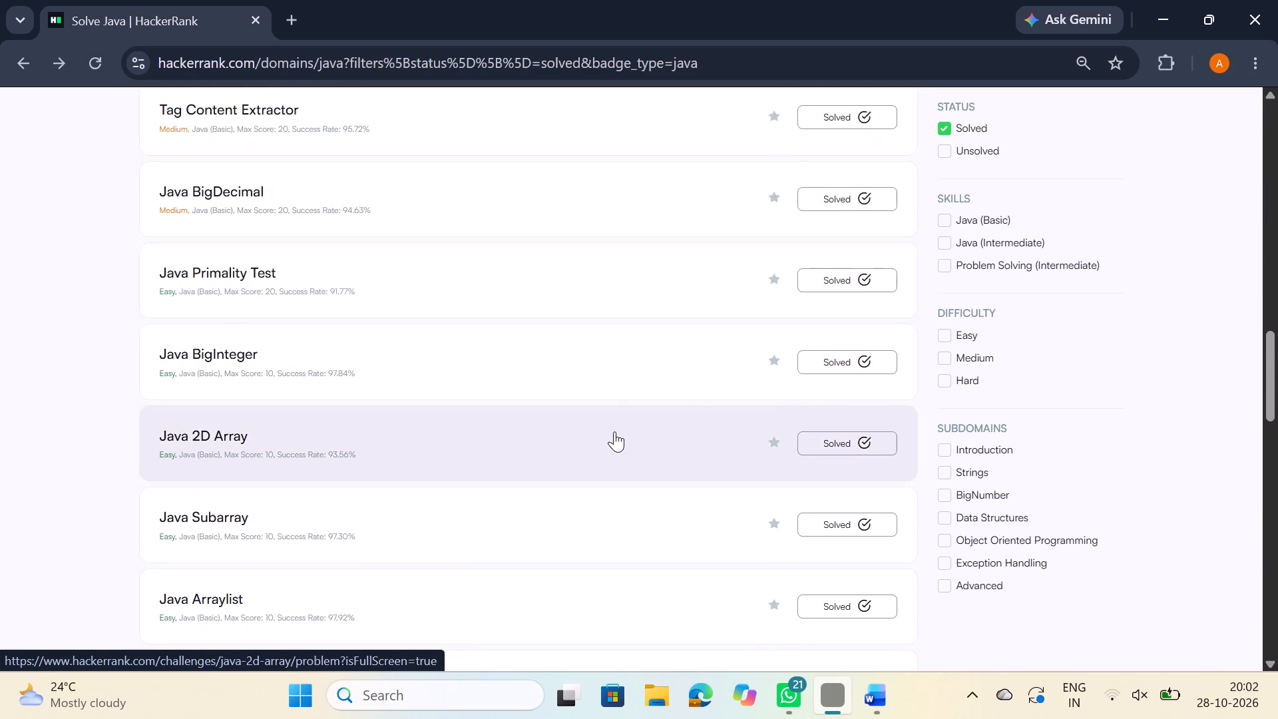
{"action": "scroll", "coordinate": [614, 431], "scroll_direction": "down", "scroll_amount": 5}
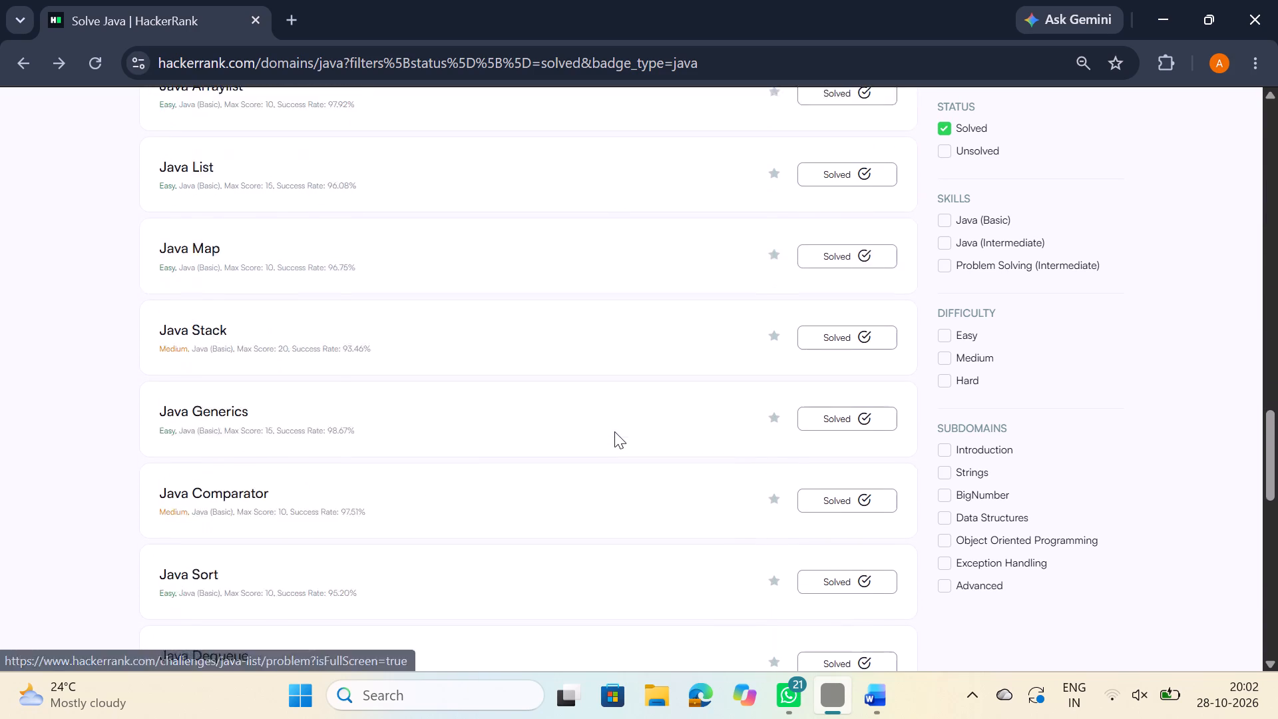
{"action": "scroll", "coordinate": [614, 431], "scroll_direction": "down", "scroll_amount": 5}
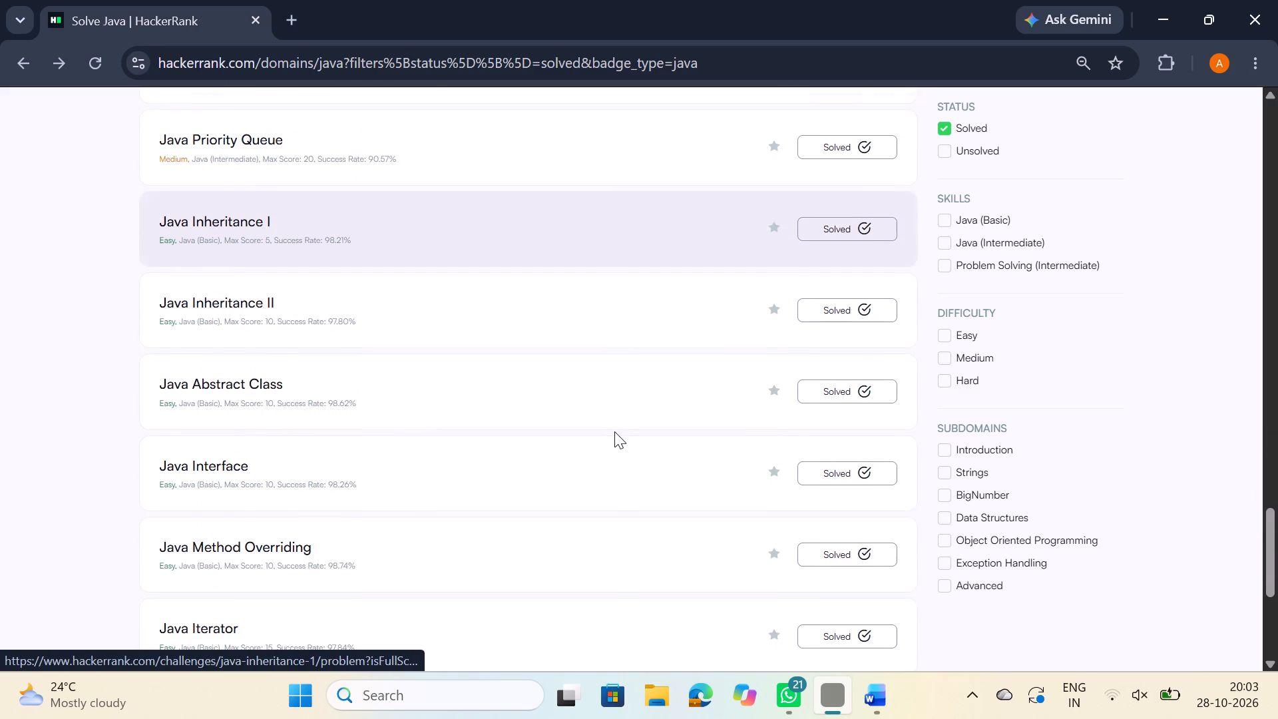
{"action": "scroll", "coordinate": [614, 431], "scroll_direction": "down", "scroll_amount": 3}
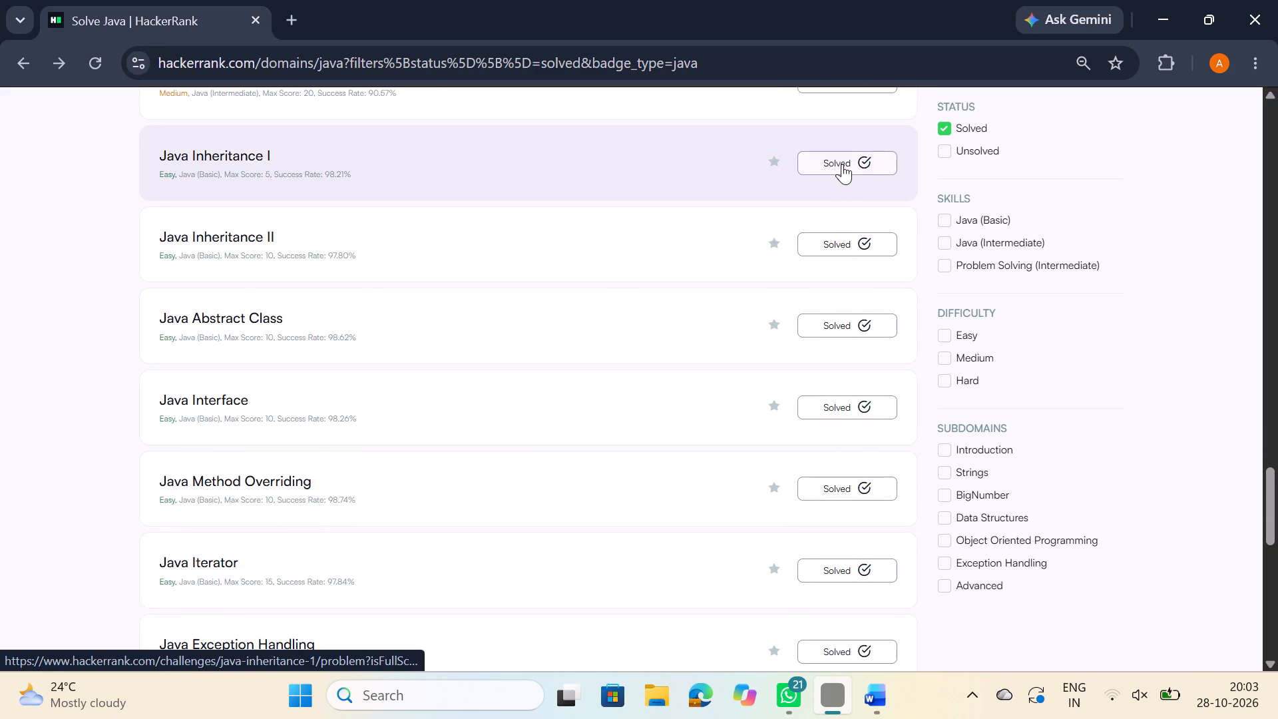
{"action": "left_click", "coordinate": [842, 164]}
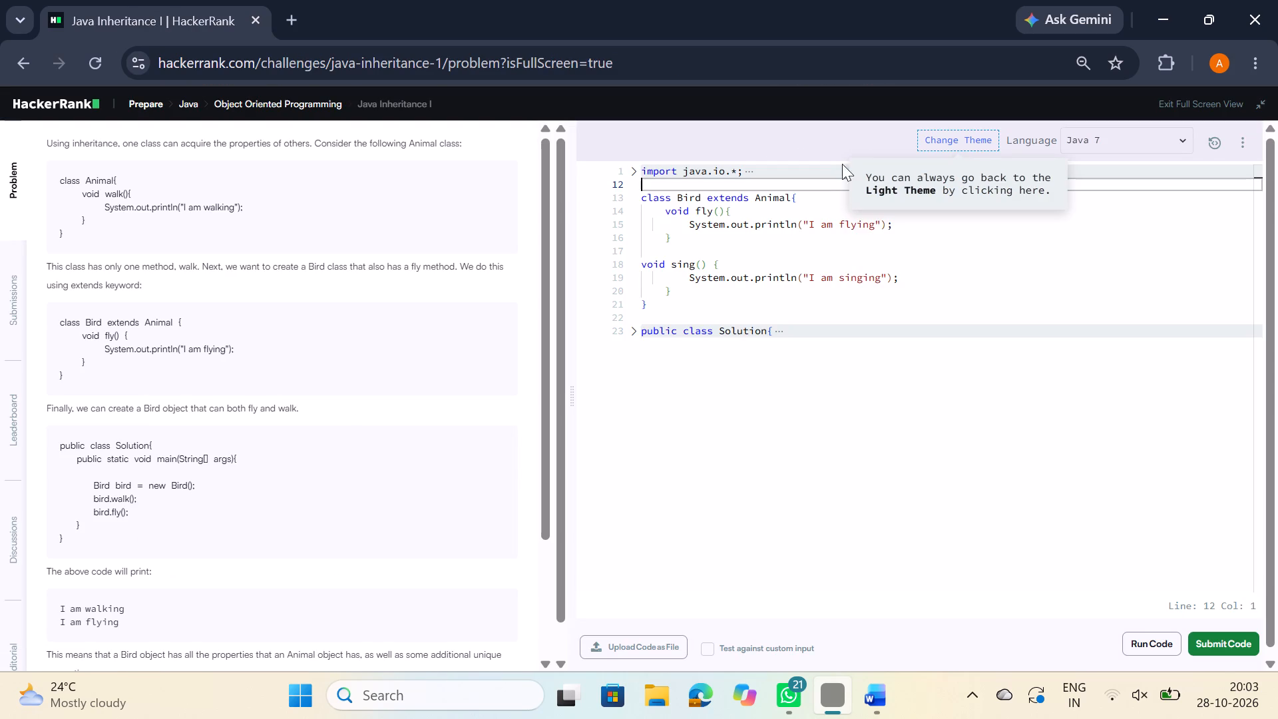
Open the results of the accepted Java 7 submission for Java Inheritance I.
{"action": "left_click", "coordinate": [8, 317]}
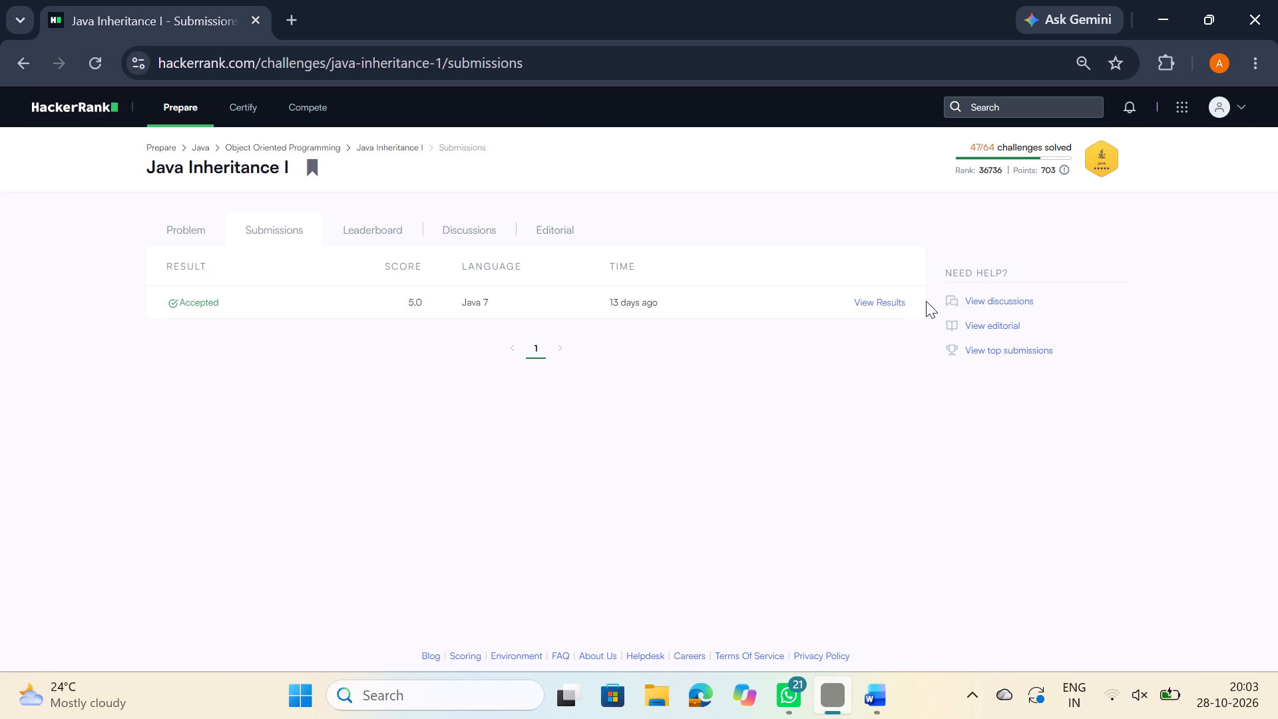
{"action": "left_click", "coordinate": [881, 308]}
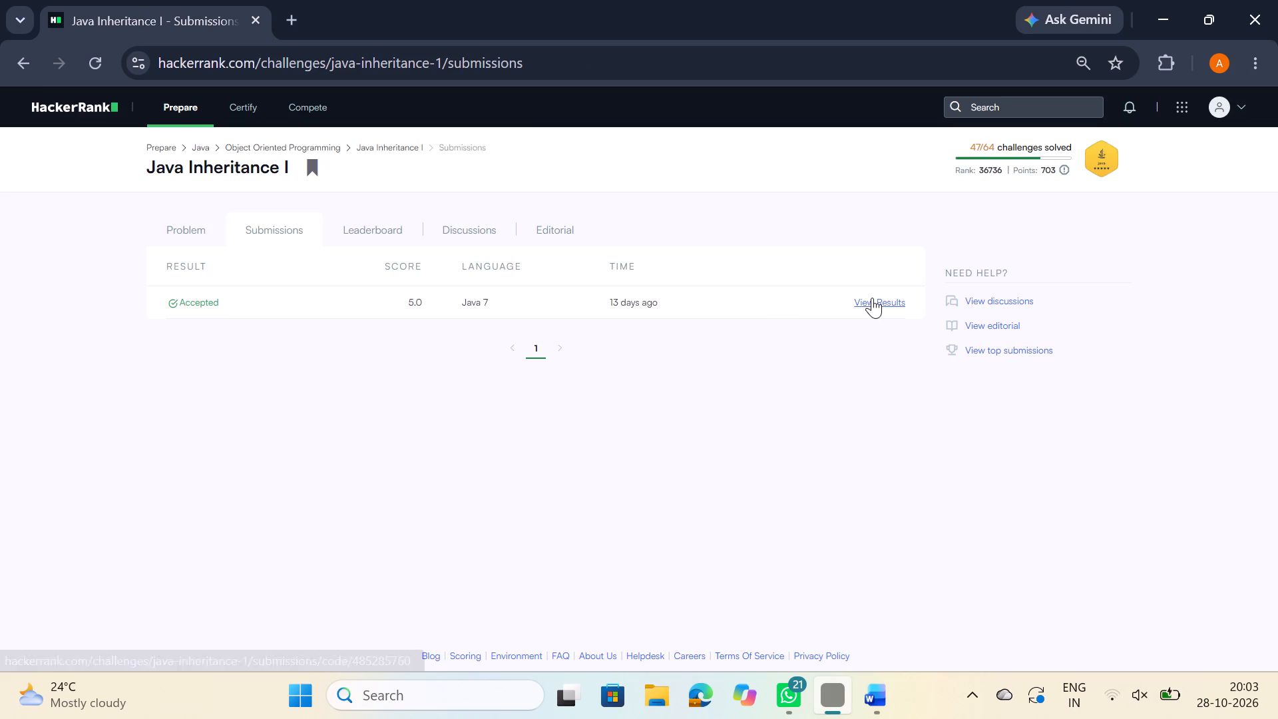
{"action": "left_click", "coordinate": [872, 298]}
Capture a rectangular screenshot of the Test case 0 result, including the compiler message and expected output.
{"action": "scroll", "coordinate": [536, 553], "scroll_direction": "down", "scroll_amount": 1}
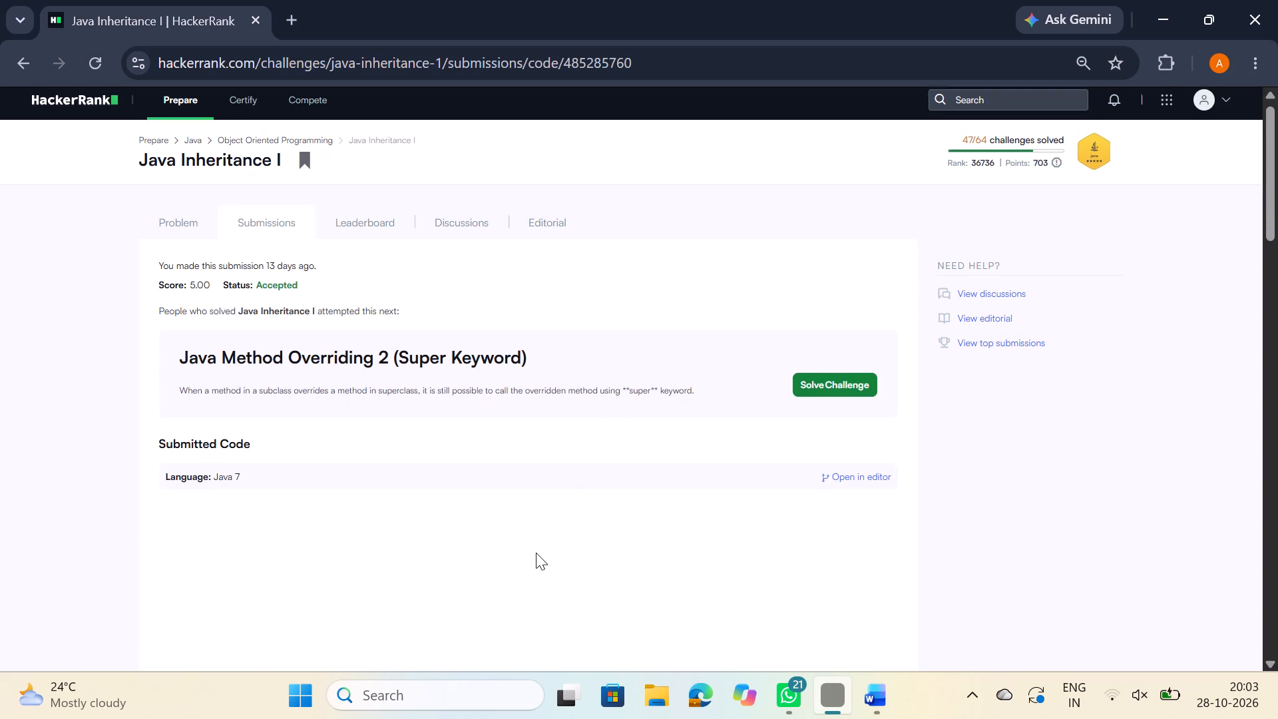
{"action": "scroll", "coordinate": [536, 553], "scroll_direction": "down", "scroll_amount": 9}
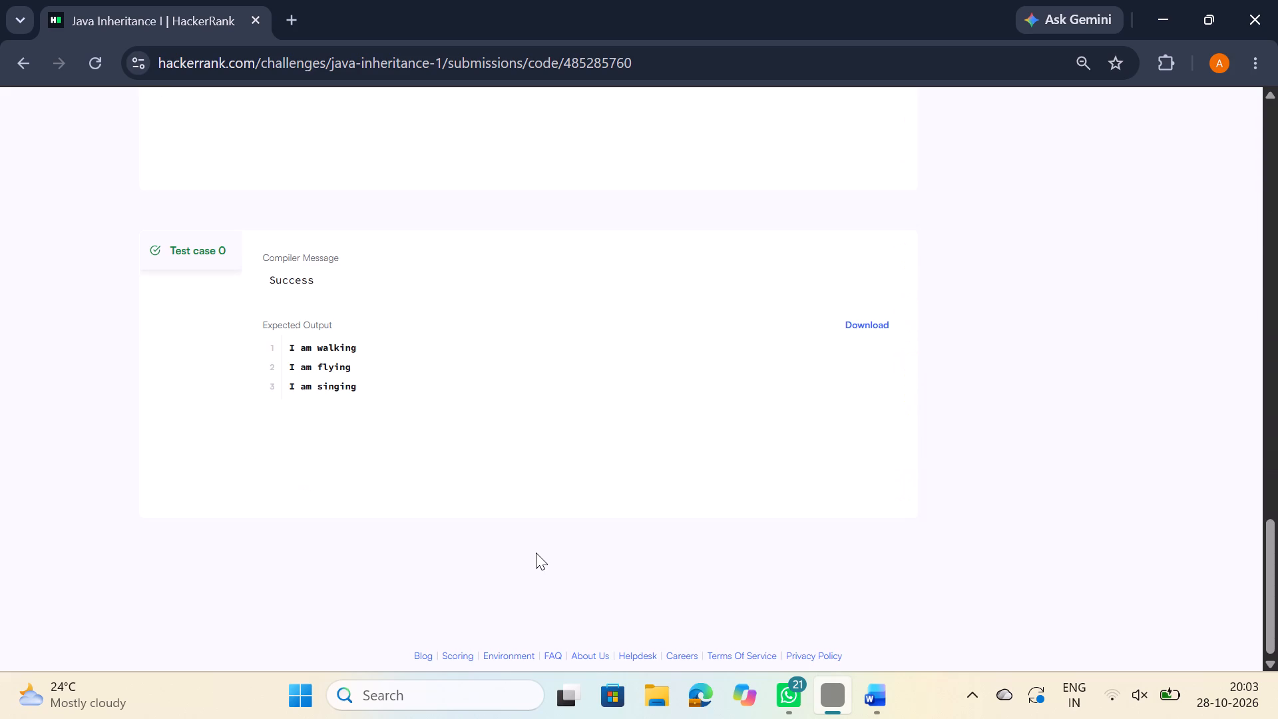
{"action": "key", "text": "Print"}
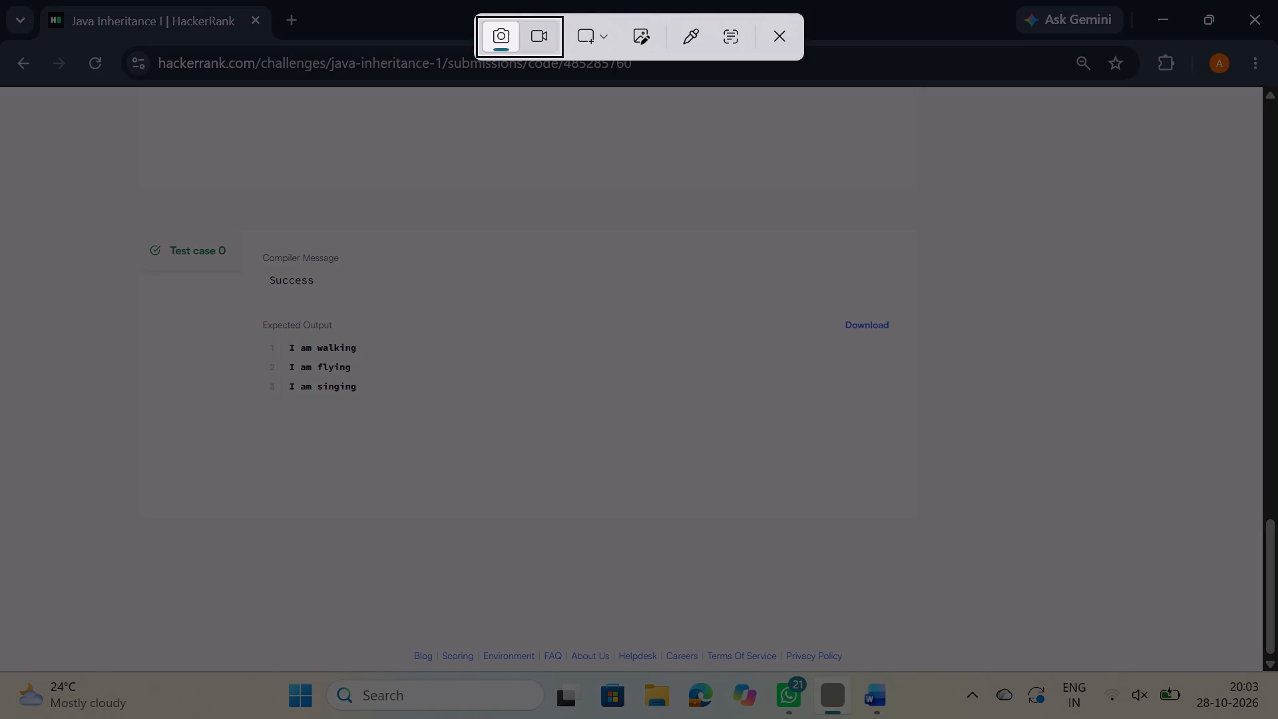
{"action": "left_click_drag", "start_coordinate": [138, 226], "coordinate": [840, 487]}
{"action": "scroll", "coordinate": [623, 410], "scroll_direction": "right", "scroll_amount": 1}
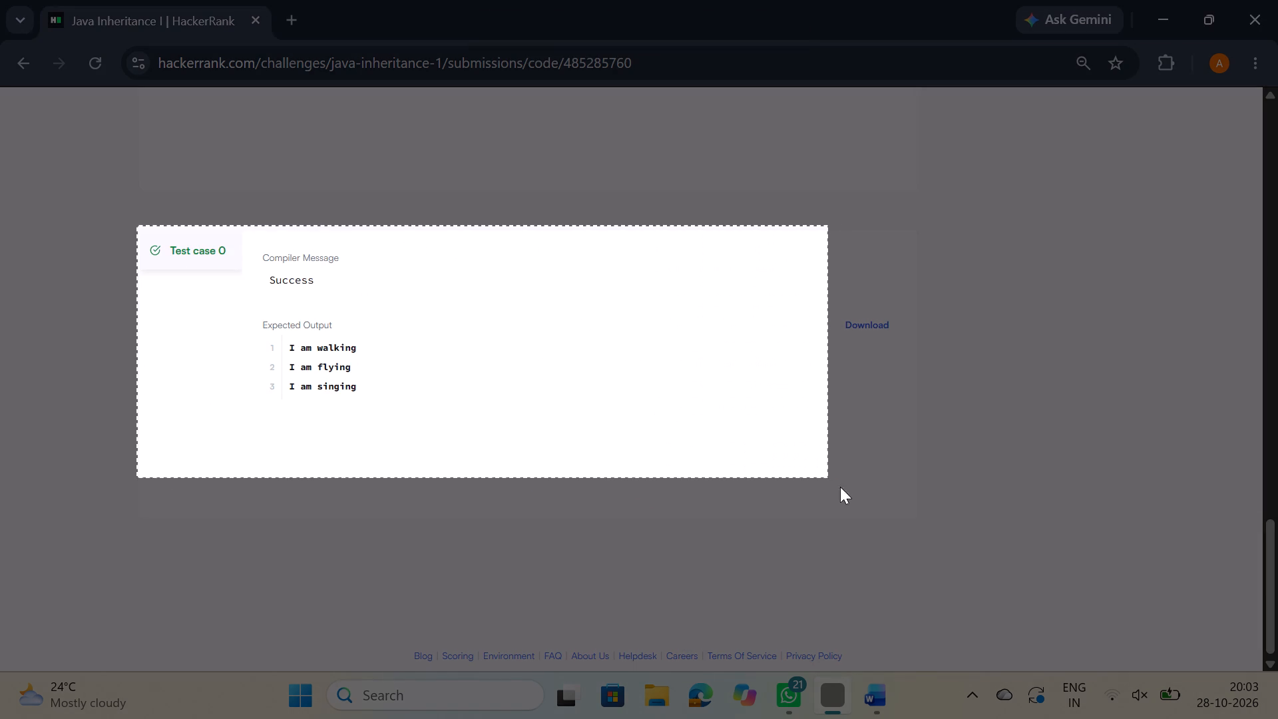
{"action": "left_click_drag", "start_coordinate": [840, 487], "coordinate": [920, 503]}
Switch to Word and select the placeholder text in question 20's output box.
{"action": "left_click", "coordinate": [867, 708]}
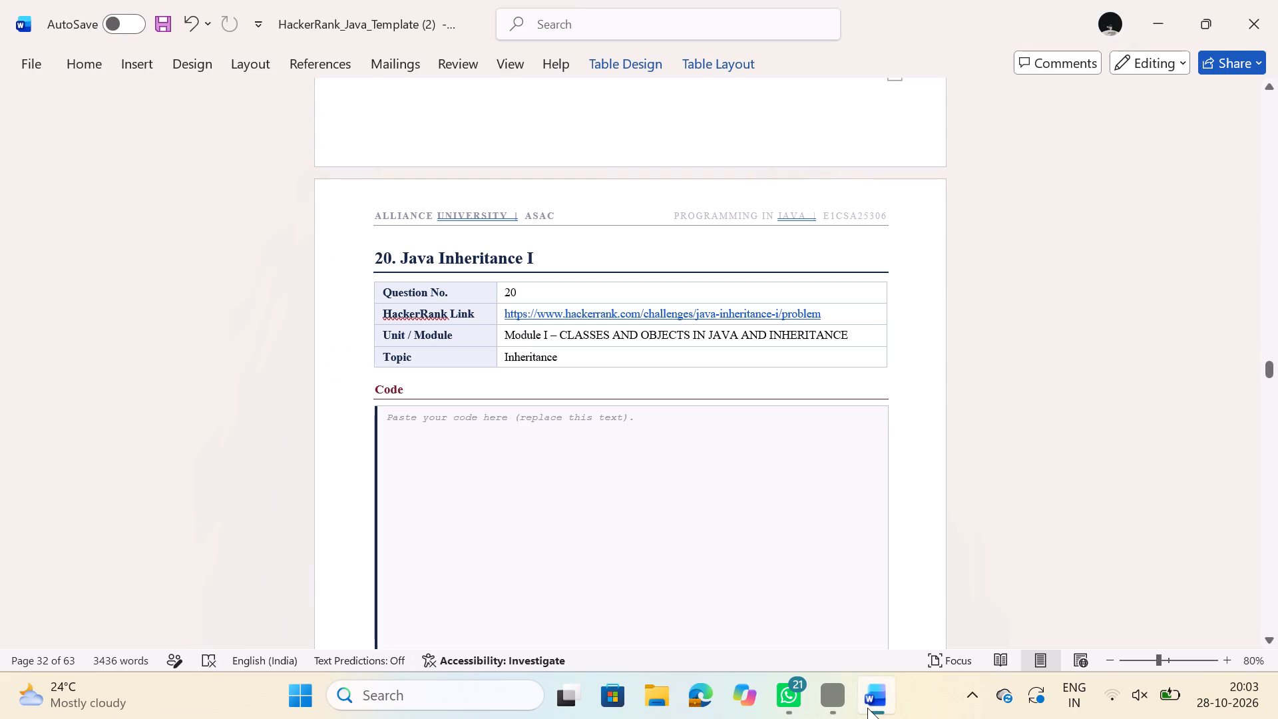
{"action": "scroll", "coordinate": [578, 600], "scroll_direction": "down", "scroll_amount": 2}
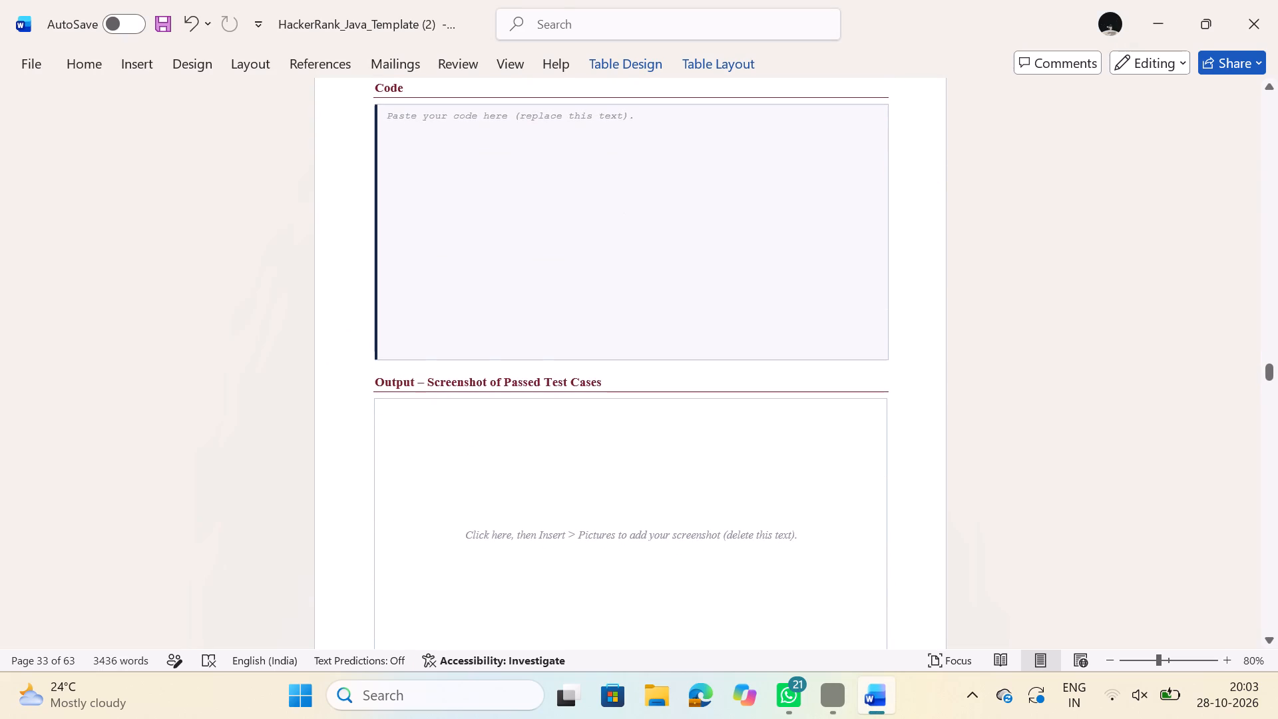
{"action": "scroll", "coordinate": [578, 600], "scroll_direction": "down", "scroll_amount": 1}
{"action": "left_click_drag", "start_coordinate": [811, 436], "coordinate": [468, 445]}
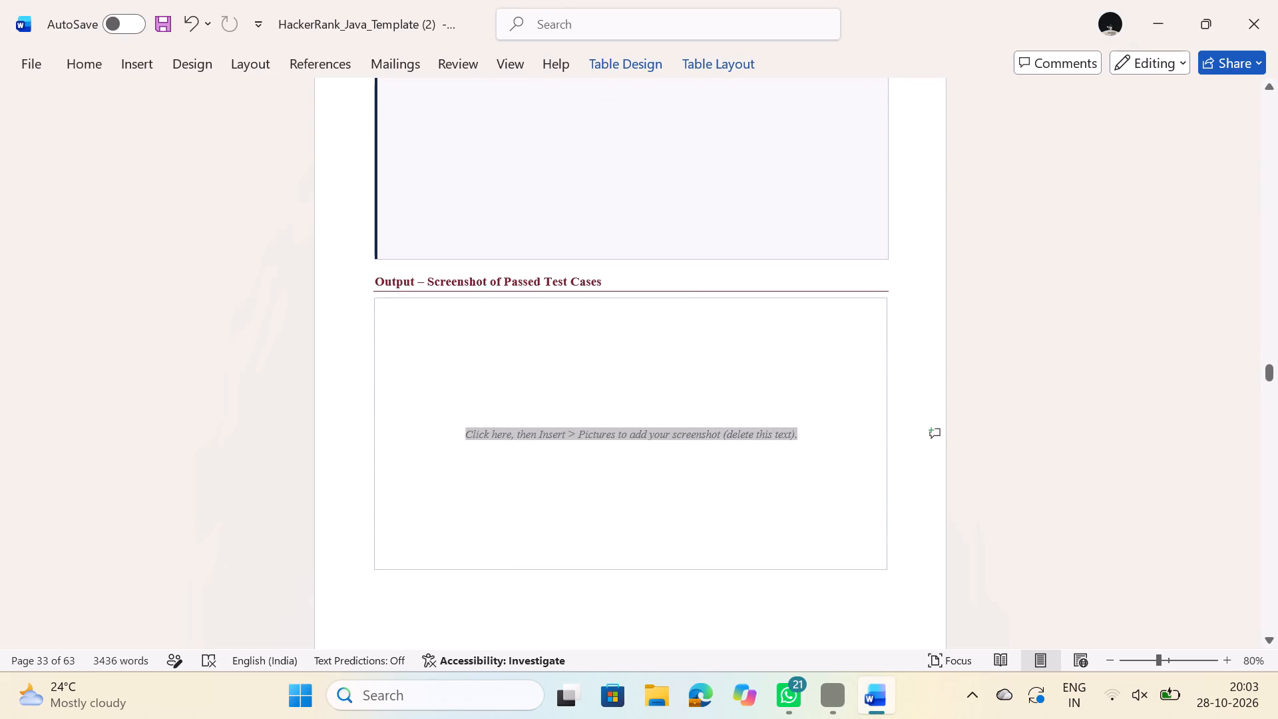
{"action": "left_click_drag", "start_coordinate": [468, 445], "coordinate": [467, 445]}
Return to Chrome and open the submitted Java Inheritance I code in the editor.
{"action": "left_click", "coordinate": [835, 708]}
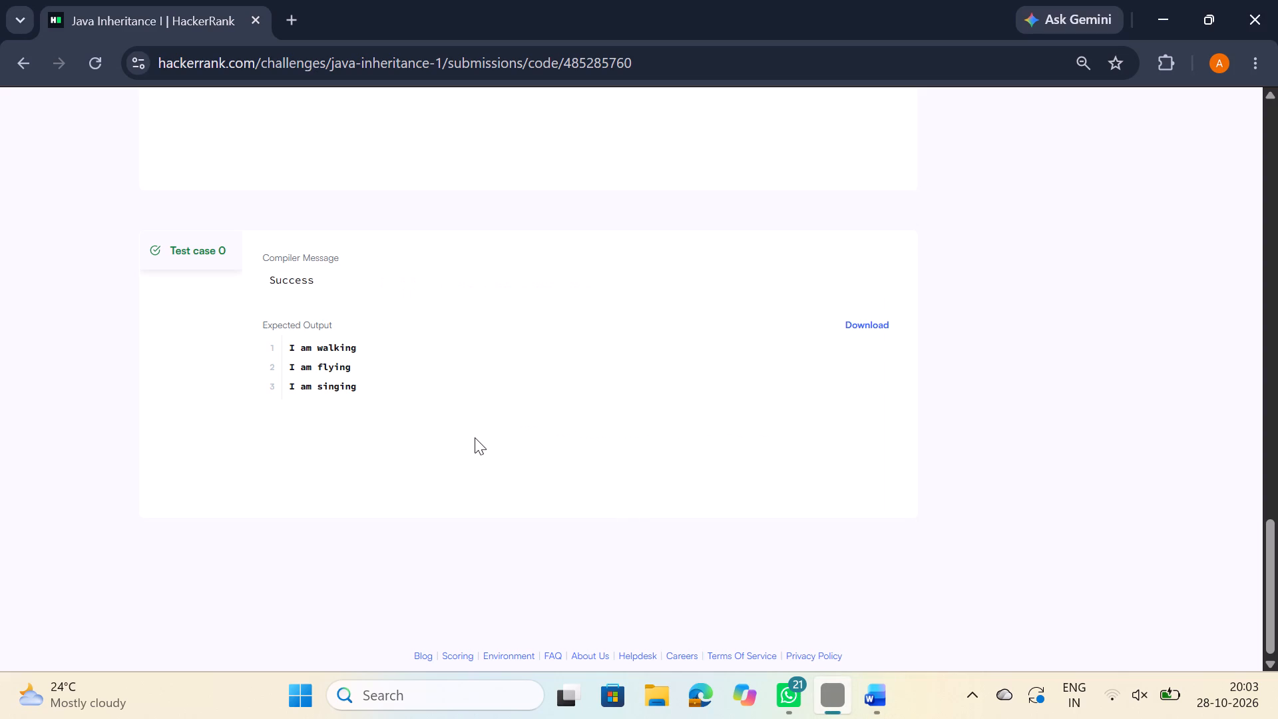
{"action": "scroll", "coordinate": [475, 437], "scroll_direction": "up", "scroll_amount": 8}
{"action": "scroll", "coordinate": [475, 437], "scroll_direction": "down", "scroll_amount": 2}
{"action": "scroll", "coordinate": [440, 417], "scroll_direction": "up", "scroll_amount": 6}
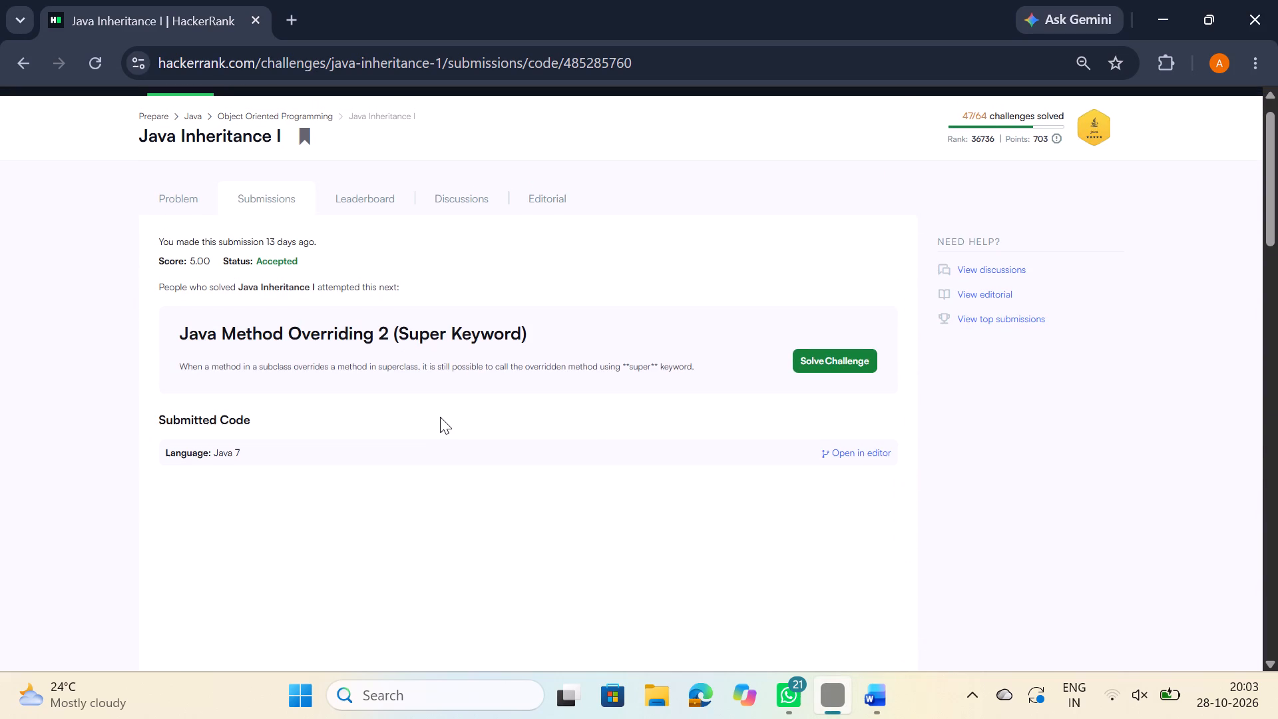
{"action": "scroll", "coordinate": [440, 417], "scroll_direction": "right", "scroll_amount": 2}
{"action": "left_click", "coordinate": [860, 458]}
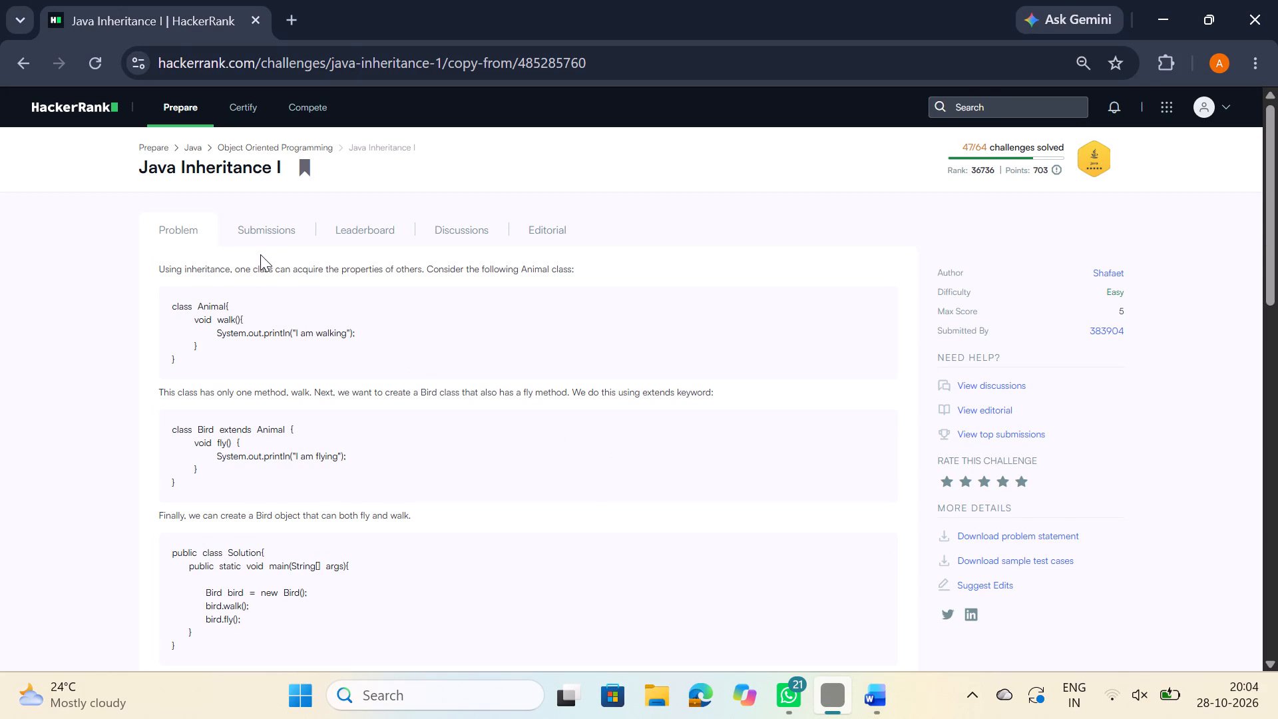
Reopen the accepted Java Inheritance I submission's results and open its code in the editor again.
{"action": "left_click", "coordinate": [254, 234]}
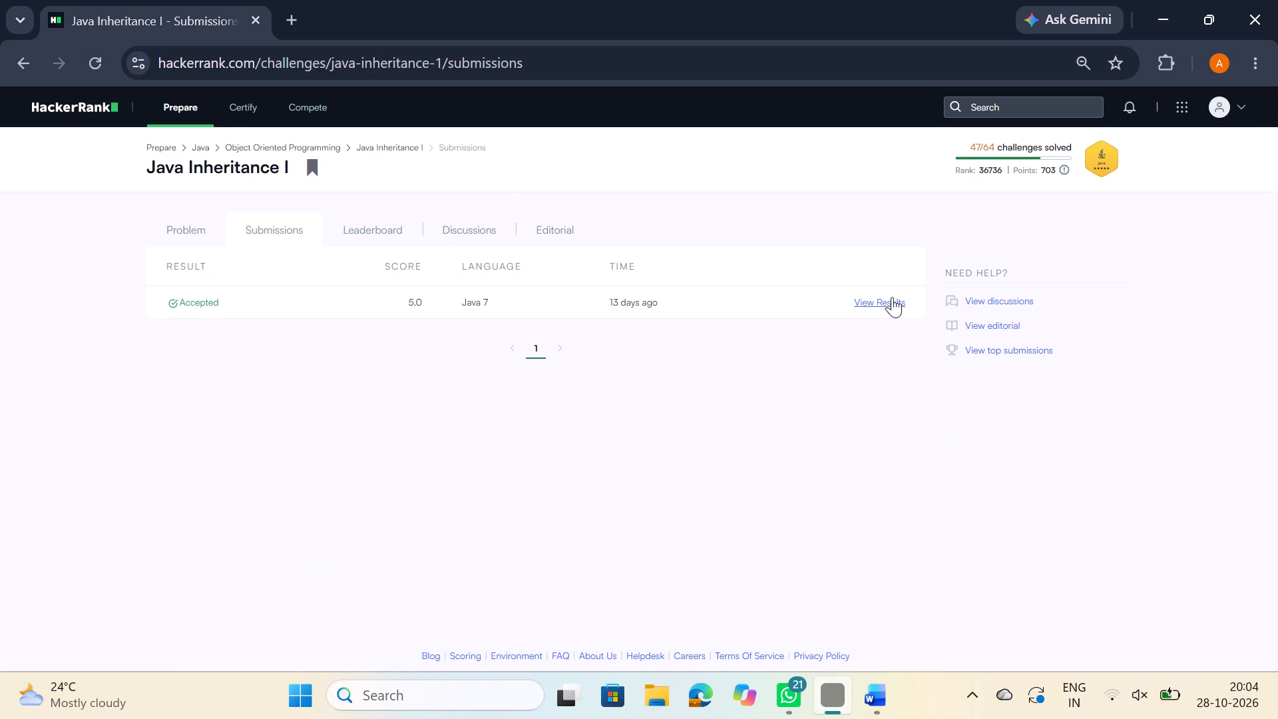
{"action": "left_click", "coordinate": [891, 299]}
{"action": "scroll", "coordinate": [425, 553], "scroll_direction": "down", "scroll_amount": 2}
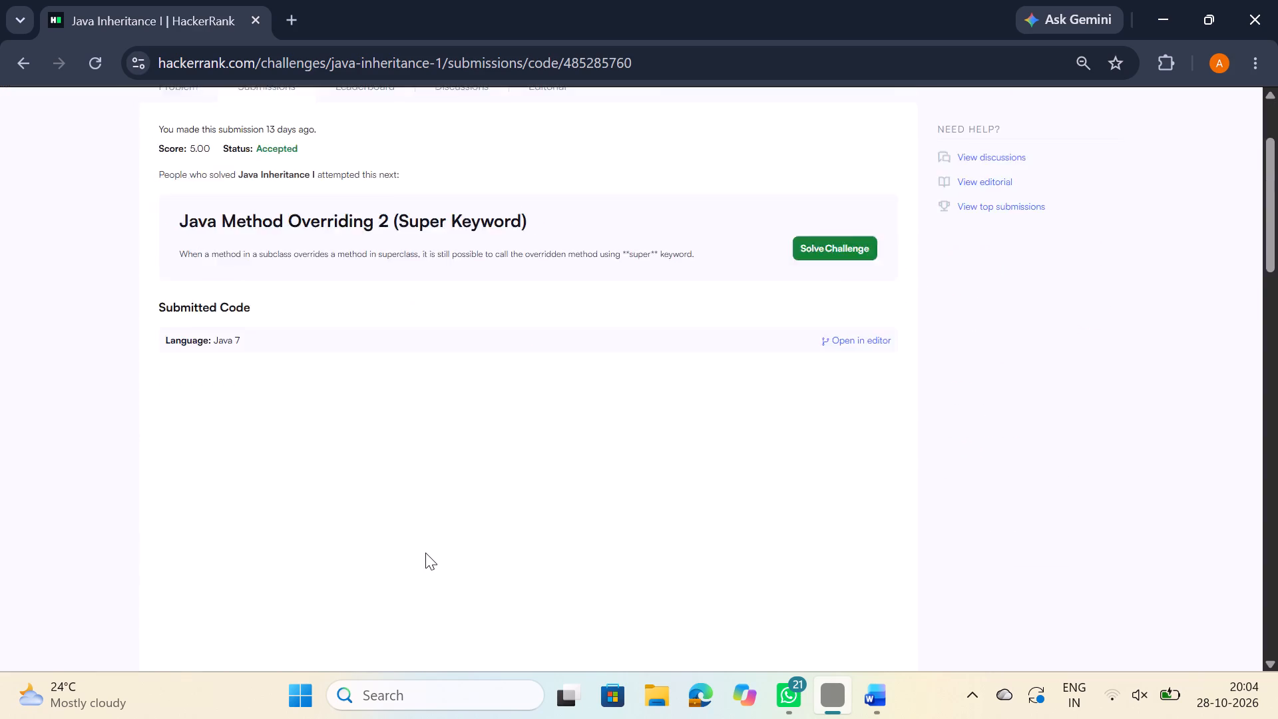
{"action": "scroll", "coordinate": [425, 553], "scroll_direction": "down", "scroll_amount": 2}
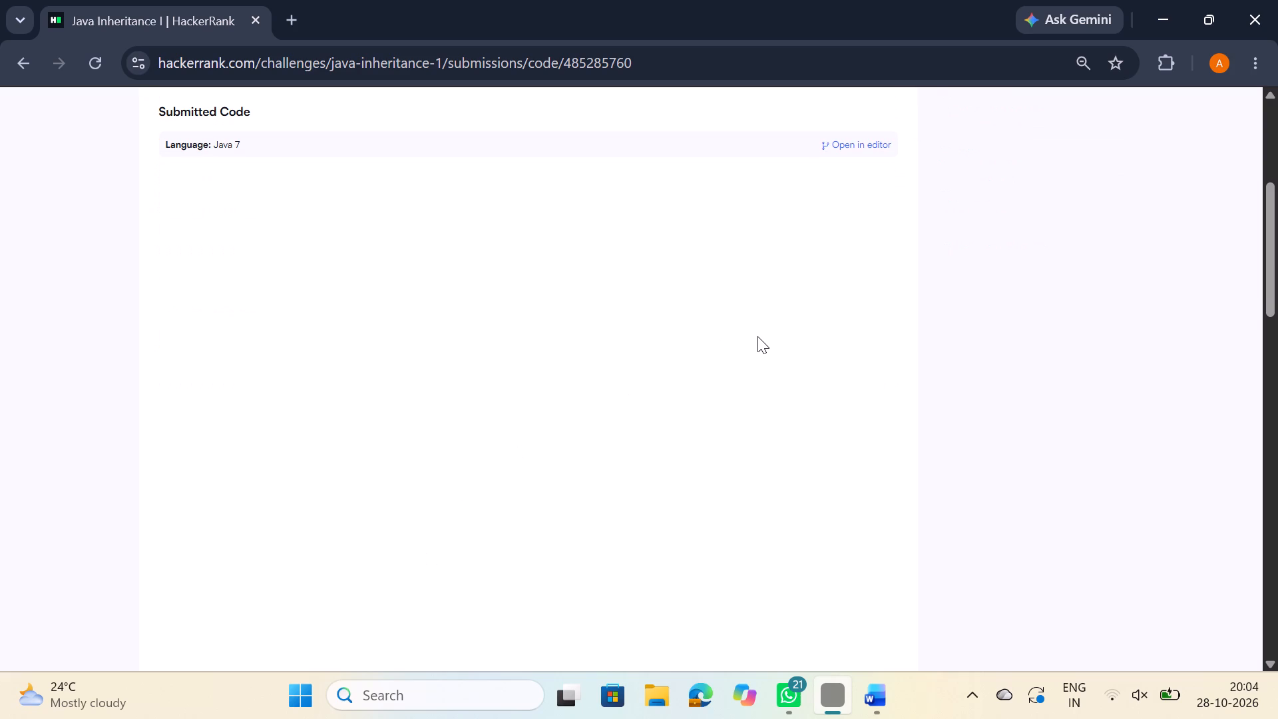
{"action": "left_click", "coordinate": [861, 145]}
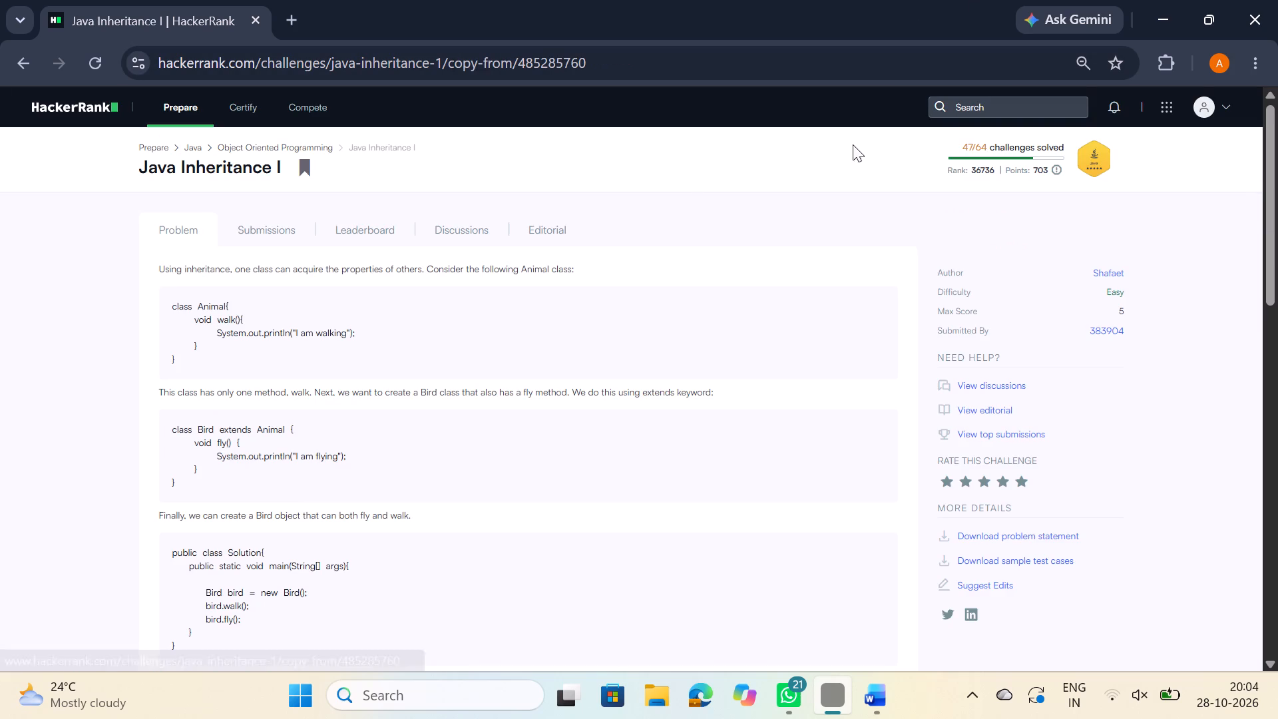
Expand the collapsed import and Solution class sections of the Java Inheritance I code and copy the entire code.
{"action": "scroll", "coordinate": [532, 419], "scroll_direction": "down", "scroll_amount": 6}
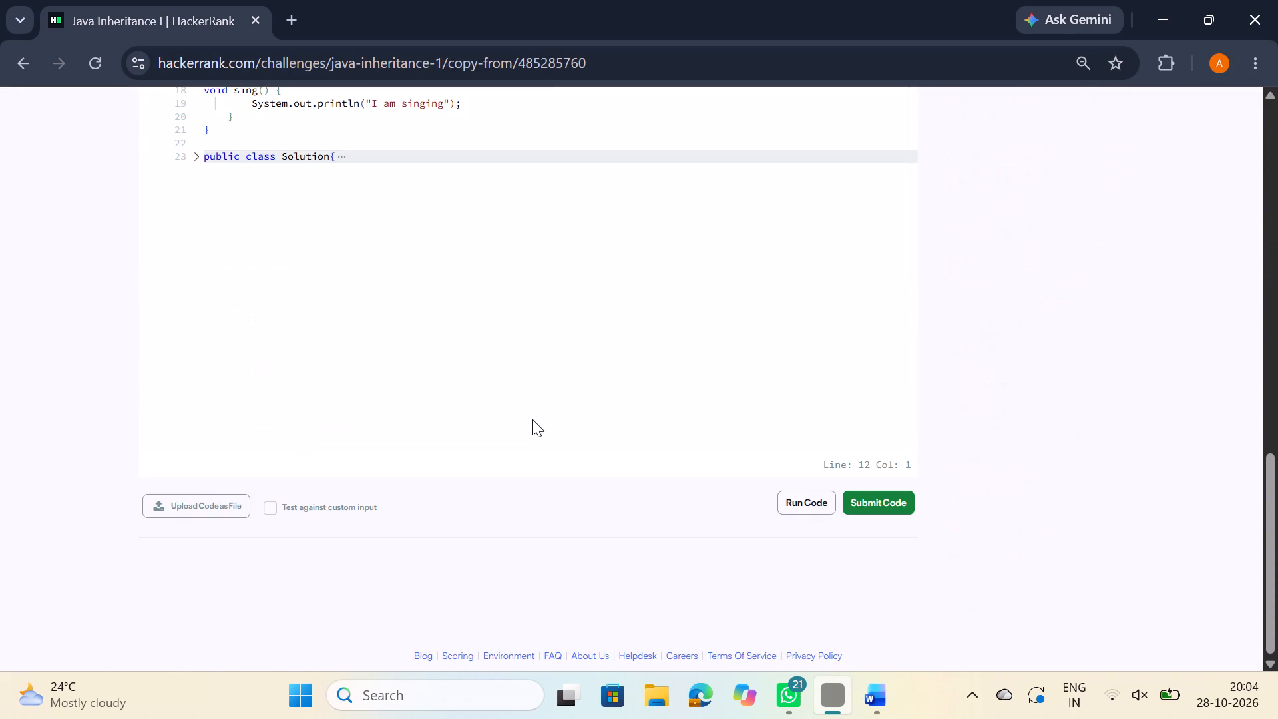
{"action": "scroll", "coordinate": [532, 419], "scroll_direction": "up", "scroll_amount": 3}
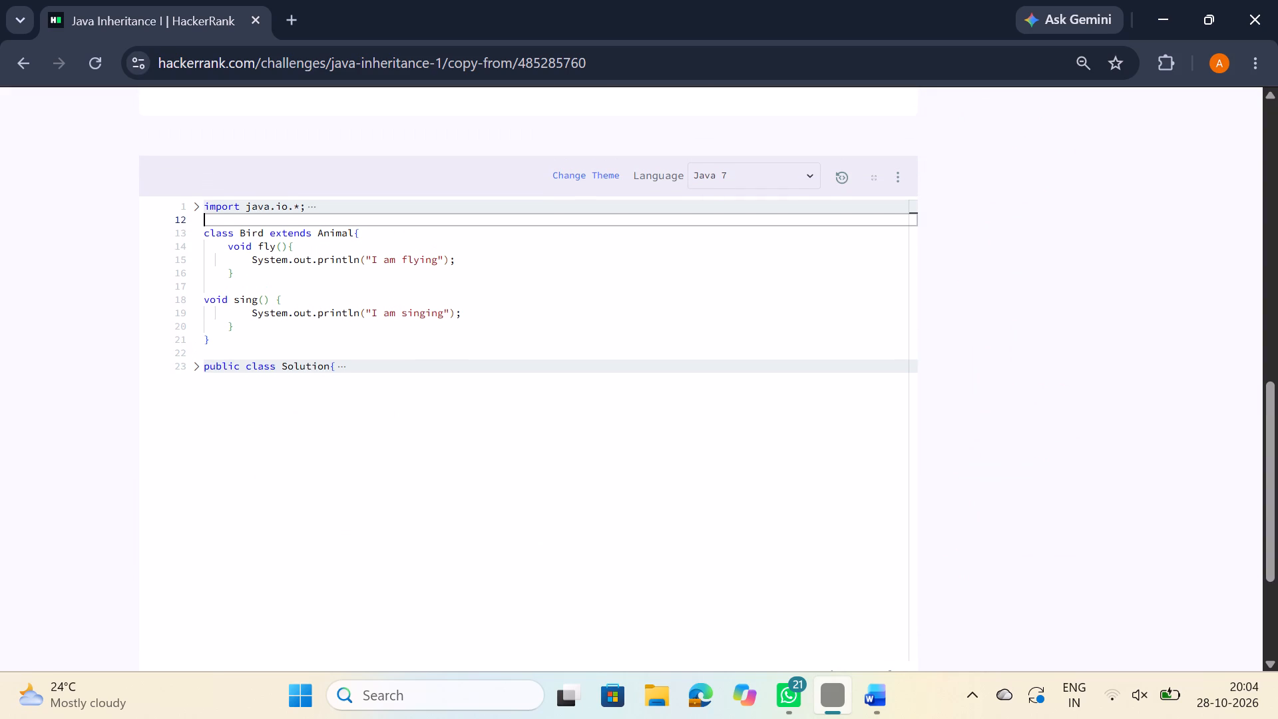
{"action": "left_click", "coordinate": [193, 368]}
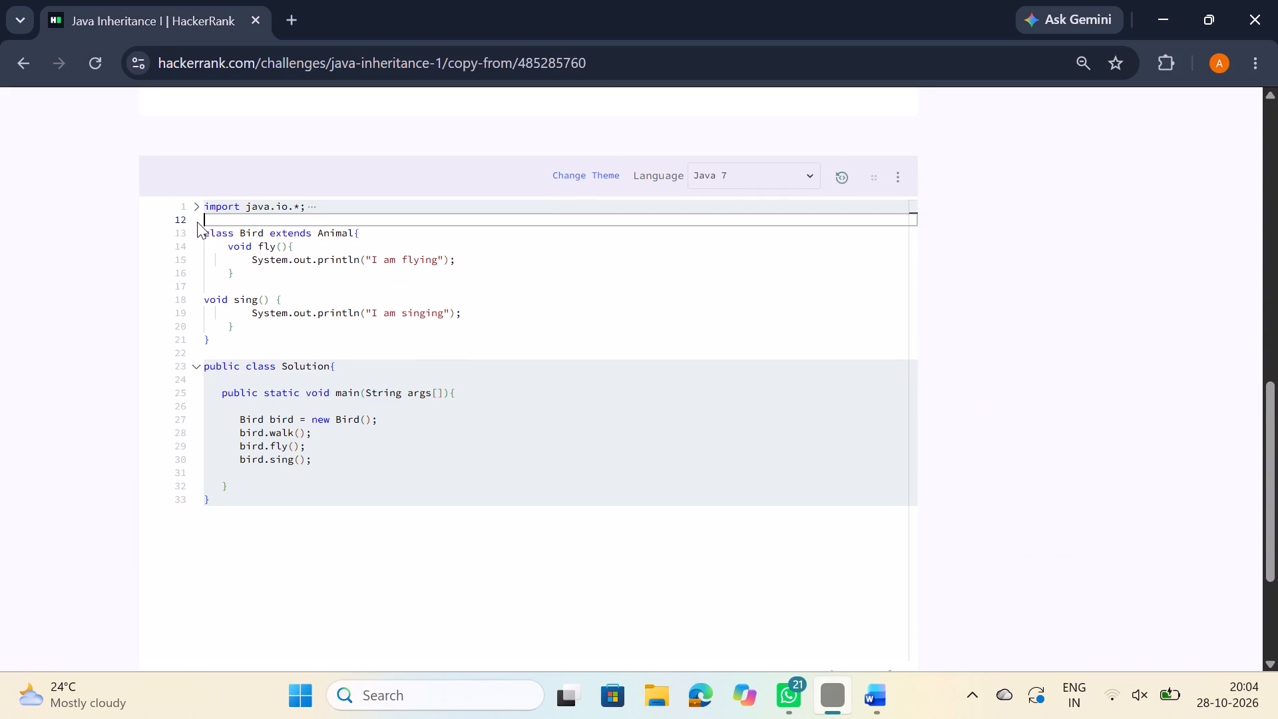
{"action": "left_click", "coordinate": [194, 209]}
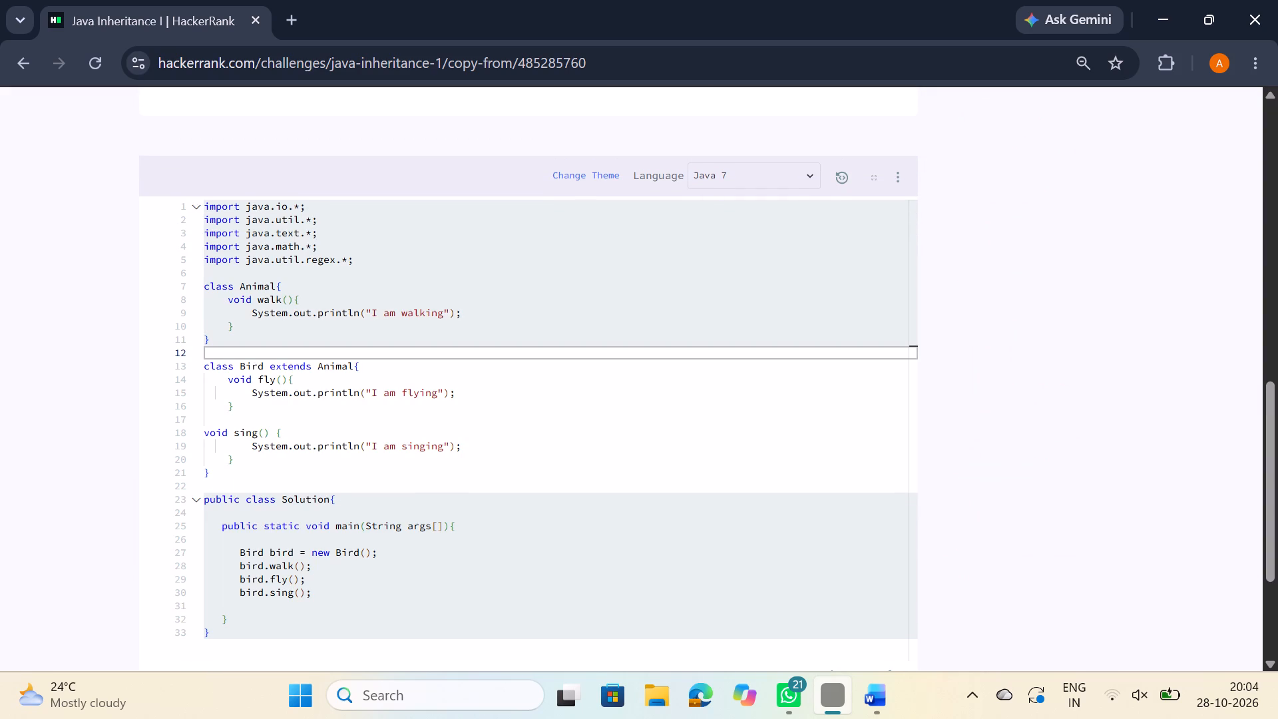
{"action": "scroll", "coordinate": [306, 443], "scroll_direction": "down", "scroll_amount": 1}
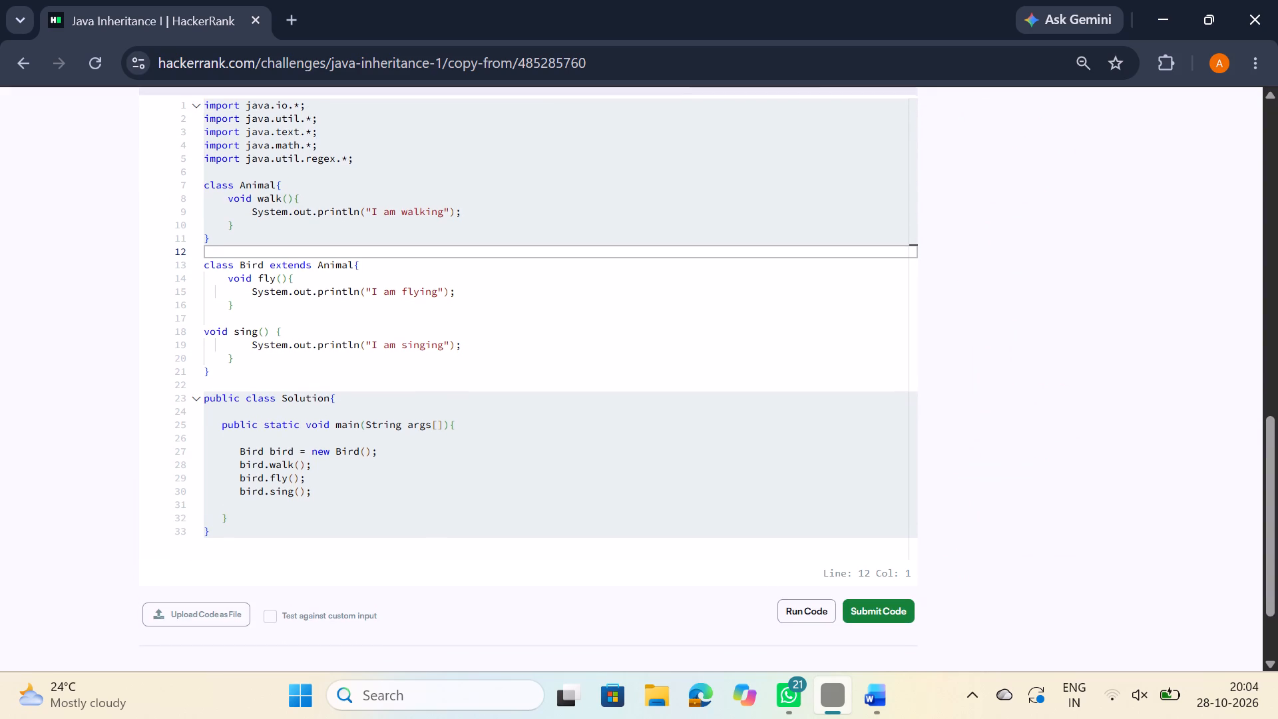
{"action": "key", "text": "ctrl+a"}
{"action": "key", "text": "ctrl+c"}
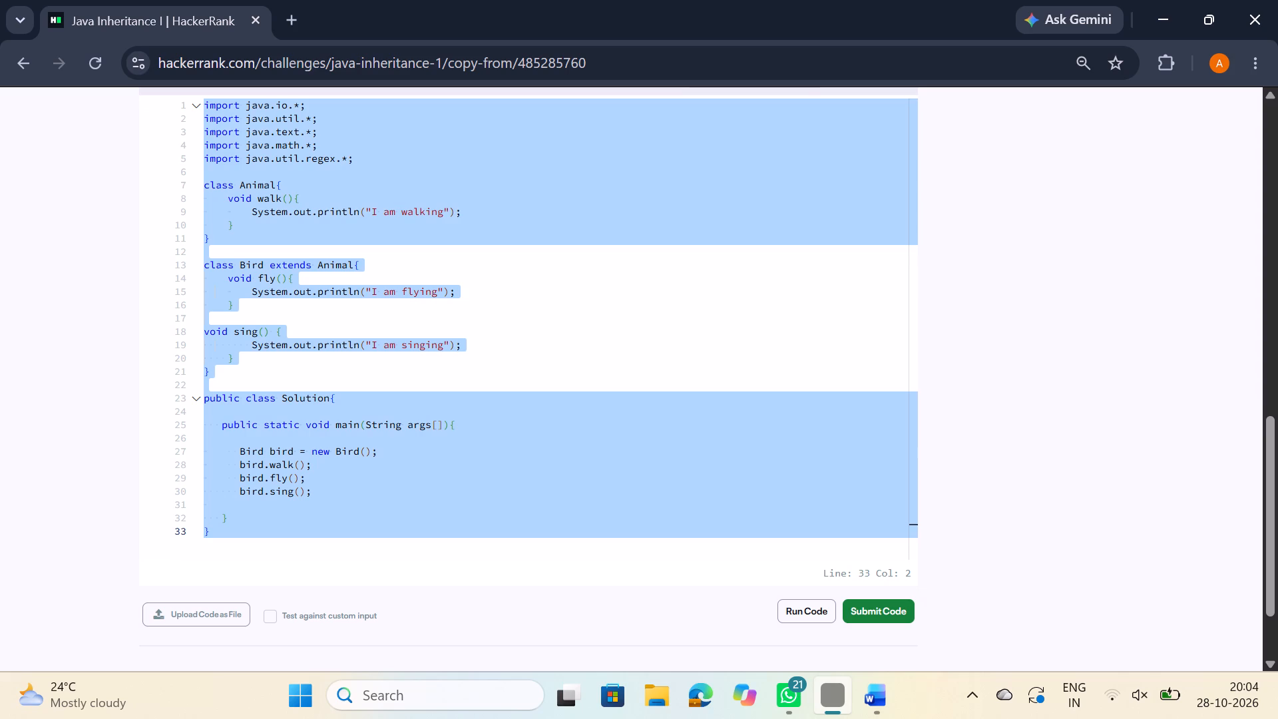
Switch to Word and replace the placeholder text in question 20's code box with the copied Java Inheritance I code.
{"action": "left_click", "coordinate": [883, 698]}
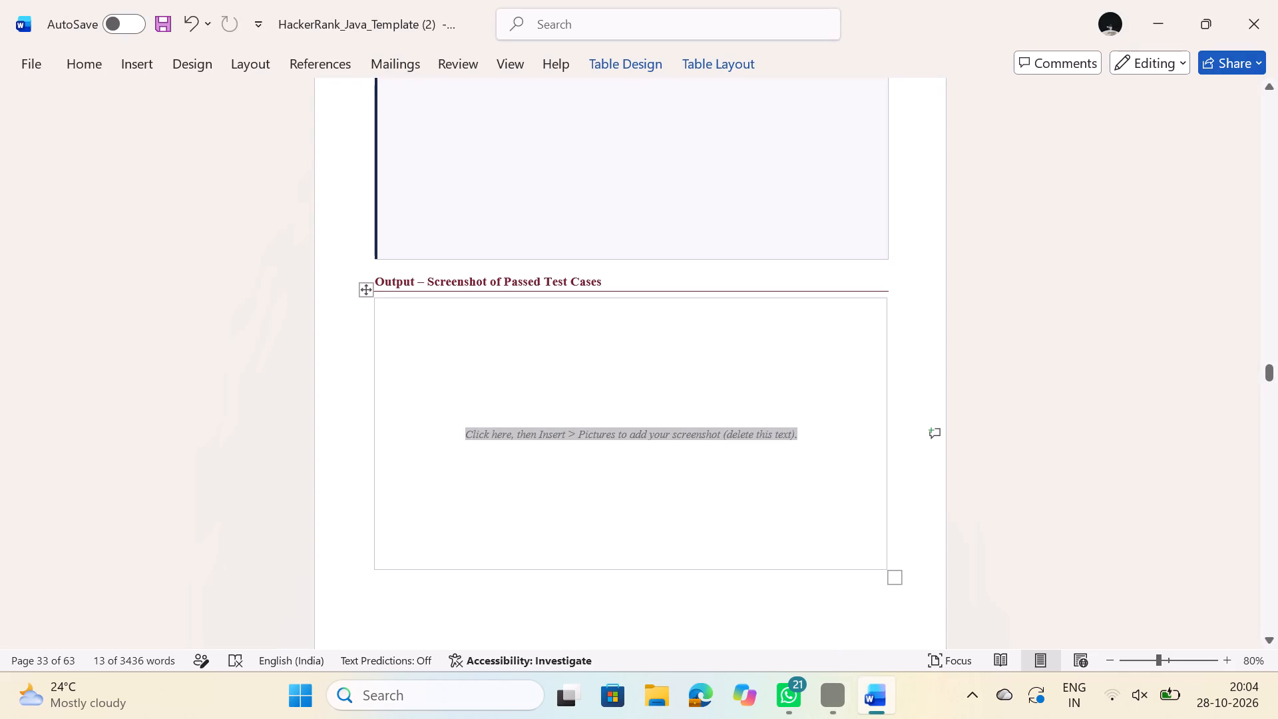
{"action": "scroll", "coordinate": [743, 512], "scroll_direction": "up", "scroll_amount": 3}
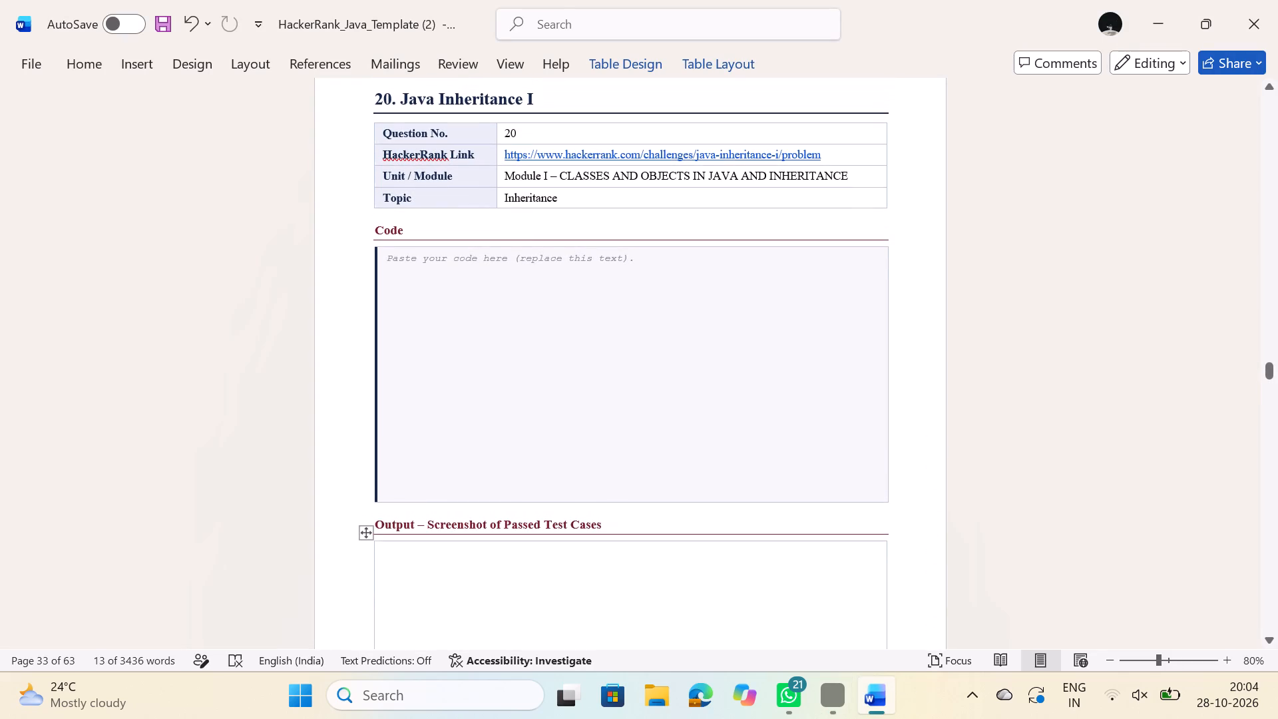
{"action": "left_click_drag", "start_coordinate": [636, 258], "coordinate": [320, 273]}
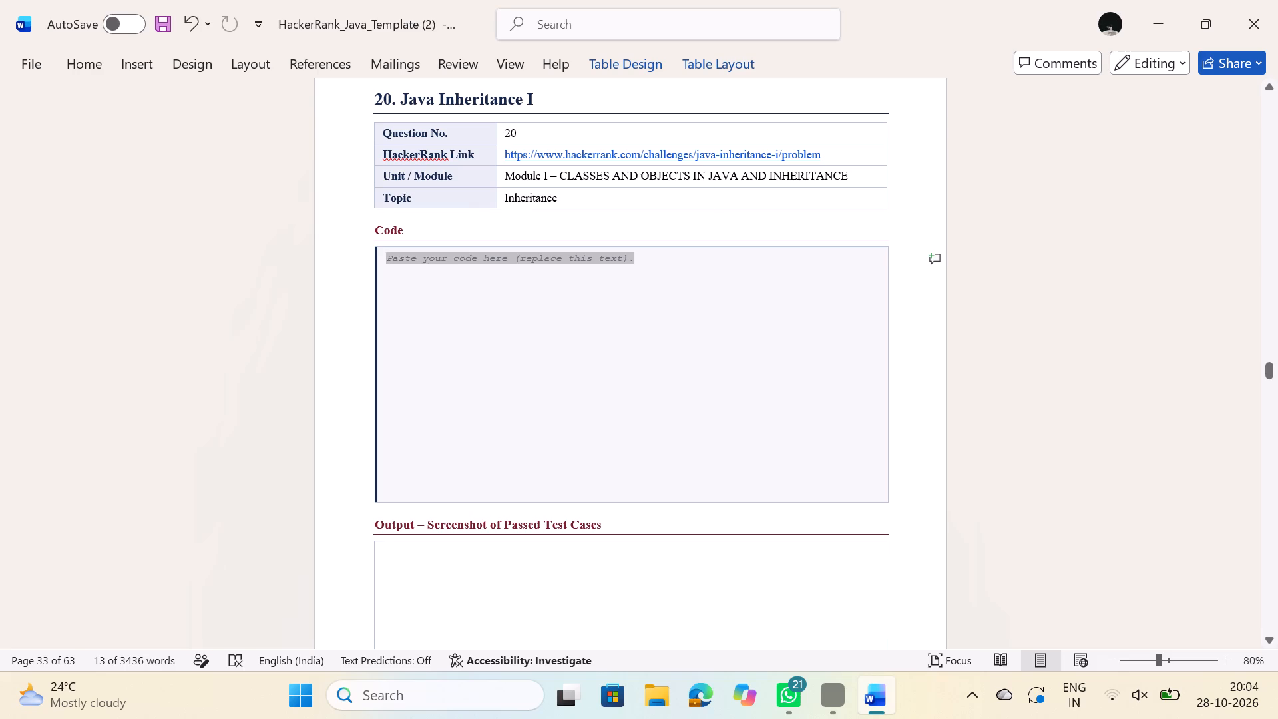
{"action": "key", "text": "BackSpace"}
{"action": "key", "text": "ctrl+v"}
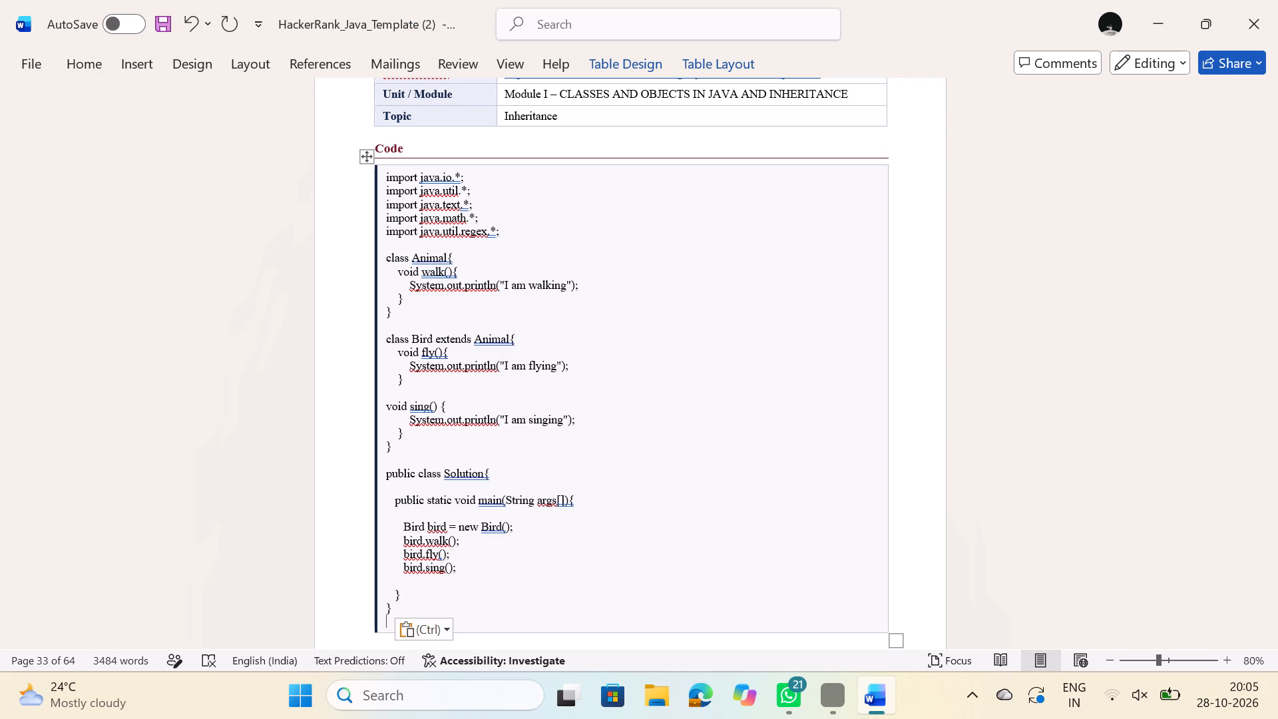
{"action": "scroll", "coordinate": [558, 249], "scroll_direction": "down", "scroll_amount": 2}
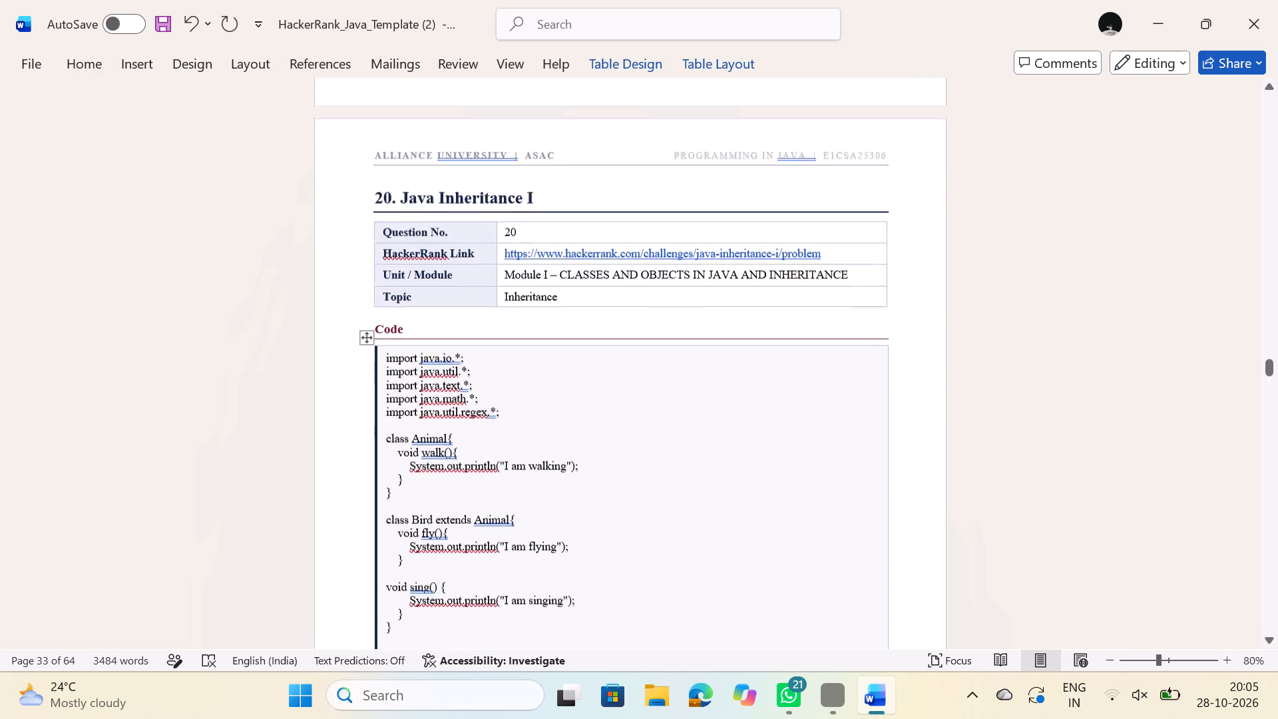
{"action": "scroll", "coordinate": [558, 249], "scroll_direction": "down", "scroll_amount": 2}
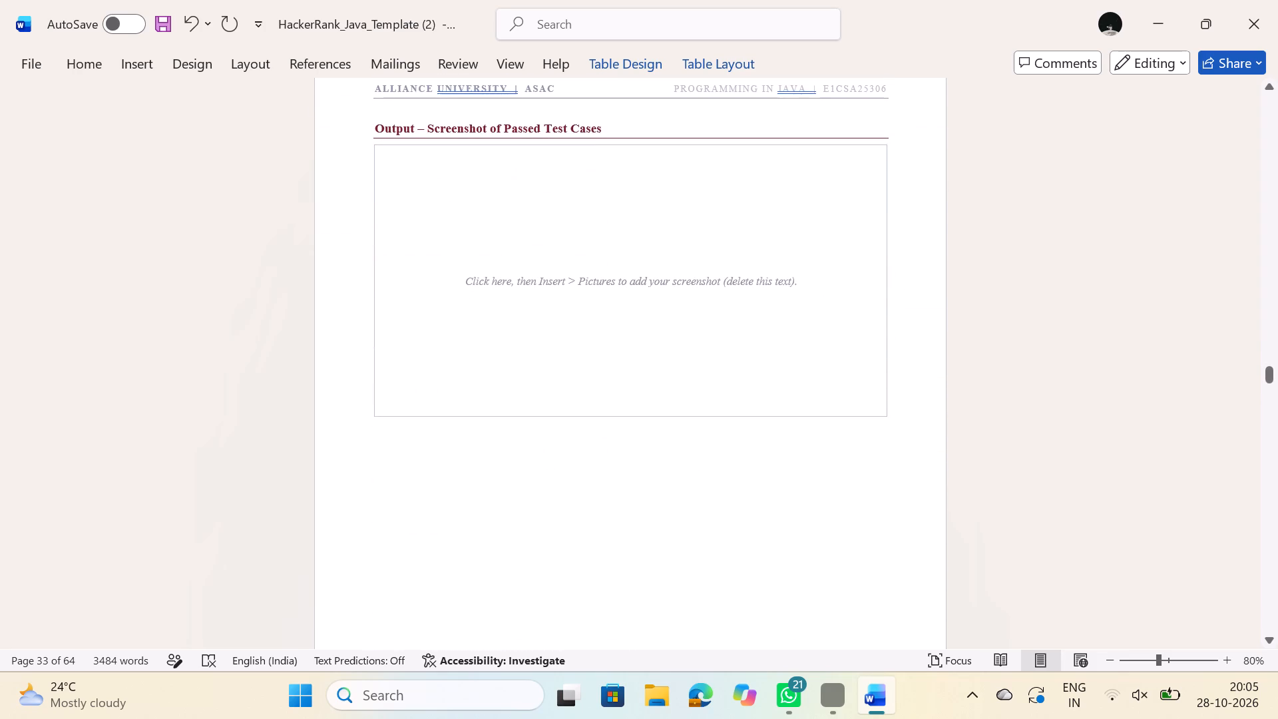
{"action": "left_click_drag", "start_coordinate": [823, 288], "coordinate": [507, 287]}
{"action": "key", "text": "BackSpace"}
{"action": "key", "text": "BackSpace"}
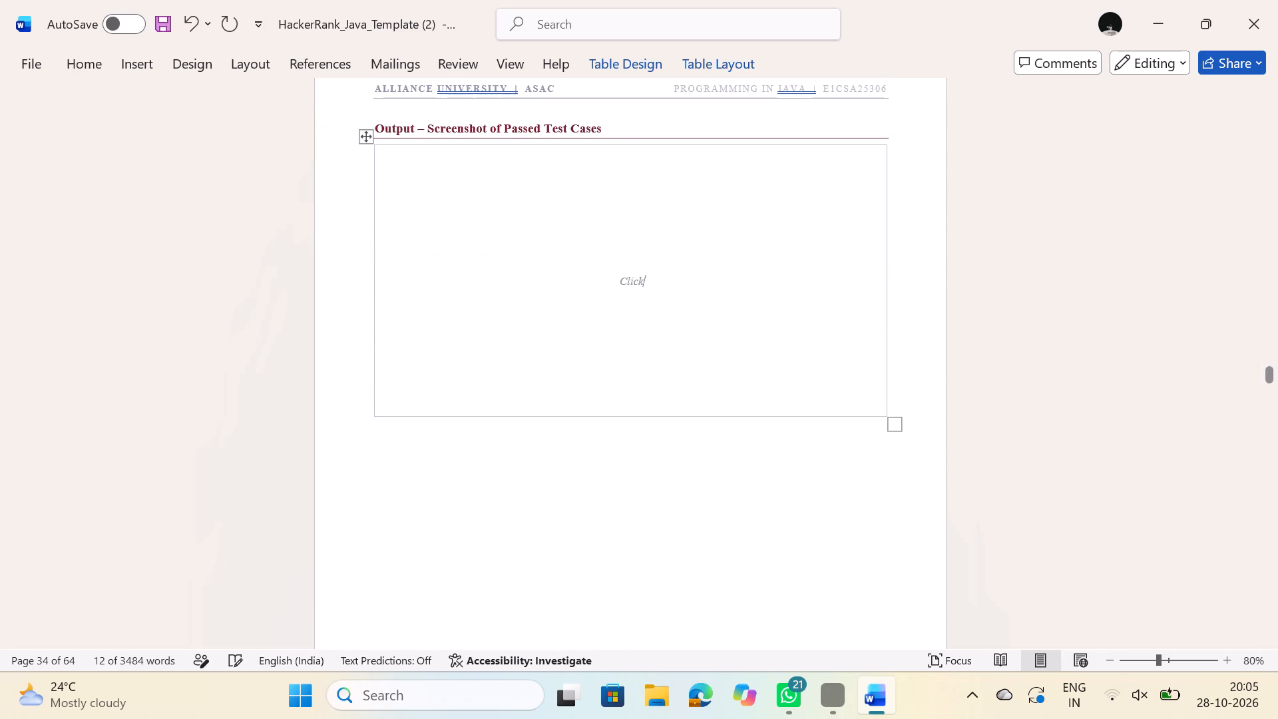
{"action": "key", "text": "ctrl+BackSpace"}
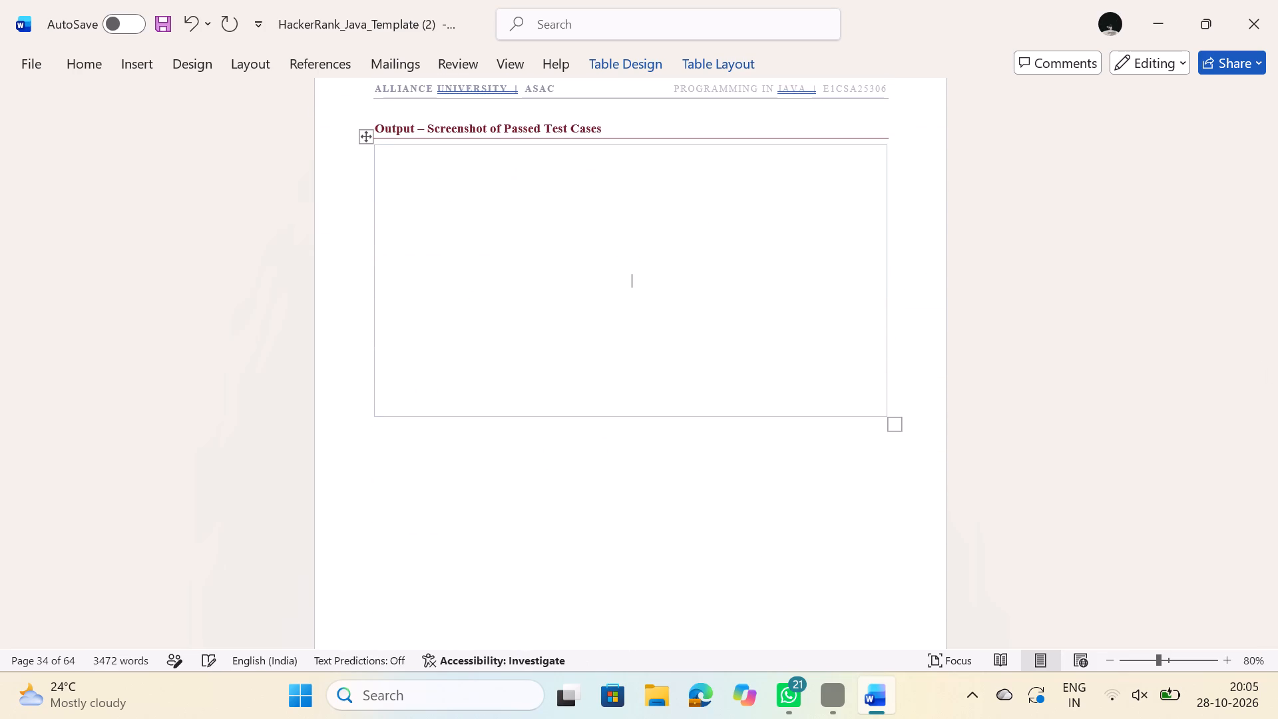
{"action": "left_click", "coordinate": [141, 65]}
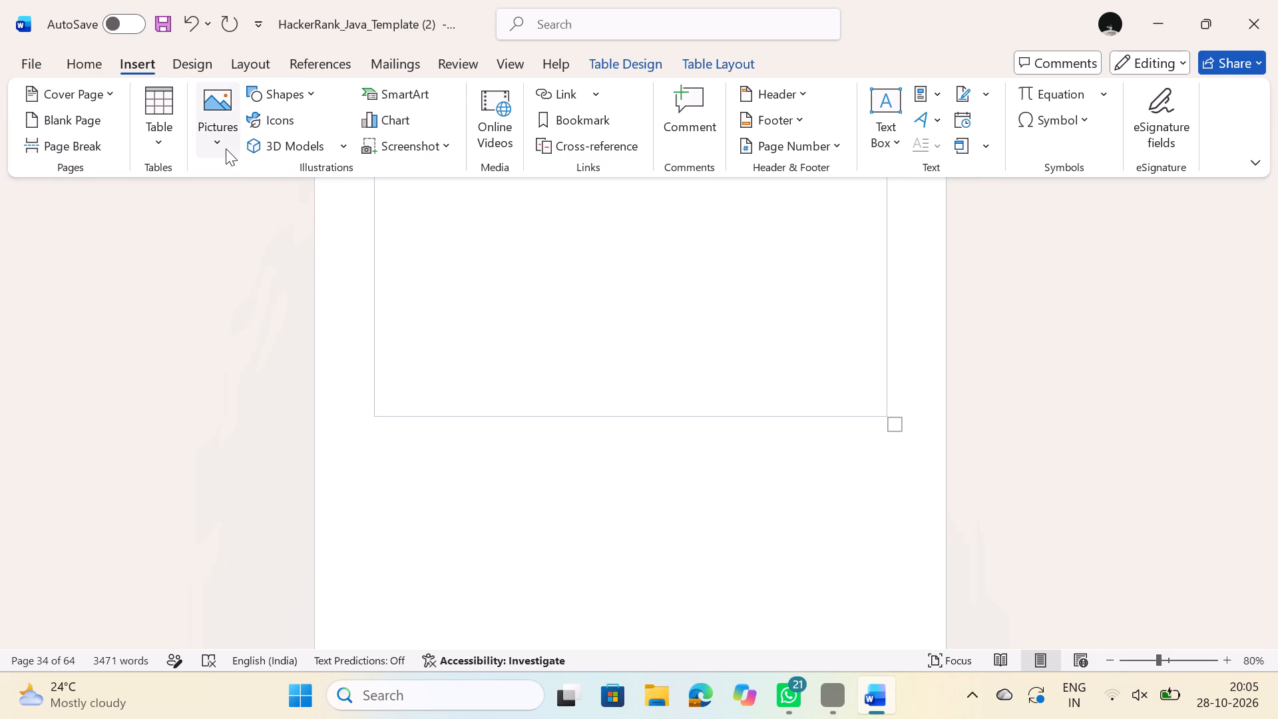
{"action": "left_click", "coordinate": [226, 148]}
{"action": "left_click", "coordinate": [265, 218]}
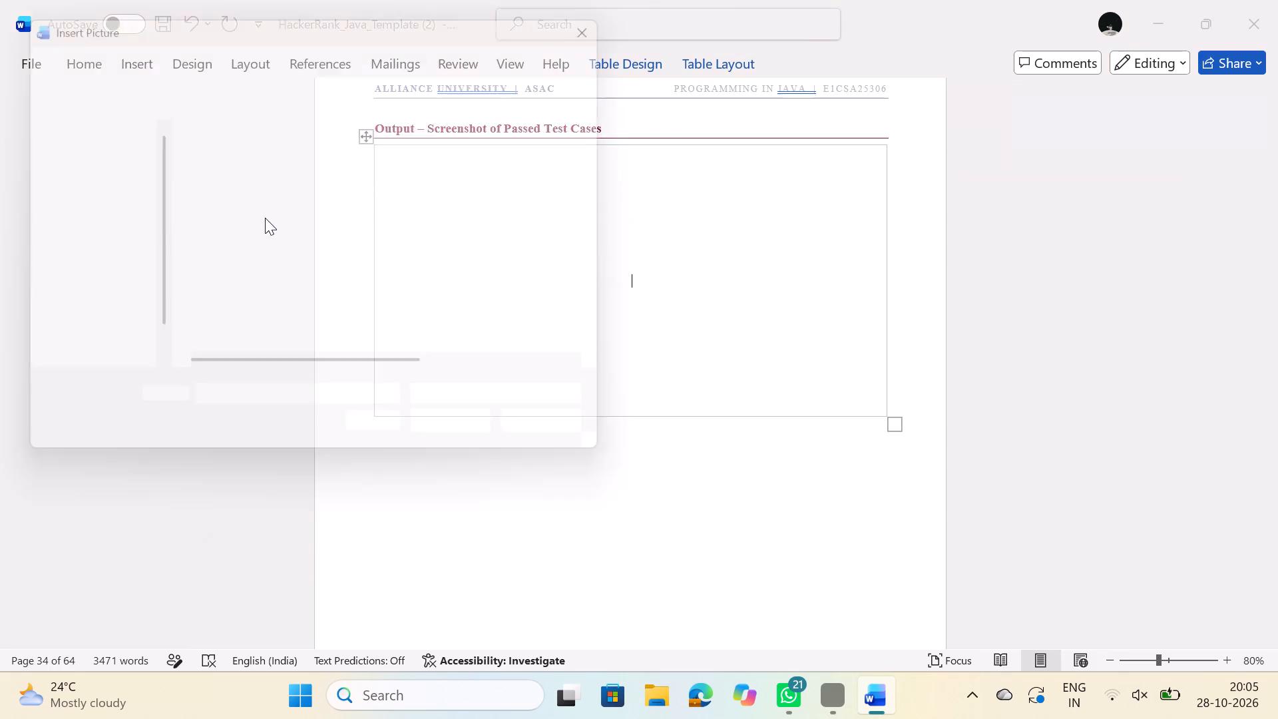
{"action": "scroll", "coordinate": [119, 224], "scroll_direction": "up", "scroll_amount": 14}
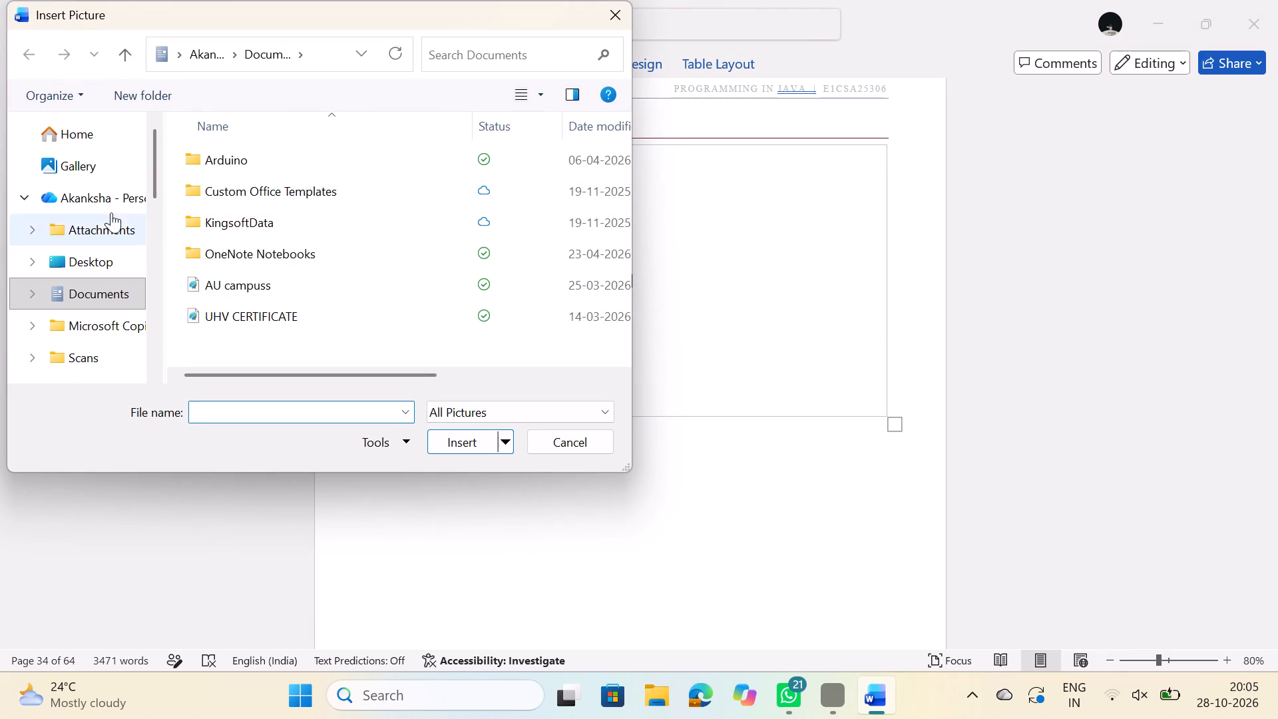
{"action": "left_click", "coordinate": [96, 159]}
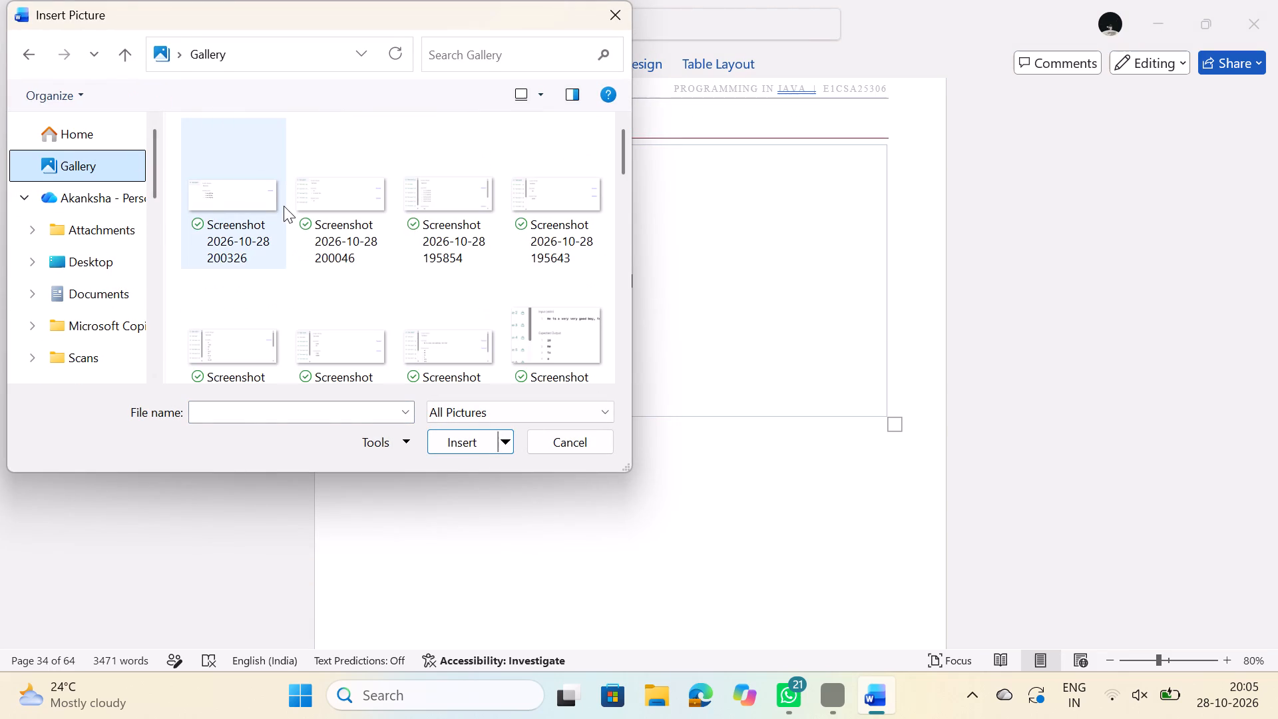
{"action": "left_click", "coordinate": [284, 206]}
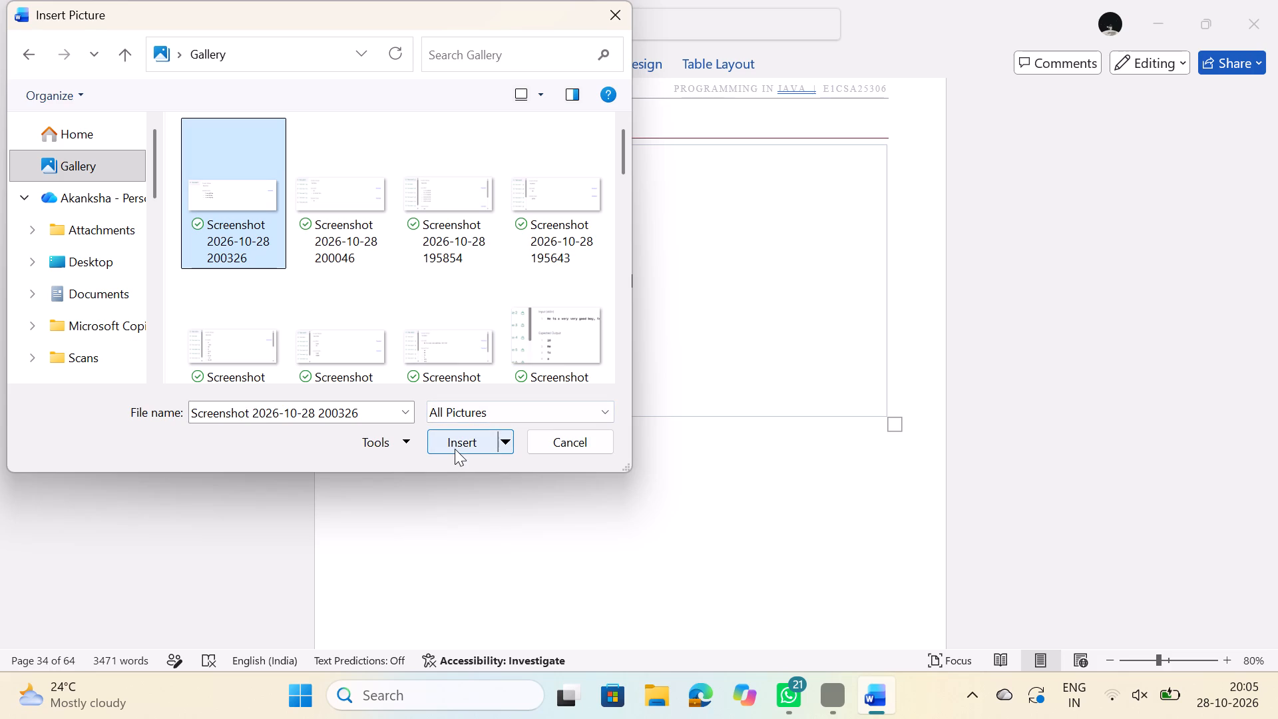
{"action": "left_click", "coordinate": [455, 449]}
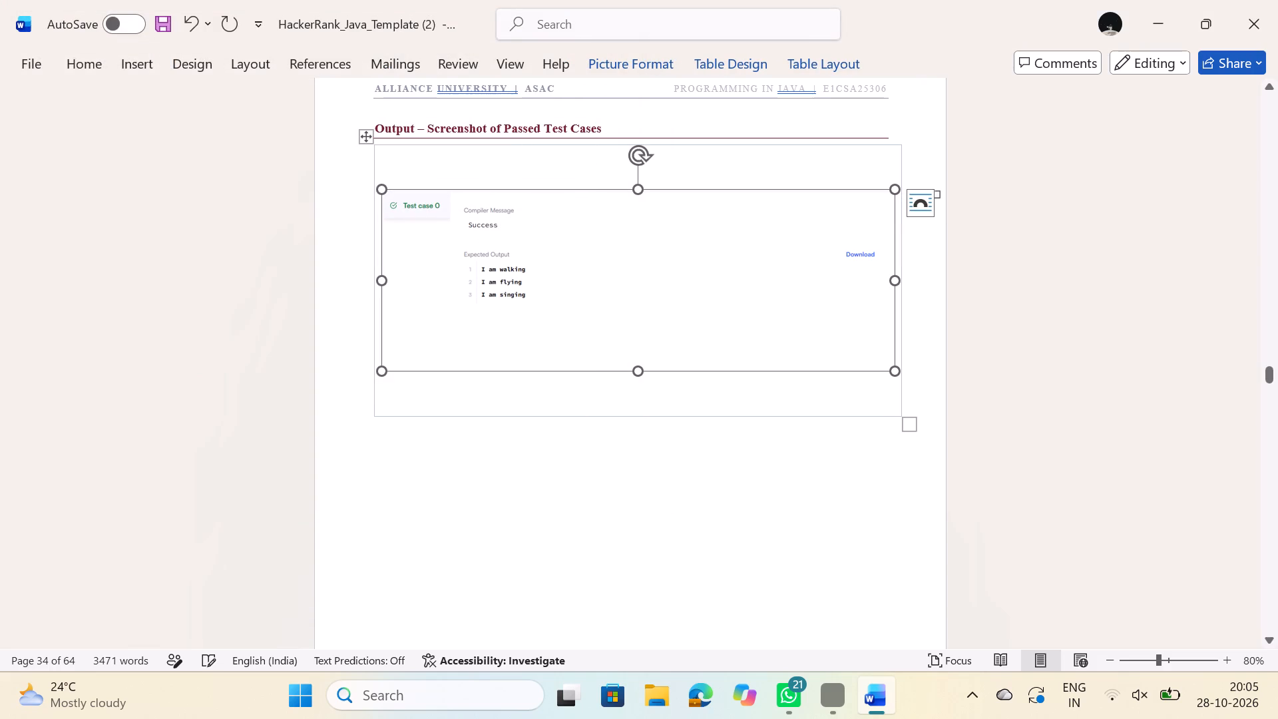
Set the inserted screenshot's wrapping to In Front of Text, shrink it slightly and position it inside question 20's output box.
{"action": "left_click", "coordinate": [907, 198]}
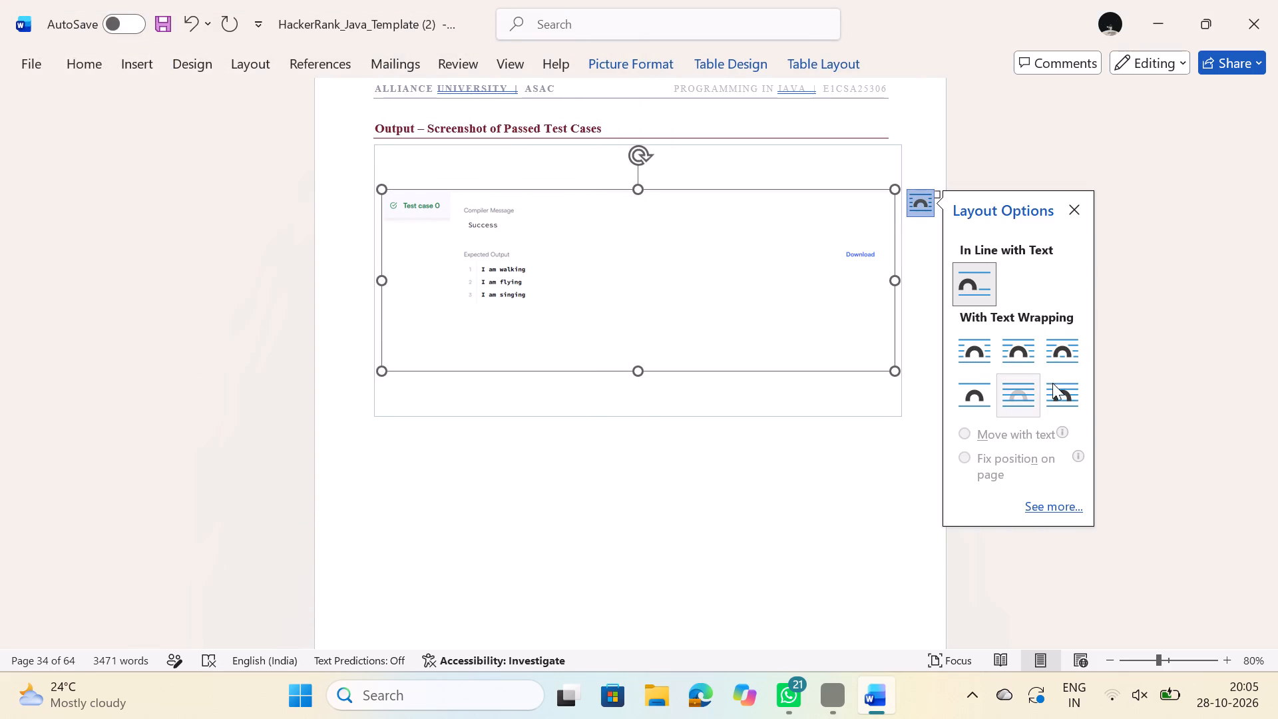
{"action": "left_click", "coordinate": [1057, 387]}
{"action": "left_click_drag", "start_coordinate": [713, 300], "coordinate": [691, 280]}
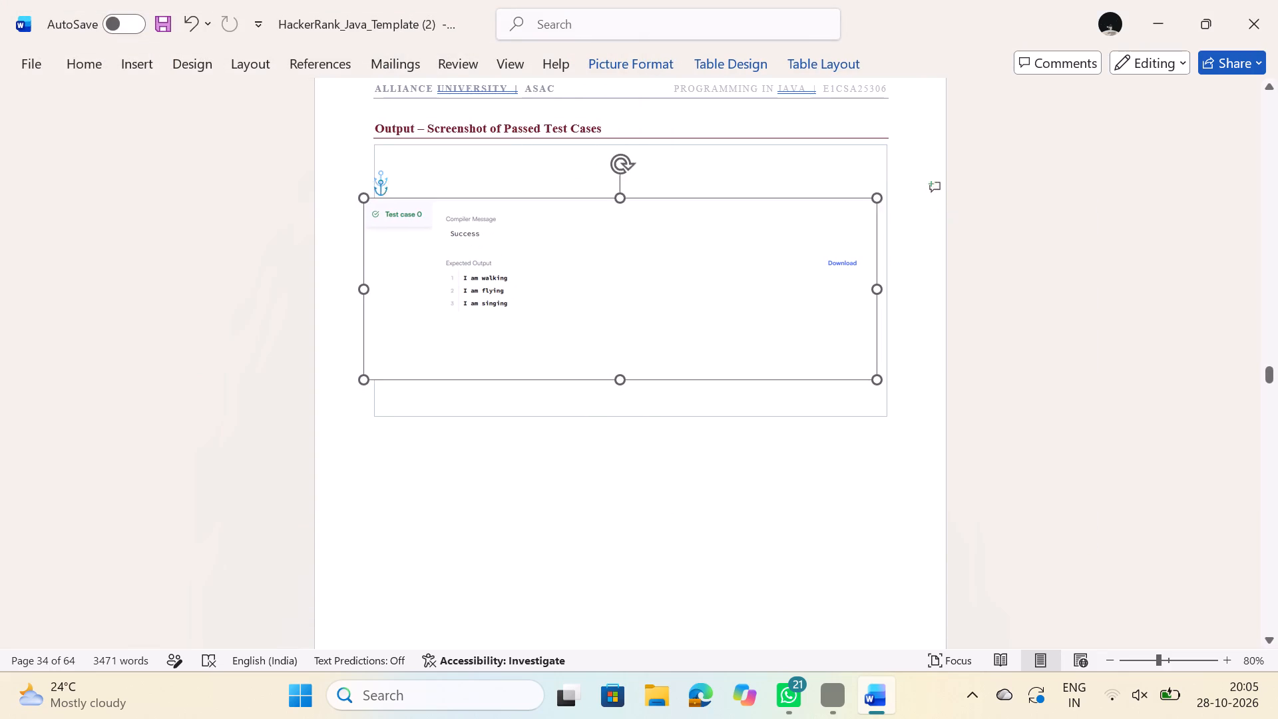
{"action": "left_click_drag", "start_coordinate": [691, 280], "coordinate": [707, 250]}
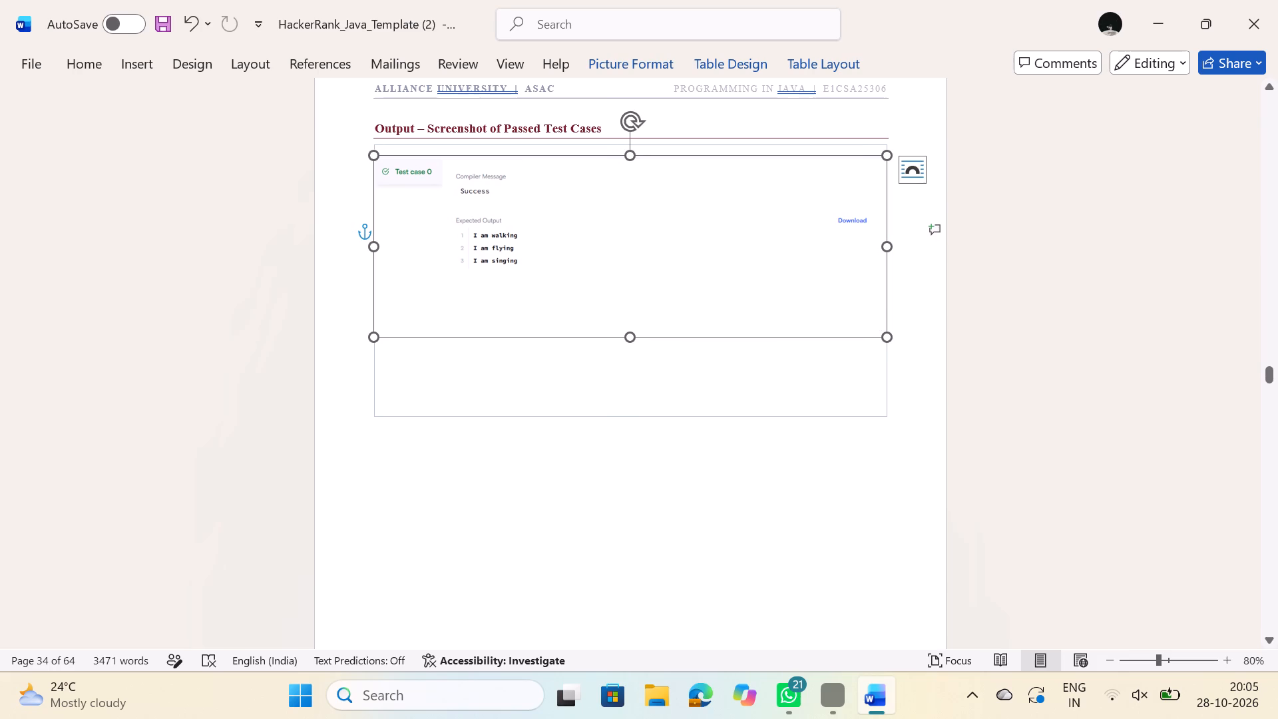
{"action": "left_click_drag", "start_coordinate": [887, 338], "coordinate": [869, 328]}
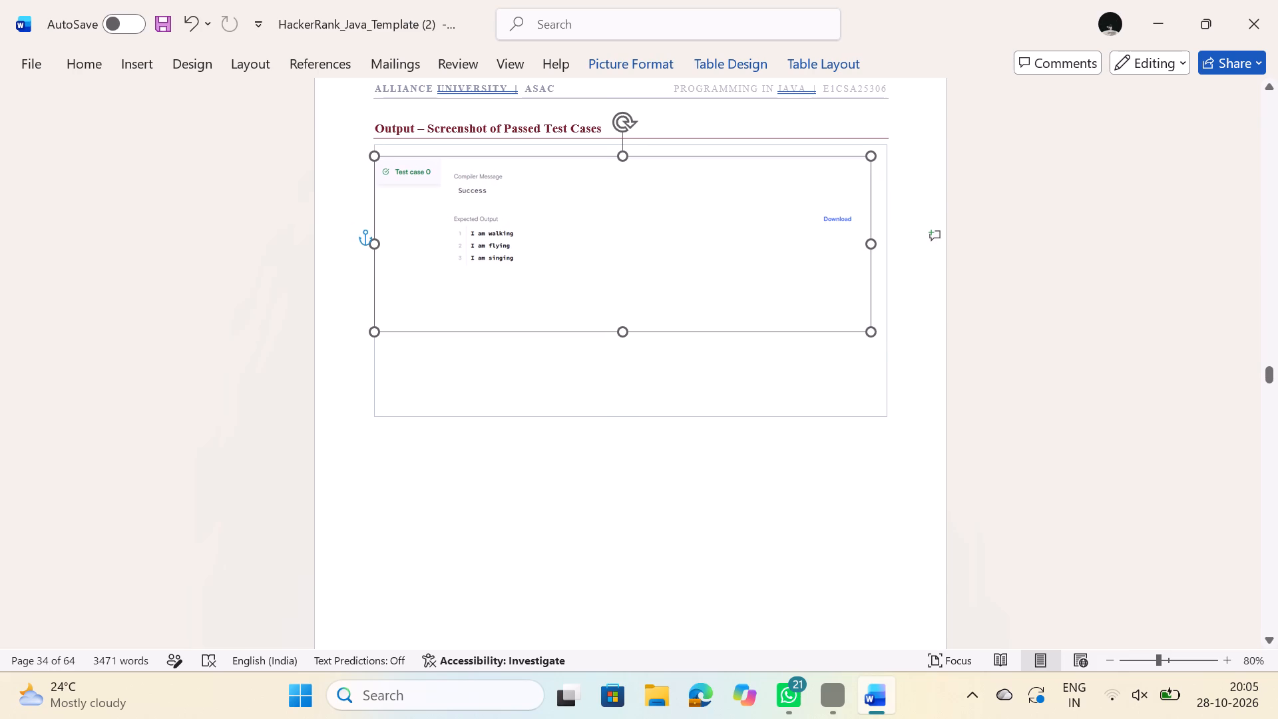
{"action": "left_click_drag", "start_coordinate": [869, 328], "coordinate": [869, 328]}
{"action": "left_click_drag", "start_coordinate": [722, 268], "coordinate": [730, 293]}
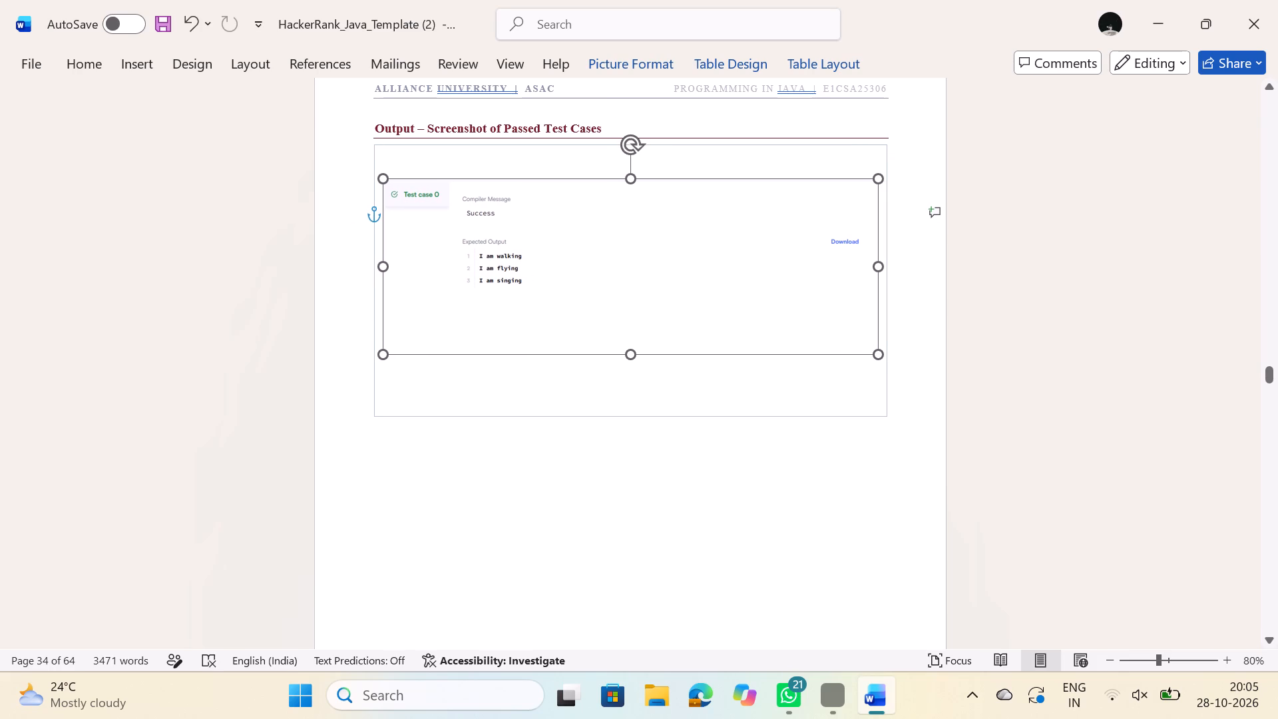
{"action": "left_click_drag", "start_coordinate": [730, 293], "coordinate": [728, 290]}
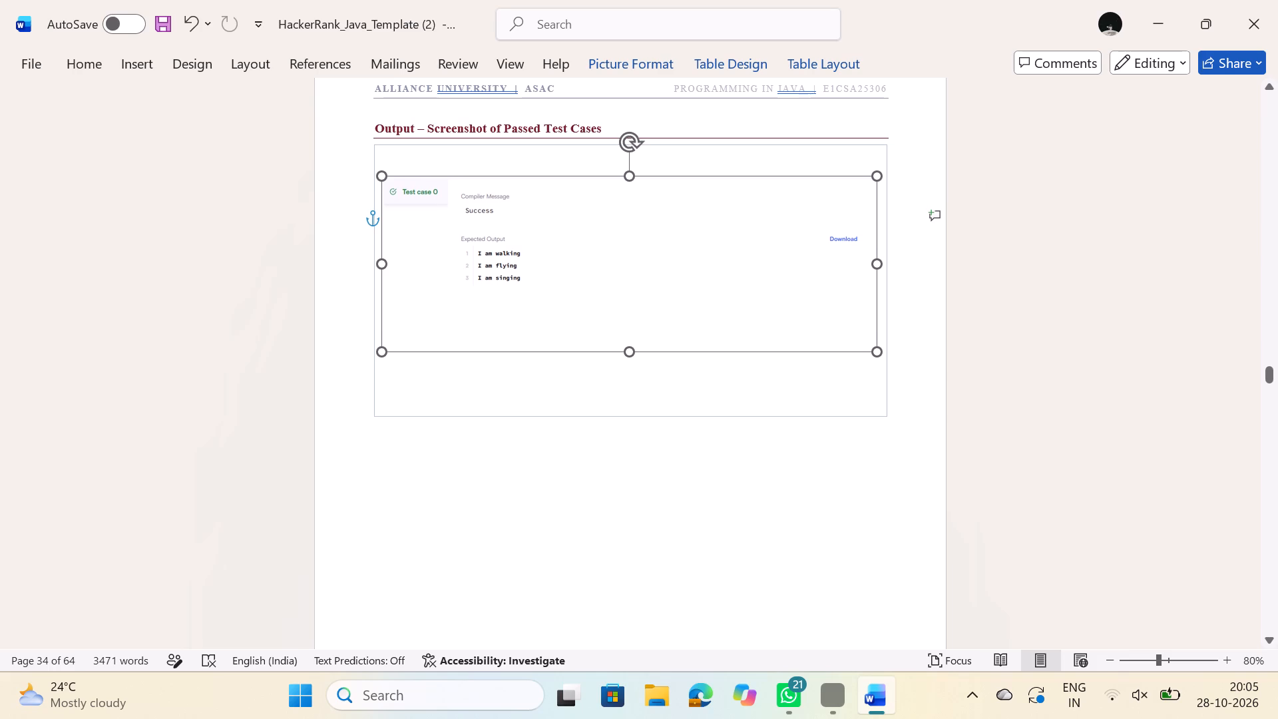
{"action": "left_click_drag", "start_coordinate": [728, 290], "coordinate": [732, 293]}
{"action": "left_click", "coordinate": [743, 481]}
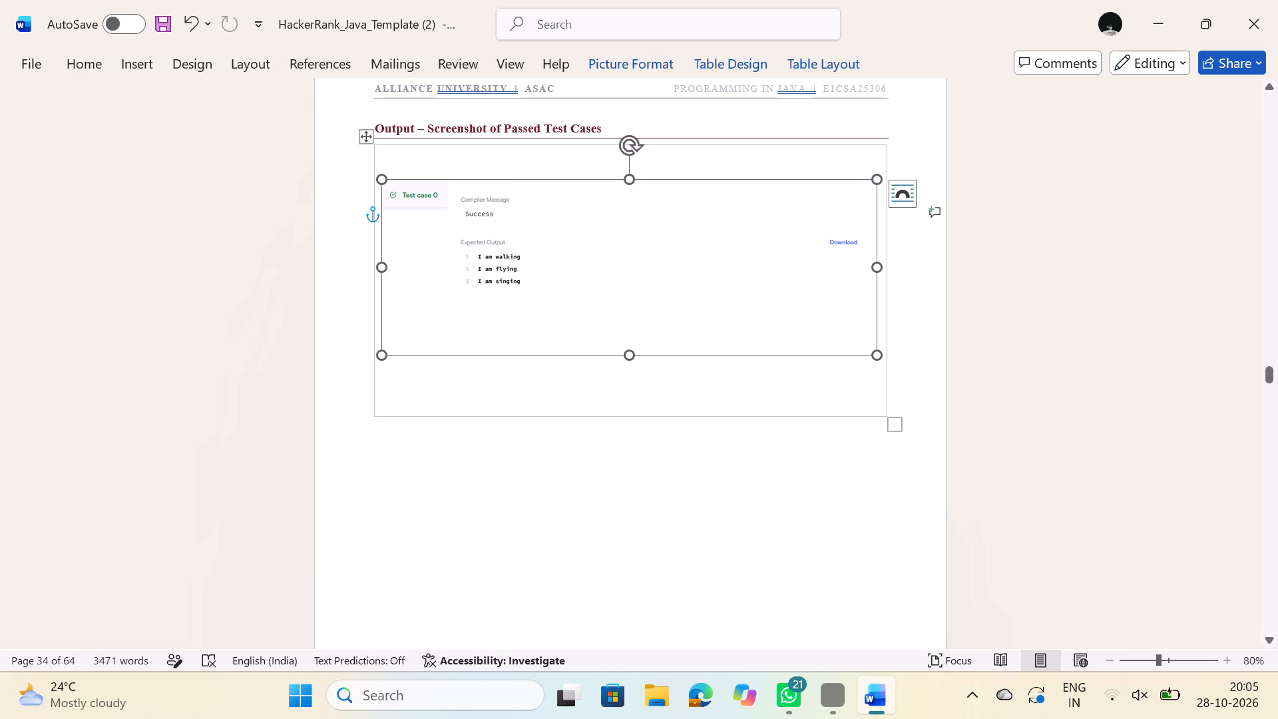
Switch to Chrome and go back from the Java Inheritance I pages to the list of solved Java challenges.
{"action": "scroll", "coordinate": [743, 481], "scroll_direction": "down", "scroll_amount": 1}
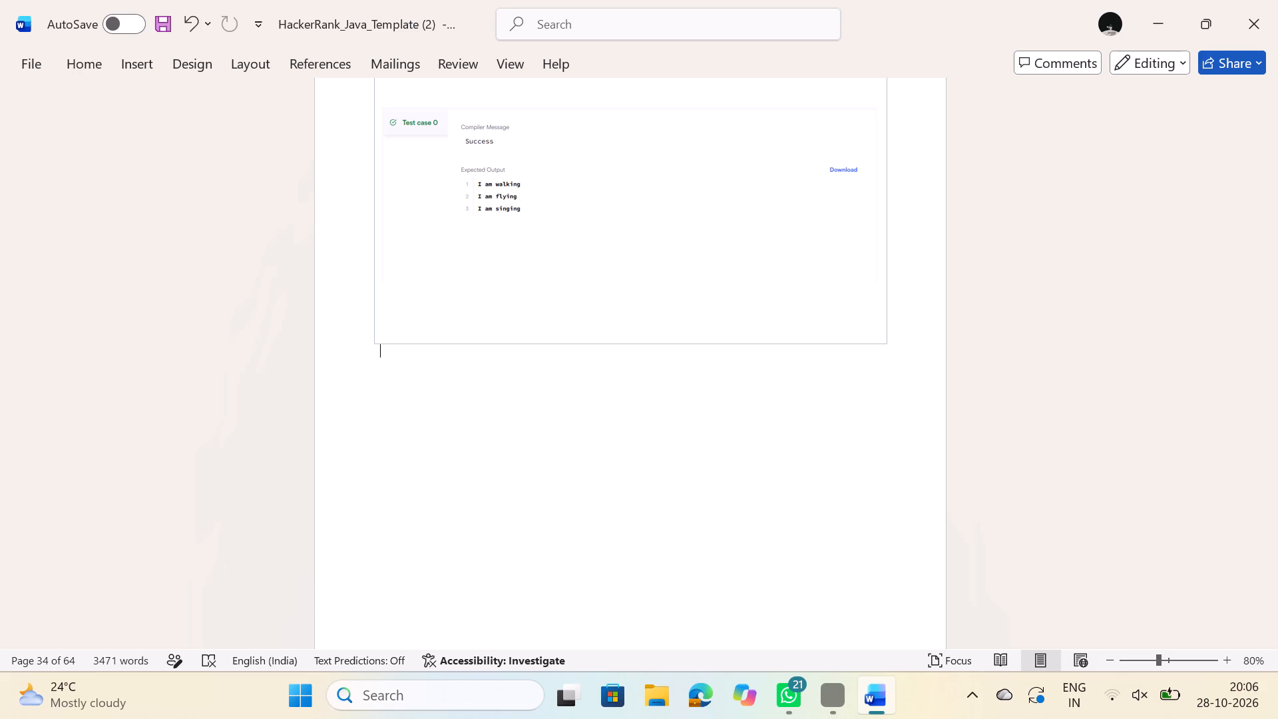
{"action": "scroll", "coordinate": [743, 481], "scroll_direction": "up", "scroll_amount": 1}
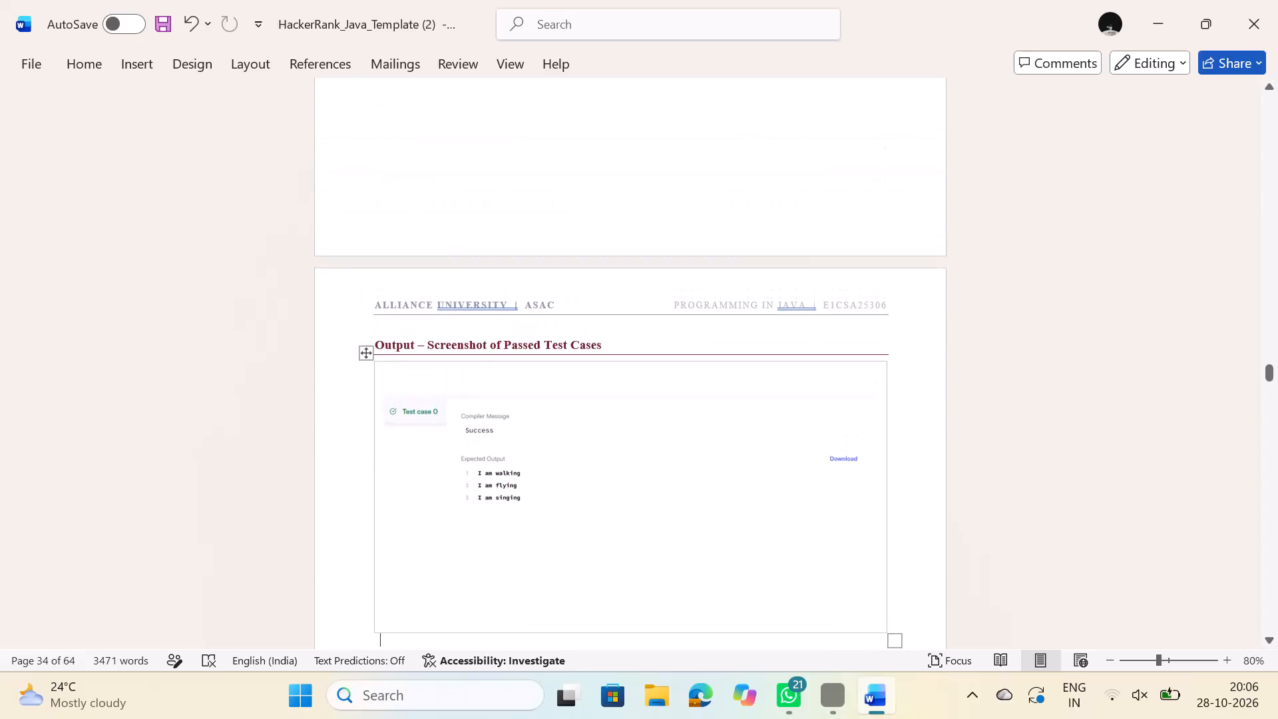
{"action": "scroll", "coordinate": [743, 481], "scroll_direction": "up", "scroll_amount": 1}
{"action": "scroll", "coordinate": [743, 481], "scroll_direction": "down", "scroll_amount": 2}
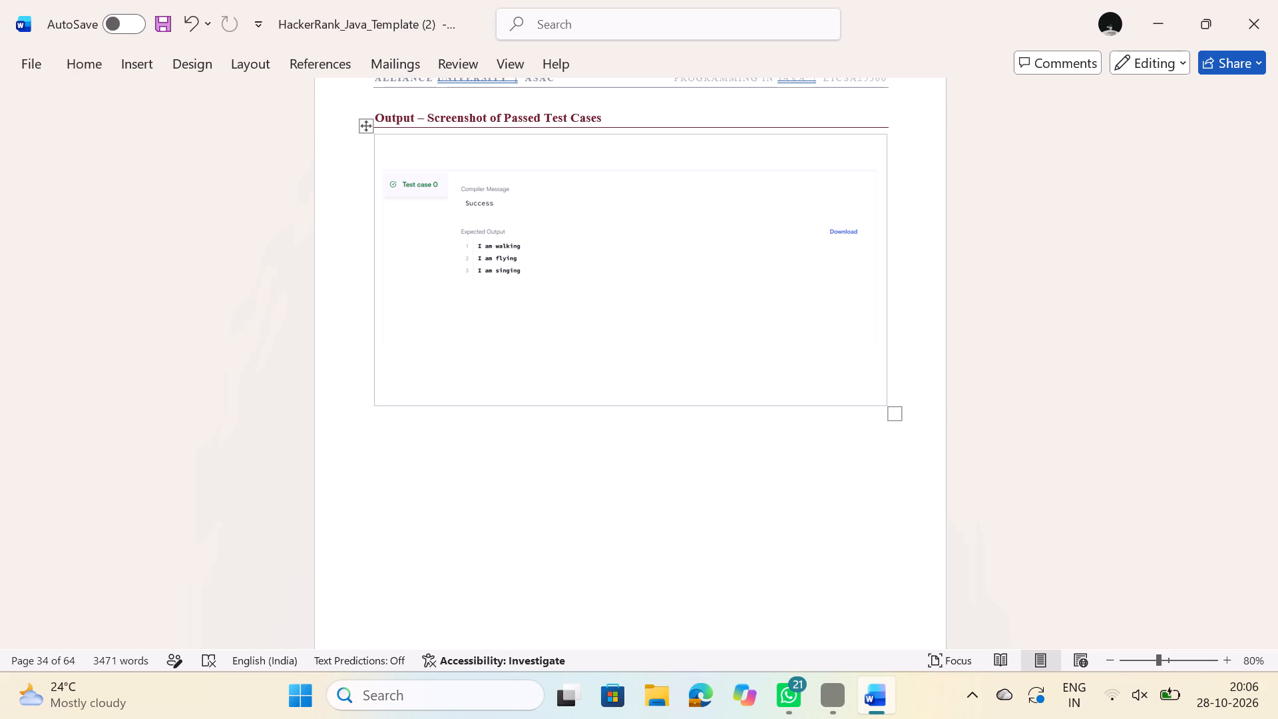
{"action": "scroll", "coordinate": [743, 481], "scroll_direction": "down", "scroll_amount": 2}
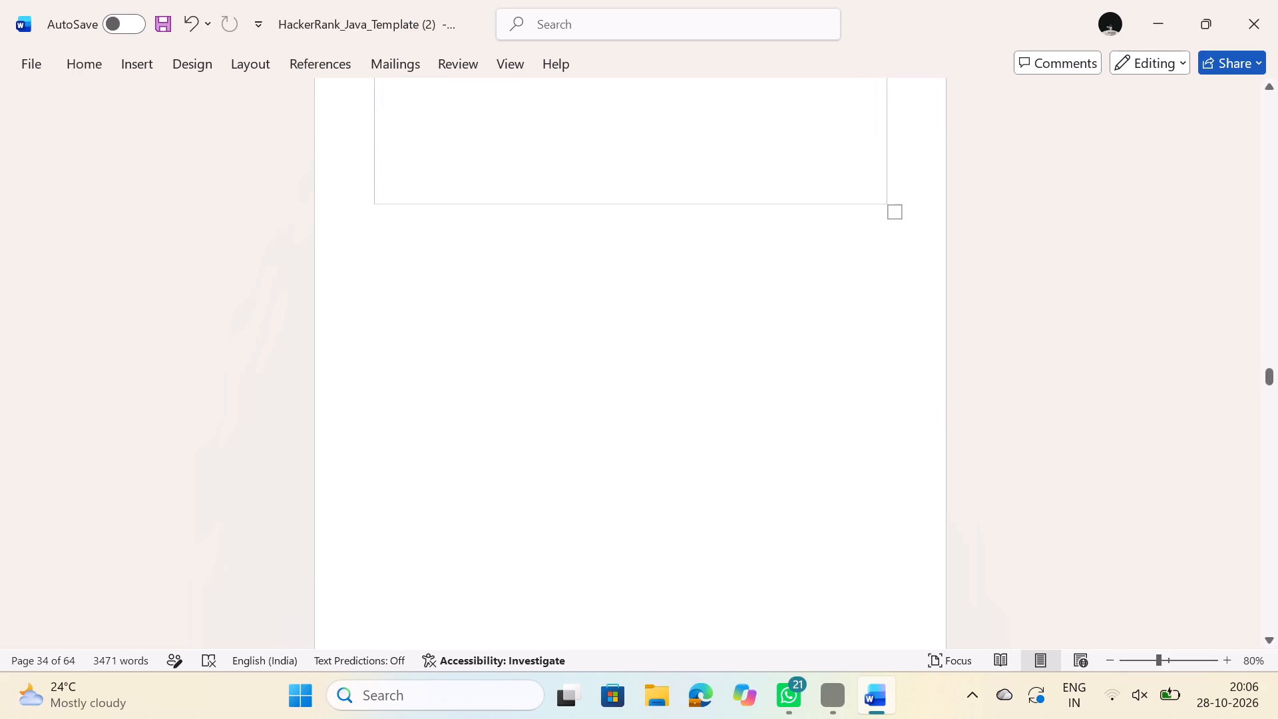
{"action": "scroll", "coordinate": [743, 481], "scroll_direction": "down", "scroll_amount": 3}
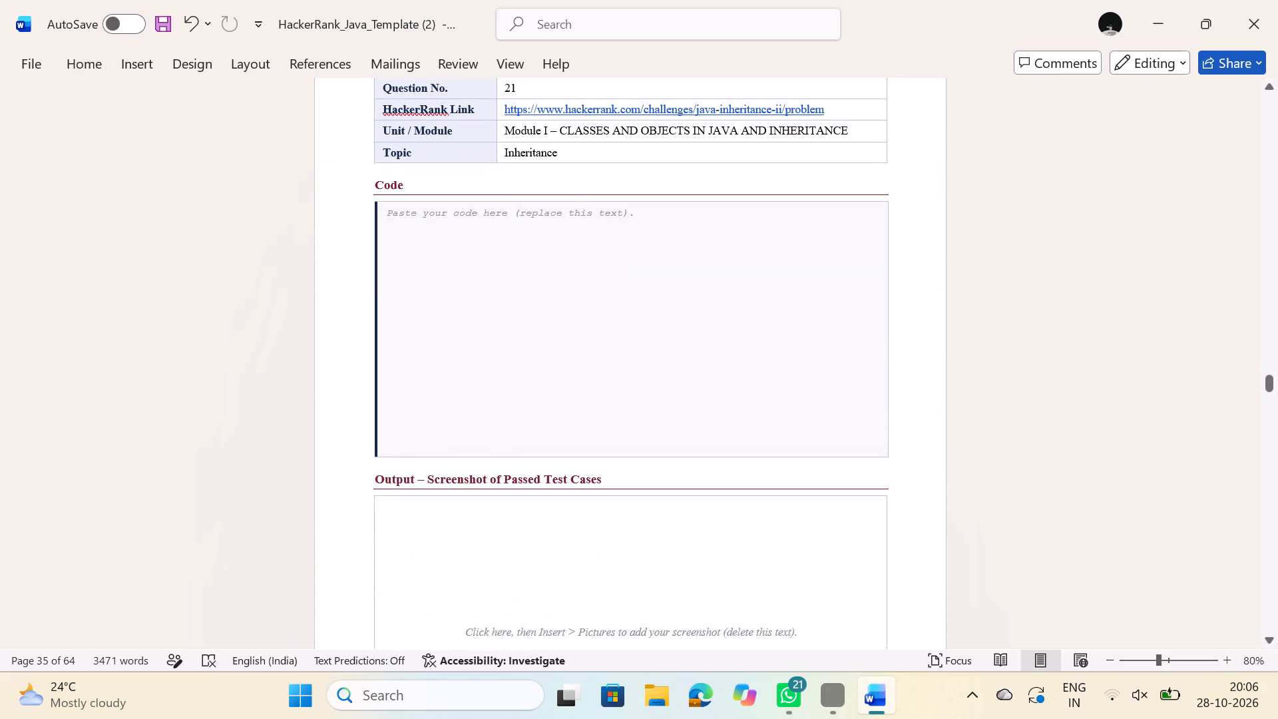
{"action": "left_click", "coordinate": [832, 701]}
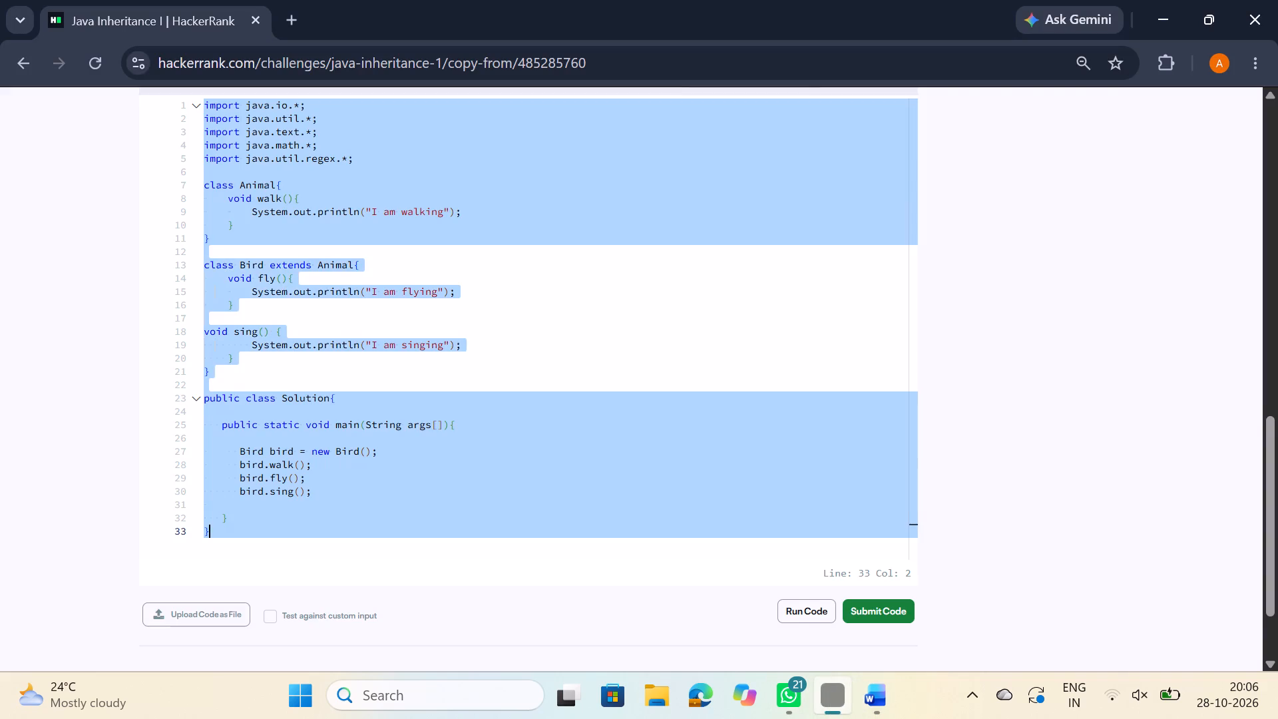
{"action": "scroll", "coordinate": [495, 388], "scroll_direction": "up", "scroll_amount": 11}
{"action": "scroll", "coordinate": [232, 354], "scroll_direction": "right", "scroll_amount": 17}
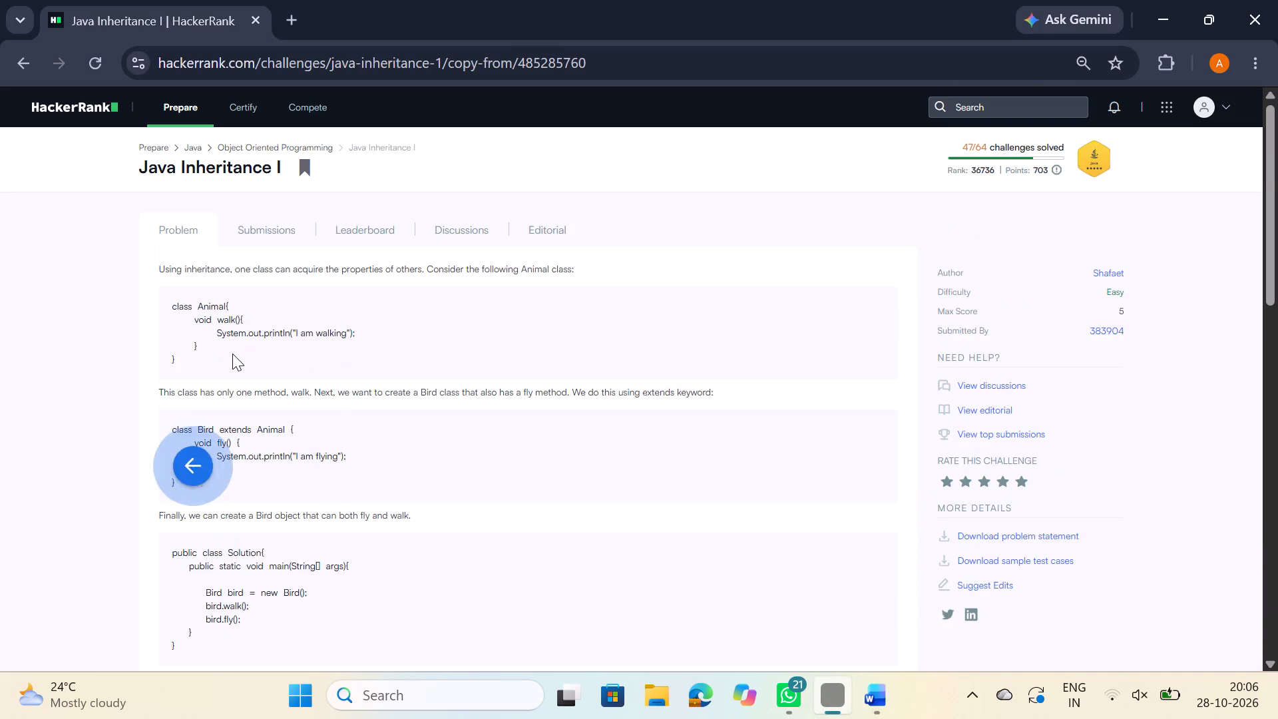
{"action": "scroll", "coordinate": [232, 354], "scroll_direction": "right", "scroll_amount": 18}
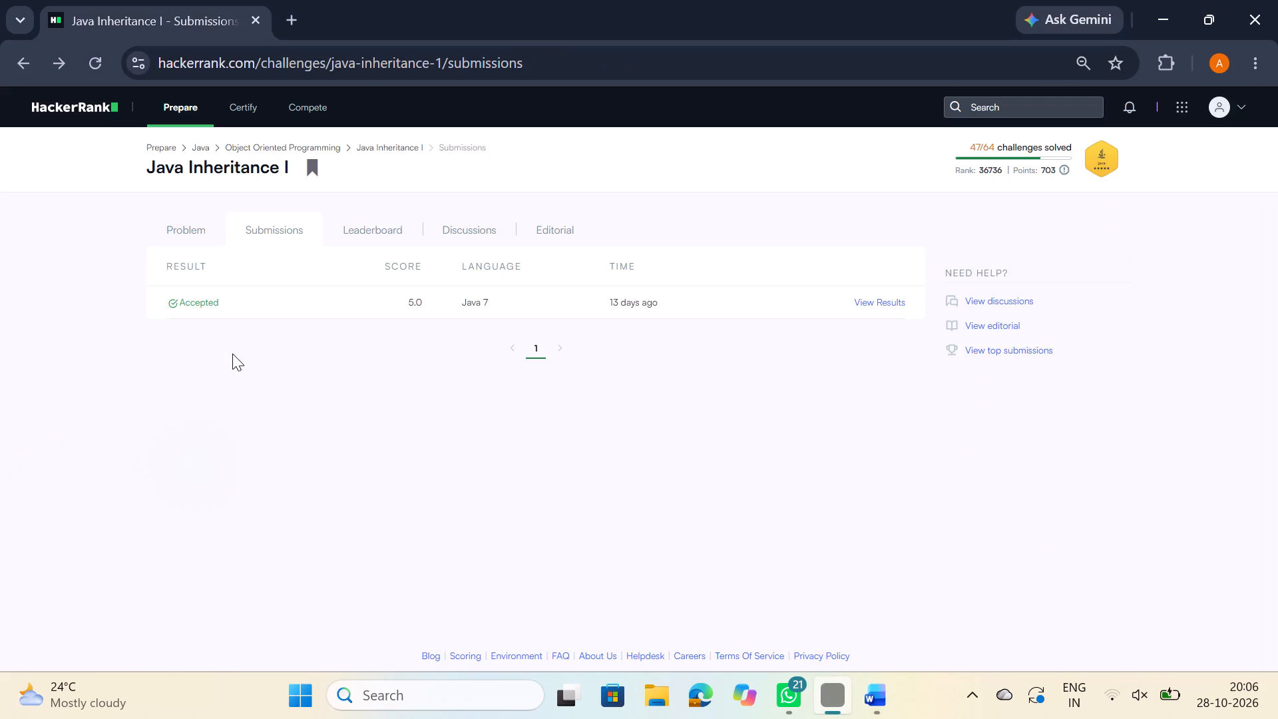
{"action": "scroll", "coordinate": [232, 354], "scroll_direction": "right", "scroll_amount": 20}
{"action": "scroll", "coordinate": [232, 354], "scroll_direction": "right", "scroll_amount": 4}
{"action": "scroll", "coordinate": [232, 354], "scroll_direction": "up", "scroll_amount": 1}
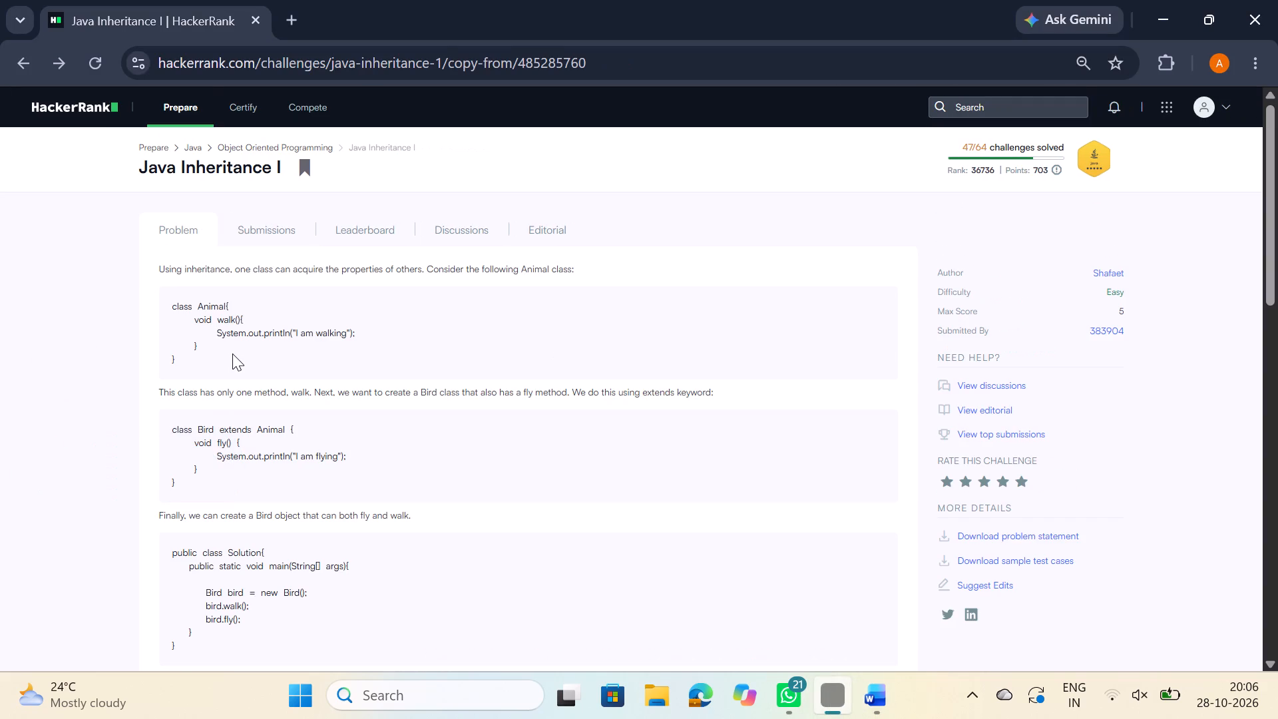
{"action": "scroll", "coordinate": [232, 354], "scroll_direction": "up", "scroll_amount": 1}
{"action": "scroll", "coordinate": [232, 354], "scroll_direction": "right", "scroll_amount": 20}
{"action": "scroll", "coordinate": [232, 354], "scroll_direction": "right", "scroll_amount": 1}
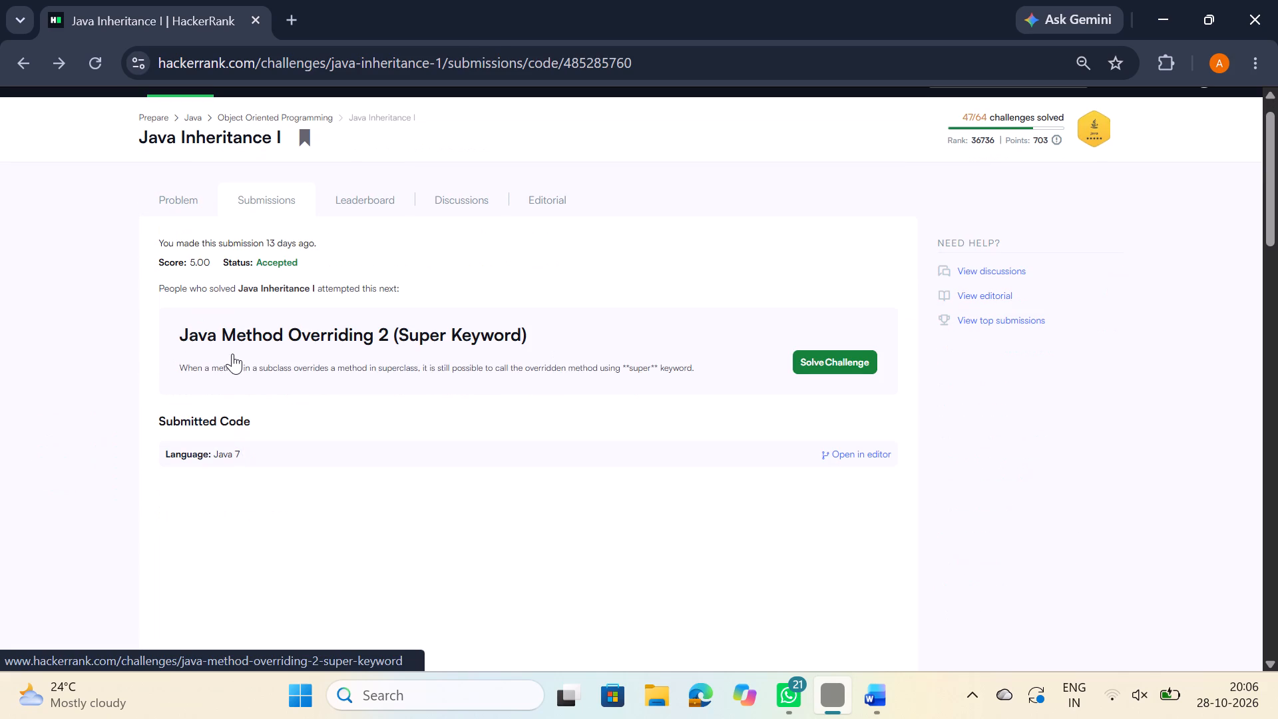
{"action": "scroll", "coordinate": [232, 354], "scroll_direction": "right", "scroll_amount": 19}
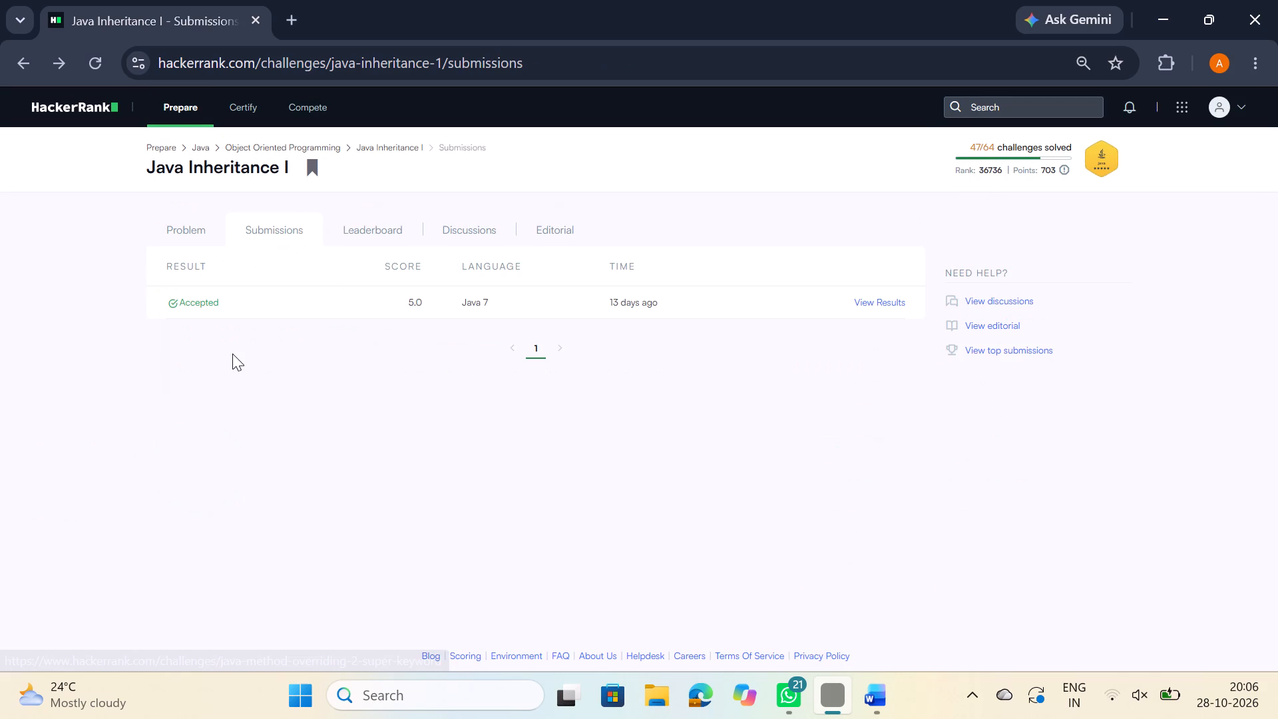
{"action": "scroll", "coordinate": [232, 354], "scroll_direction": "right", "scroll_amount": 20}
{"action": "scroll", "coordinate": [232, 354], "scroll_direction": "right", "scroll_amount": 4}
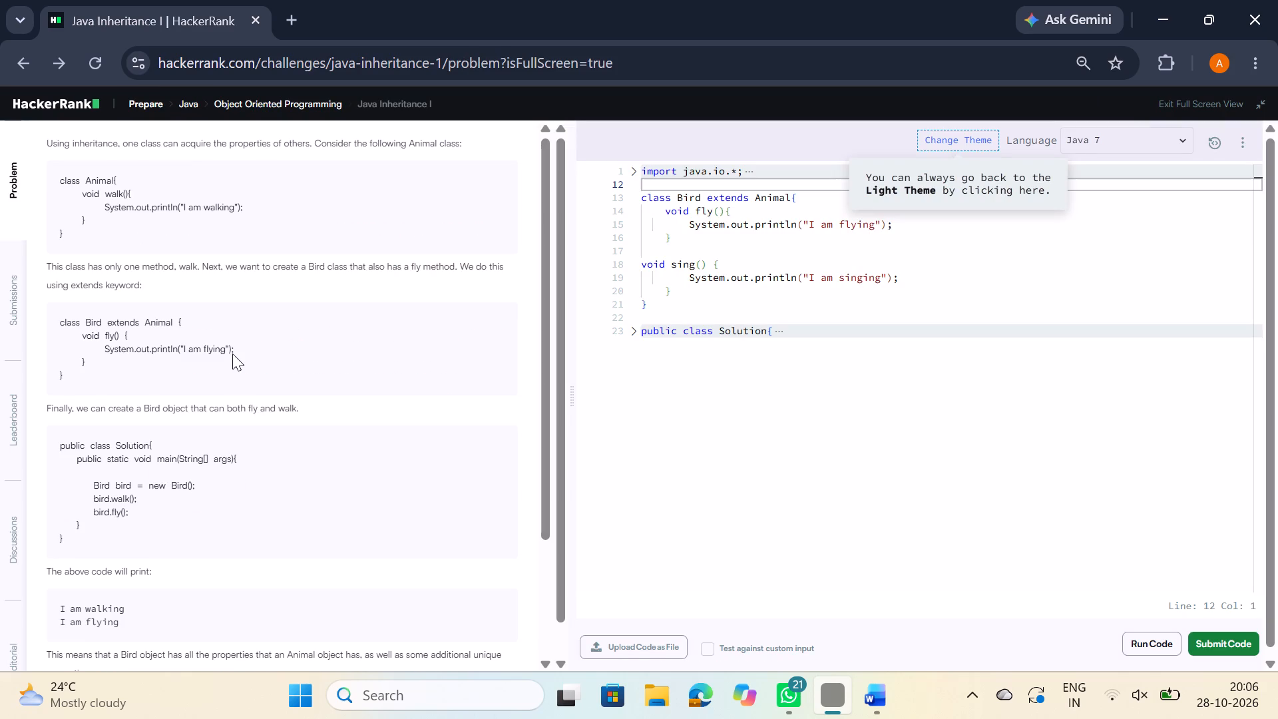
{"action": "scroll", "coordinate": [232, 354], "scroll_direction": "right", "scroll_amount": 20}
{"action": "scroll", "coordinate": [232, 354], "scroll_direction": "right", "scroll_amount": 1}
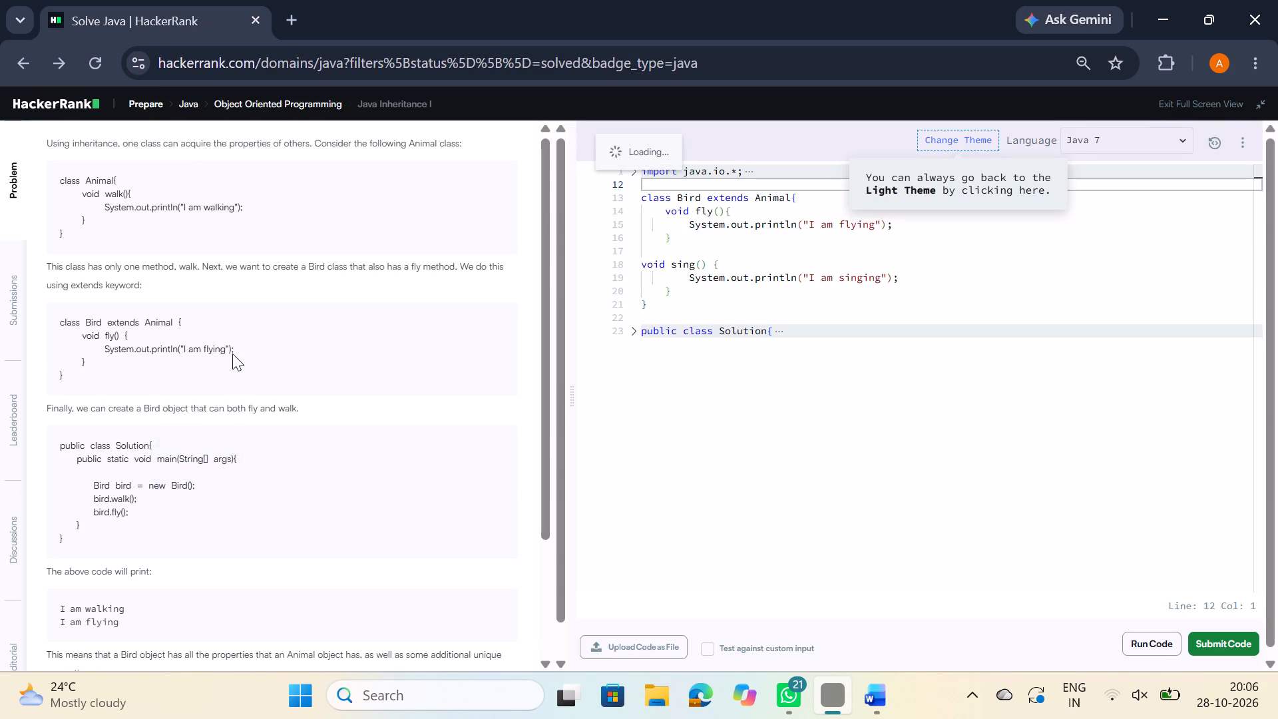
Open the solved Java Inheritance II challenge and view the results of its accepted submission.
{"action": "scroll", "coordinate": [232, 354], "scroll_direction": "down", "scroll_amount": 3}
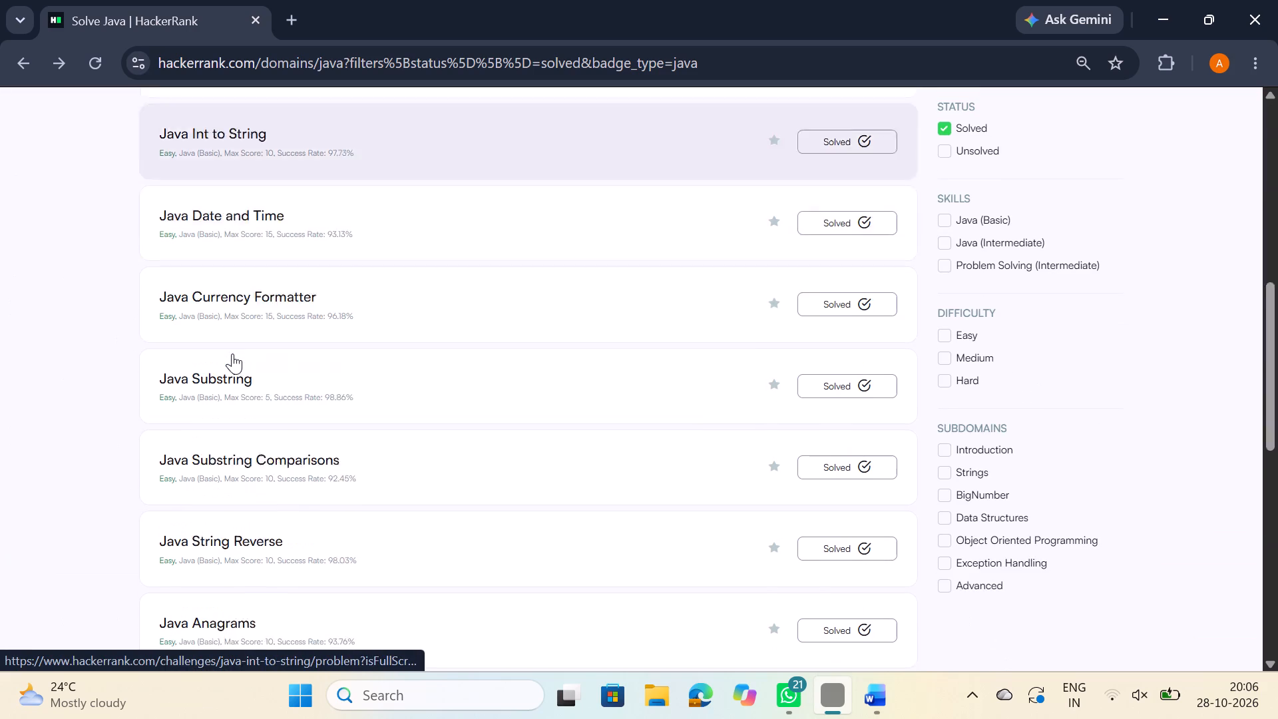
{"action": "scroll", "coordinate": [232, 354], "scroll_direction": "down", "scroll_amount": 7}
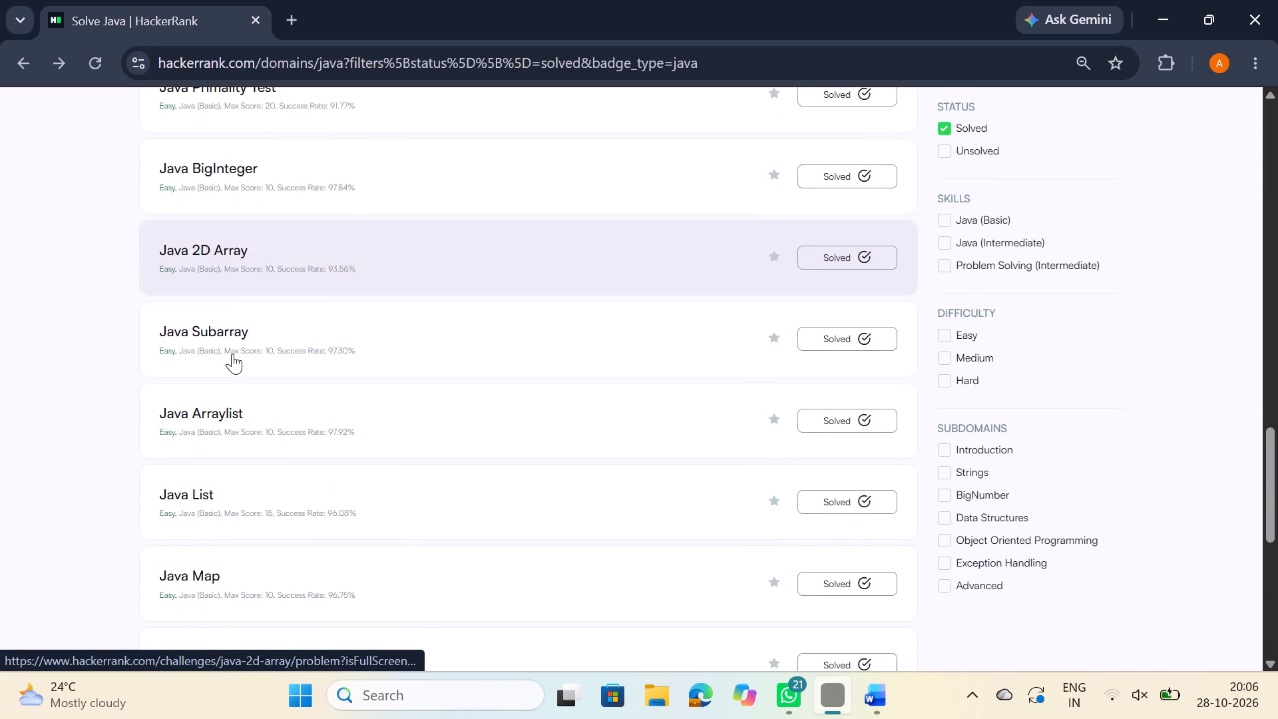
{"action": "scroll", "coordinate": [232, 354], "scroll_direction": "down", "scroll_amount": 7}
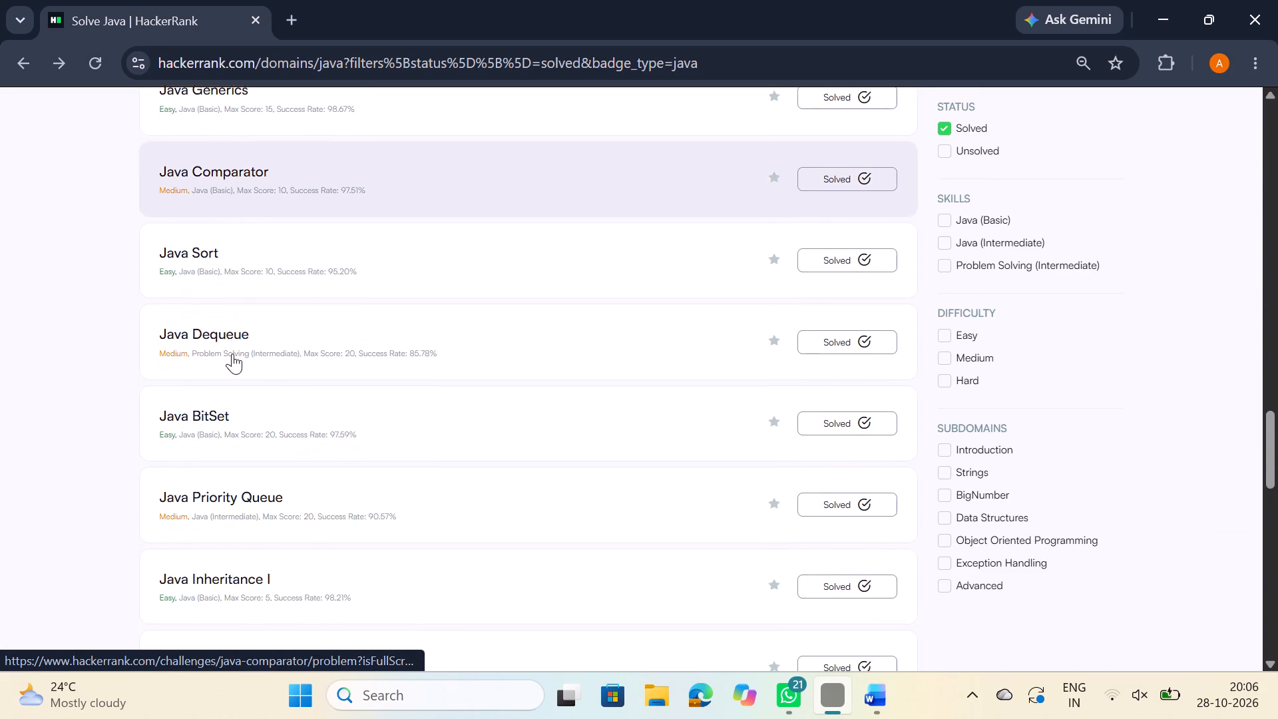
{"action": "scroll", "coordinate": [232, 354], "scroll_direction": "down", "scroll_amount": 4}
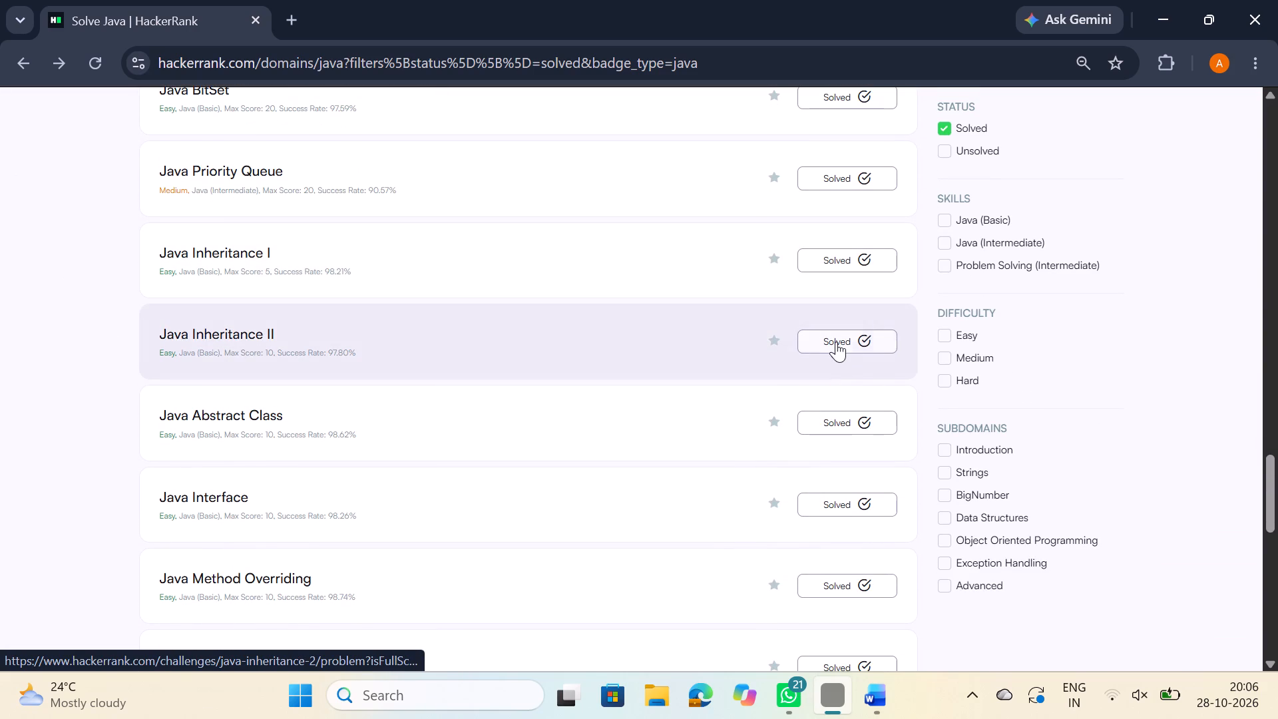
{"action": "left_click", "coordinate": [836, 341]}
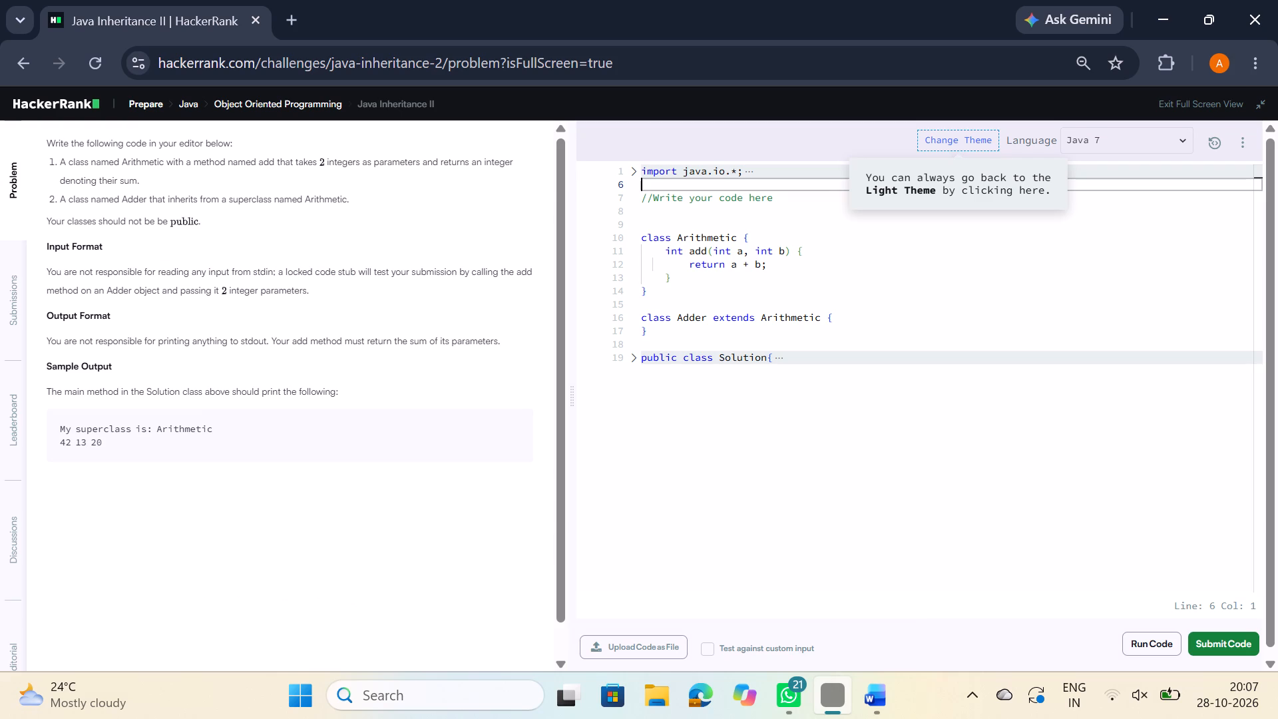
{"action": "left_click", "coordinate": [17, 306]}
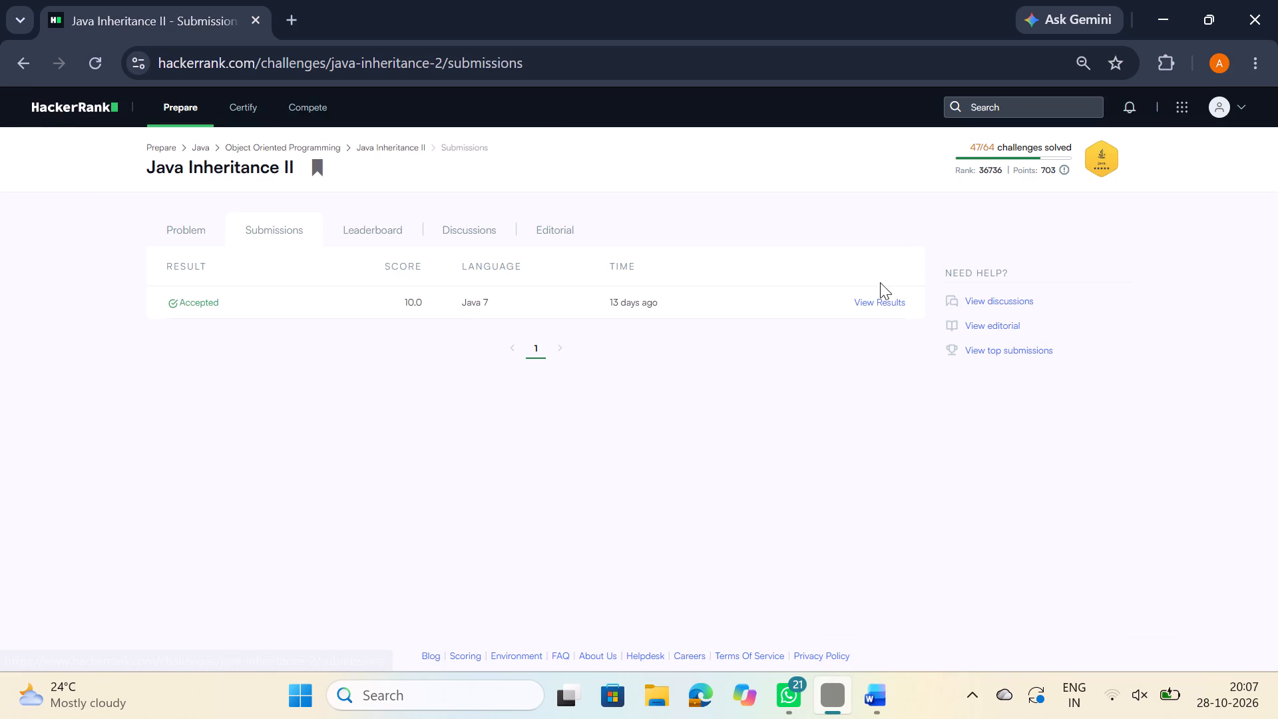
{"action": "left_click", "coordinate": [883, 300]}
Capture a screenshot of the Test case 0 result area with the compiler message and expected output.
{"action": "scroll", "coordinate": [574, 430], "scroll_direction": "down", "scroll_amount": 3}
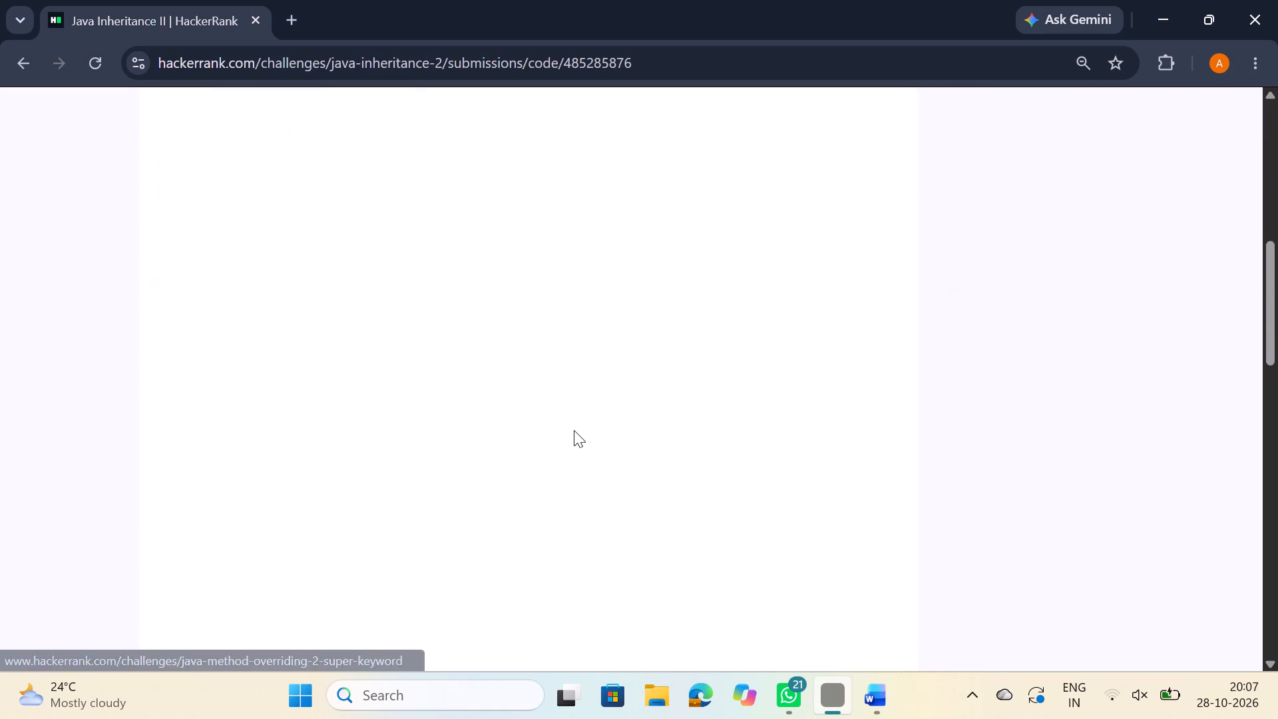
{"action": "scroll", "coordinate": [574, 430], "scroll_direction": "down", "scroll_amount": 12}
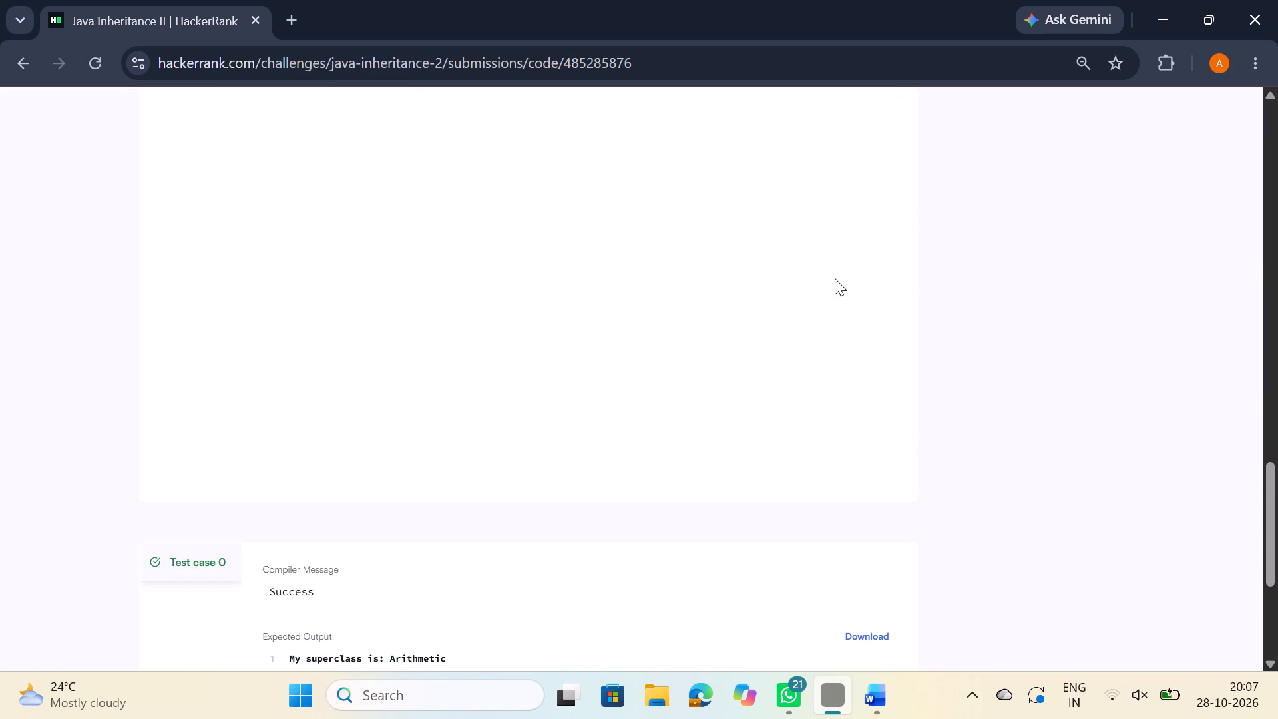
{"action": "key", "text": "Print"}
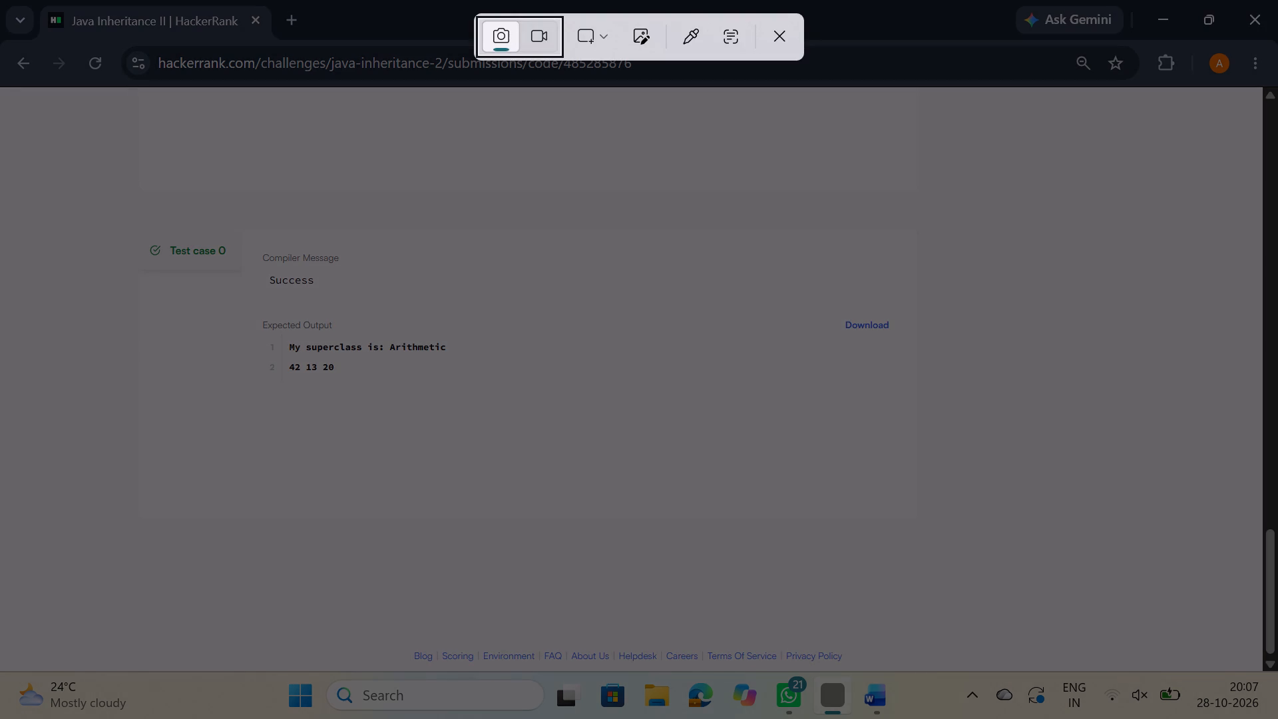
{"action": "left_click_drag", "start_coordinate": [135, 226], "coordinate": [798, 437]}
{"action": "scroll", "coordinate": [616, 391], "scroll_direction": "right", "scroll_amount": 1}
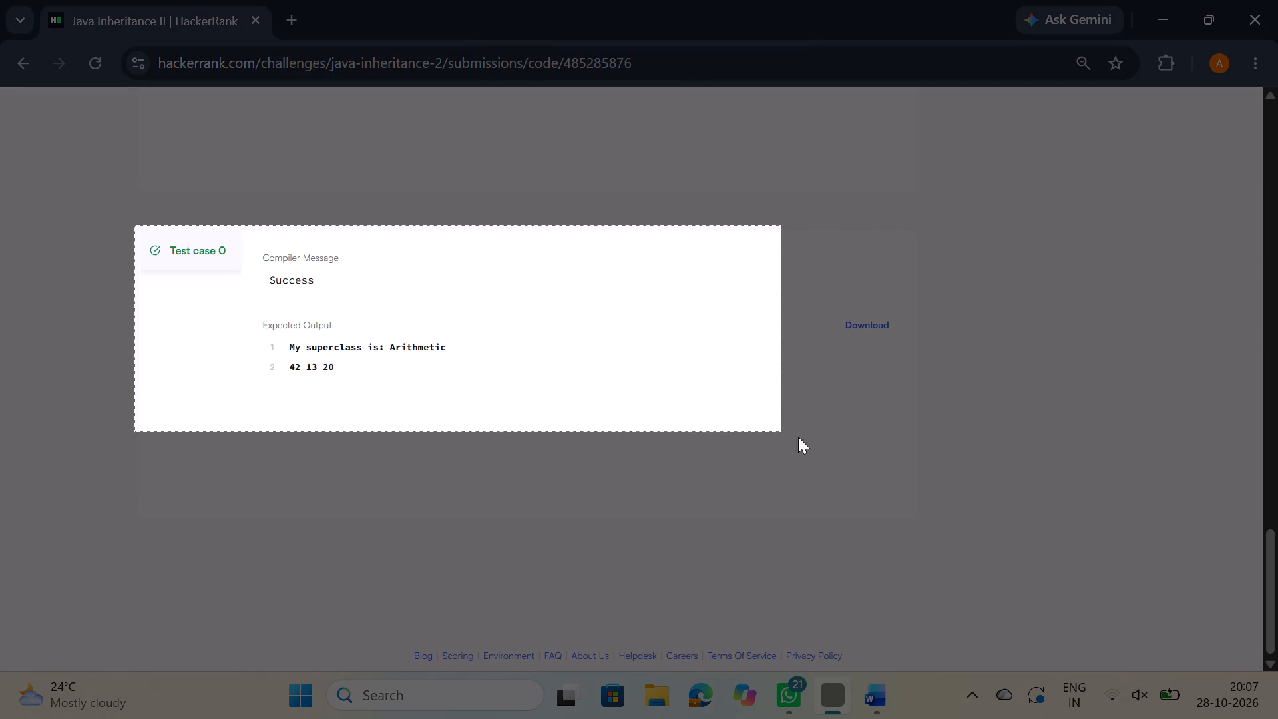
{"action": "left_click_drag", "start_coordinate": [798, 437], "coordinate": [924, 499]}
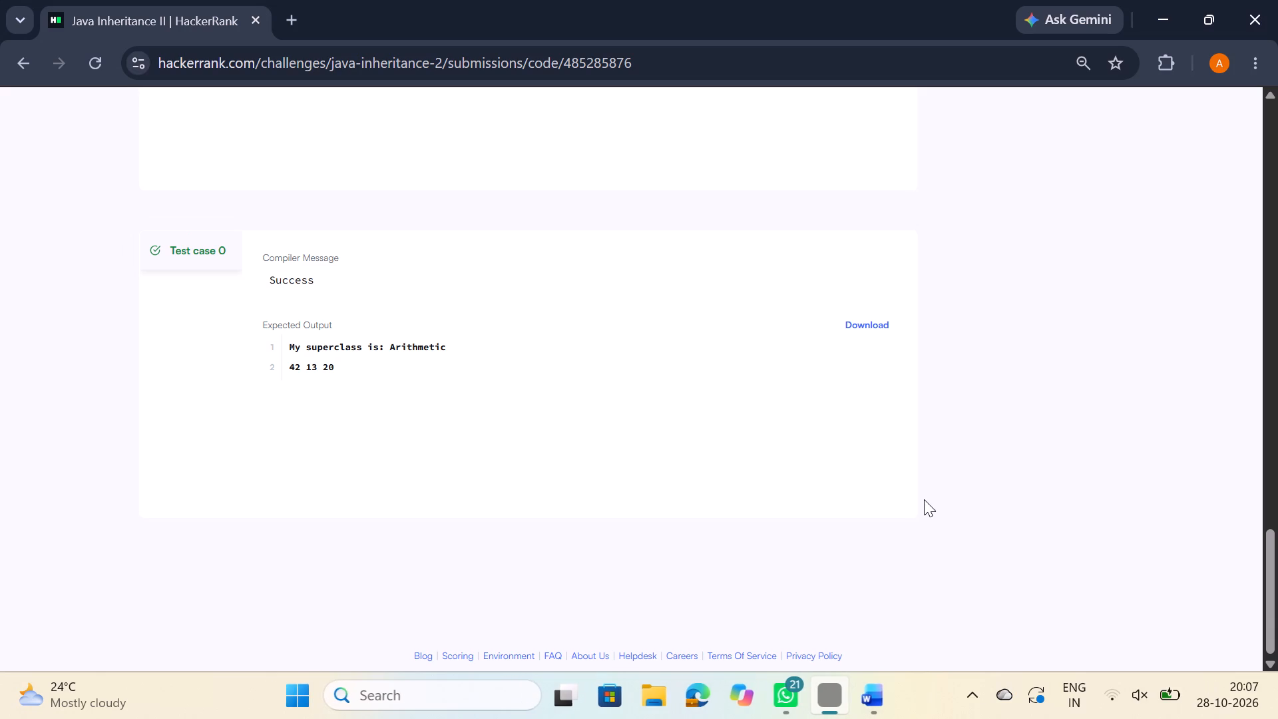
Open the submitted Java Inheritance II code in the editor, expand its collapsed import and Solution class sections, and copy the entire code.
{"action": "scroll", "coordinate": [688, 363], "scroll_direction": "up", "scroll_amount": 12}
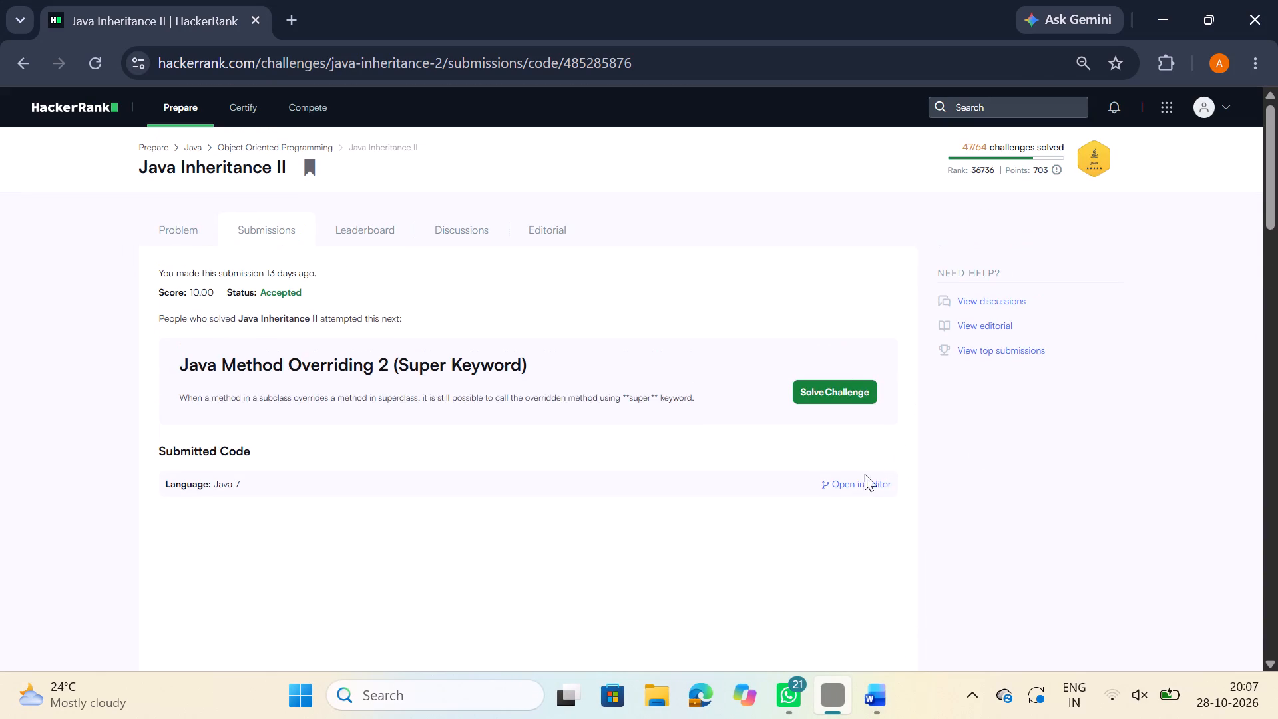
{"action": "left_click", "coordinate": [853, 488]}
{"action": "scroll", "coordinate": [417, 516], "scroll_direction": "down", "scroll_amount": 5}
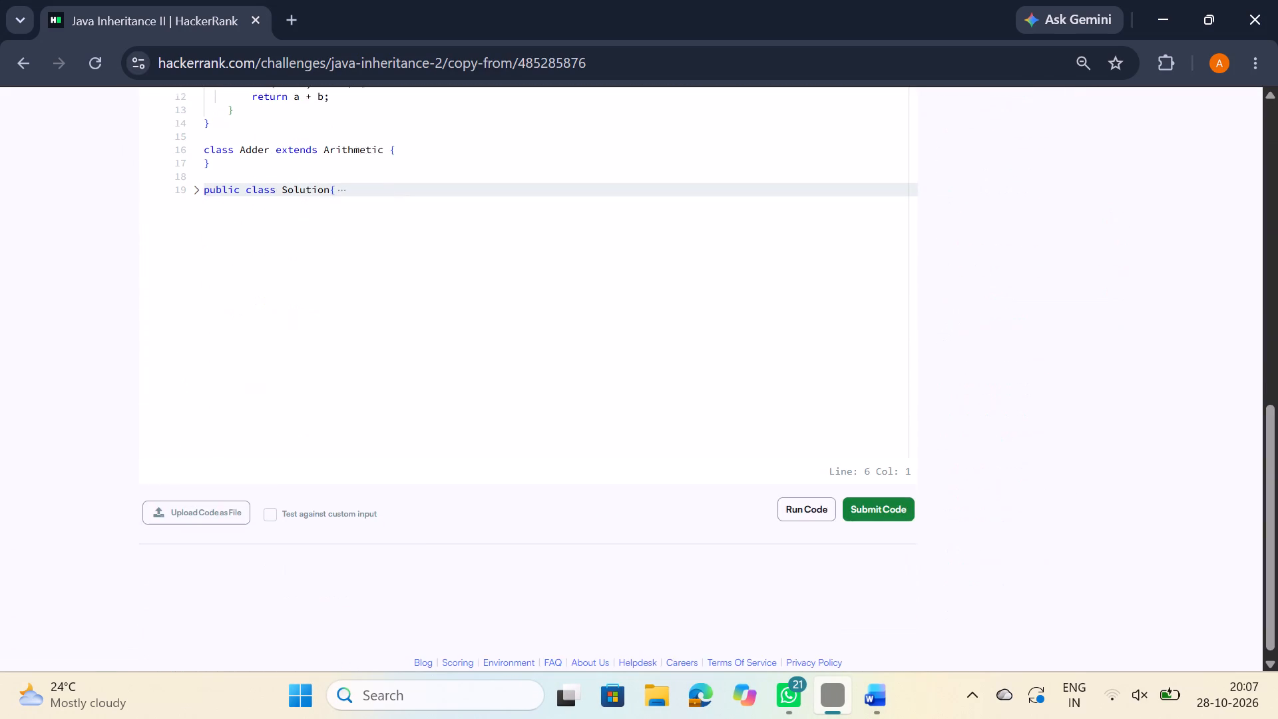
{"action": "scroll", "coordinate": [417, 516], "scroll_direction": "down", "scroll_amount": 1}
{"action": "scroll", "coordinate": [417, 516], "scroll_direction": "up", "scroll_amount": 1}
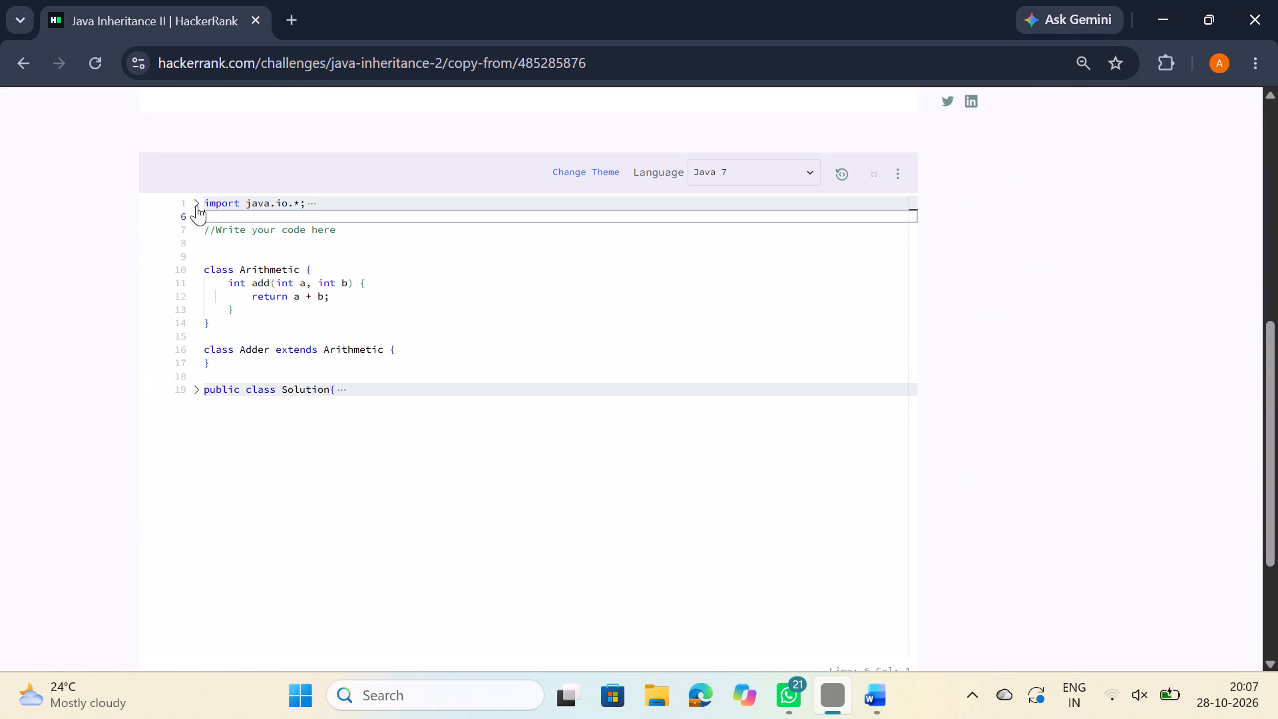
{"action": "left_click", "coordinate": [196, 204]}
{"action": "scroll", "coordinate": [226, 432], "scroll_direction": "down", "scroll_amount": 1}
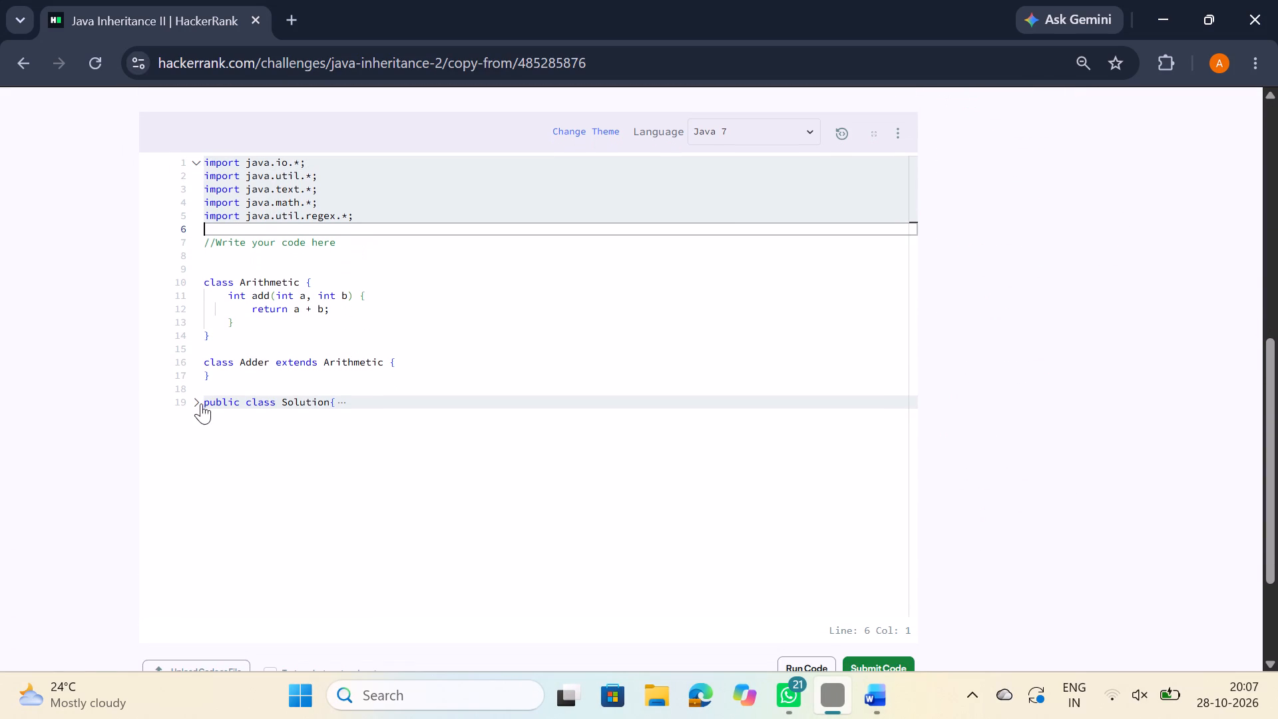
{"action": "left_click", "coordinate": [196, 405]}
{"action": "scroll", "coordinate": [196, 405], "scroll_direction": "down", "scroll_amount": 1}
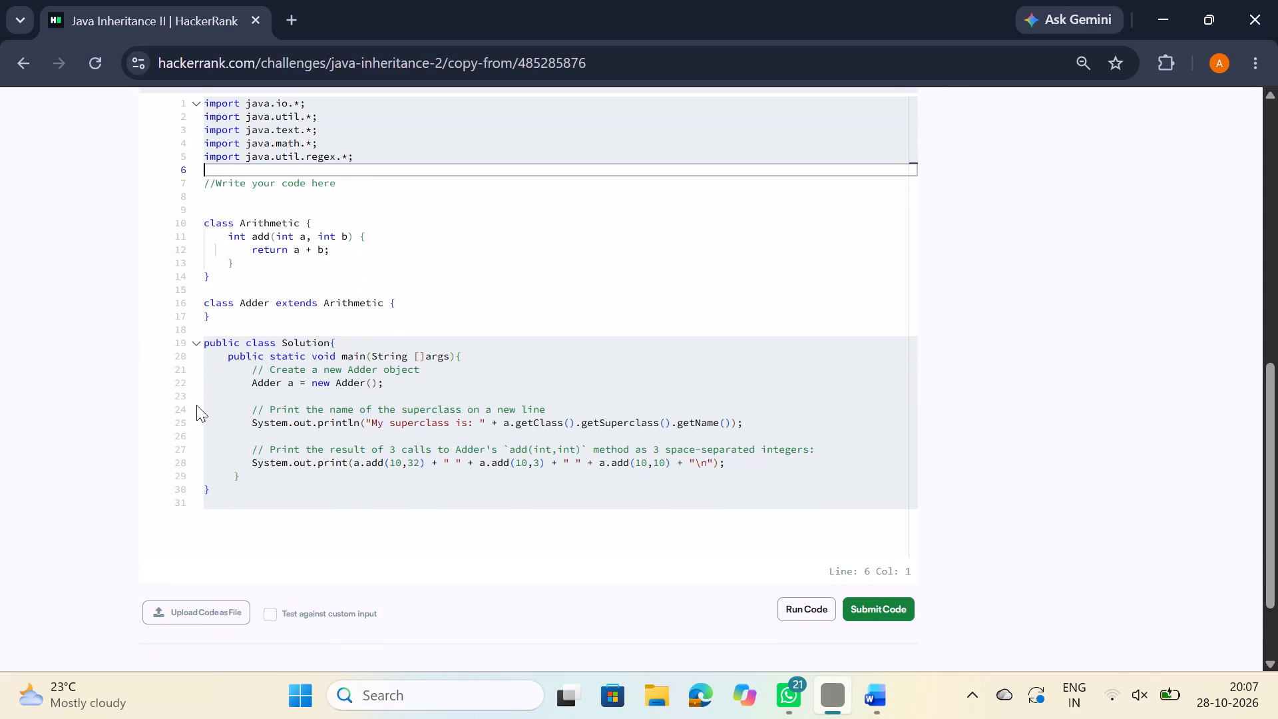
{"action": "key", "text": "ctrl+a"}
{"action": "key", "text": "ctrl+c"}
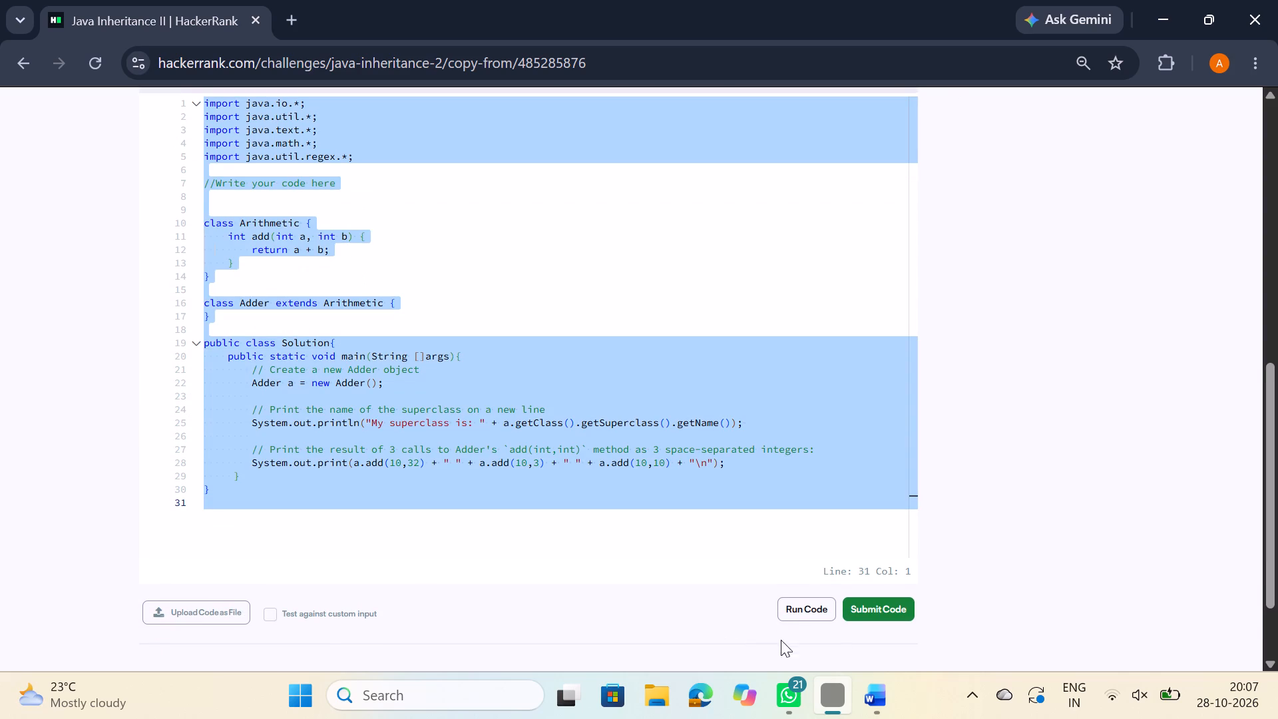
Switch to Word and replace the placeholder text in question 21's code box with the copied Java Inheritance II code.
{"action": "left_click", "coordinate": [871, 701]}
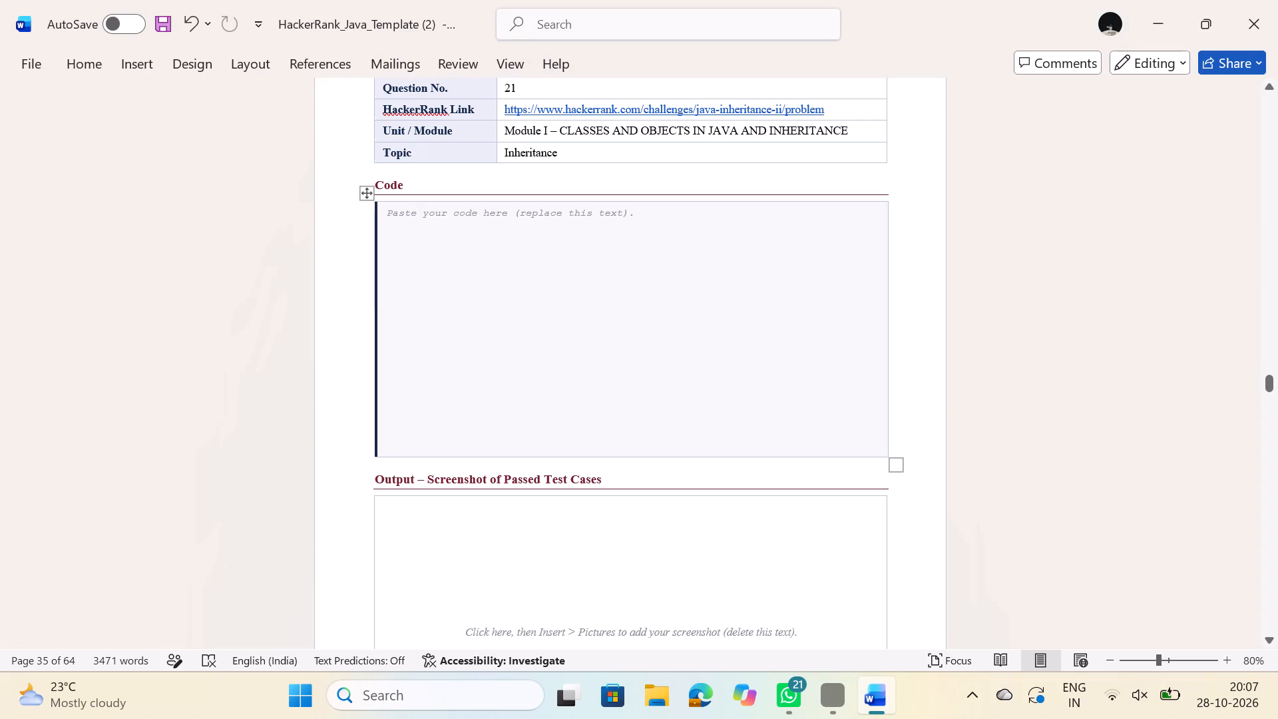
{"action": "left_click_drag", "start_coordinate": [632, 219], "coordinate": [417, 217]}
{"action": "key", "text": "BackSpace"}
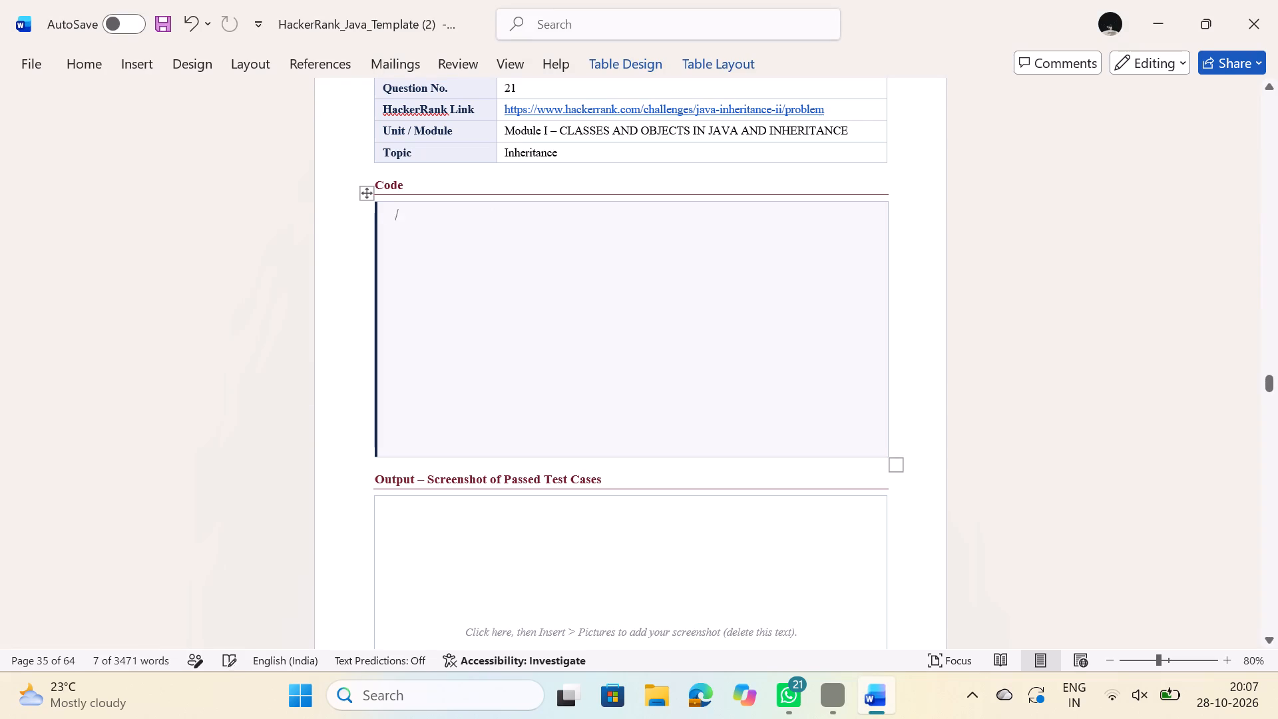
{"action": "key", "text": "ctrl+v"}
Replace the placeholder text in question 21's output box with the newest screenshot from the Gallery, showing the Test case 0 result.
{"action": "scroll", "coordinate": [417, 217], "scroll_direction": "down", "scroll_amount": 1}
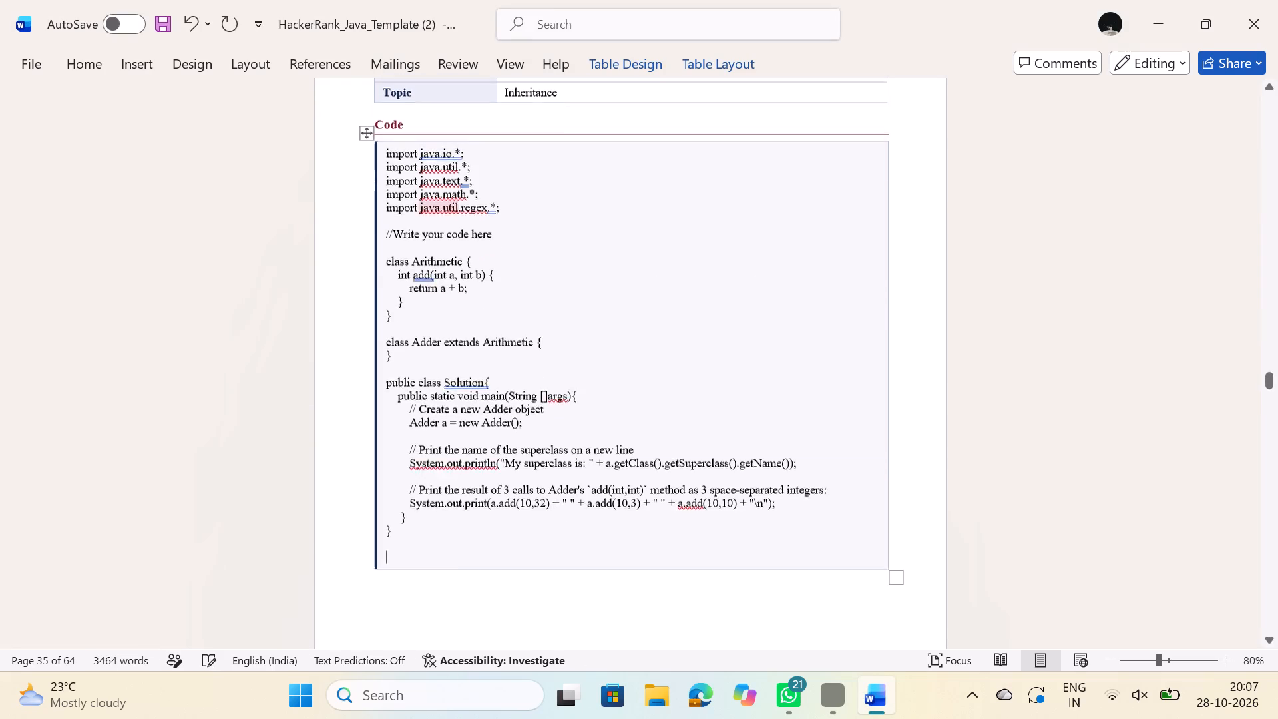
{"action": "scroll", "coordinate": [417, 217], "scroll_direction": "down", "scroll_amount": 3}
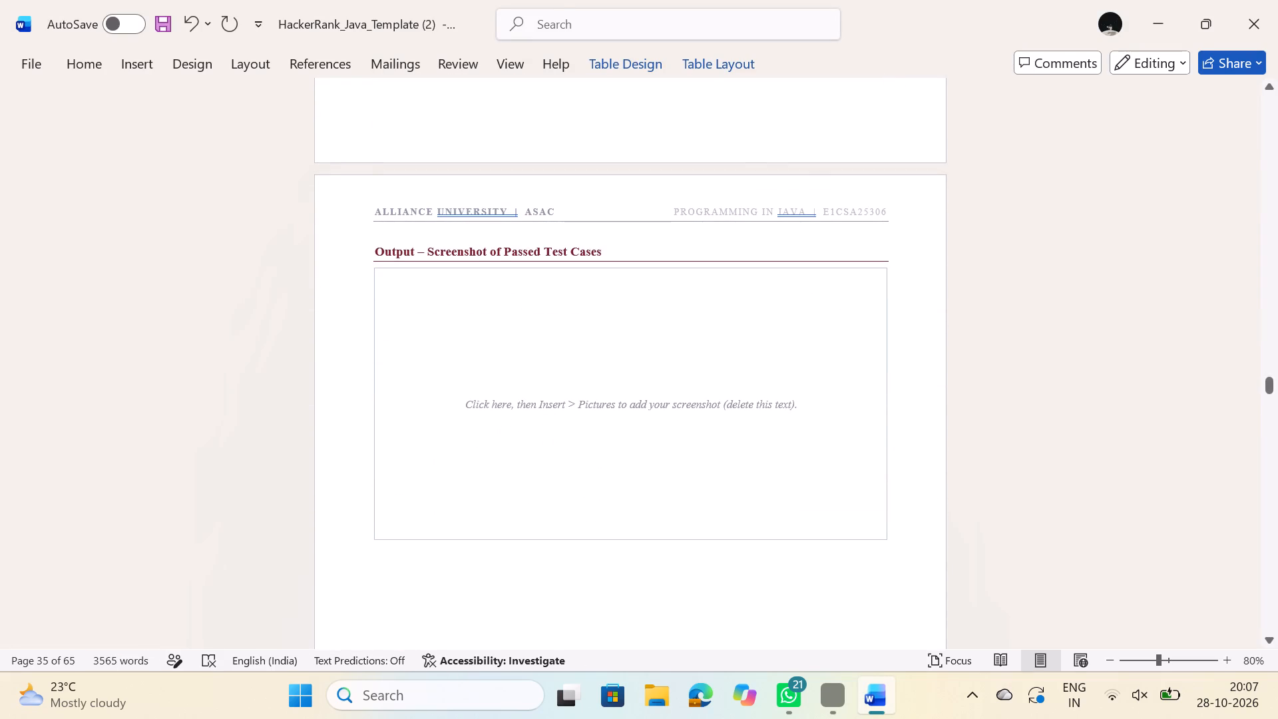
{"action": "left_click_drag", "start_coordinate": [816, 411], "coordinate": [443, 401]}
{"action": "key", "text": "BackSpace"}
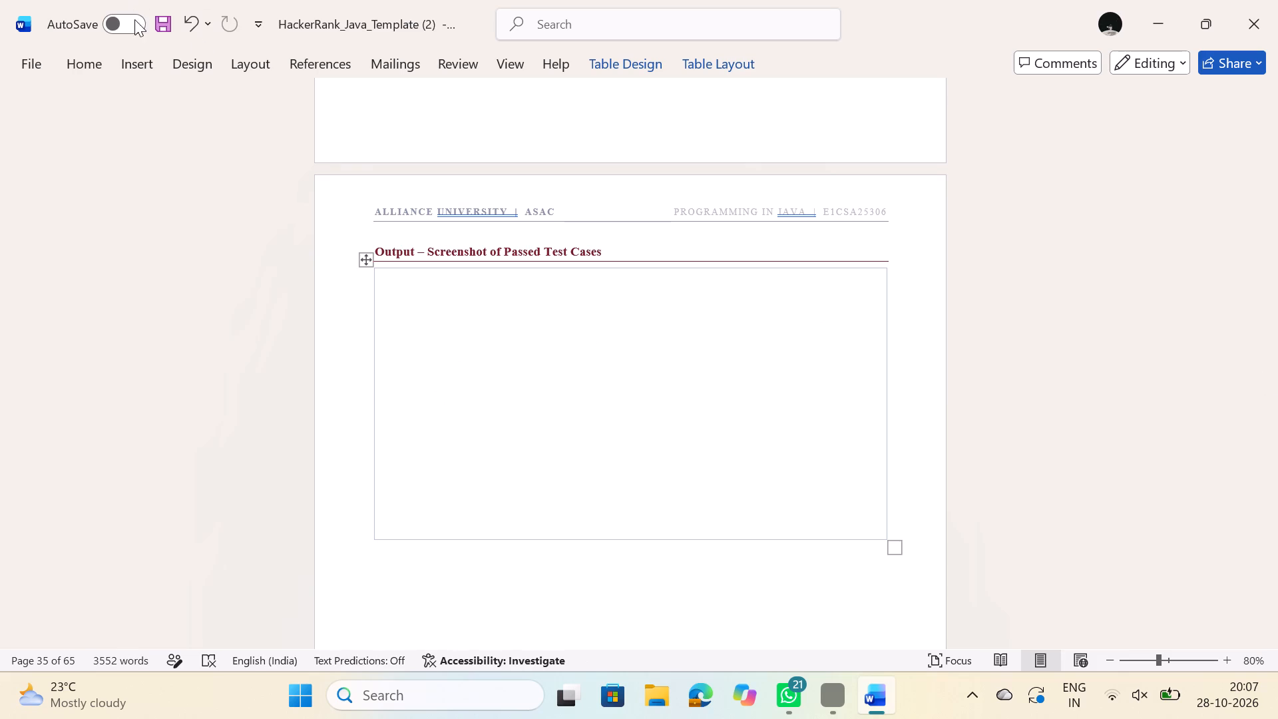
{"action": "left_click", "coordinate": [132, 63]}
{"action": "left_click", "coordinate": [218, 142]}
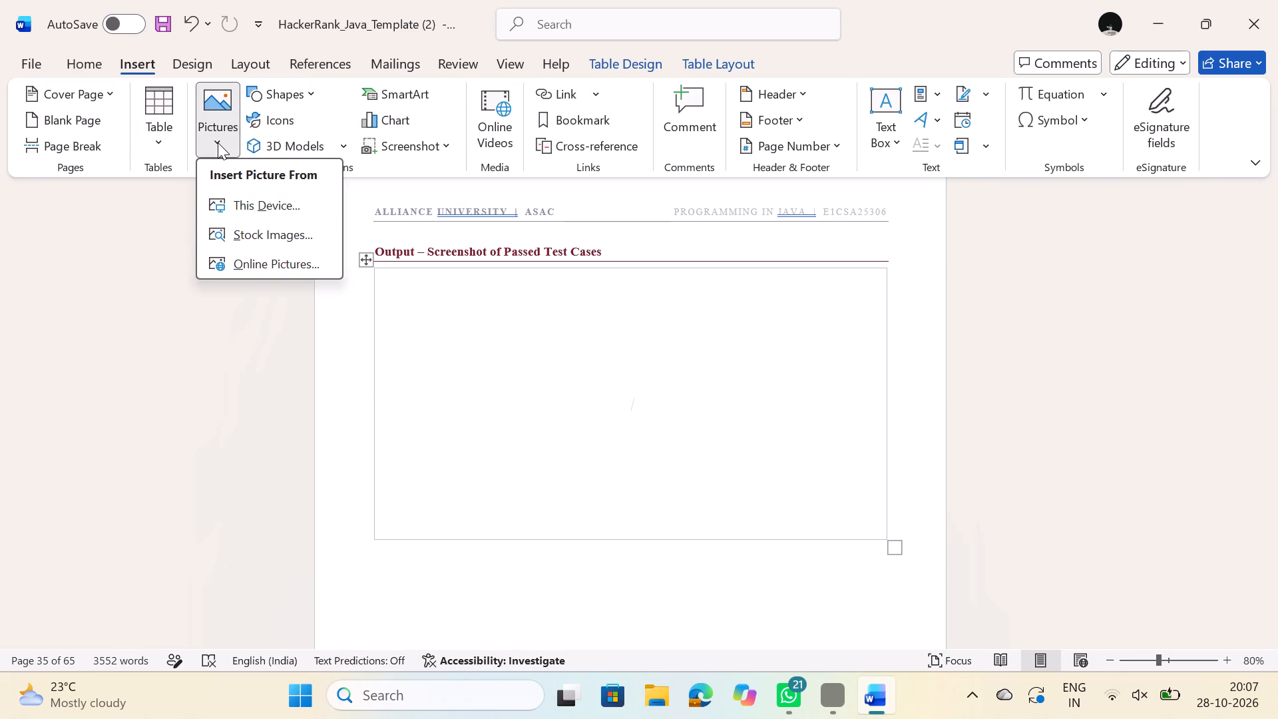
{"action": "left_click", "coordinate": [267, 206]}
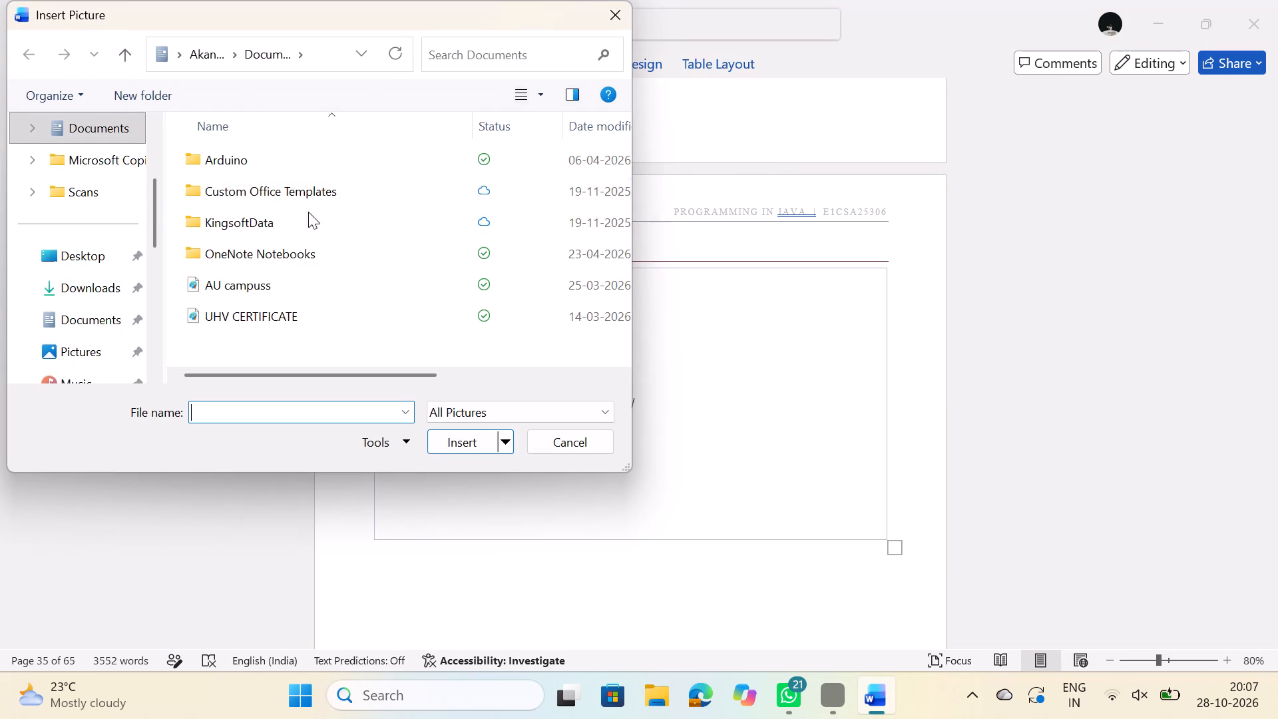
{"action": "scroll", "coordinate": [142, 210], "scroll_direction": "up", "scroll_amount": 6}
{"action": "left_click", "coordinate": [83, 159]}
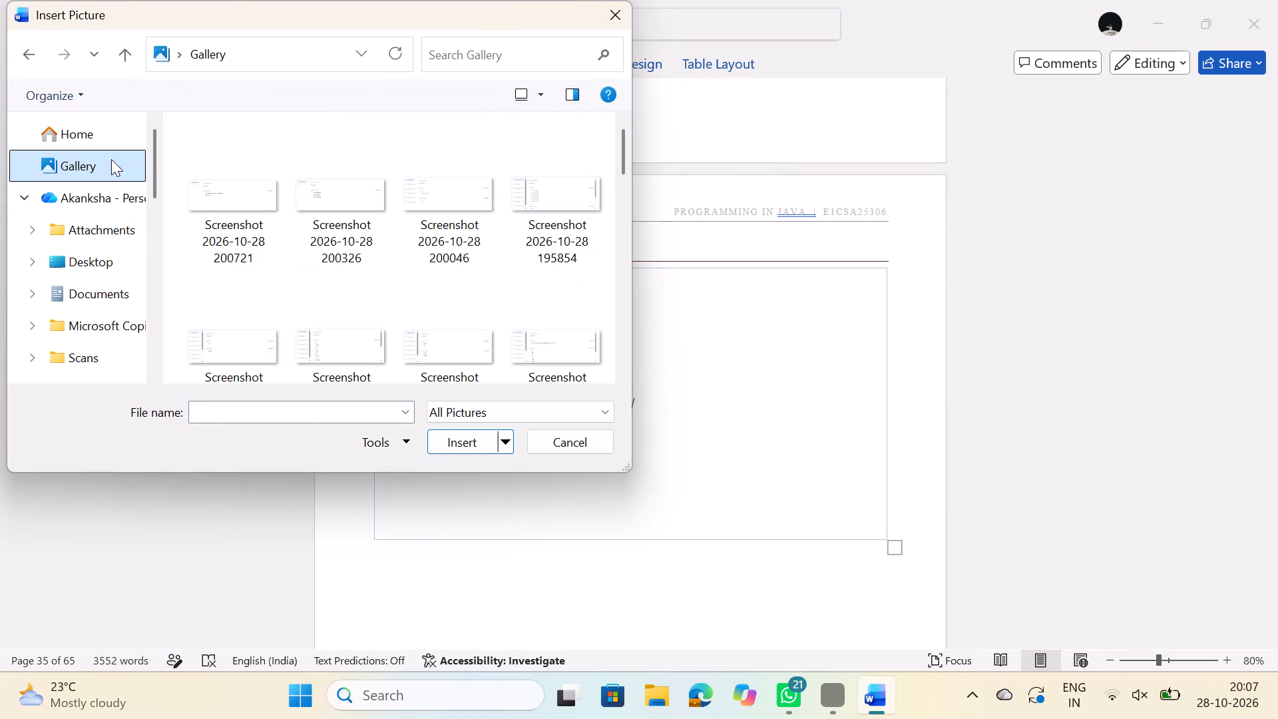
{"action": "left_click", "coordinate": [218, 202]}
{"action": "left_click", "coordinate": [451, 432]}
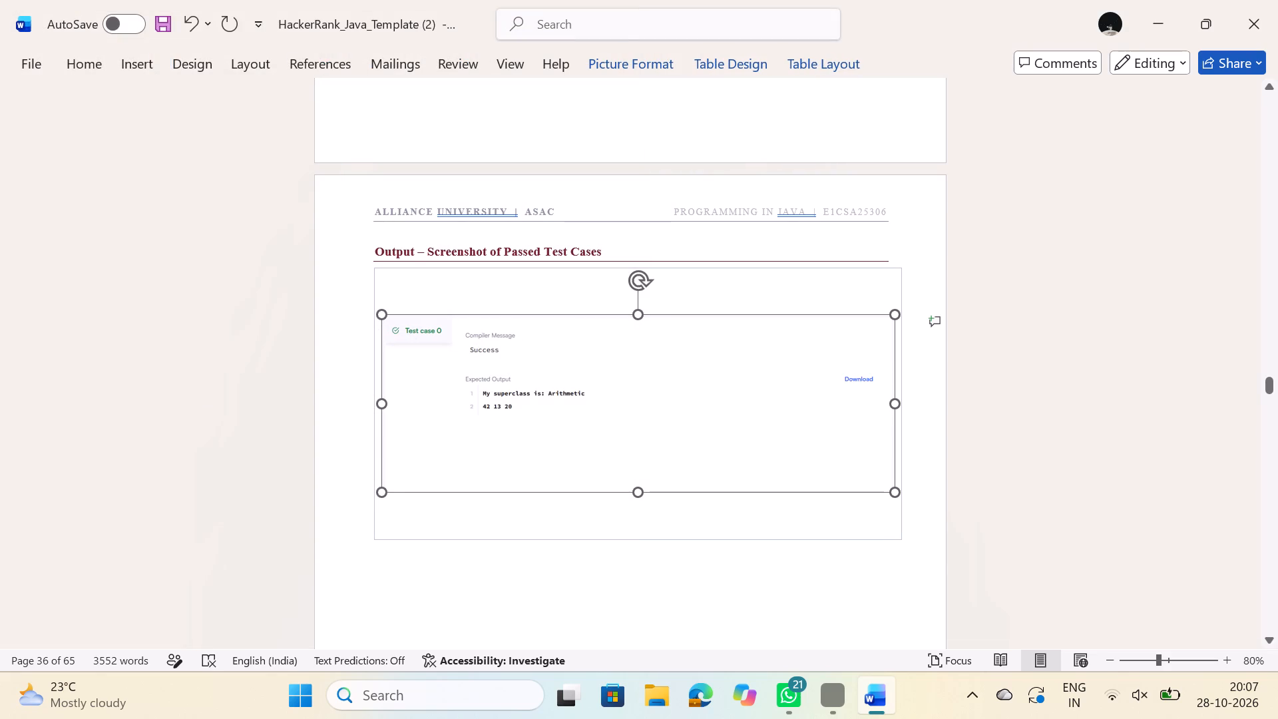
Set the inserted screenshot's wrapping to In Front of Text, shrink it slightly, and position it inside question 21's output box.
{"action": "left_click", "coordinate": [797, 388]}
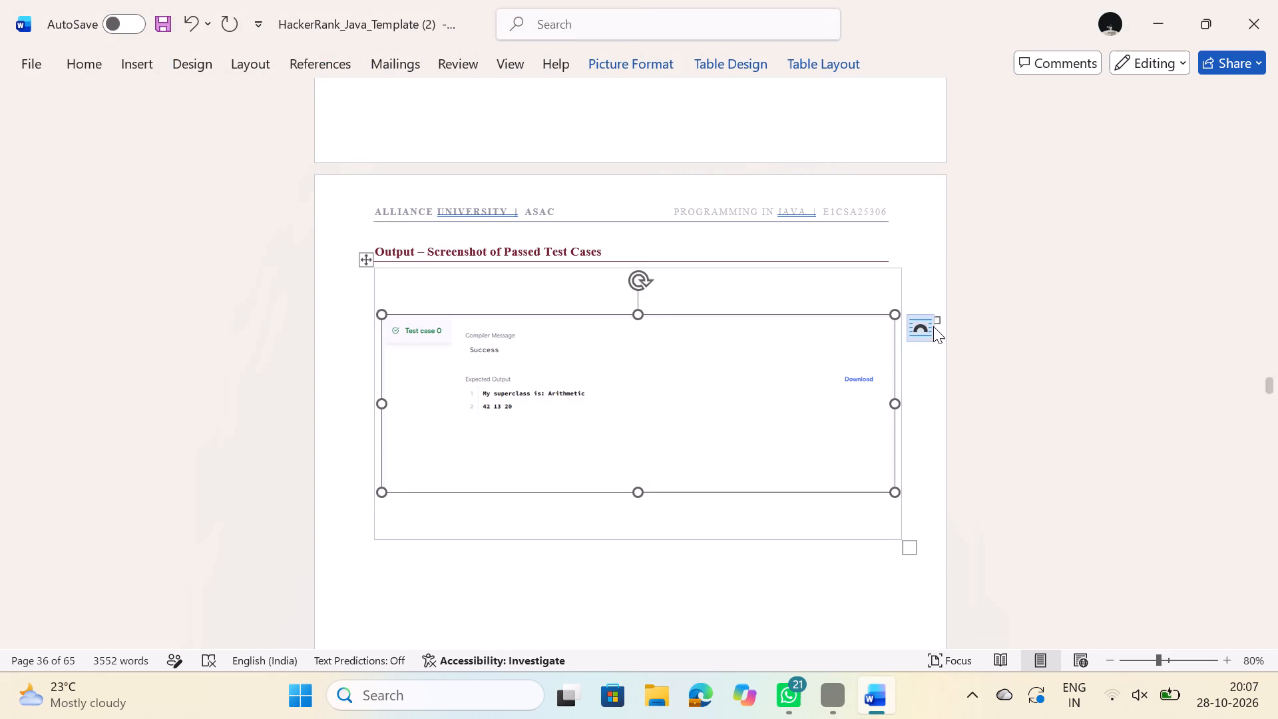
{"action": "left_click", "coordinate": [933, 326]}
{"action": "left_click", "coordinate": [1061, 519]}
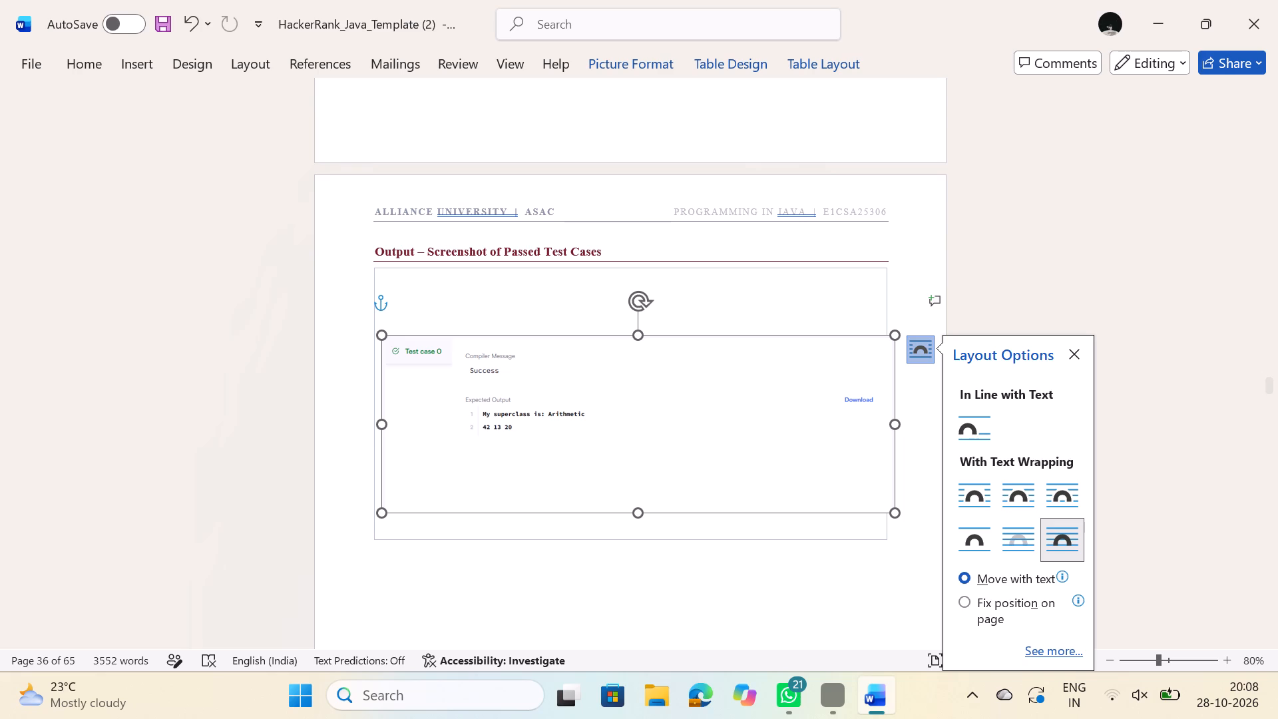
{"action": "left_click_drag", "start_coordinate": [679, 470], "coordinate": [664, 445]}
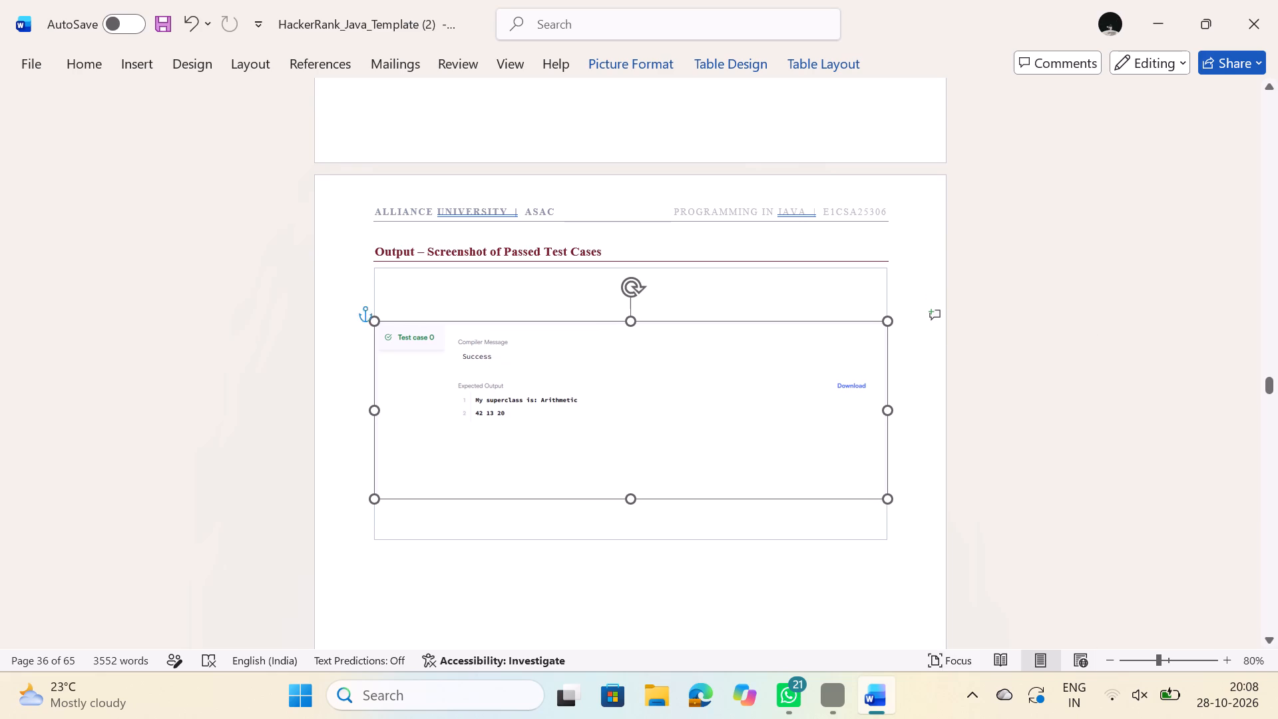
{"action": "left_click_drag", "start_coordinate": [664, 445], "coordinate": [662, 433]}
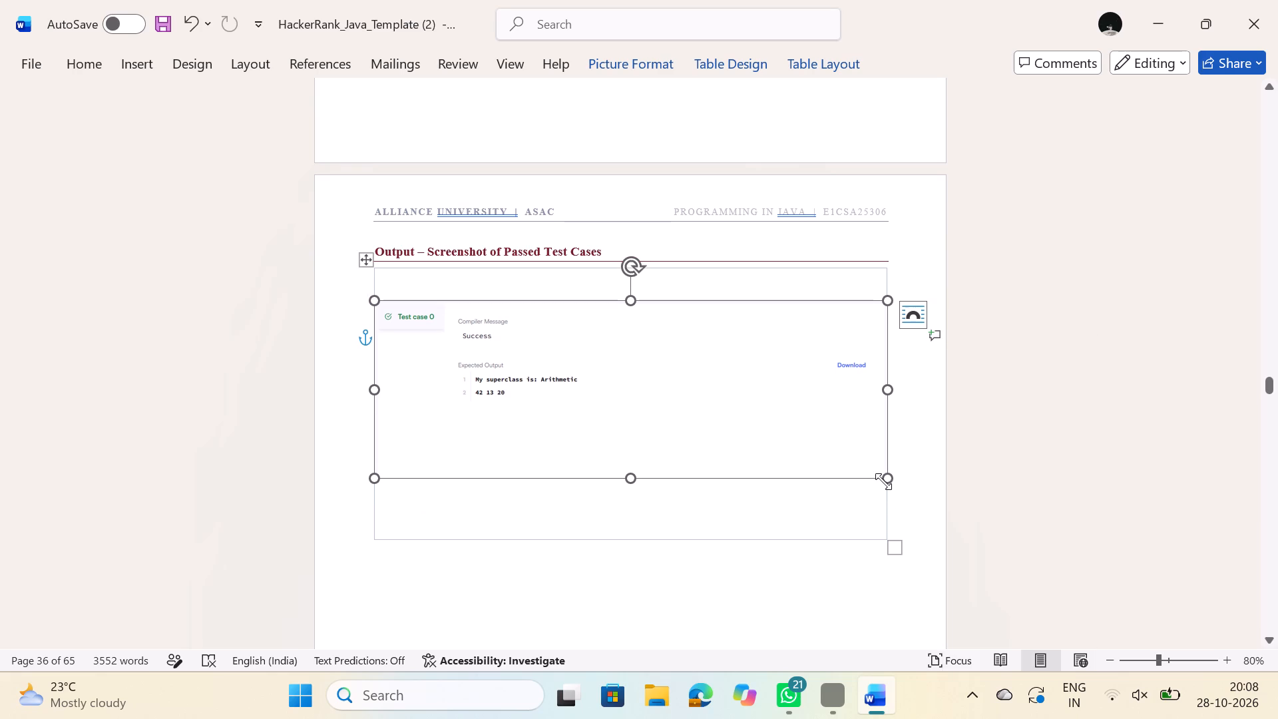
{"action": "left_click_drag", "start_coordinate": [883, 481], "coordinate": [868, 469]}
{"action": "left_click_drag", "start_coordinate": [703, 389], "coordinate": [723, 389]}
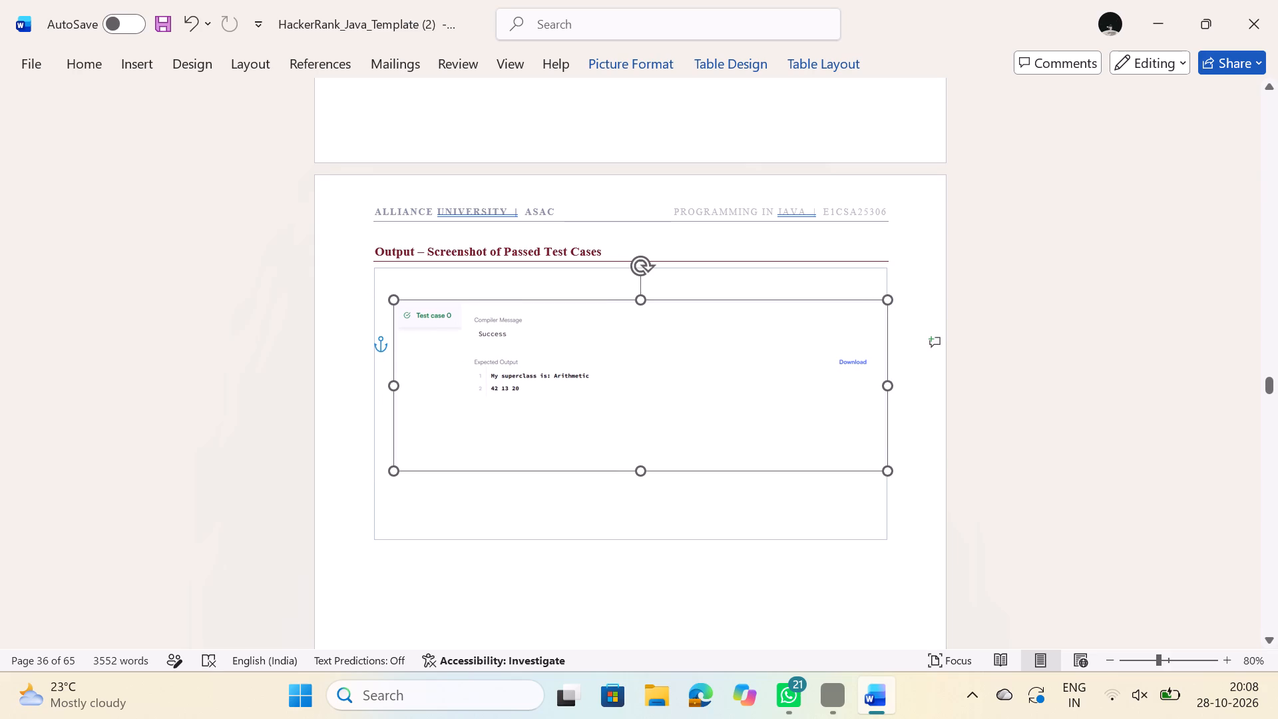
{"action": "left_click_drag", "start_coordinate": [723, 389], "coordinate": [712, 393]}
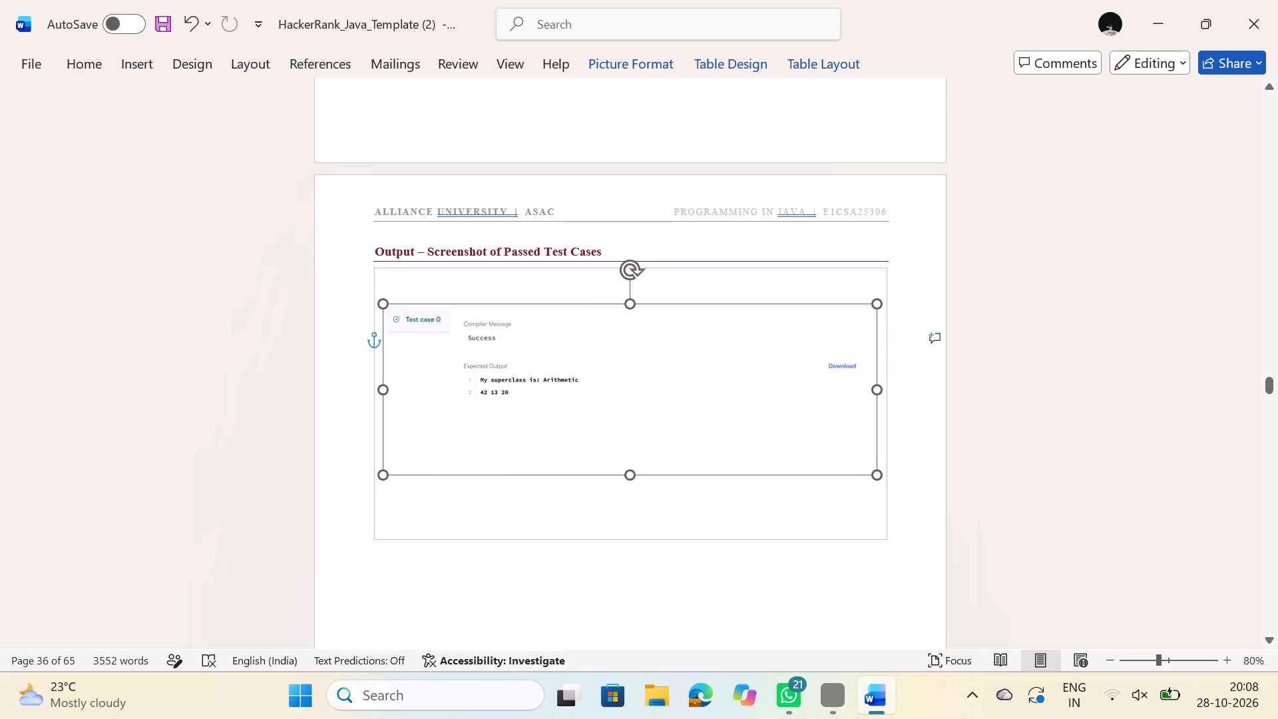
{"action": "left_click_drag", "start_coordinate": [712, 393], "coordinate": [710, 391]}
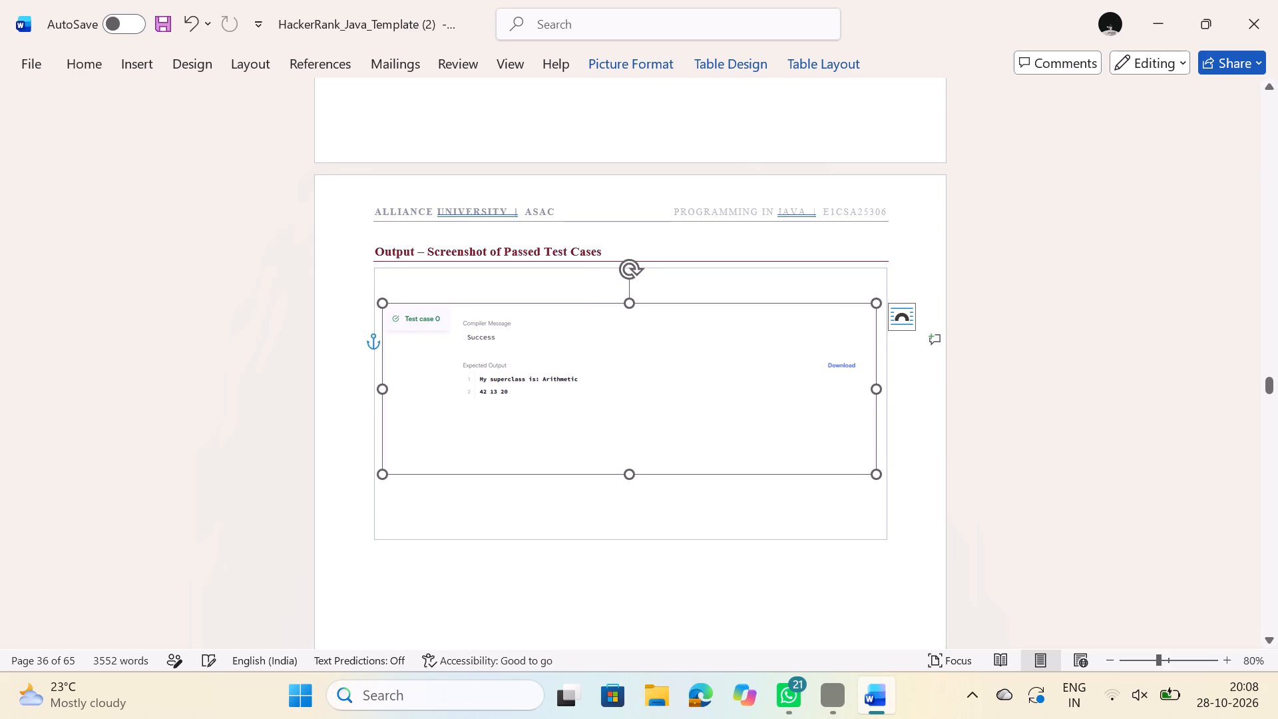
{"action": "left_click", "coordinate": [635, 407]}
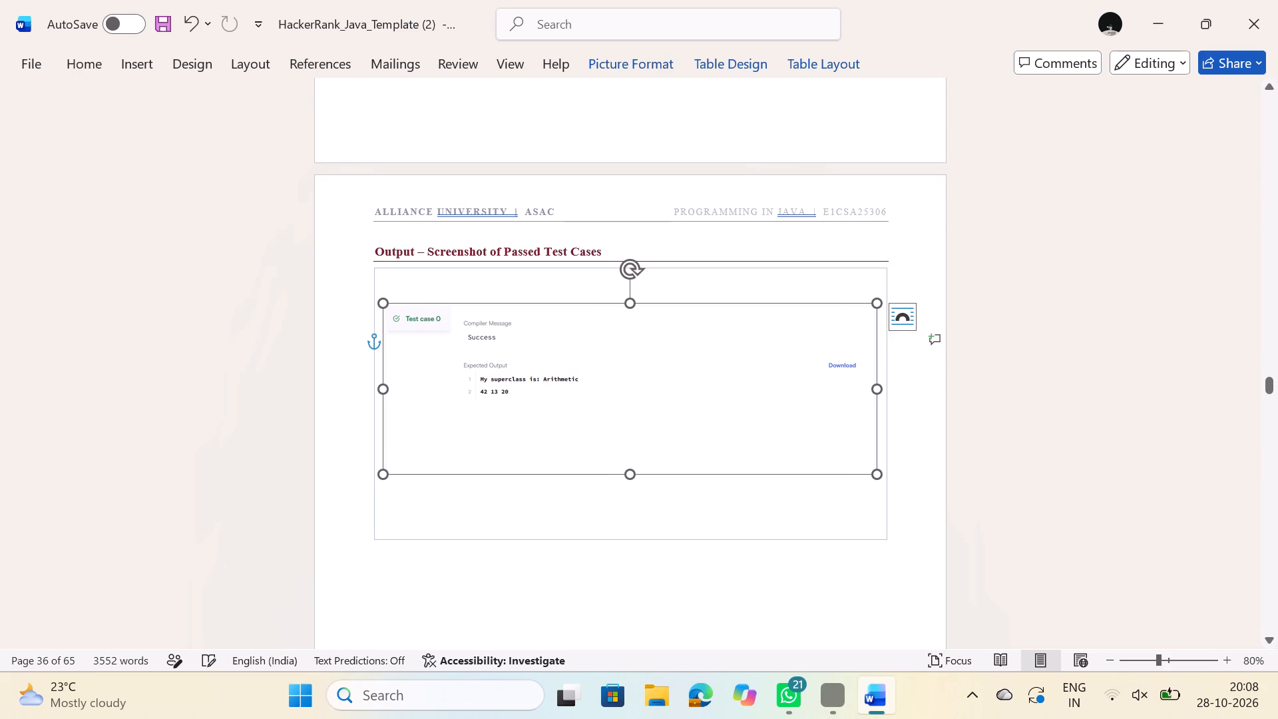
{"action": "left_click", "coordinate": [569, 556]}
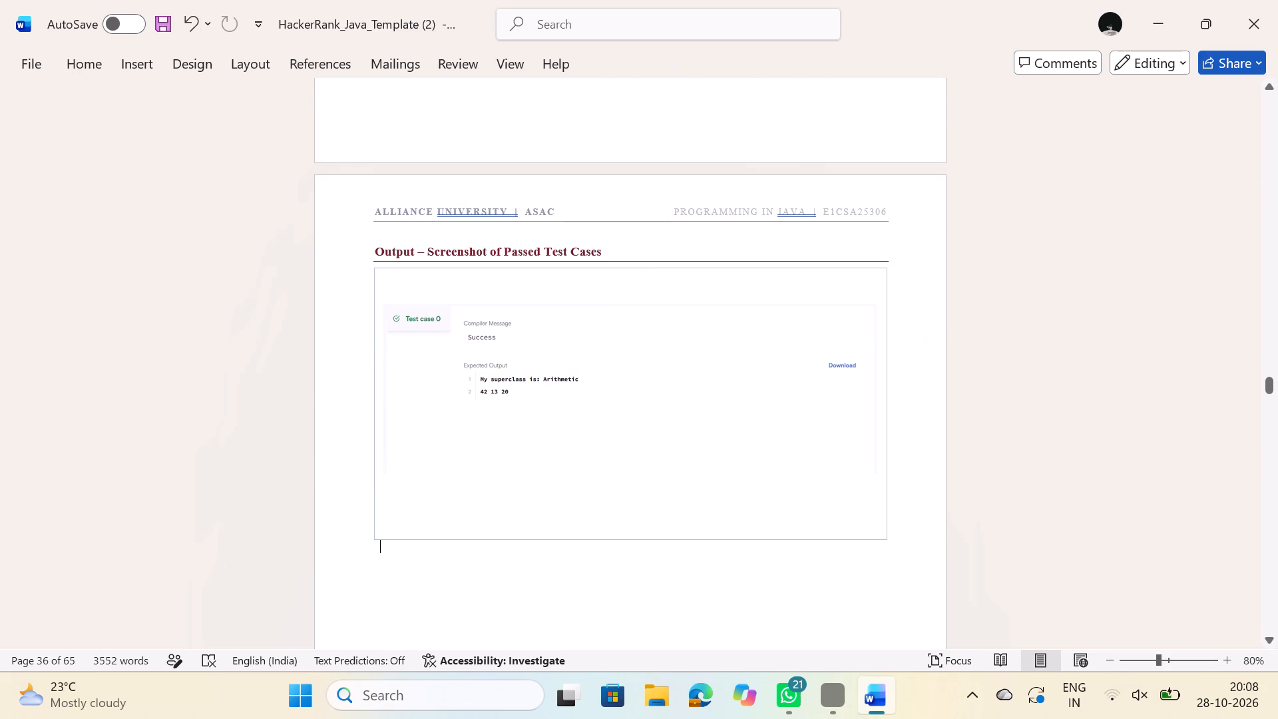
Delete the placeholder text in the code box of question 22, Java Abstract Class.
{"action": "scroll", "coordinate": [569, 556], "scroll_direction": "up", "scroll_amount": 2}
{"action": "scroll", "coordinate": [569, 556], "scroll_direction": "down", "scroll_amount": 1}
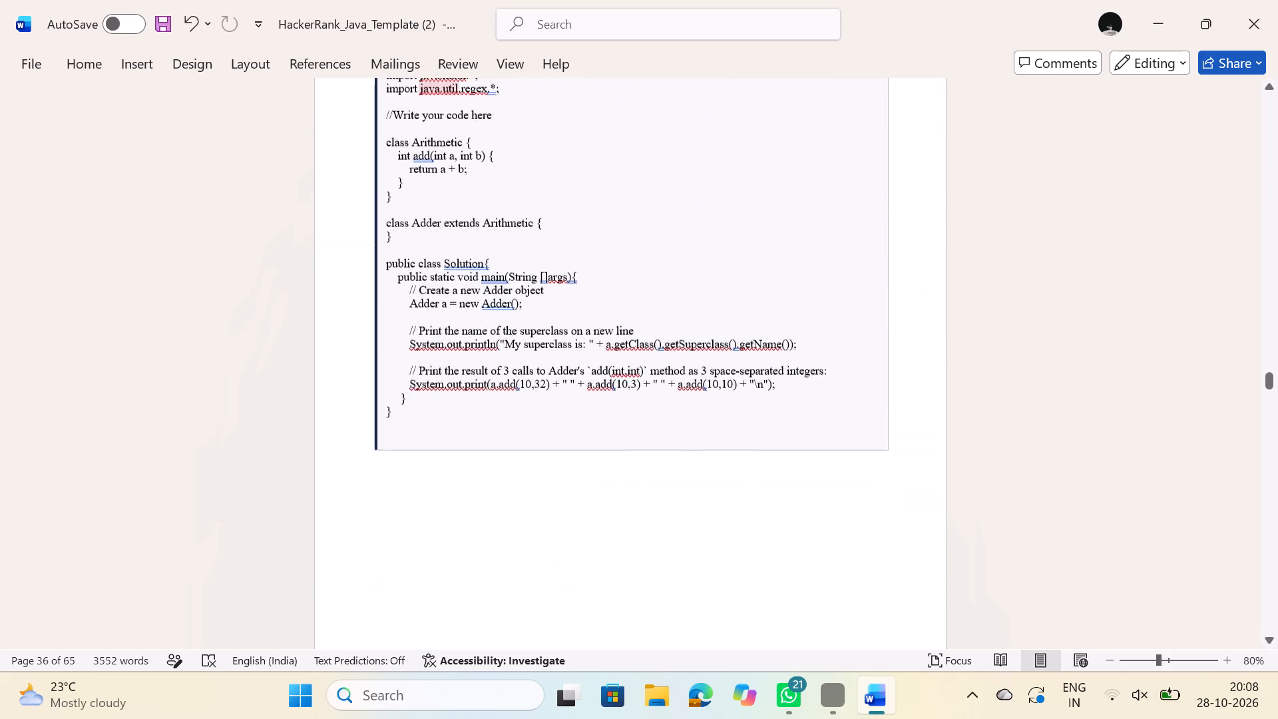
{"action": "scroll", "coordinate": [569, 556], "scroll_direction": "down", "scroll_amount": 2}
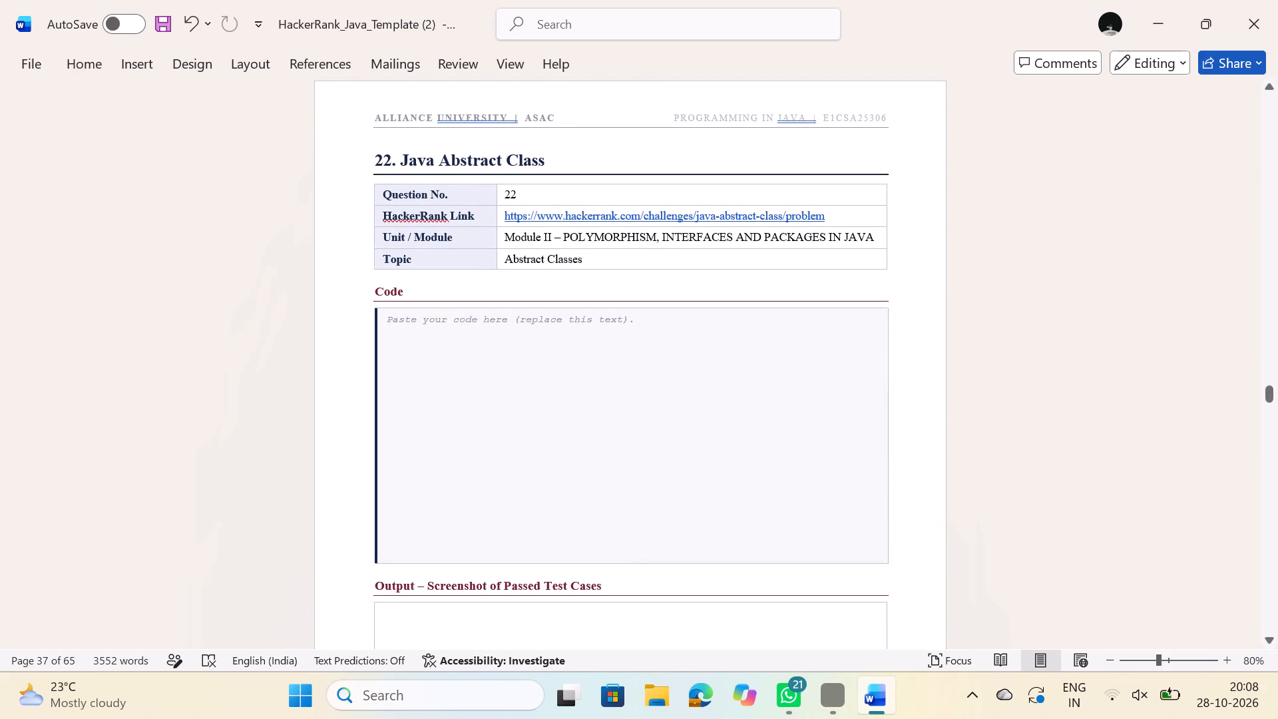
{"action": "left_click_drag", "start_coordinate": [641, 325], "coordinate": [432, 329]}
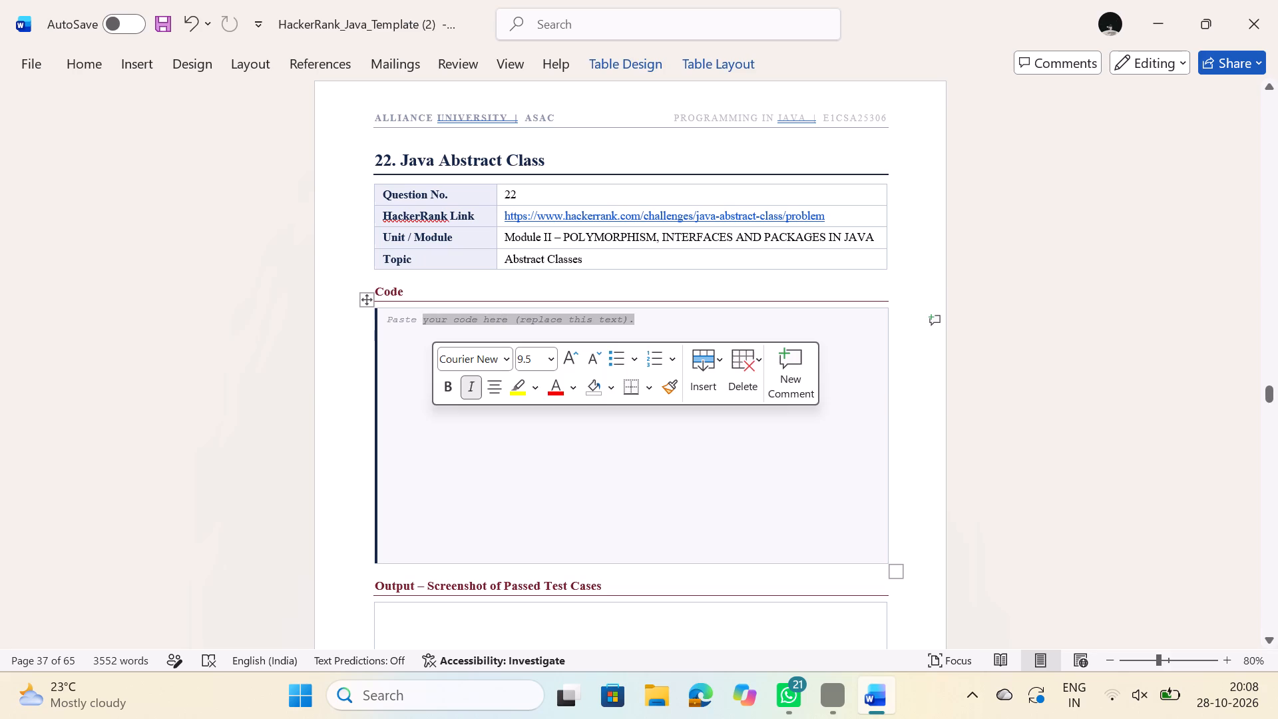
{"action": "key", "text": "BackSpace"}
{"action": "key", "text": "BackSpace"}
{"action": "key", "text": "BackSpace"}
{"action": "key", "text": "BackSpace"}
{"action": "key", "text": "BackSpace"}
{"action": "key", "text": "BackSpace"}
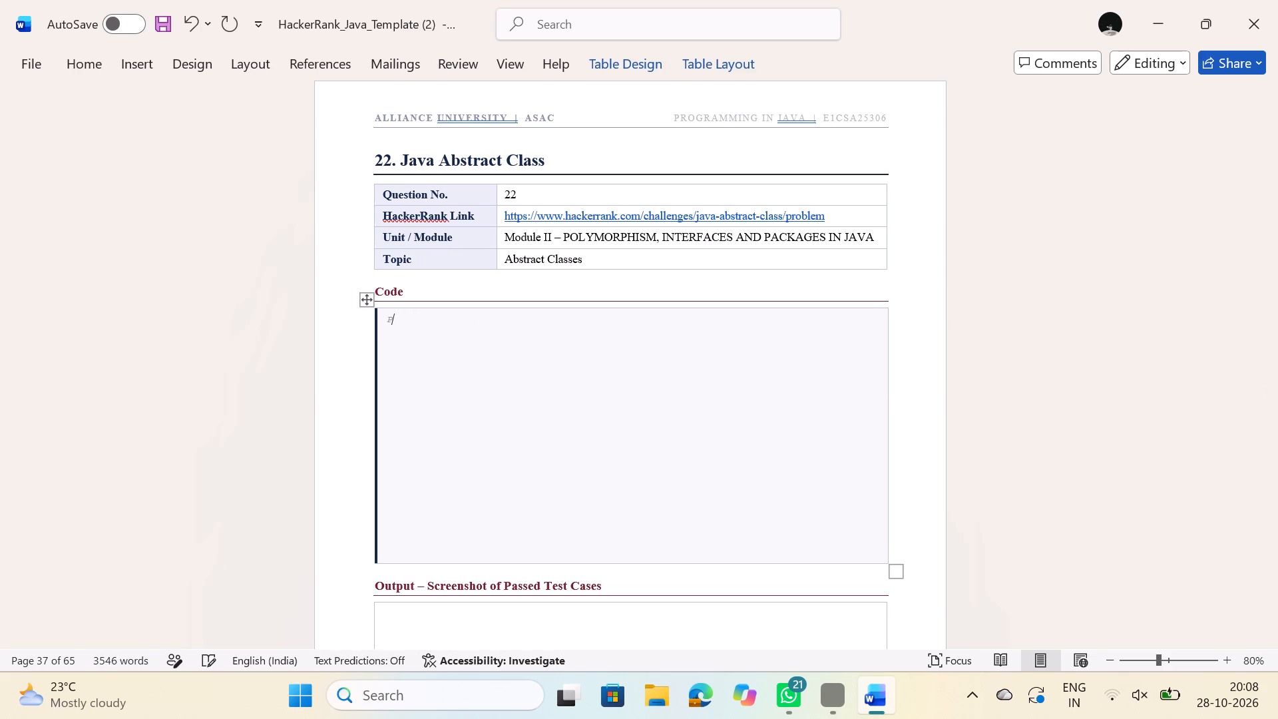
{"action": "key", "text": "BackSpace"}
Switch to Chrome and go back from the Java Inheritance II code to the list of solved Java challenges.
{"action": "left_click", "coordinate": [833, 706]}
{"action": "left_click", "coordinate": [594, 489]}
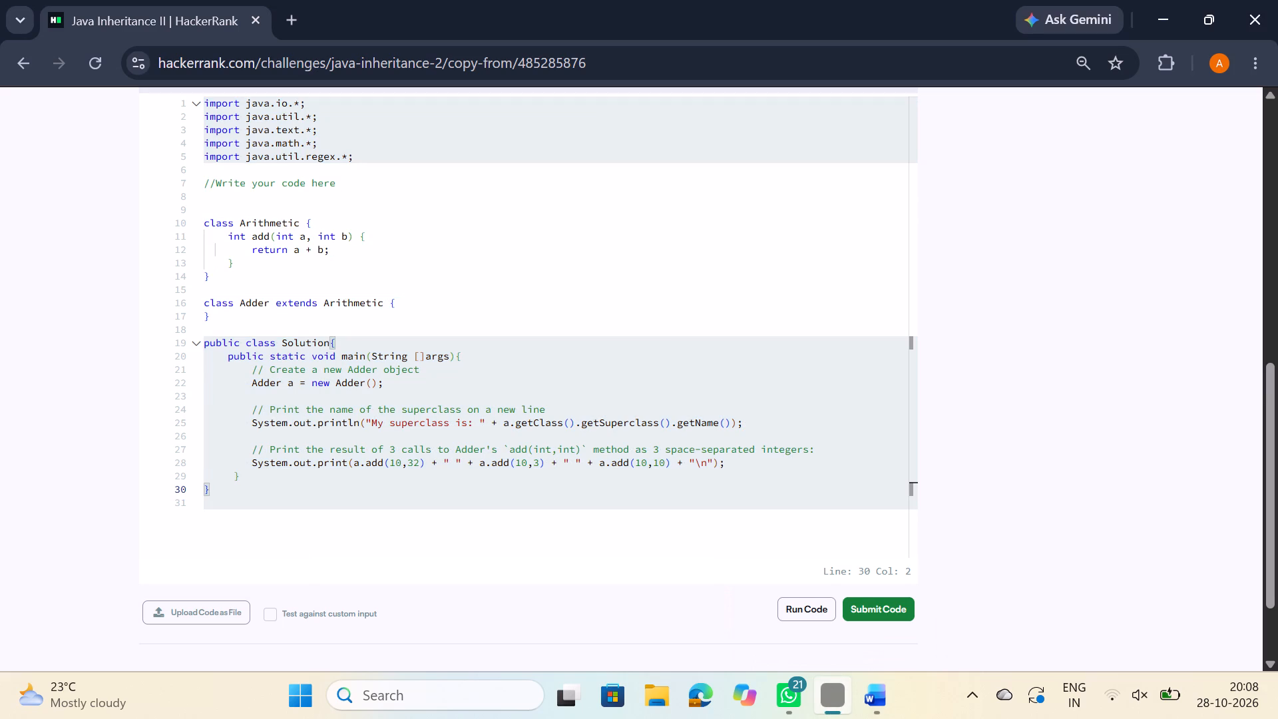
{"action": "scroll", "coordinate": [531, 329], "scroll_direction": "right", "scroll_amount": 10}
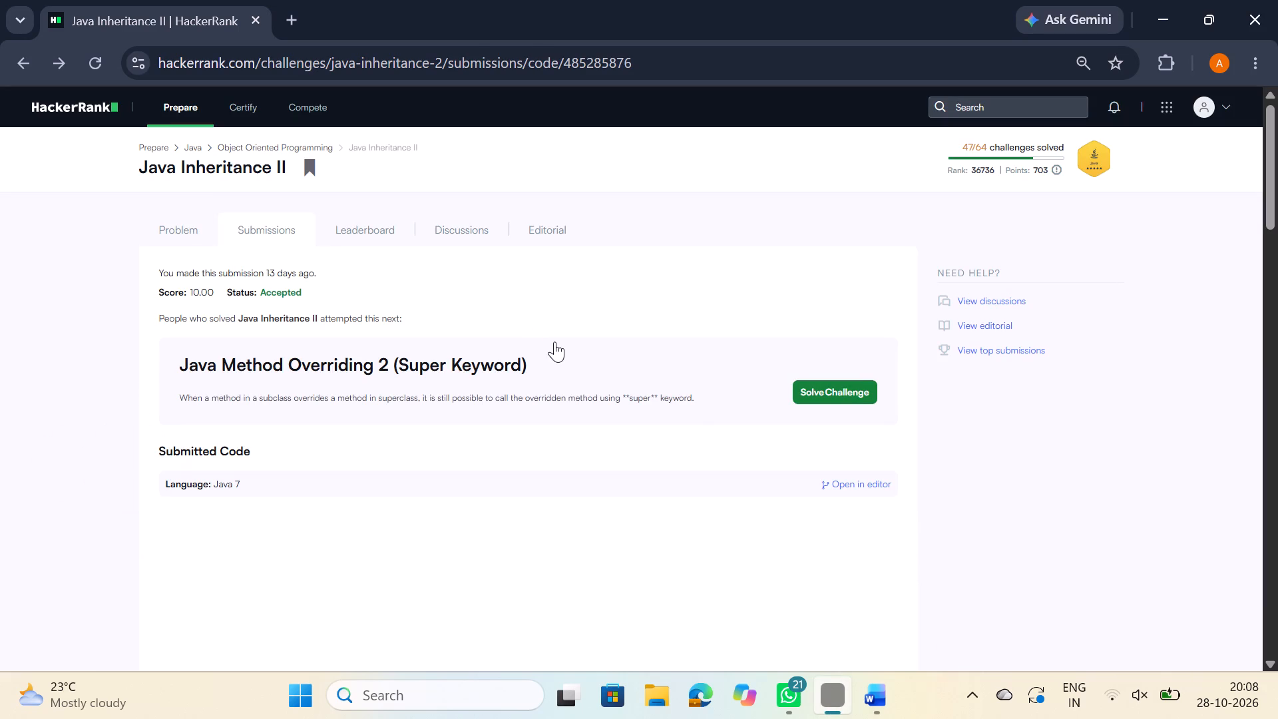
{"action": "scroll", "coordinate": [303, 323], "scroll_direction": "right", "scroll_amount": 17}
{"action": "scroll", "coordinate": [303, 323], "scroll_direction": "right", "scroll_amount": 8}
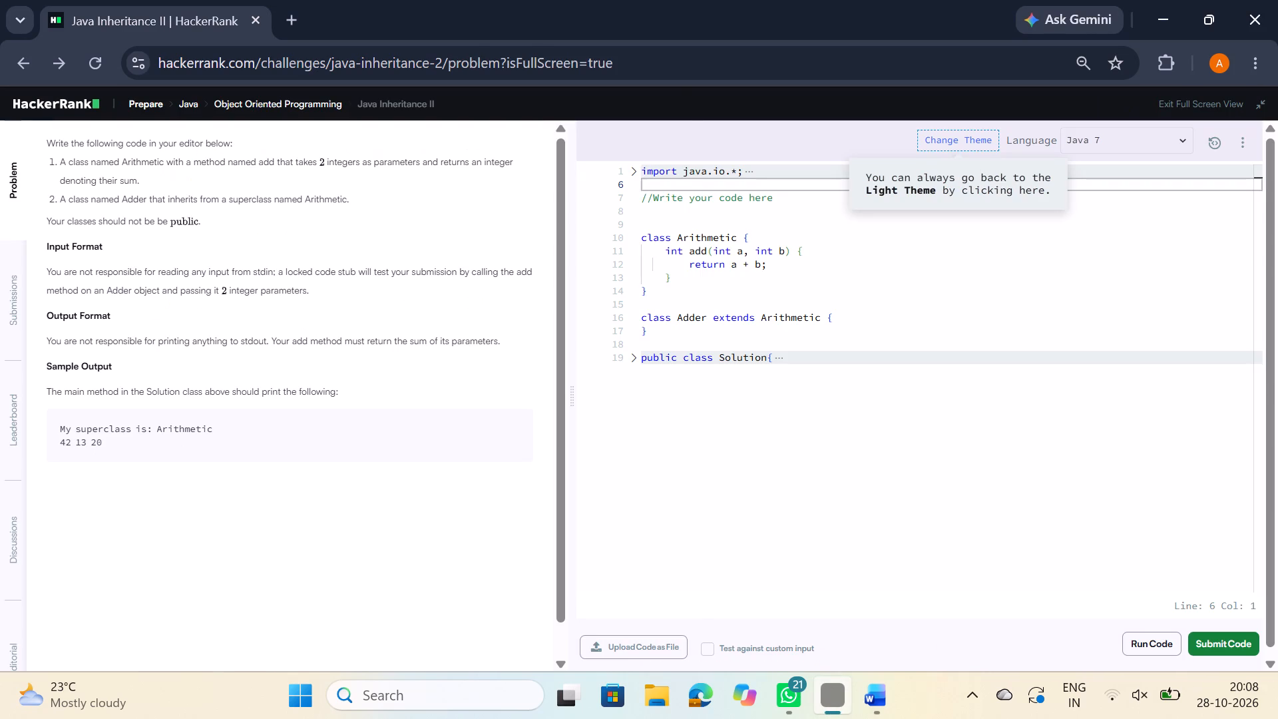
{"action": "right_click", "coordinate": [329, 341]}
{"action": "left_click", "coordinate": [188, 329]}
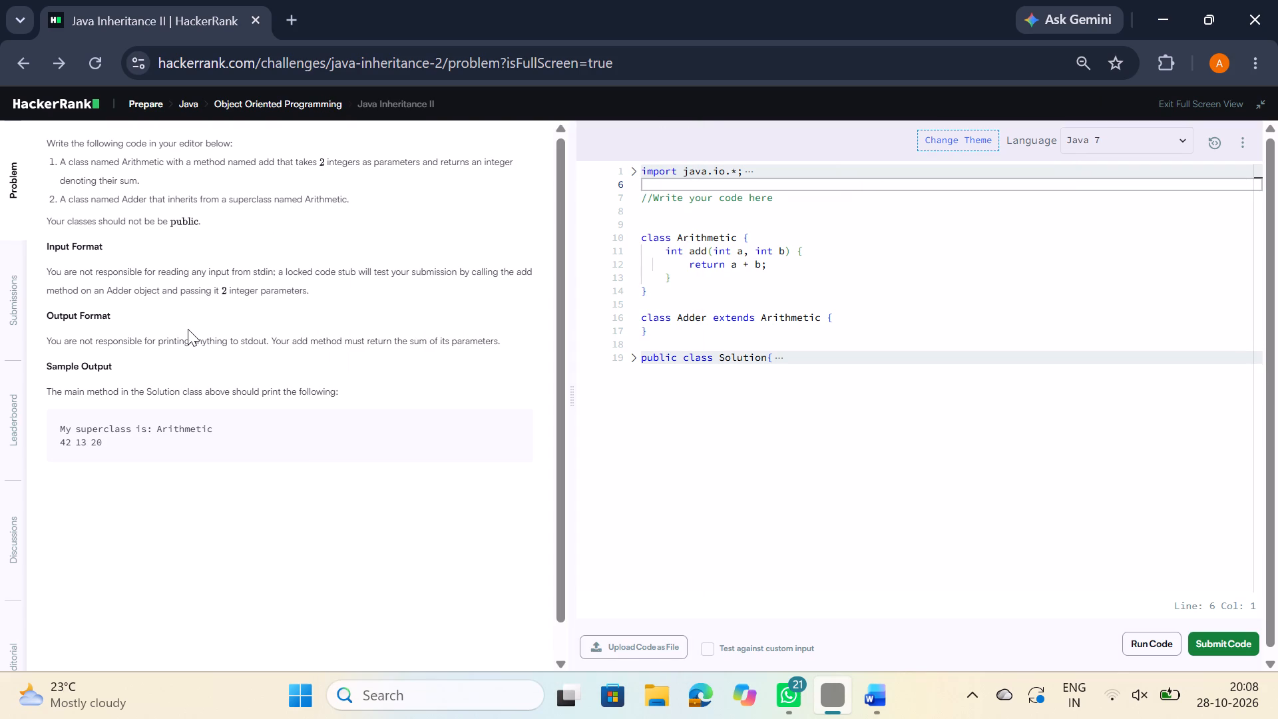
{"action": "scroll", "coordinate": [188, 329], "scroll_direction": "up", "scroll_amount": 2}
{"action": "scroll", "coordinate": [228, 274], "scroll_direction": "up", "scroll_amount": 6}
{"action": "left_click", "coordinate": [28, 58]}
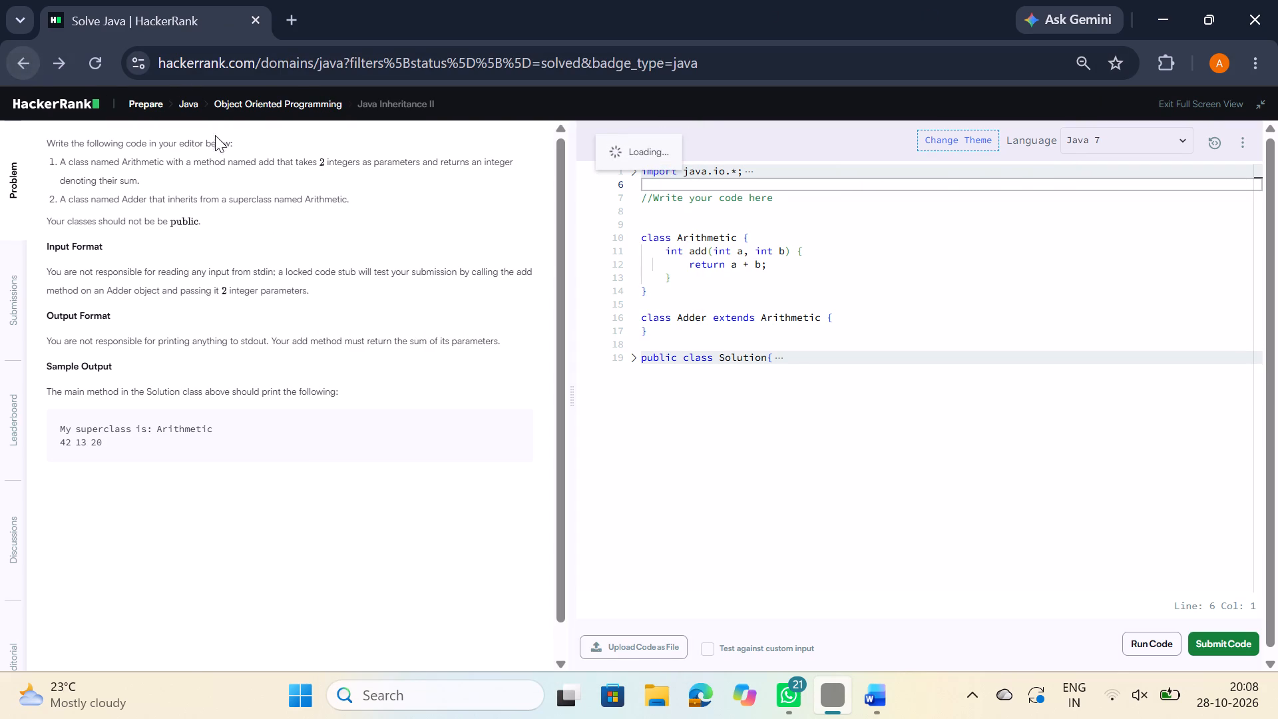
Open the most recent accepted submission of the Java Abstract Class challenge from the solved challenges list.
{"action": "scroll", "coordinate": [256, 316], "scroll_direction": "down", "scroll_amount": 4}
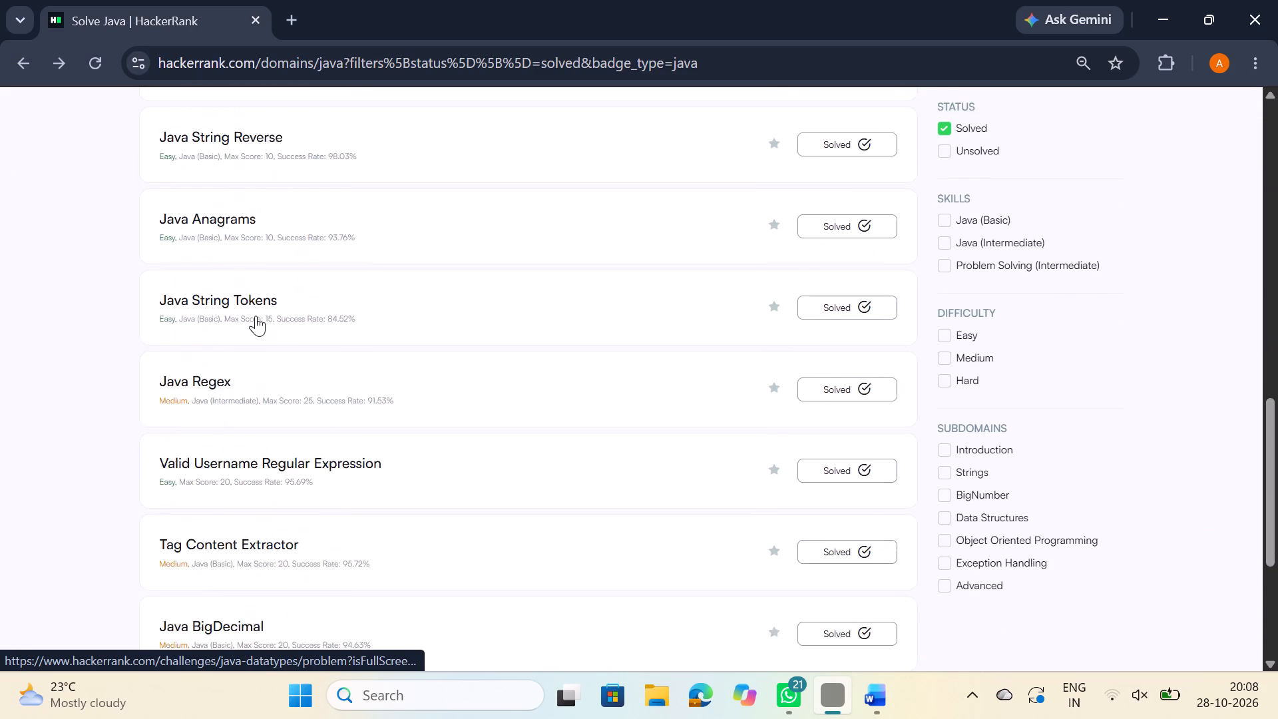
{"action": "scroll", "coordinate": [256, 316], "scroll_direction": "down", "scroll_amount": 4}
{"action": "scroll", "coordinate": [519, 487], "scroll_direction": "down", "scroll_amount": 2}
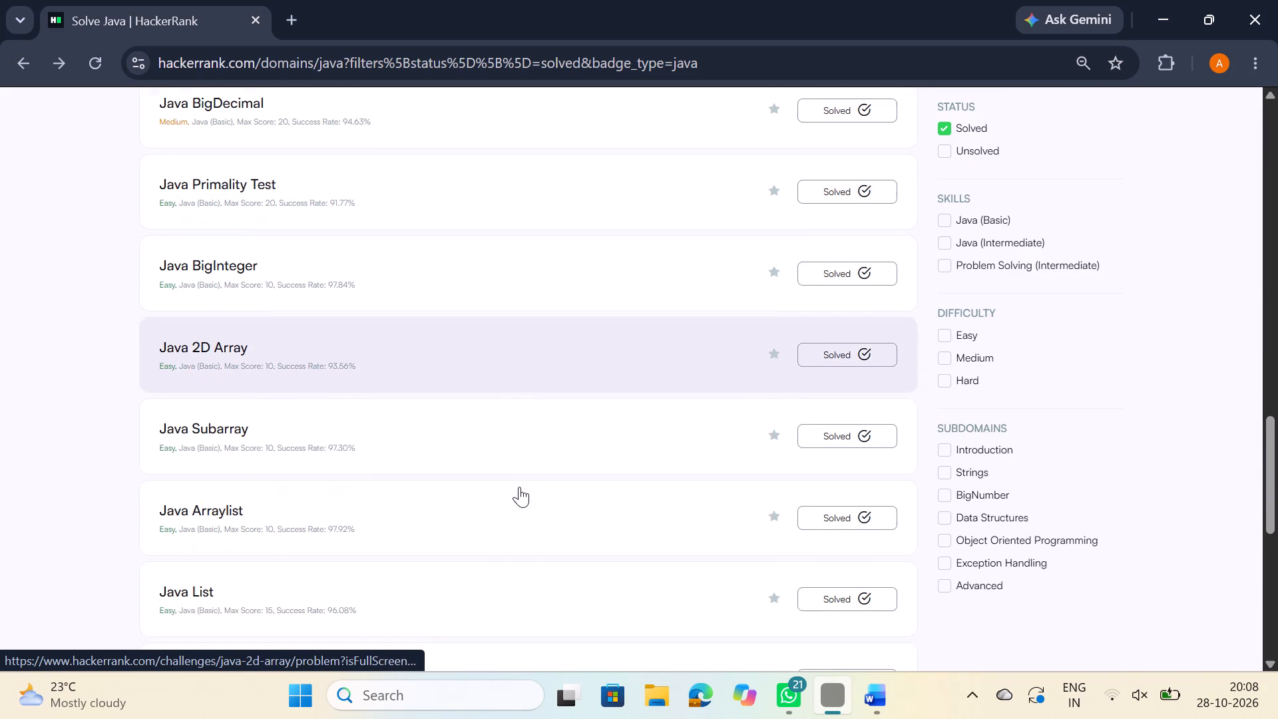
{"action": "scroll", "coordinate": [519, 487], "scroll_direction": "down", "scroll_amount": 2}
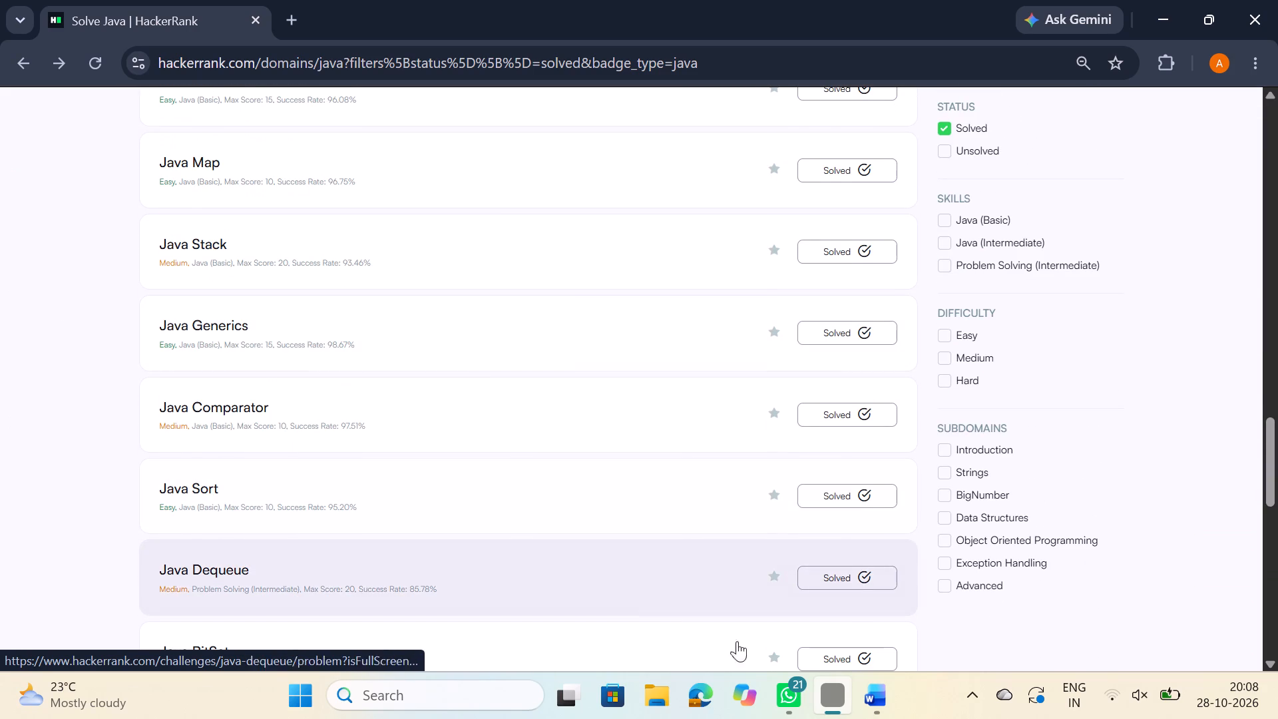
{"action": "scroll", "coordinate": [538, 508], "scroll_direction": "down", "scroll_amount": 3}
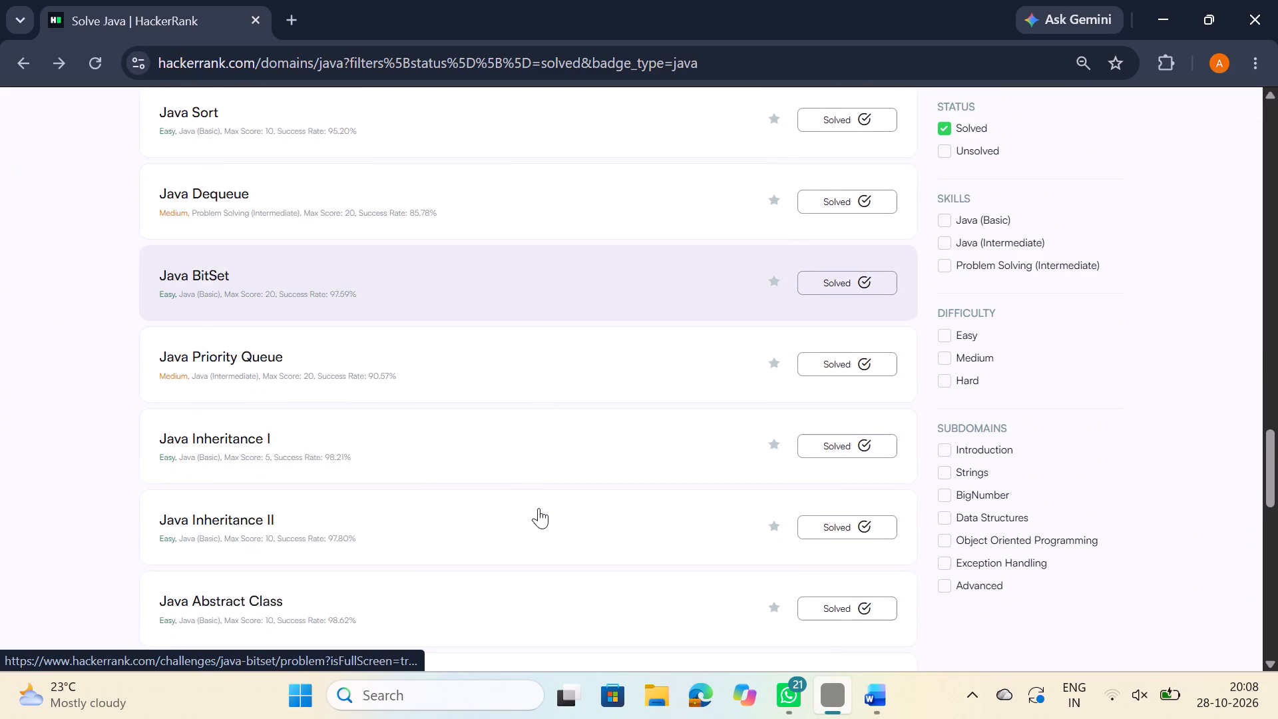
{"action": "scroll", "coordinate": [538, 508], "scroll_direction": "down", "scroll_amount": 1}
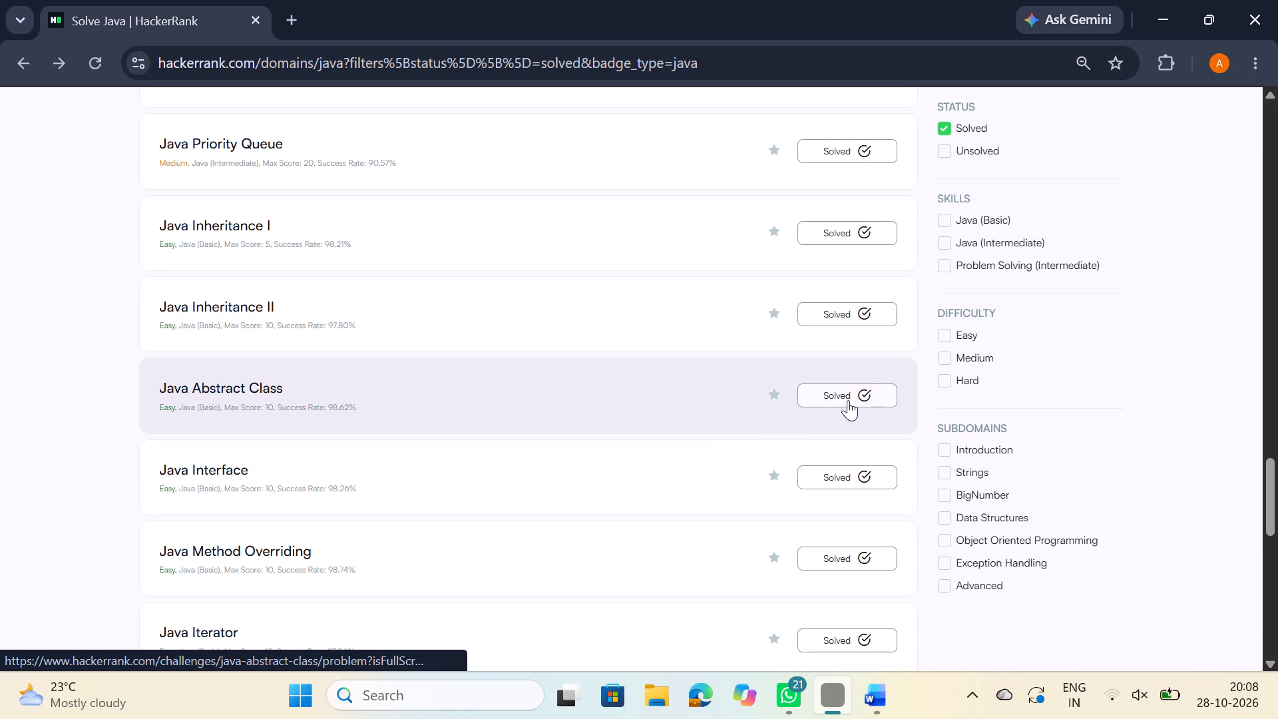
{"action": "left_click", "coordinate": [848, 400]}
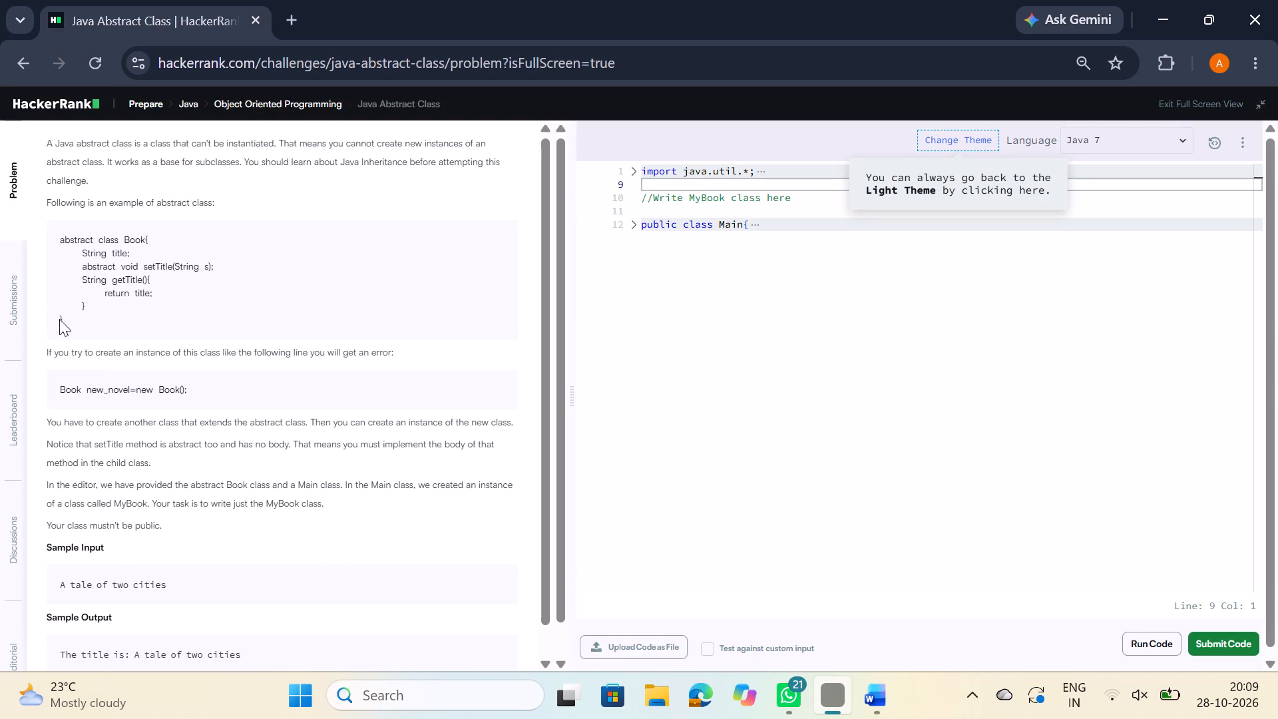
{"action": "left_click", "coordinate": [13, 301]}
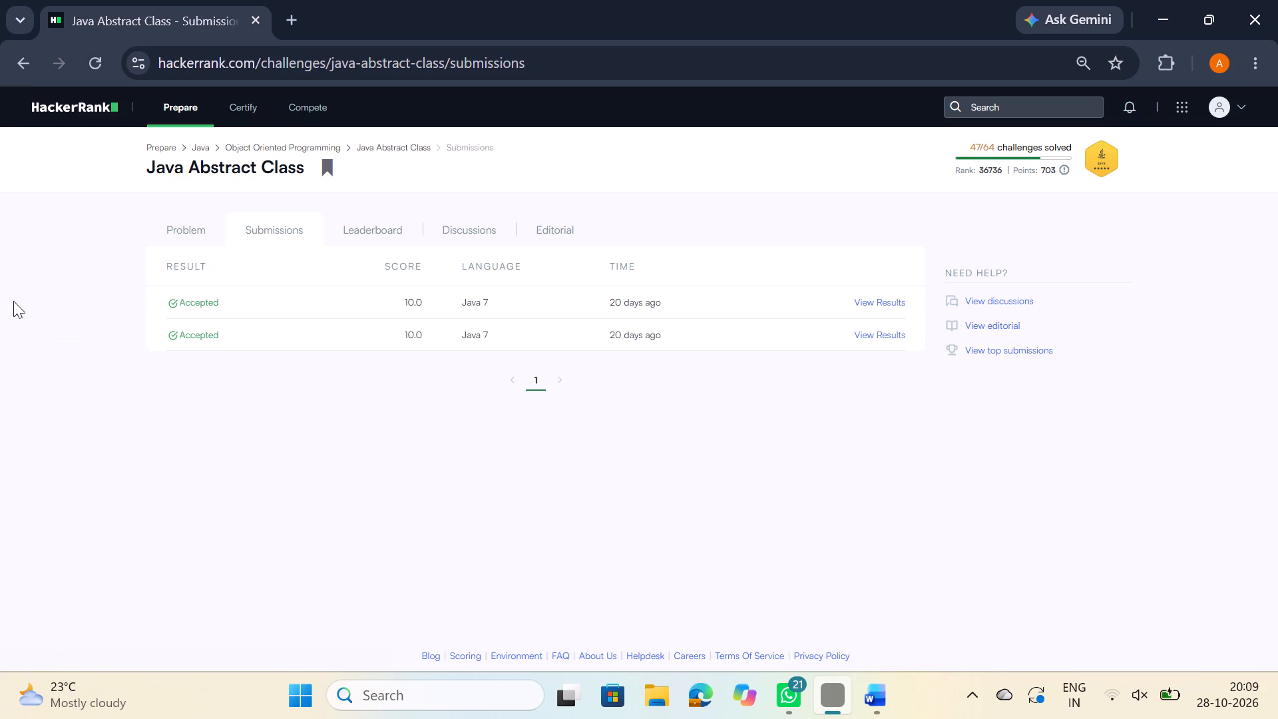
{"action": "left_click", "coordinate": [863, 298]}
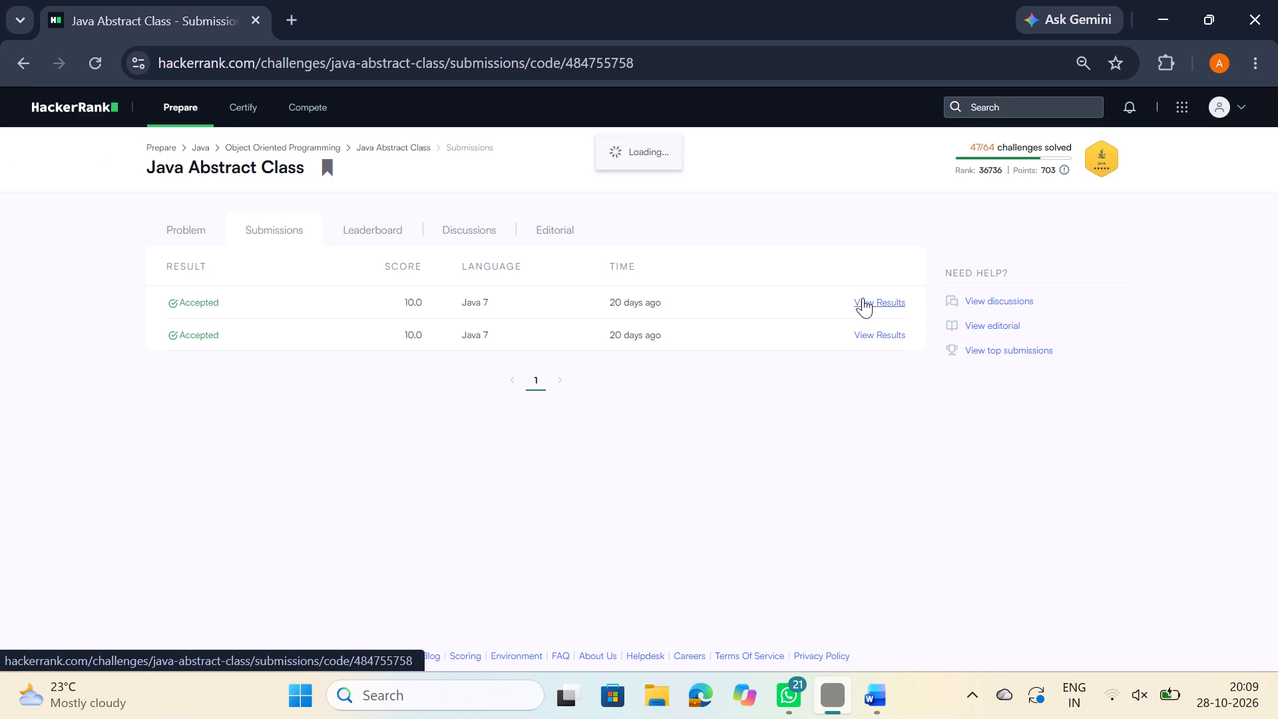
Capture a screenshot of the submission's test case area, with Test case 0 and its compiler message, input and expected output.
{"action": "scroll", "coordinate": [608, 405], "scroll_direction": "down", "scroll_amount": 8}
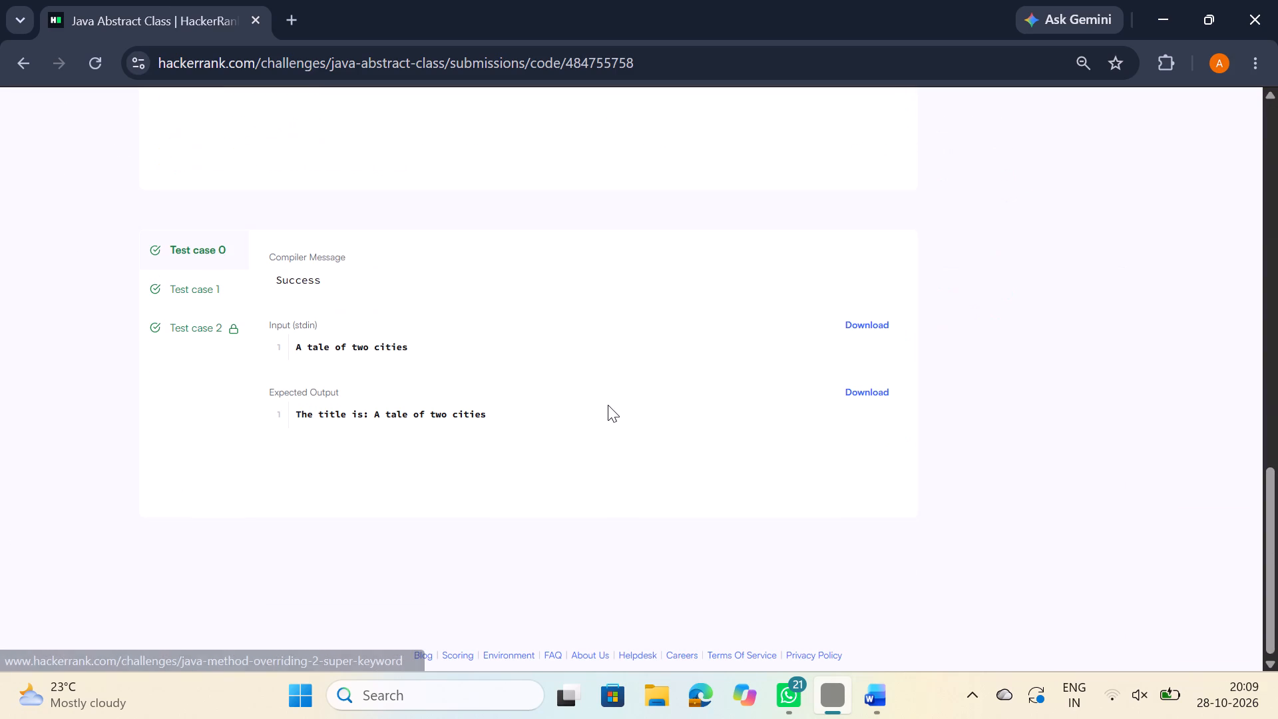
{"action": "key", "text": "Print"}
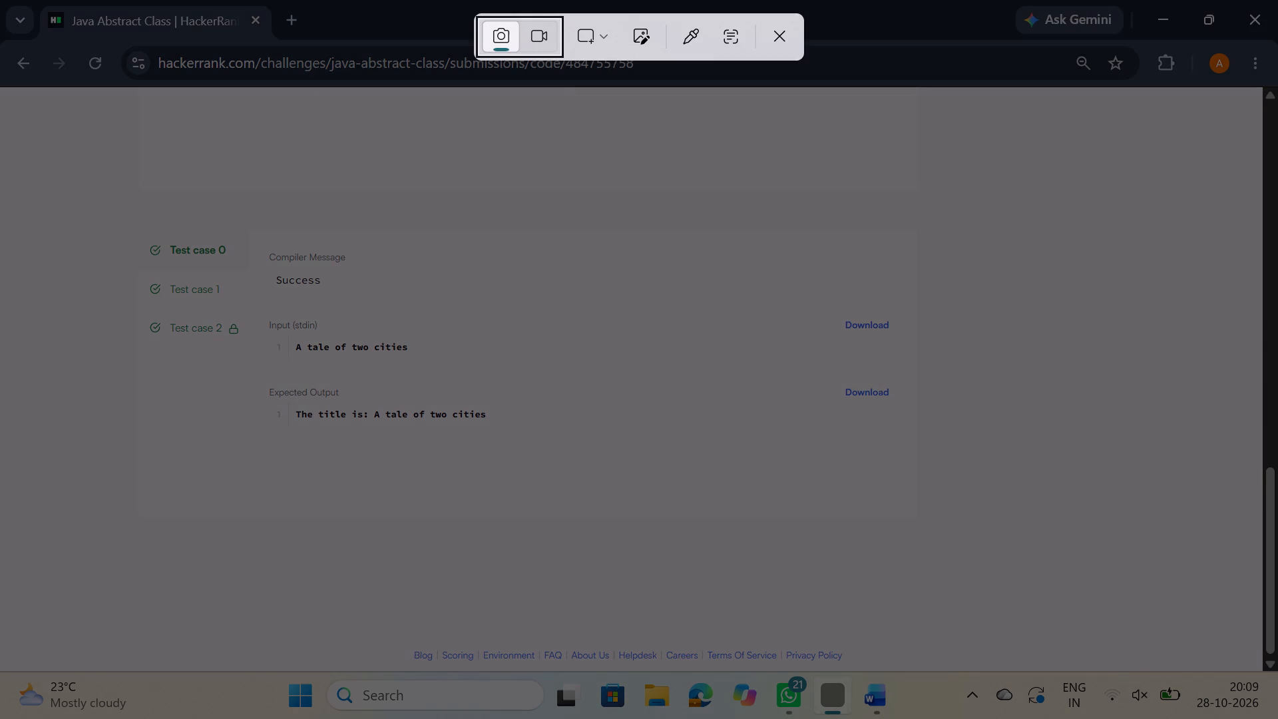
{"action": "left_click_drag", "start_coordinate": [140, 230], "coordinate": [303, 266]}
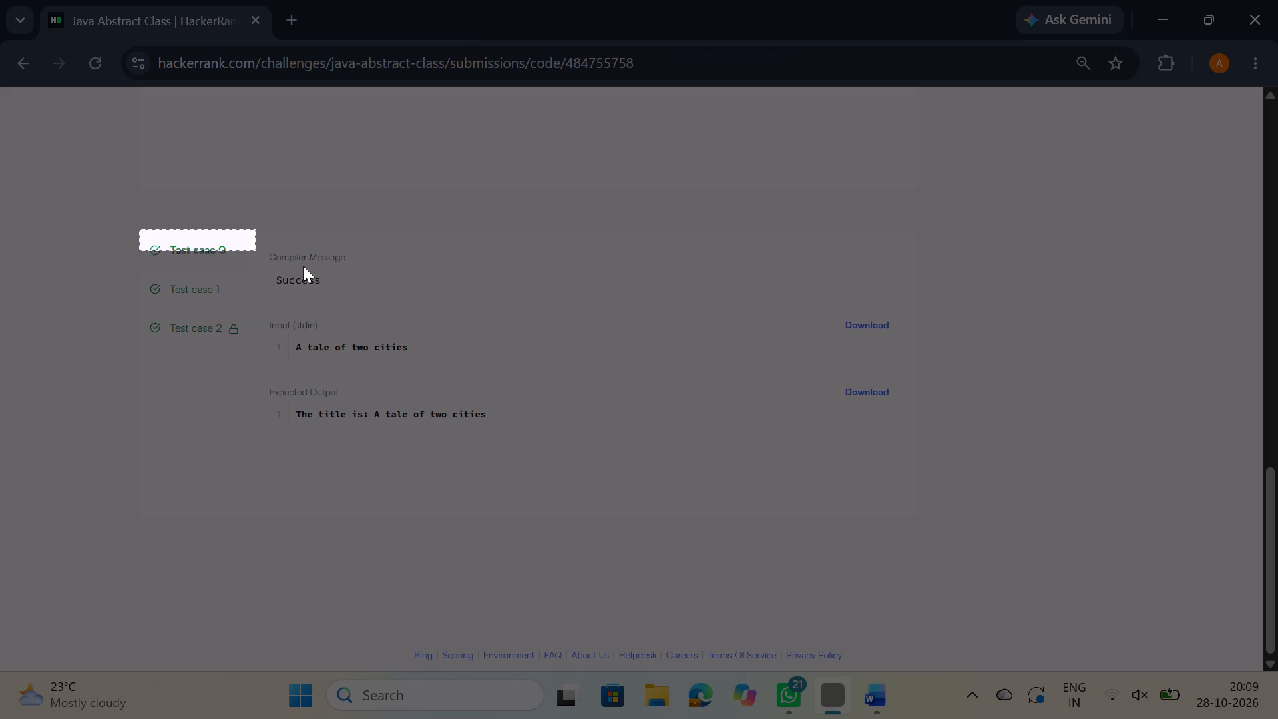
{"action": "left_click_drag", "start_coordinate": [303, 266], "coordinate": [849, 487]}
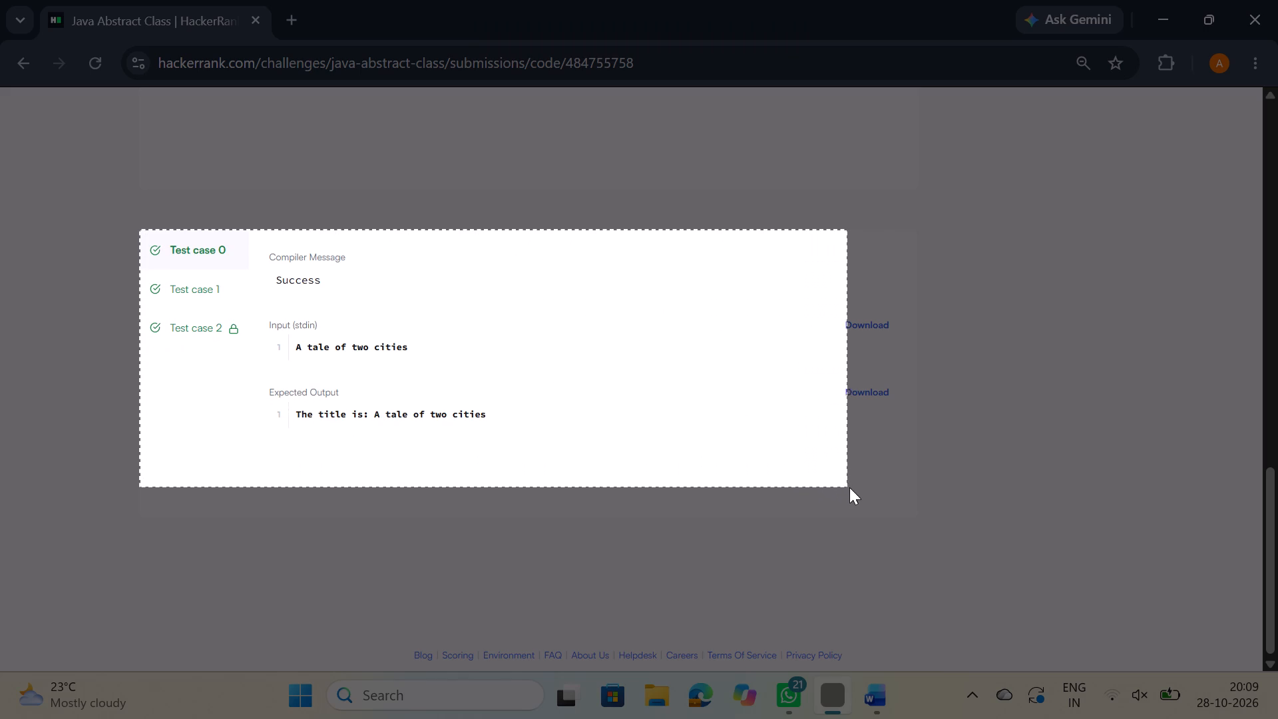
{"action": "left_click_drag", "start_coordinate": [849, 487], "coordinate": [908, 511]}
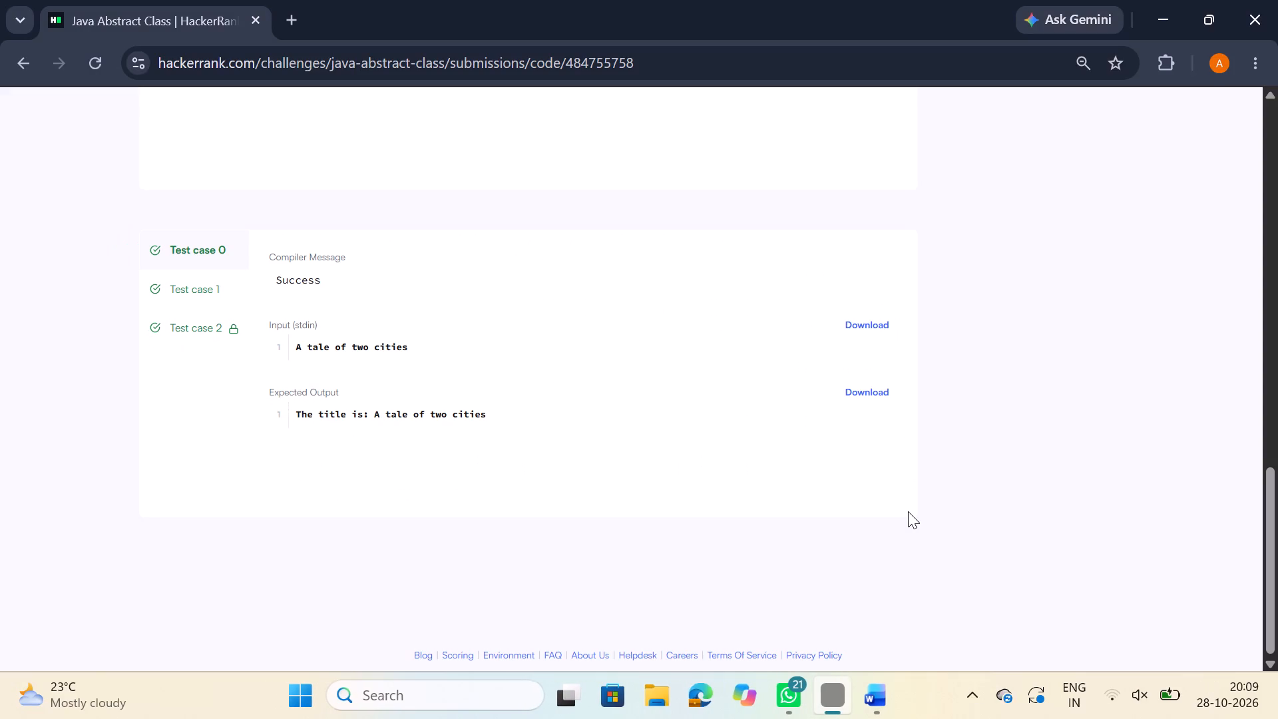
Open the submitted Java Abstract Class code in the editor, expand its folded sections, and copy all of it.
{"action": "scroll", "coordinate": [802, 525], "scroll_direction": "up", "scroll_amount": 8}
{"action": "left_click", "coordinate": [847, 485]}
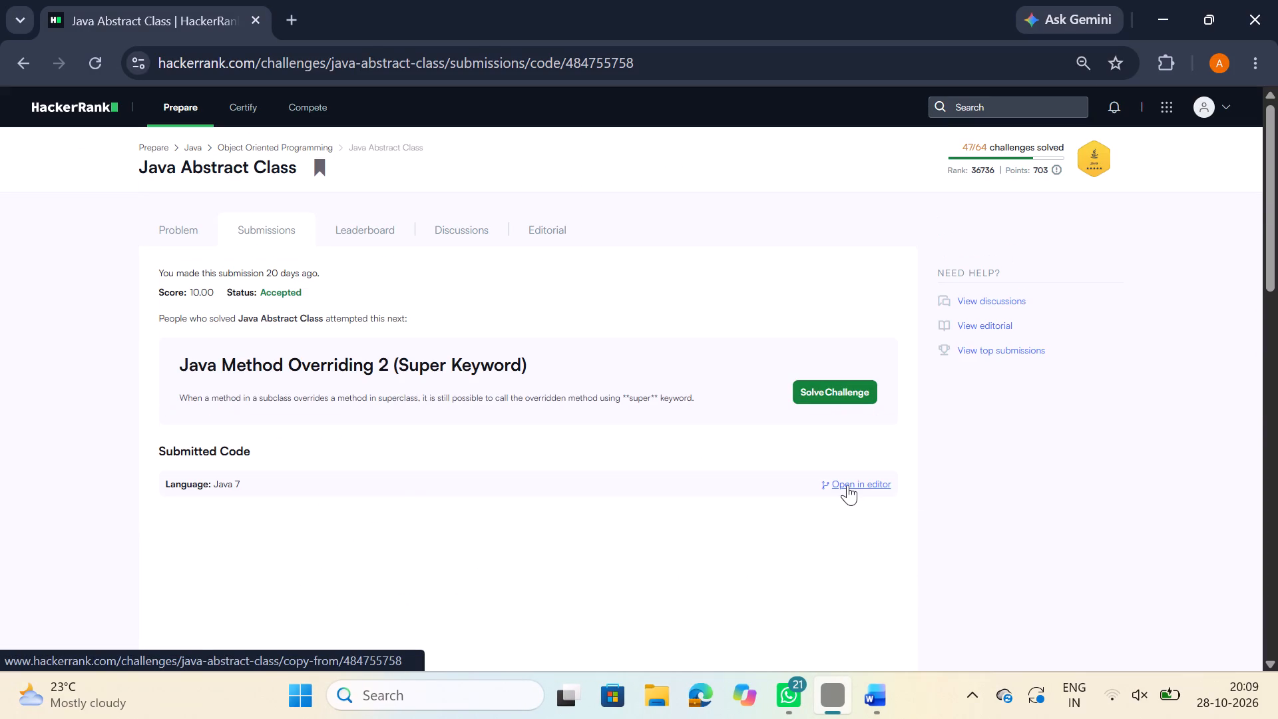
{"action": "scroll", "coordinate": [847, 485], "scroll_direction": "down", "scroll_amount": 5}
{"action": "scroll", "coordinate": [847, 485], "scroll_direction": "up", "scroll_amount": 2}
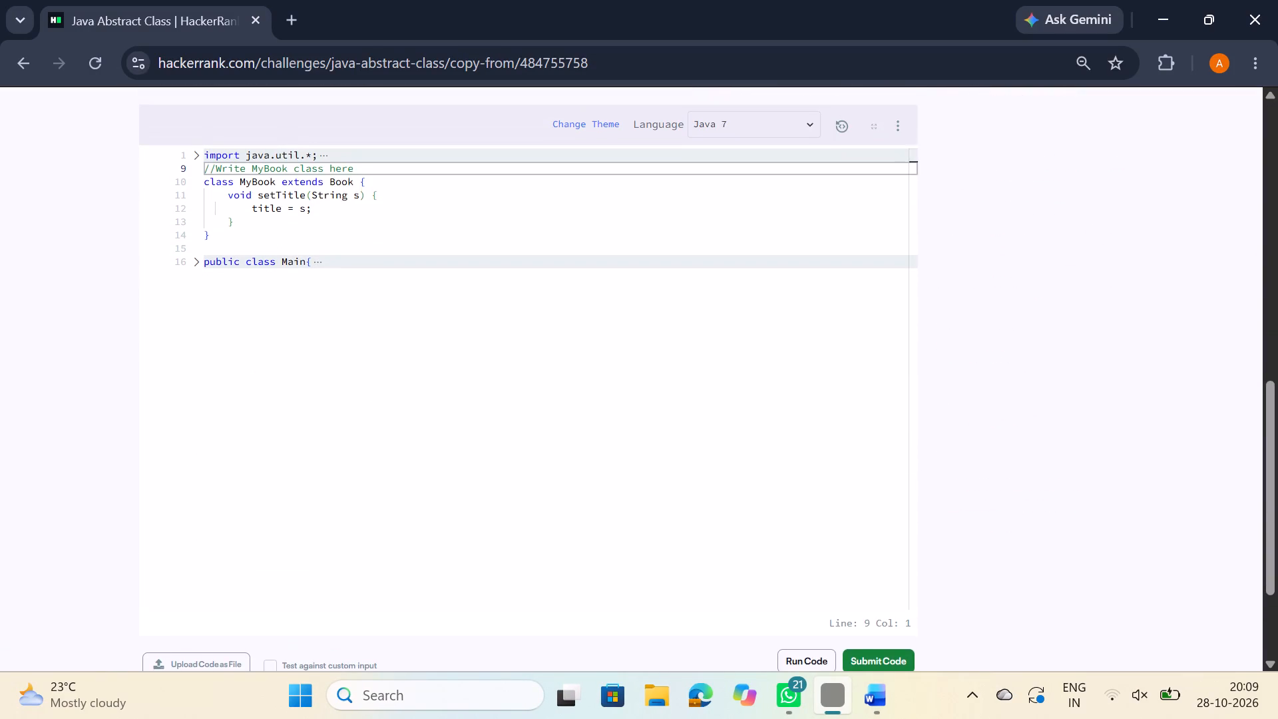
{"action": "scroll", "coordinate": [847, 485], "scroll_direction": "up", "scroll_amount": 1}
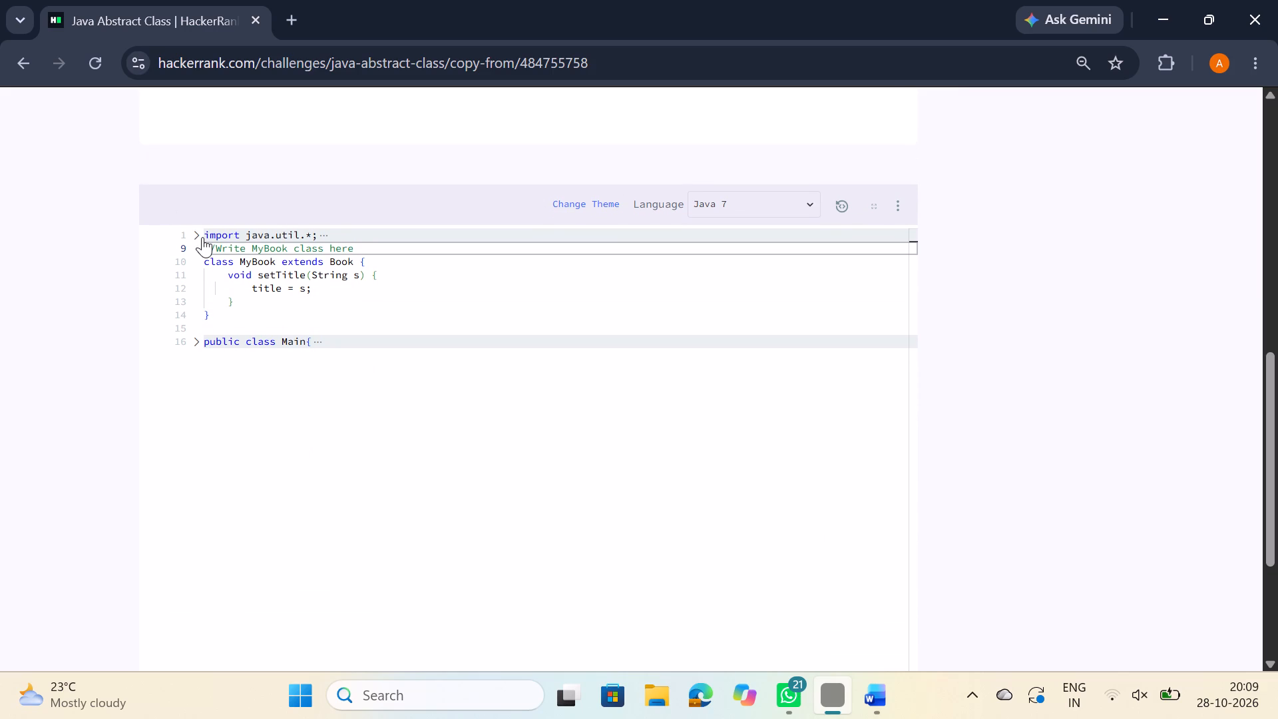
{"action": "left_click", "coordinate": [202, 237]}
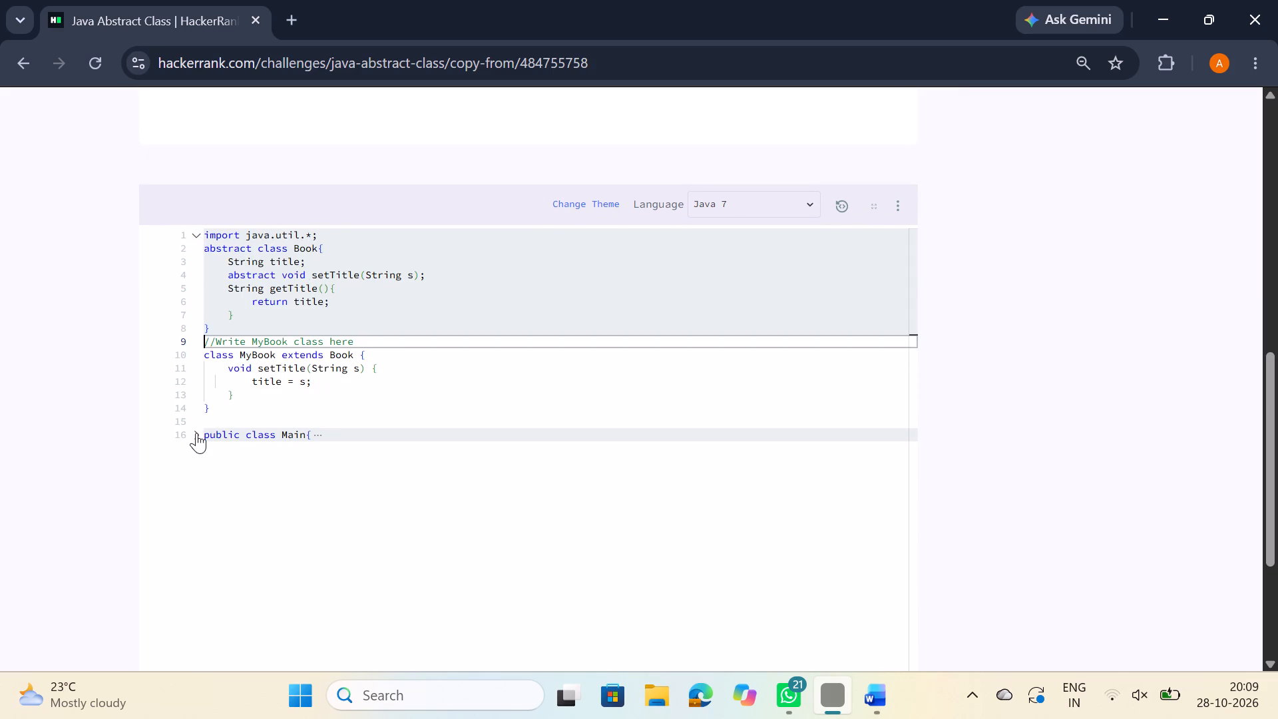
{"action": "left_click", "coordinate": [196, 433]}
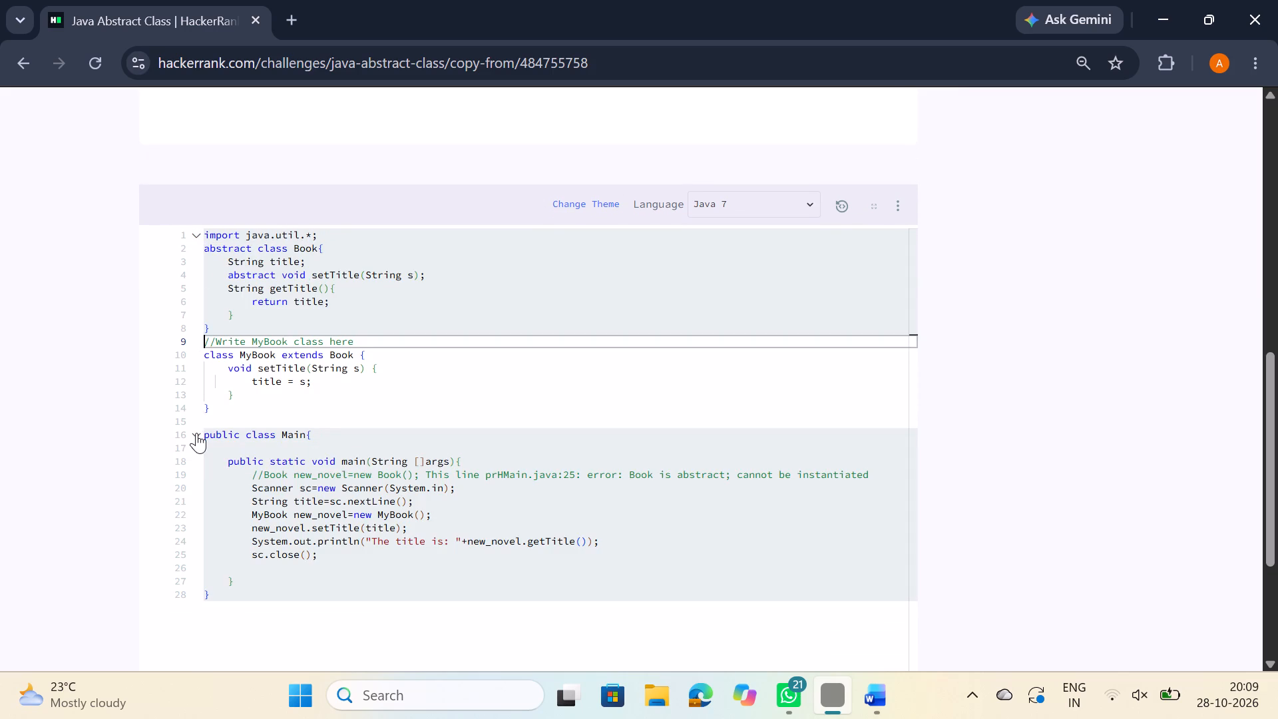
{"action": "key", "text": "ctrl+a"}
{"action": "key", "text": "ctrl+c"}
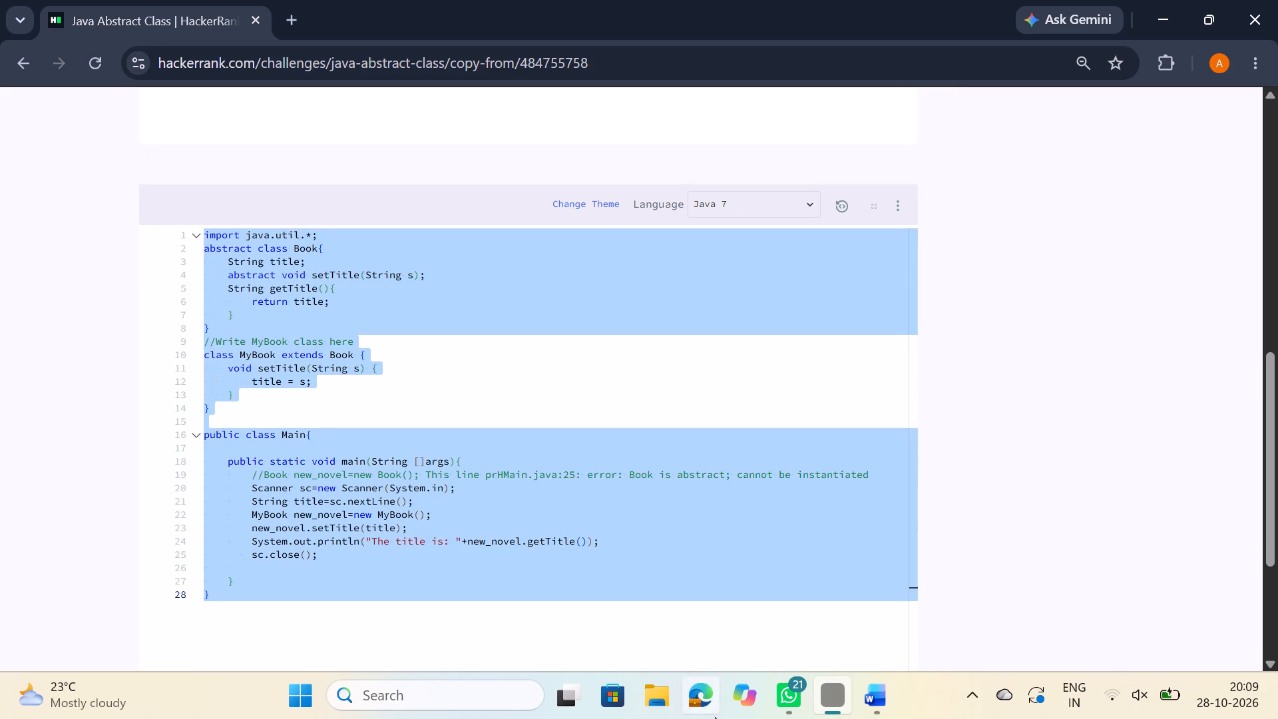
Switch to Word and paste the copied code into the code box of question 22, Java Abstract Class.
{"action": "left_click", "coordinate": [876, 702]}
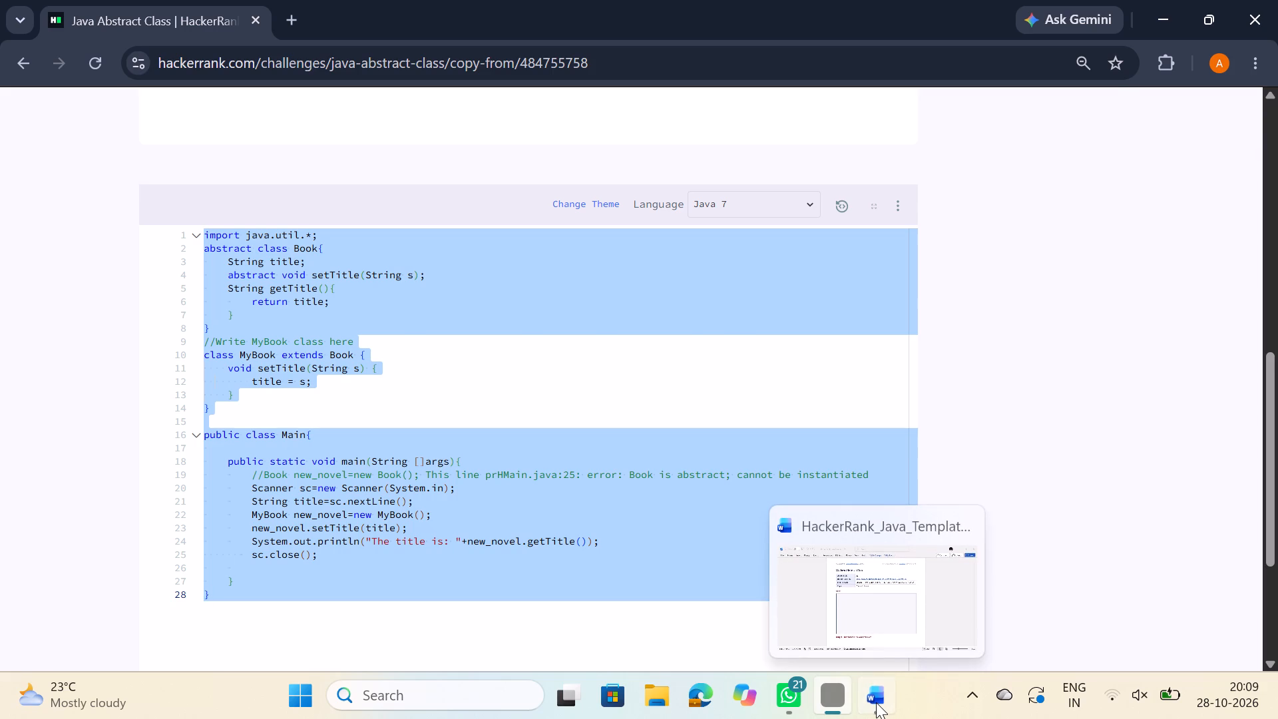
{"action": "key", "text": "ctrl+v"}
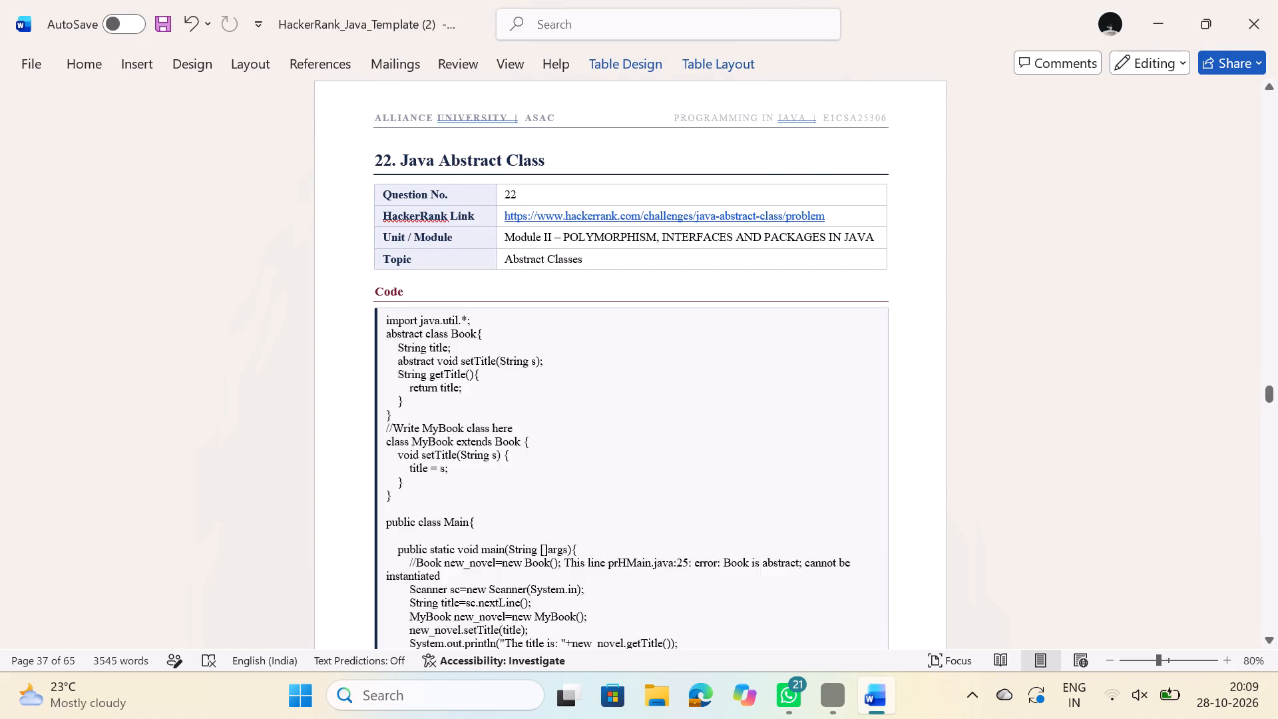
{"action": "scroll", "coordinate": [490, 381], "scroll_direction": "down", "scroll_amount": 3}
{"action": "scroll", "coordinate": [523, 316], "scroll_direction": "down", "scroll_amount": 1}
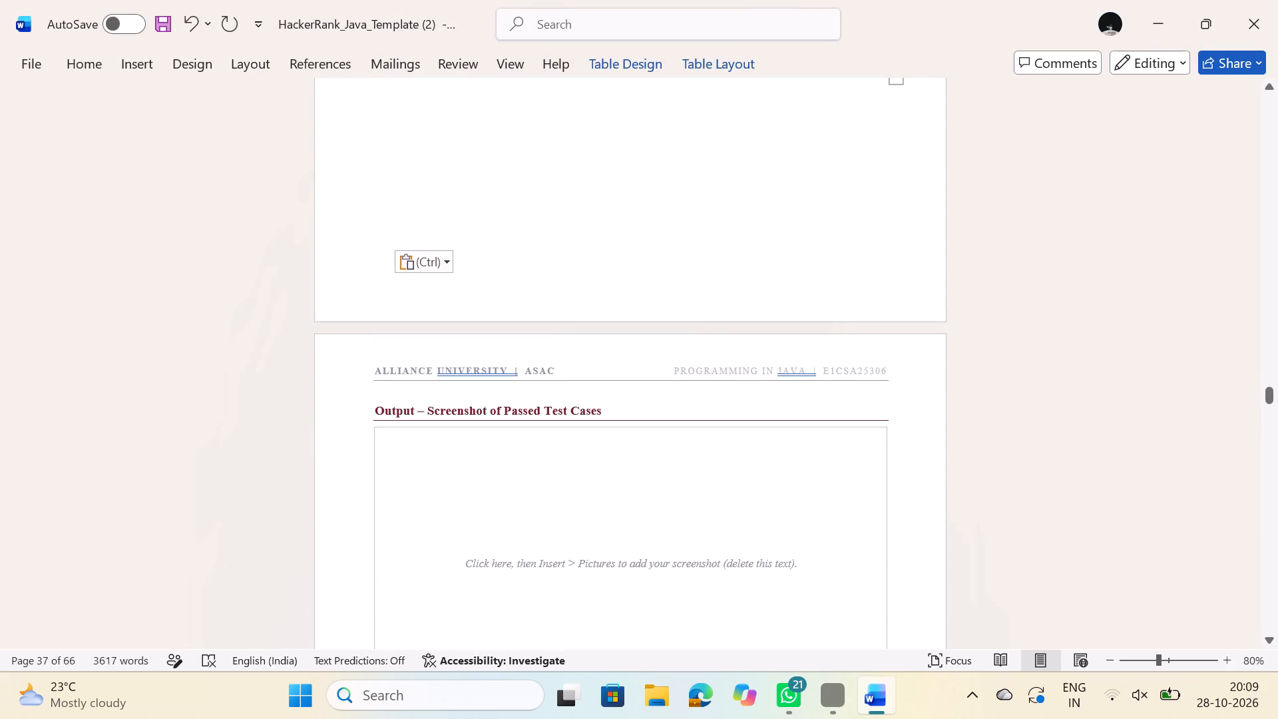
{"action": "left_click_drag", "start_coordinate": [795, 559], "coordinate": [473, 538]}
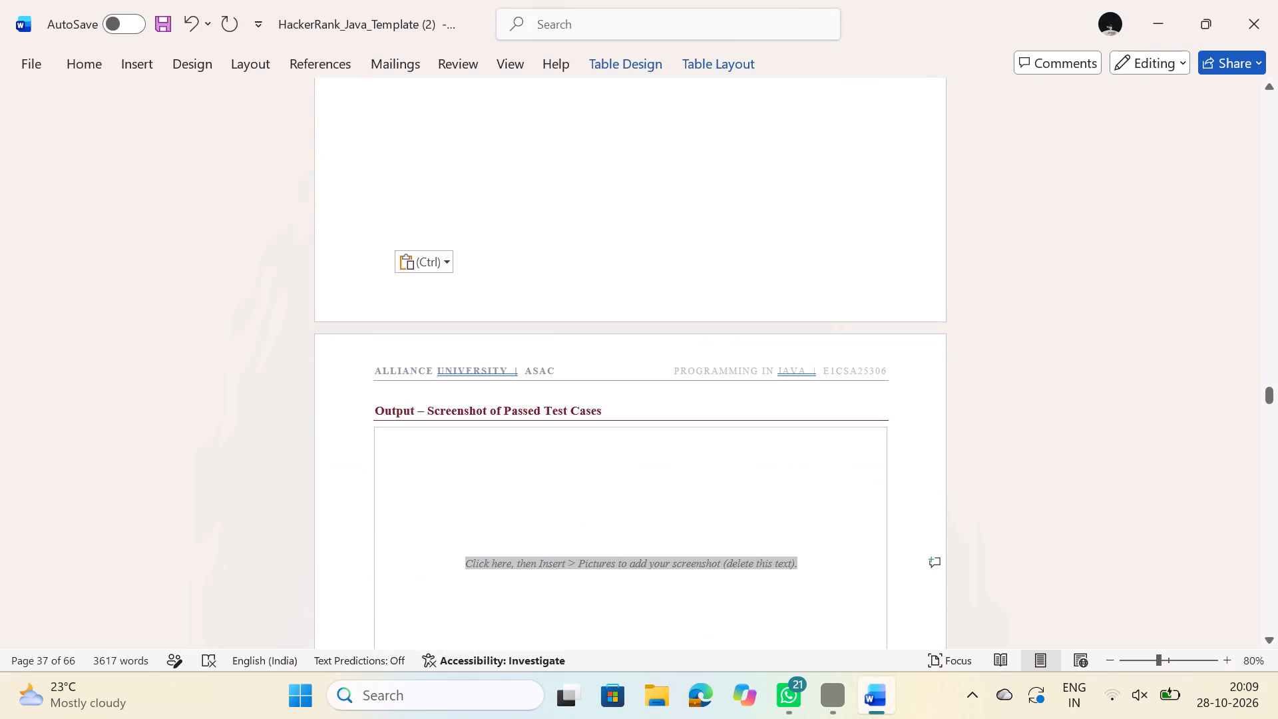
{"action": "left_click_drag", "start_coordinate": [473, 538], "coordinate": [472, 538]}
{"action": "key", "text": "BackSpace"}
{"action": "left_click", "coordinate": [126, 65]}
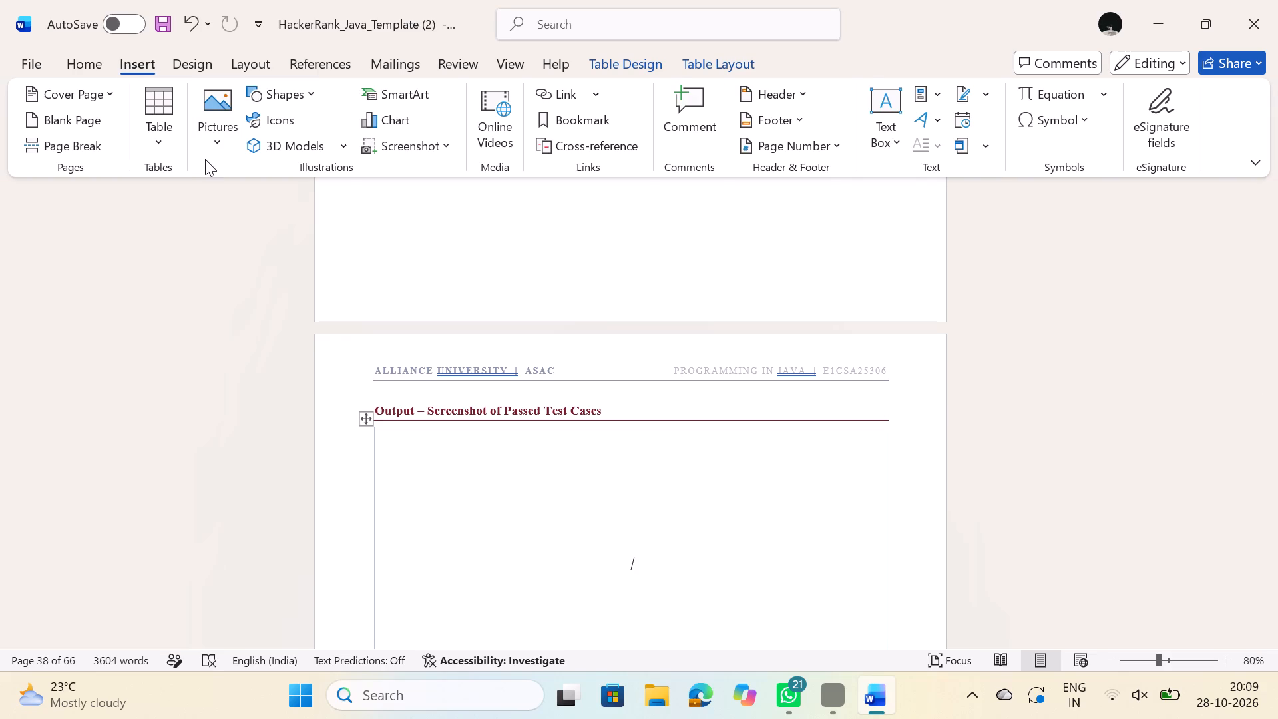
{"action": "left_click", "coordinate": [215, 132]}
{"action": "left_click", "coordinate": [248, 202]}
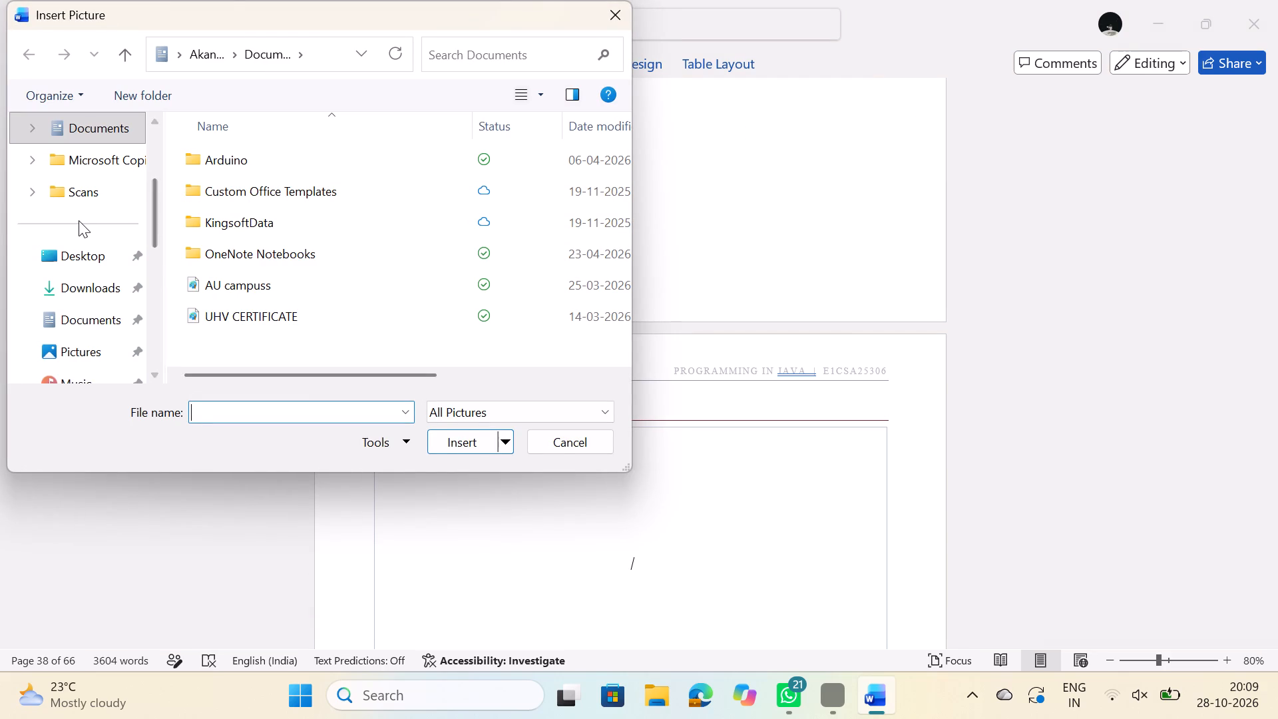
{"action": "scroll", "coordinate": [79, 220], "scroll_direction": "up", "scroll_amount": 8}
{"action": "left_click", "coordinate": [97, 151]}
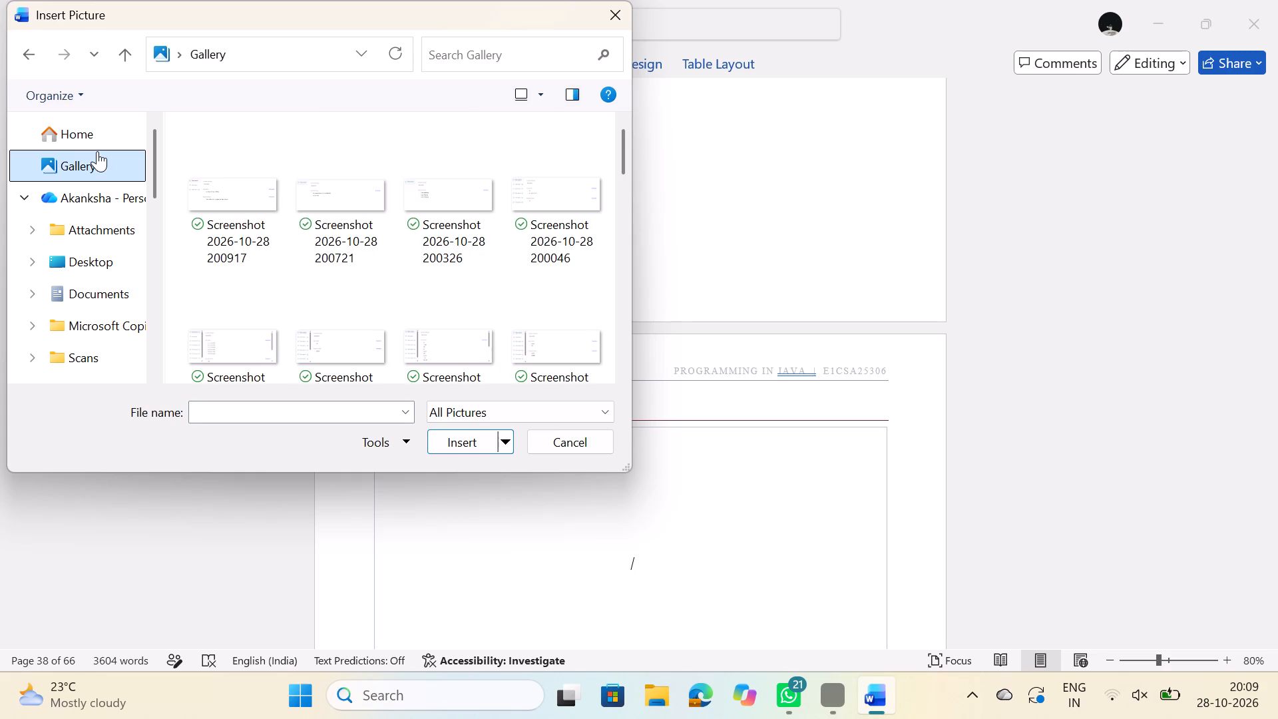
{"action": "left_click", "coordinate": [256, 232]}
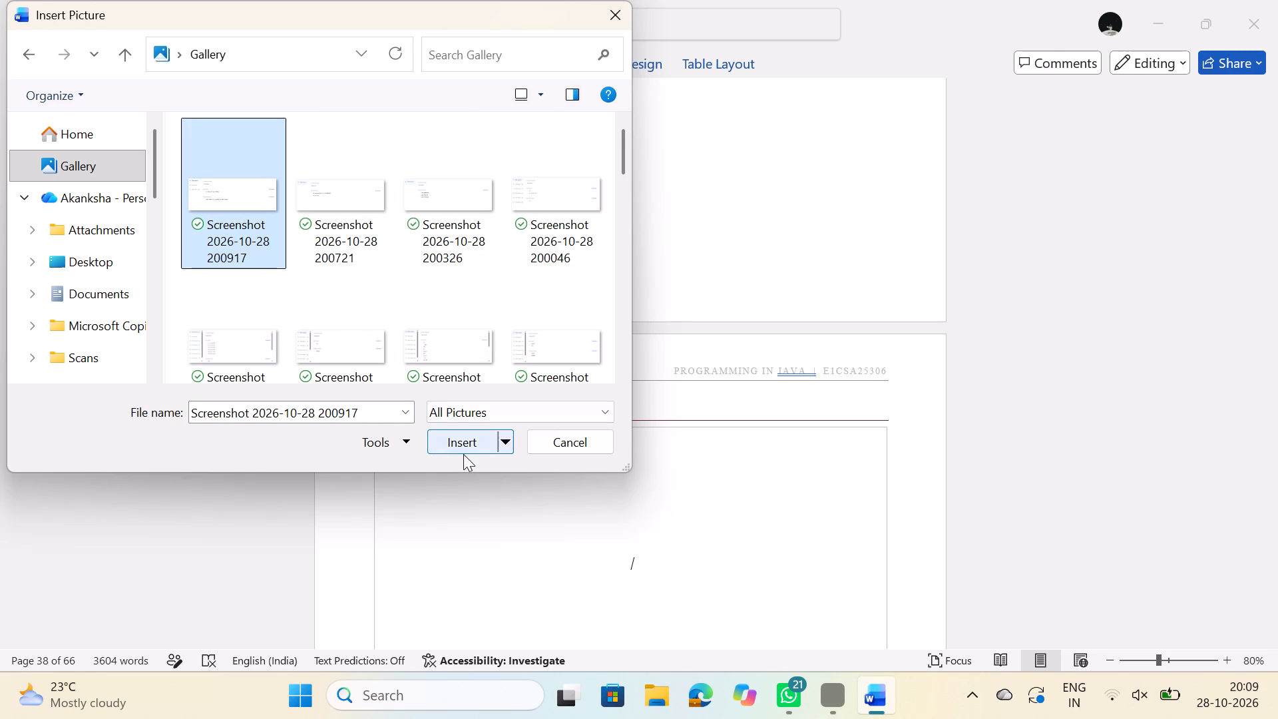
{"action": "left_click", "coordinate": [463, 446]}
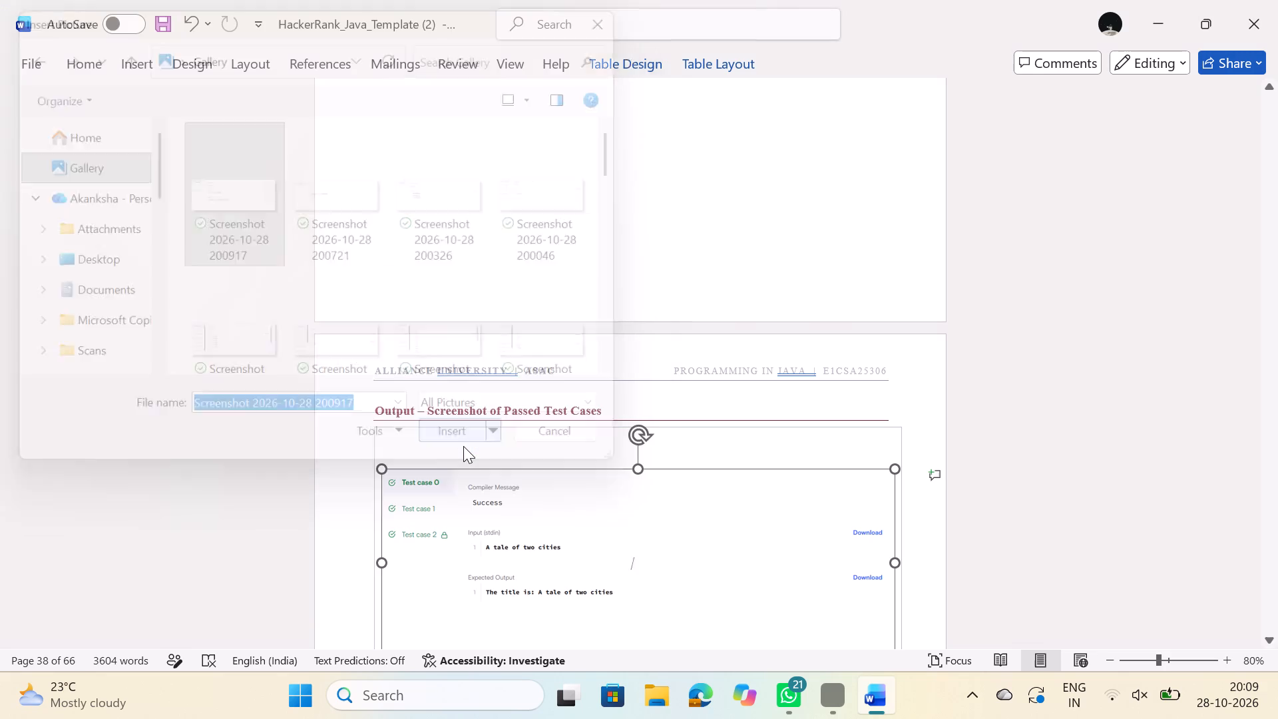
Set the text wrapping of the screenshot in question 22's output box to In Front of Text.
{"action": "scroll", "coordinate": [463, 446], "scroll_direction": "down", "scroll_amount": 1}
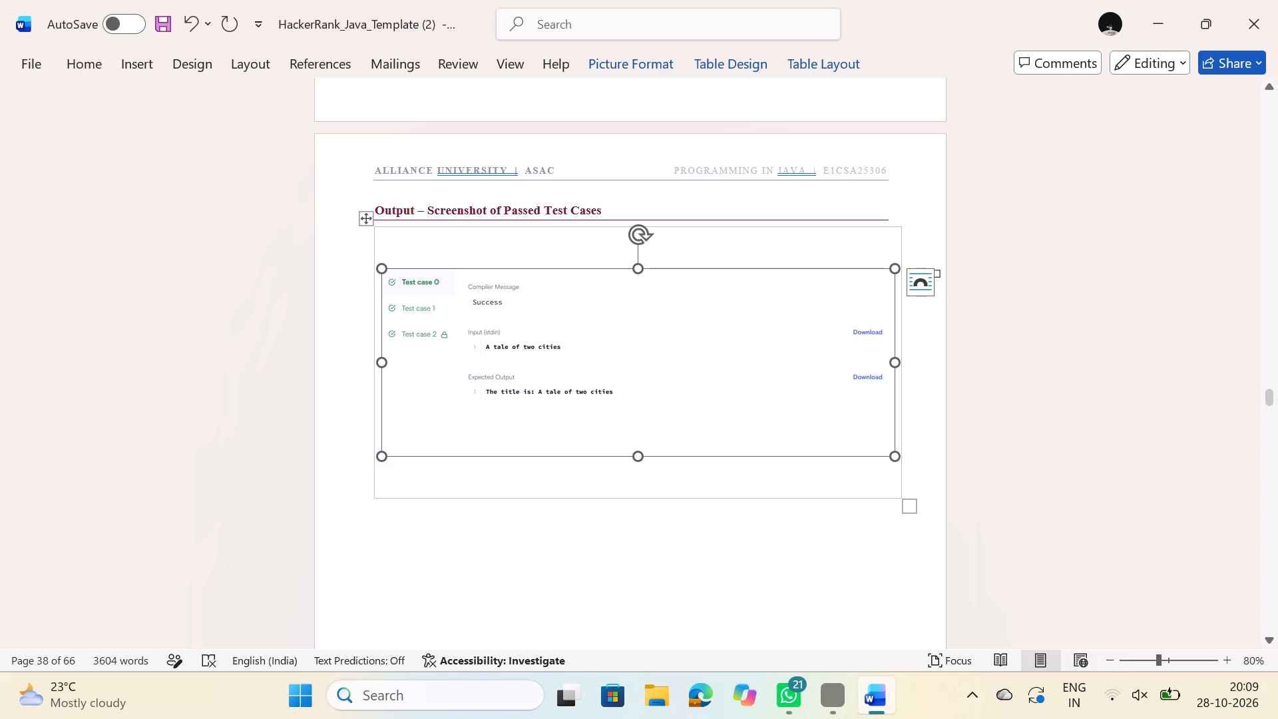
{"action": "left_click", "coordinate": [916, 292]}
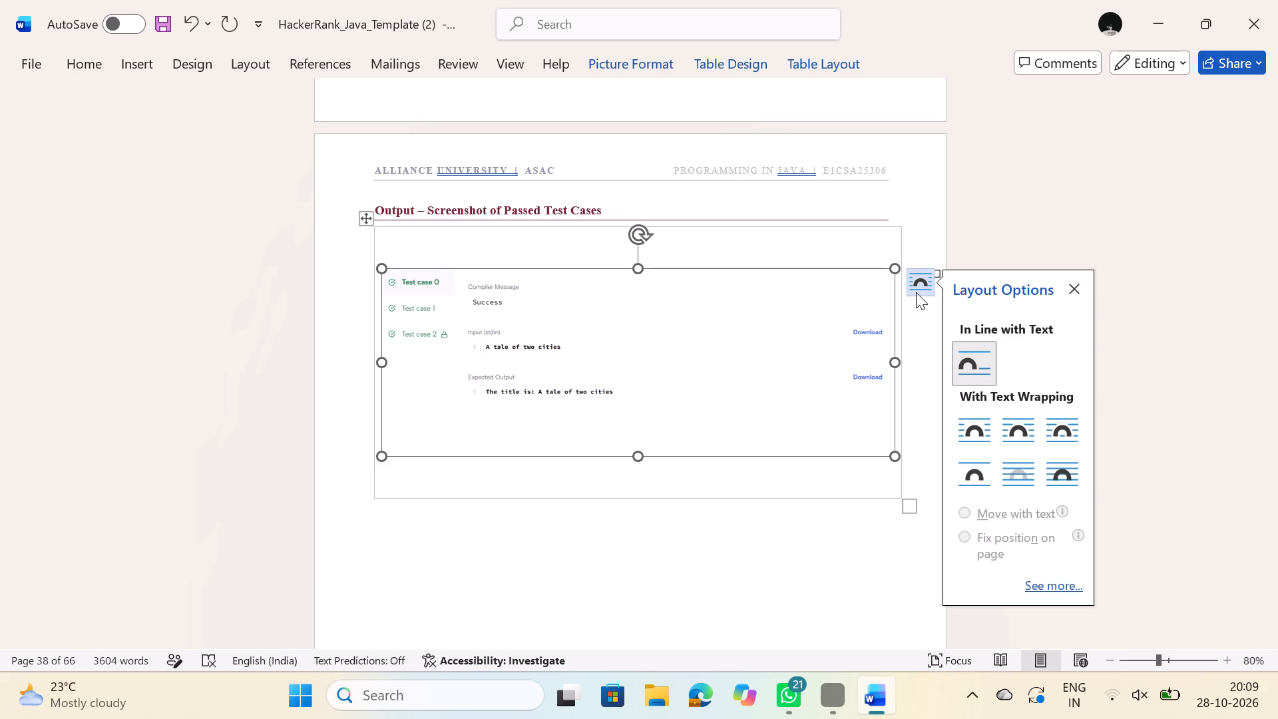
{"action": "left_click", "coordinate": [1064, 483]}
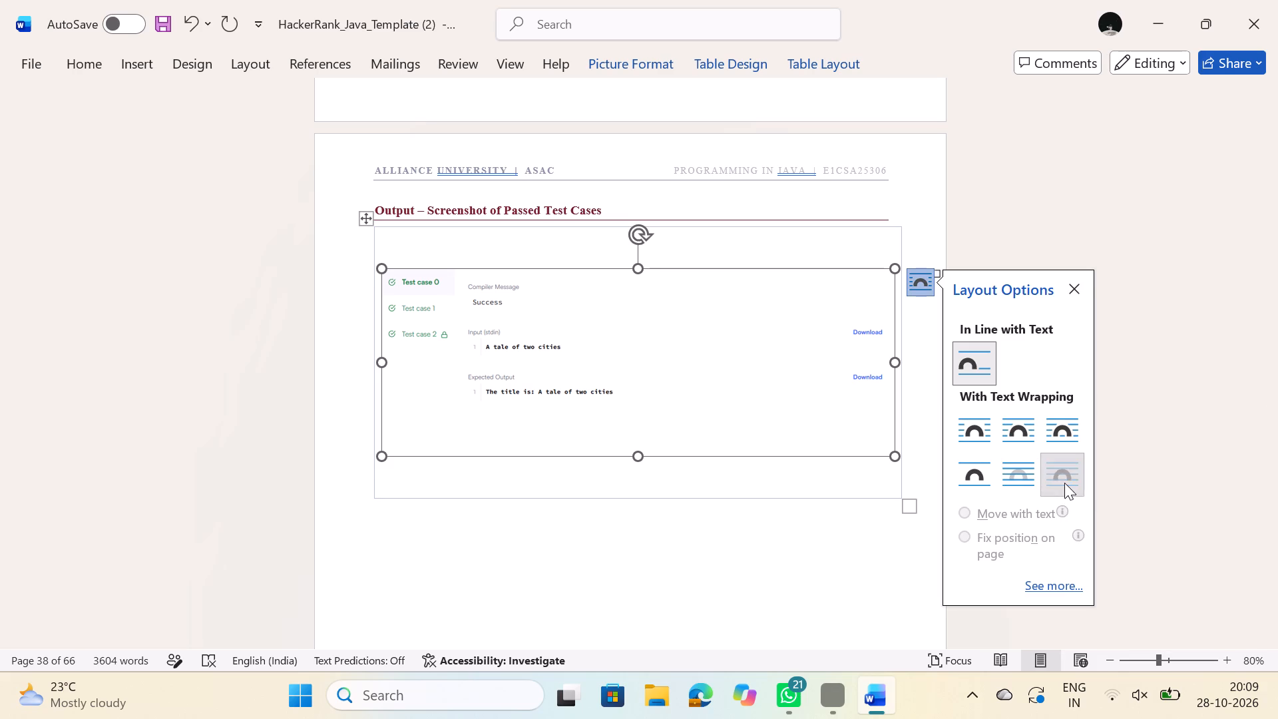
{"action": "left_click_drag", "start_coordinate": [693, 387], "coordinate": [686, 369]}
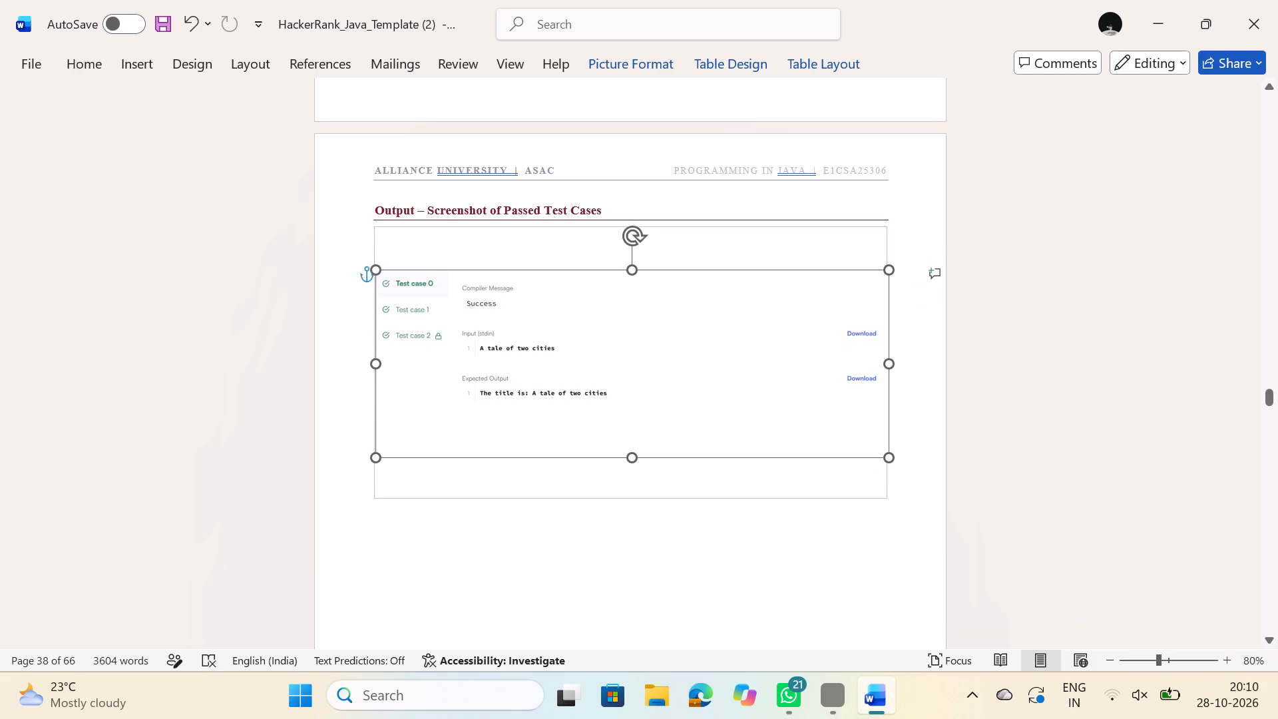
{"action": "left_click_drag", "start_coordinate": [686, 369], "coordinate": [686, 368]}
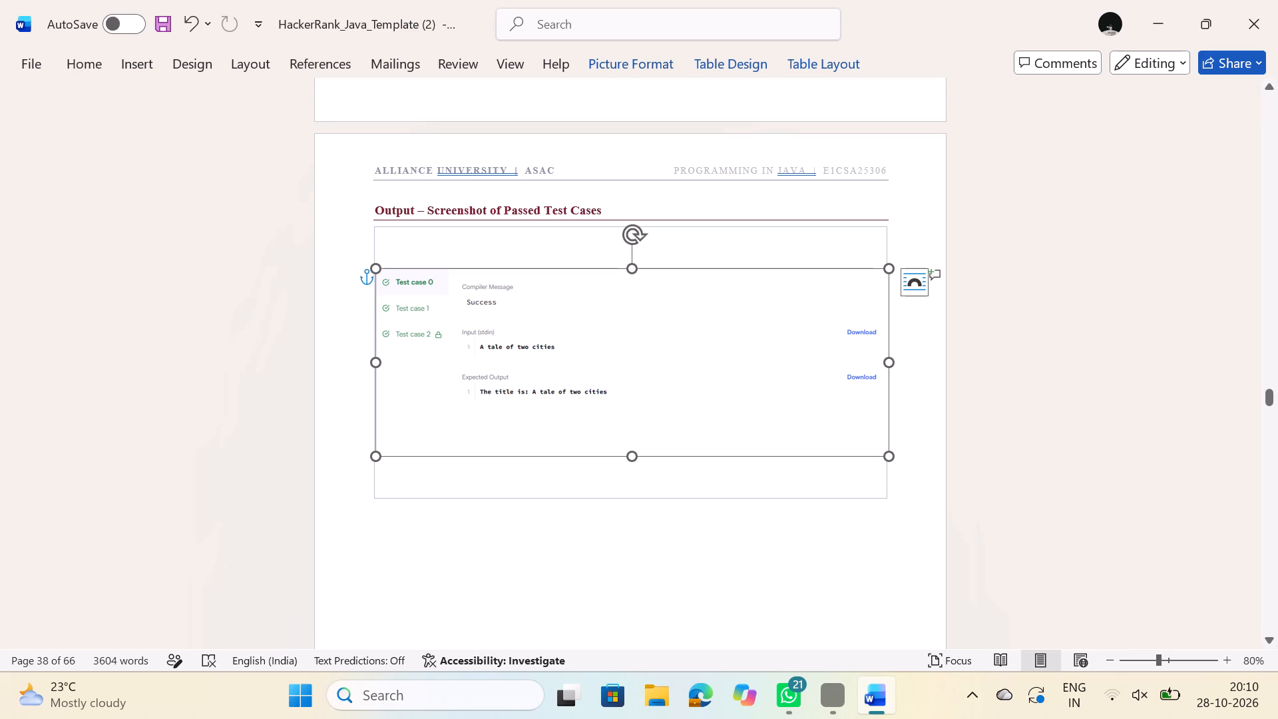
{"action": "left_click_drag", "start_coordinate": [889, 455], "coordinate": [879, 440]}
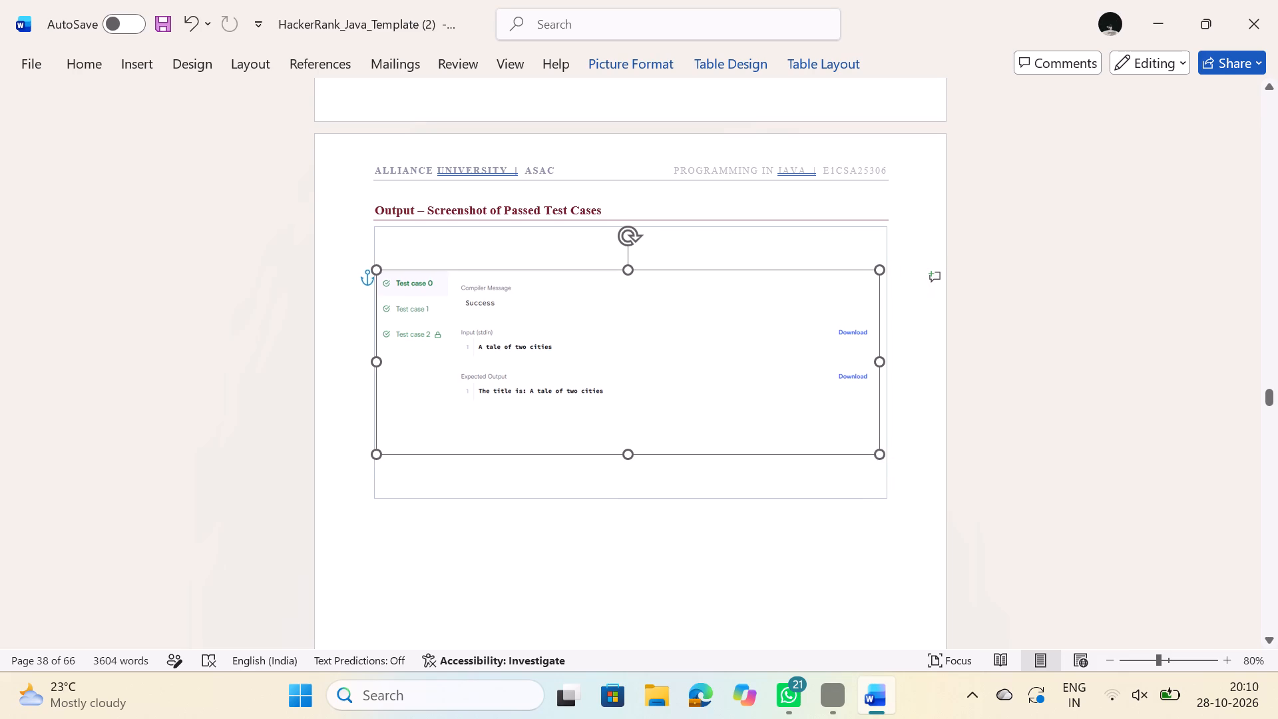